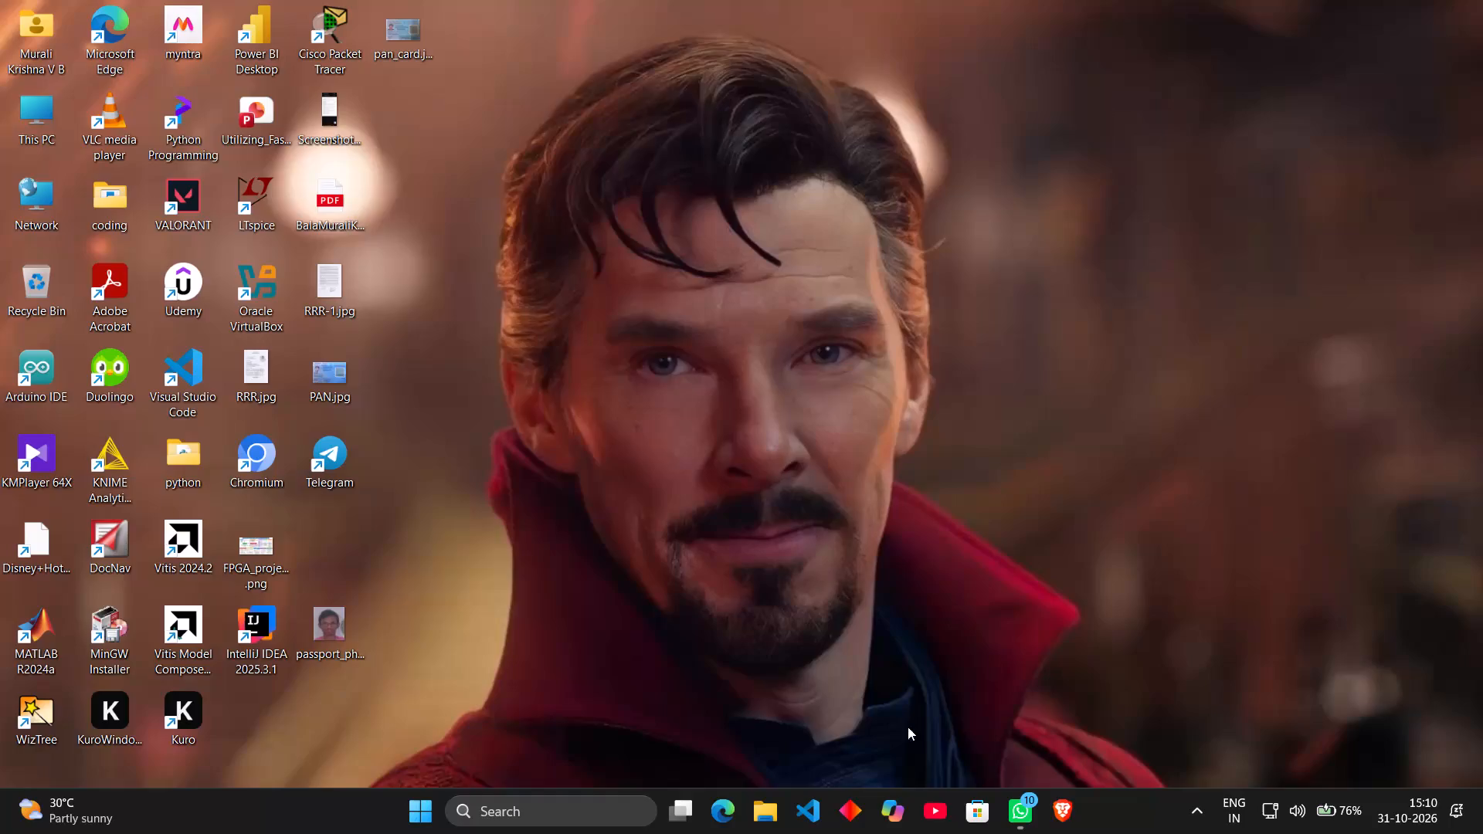
Open the CNS_assignment folder on New Volume (E:) in File Explorer to check its contents.
click(752, 806)
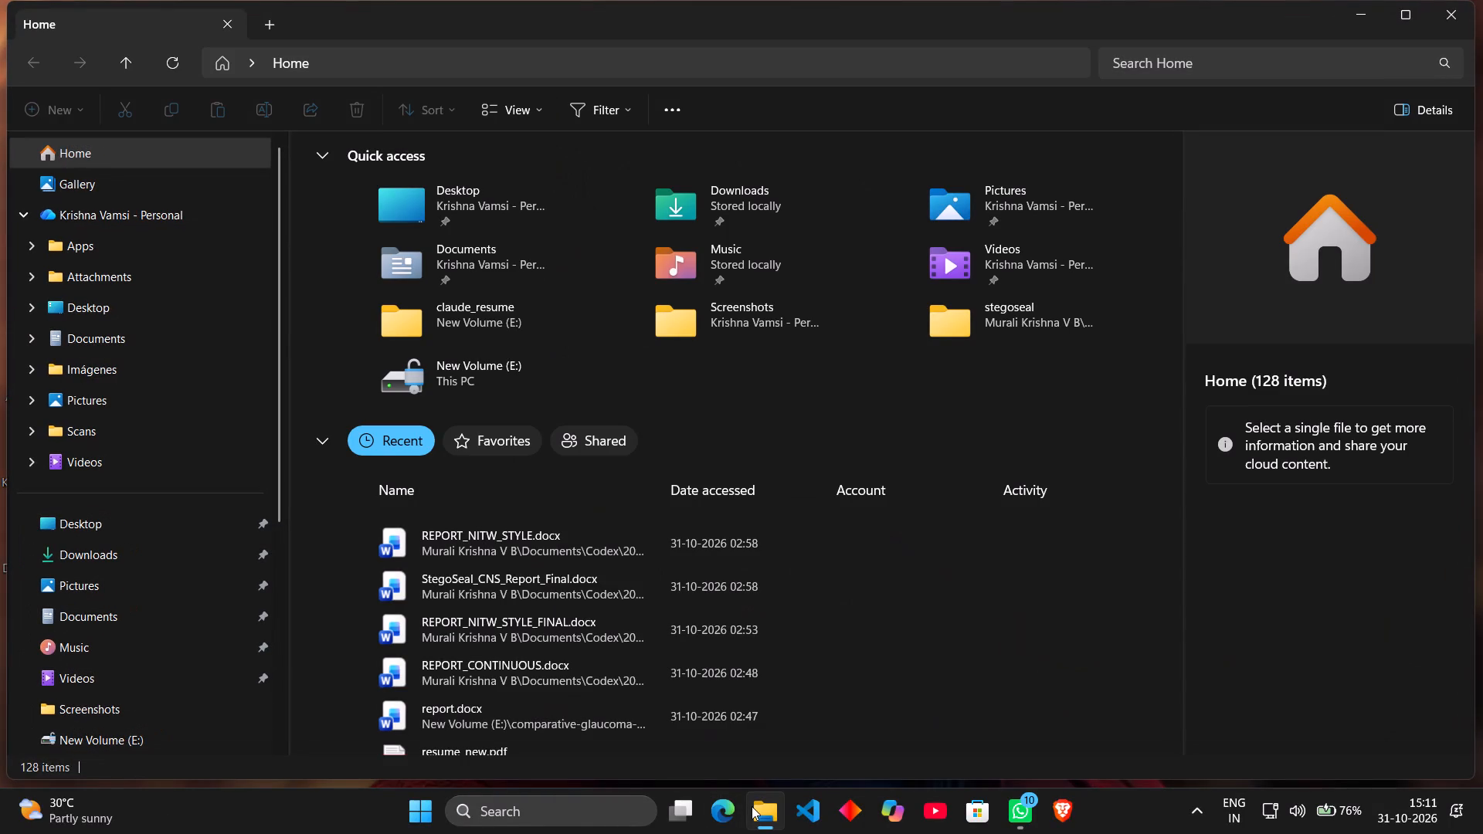
click(78, 737)
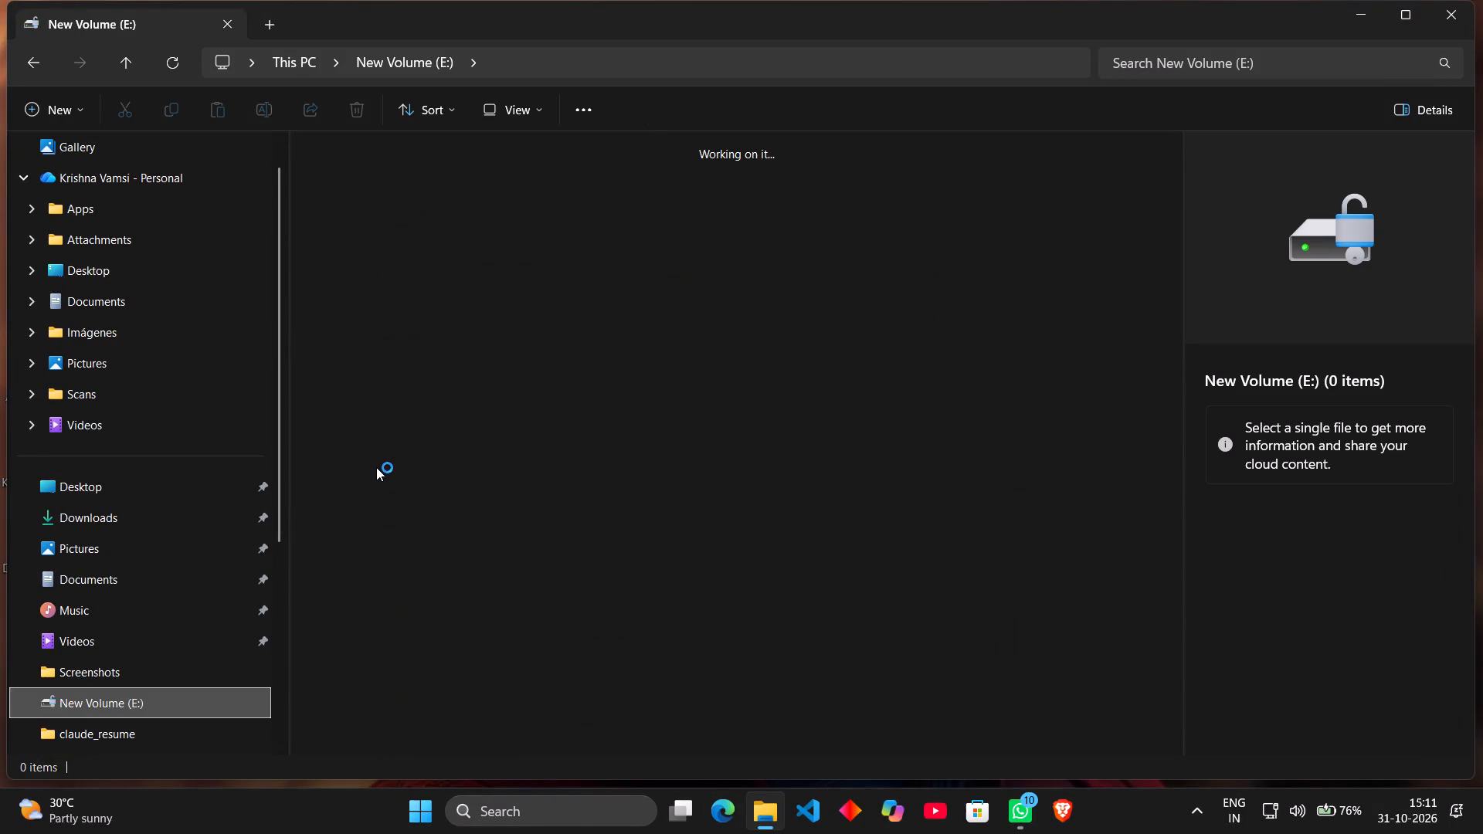
scroll(675, 473, down, 1)
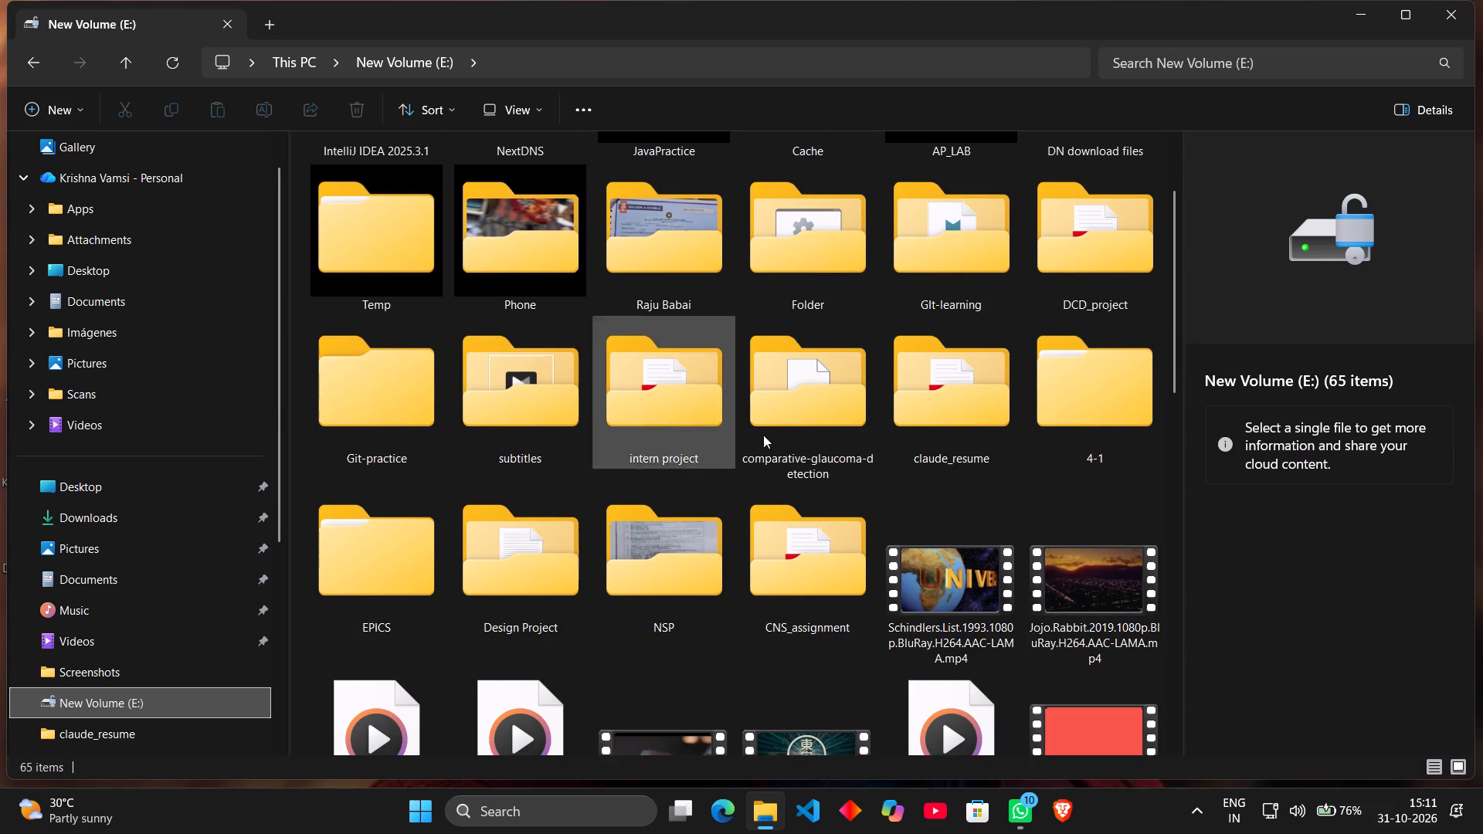
scroll(708, 423, down, 4)
scroll(708, 423, up, 1)
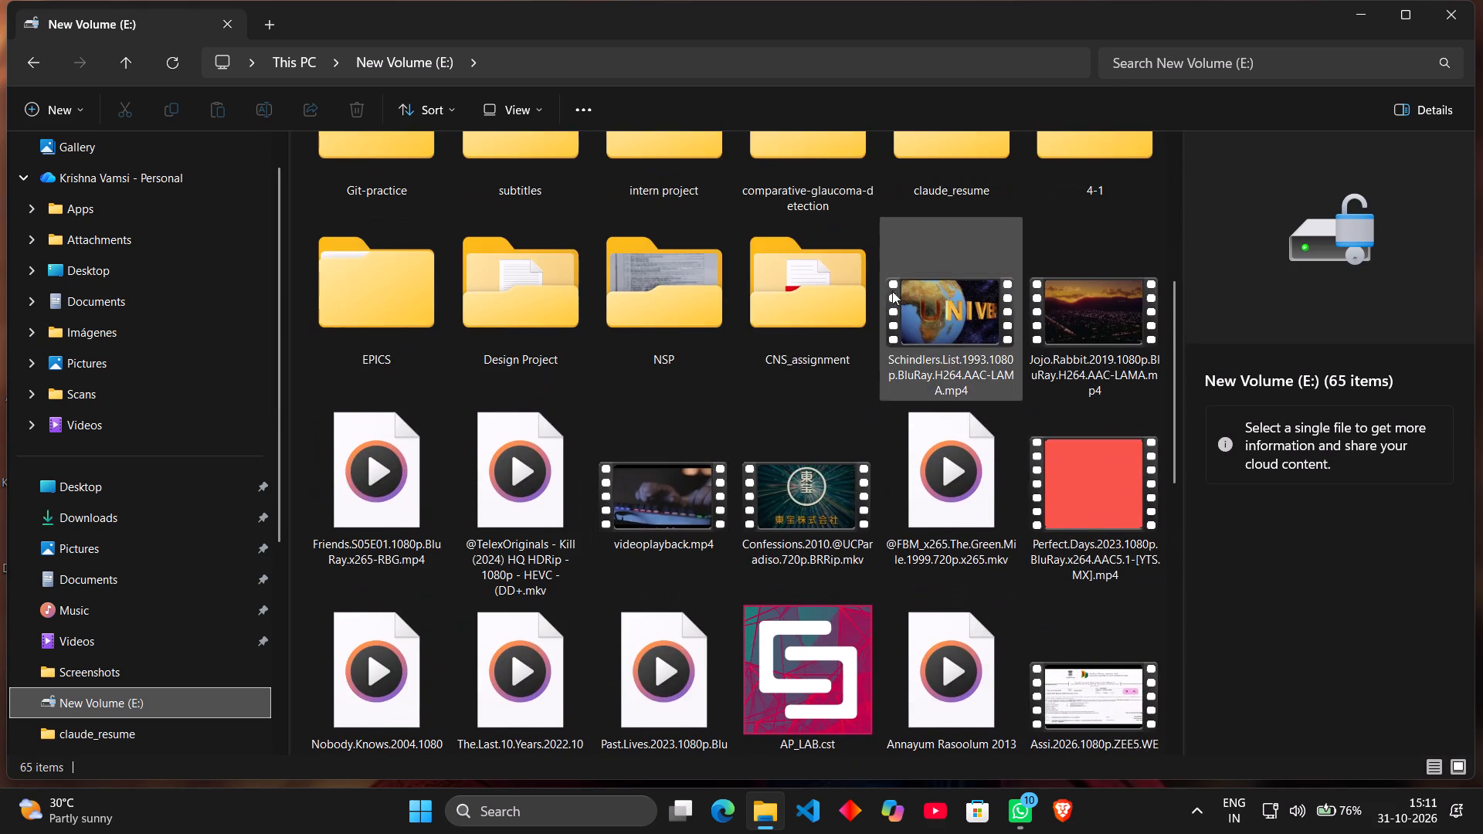
double_click(850, 287)
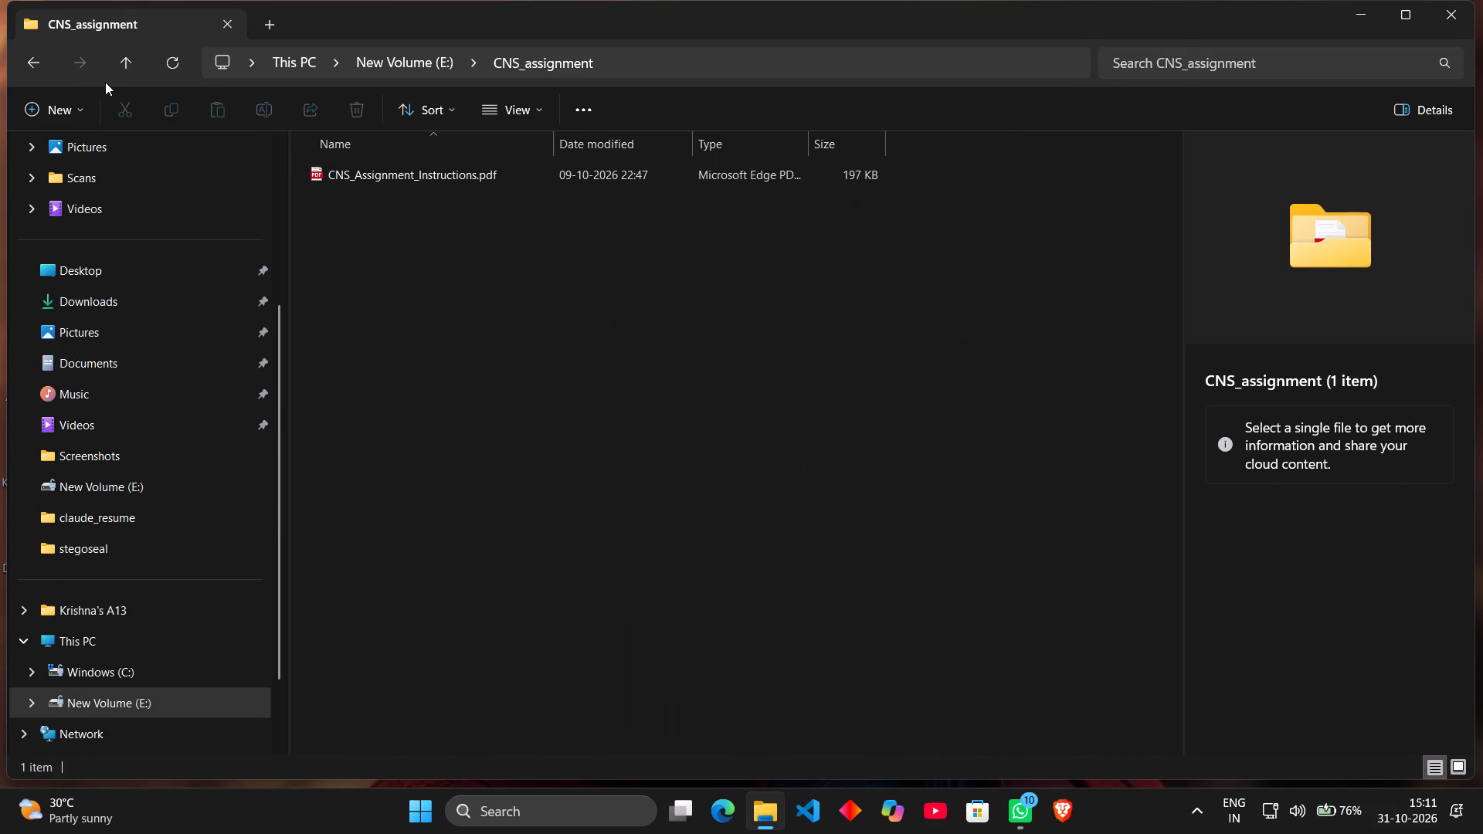
Go back to New Volume (E:) and look through its folders and files.
click(39, 61)
scroll(558, 588, down, 3)
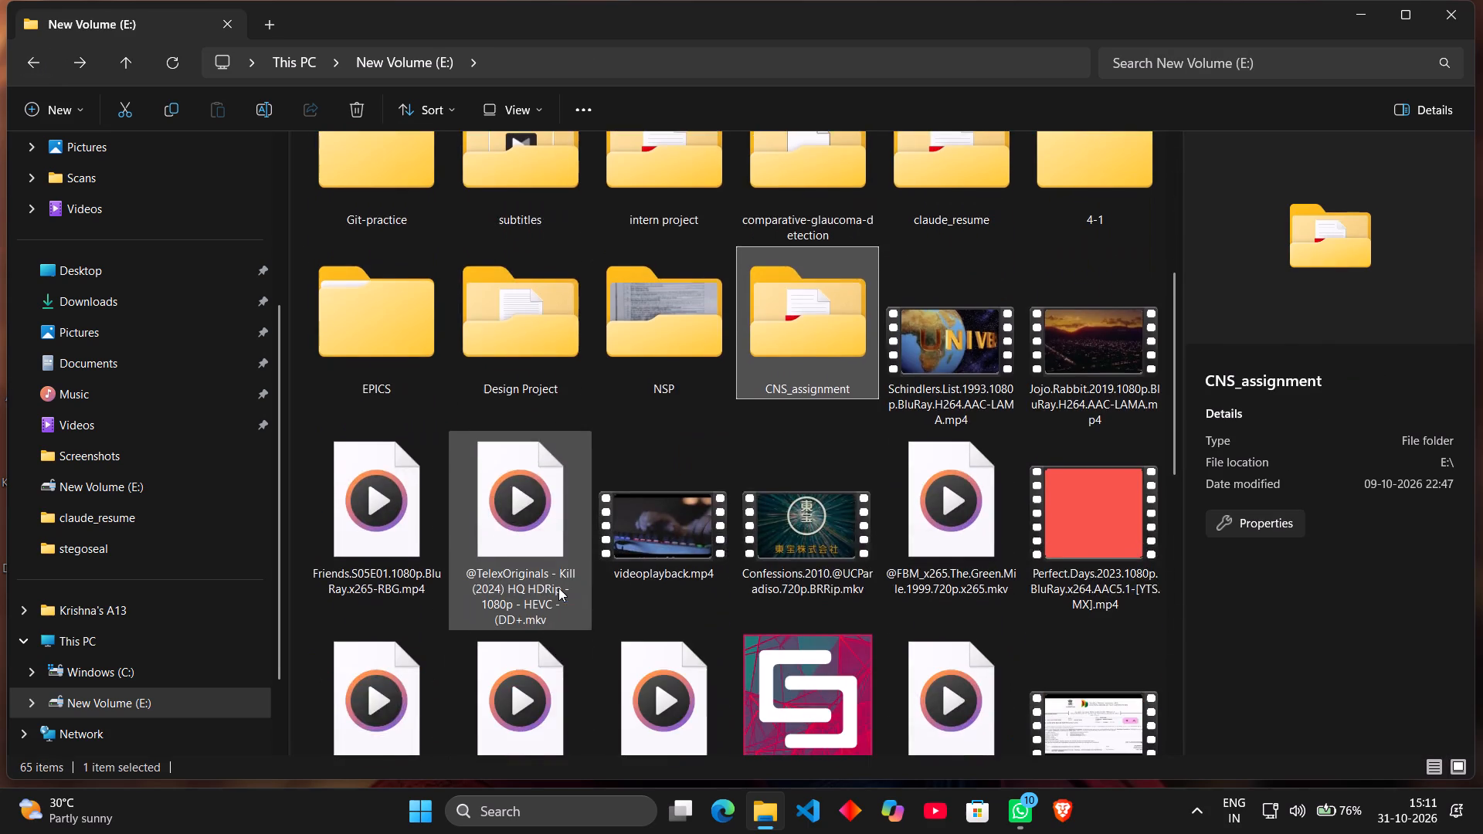
scroll(558, 588, down, 15)
scroll(558, 588, up, 13)
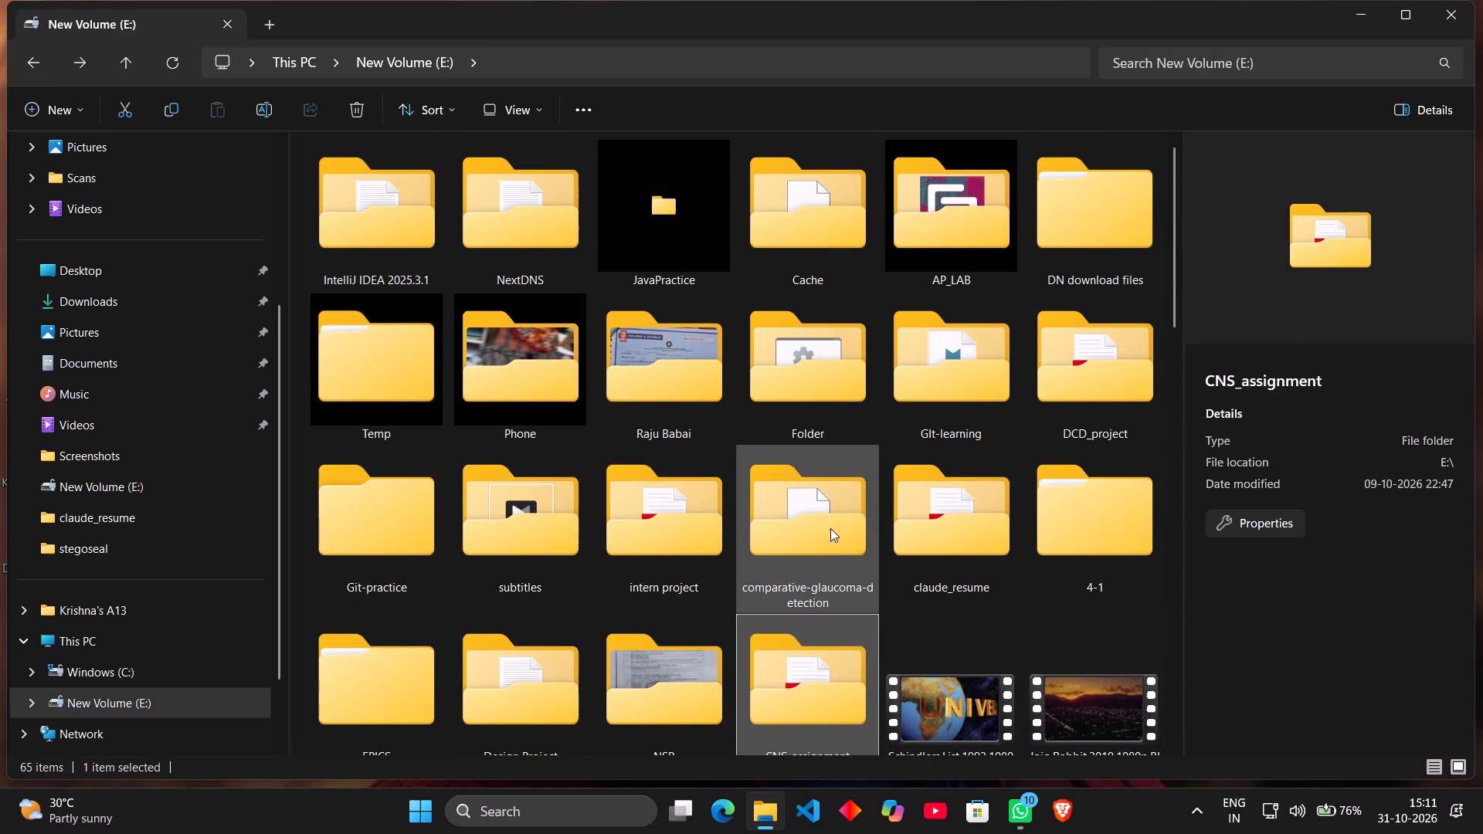
scroll(830, 528, down, 1)
scroll(549, 472, down, 1)
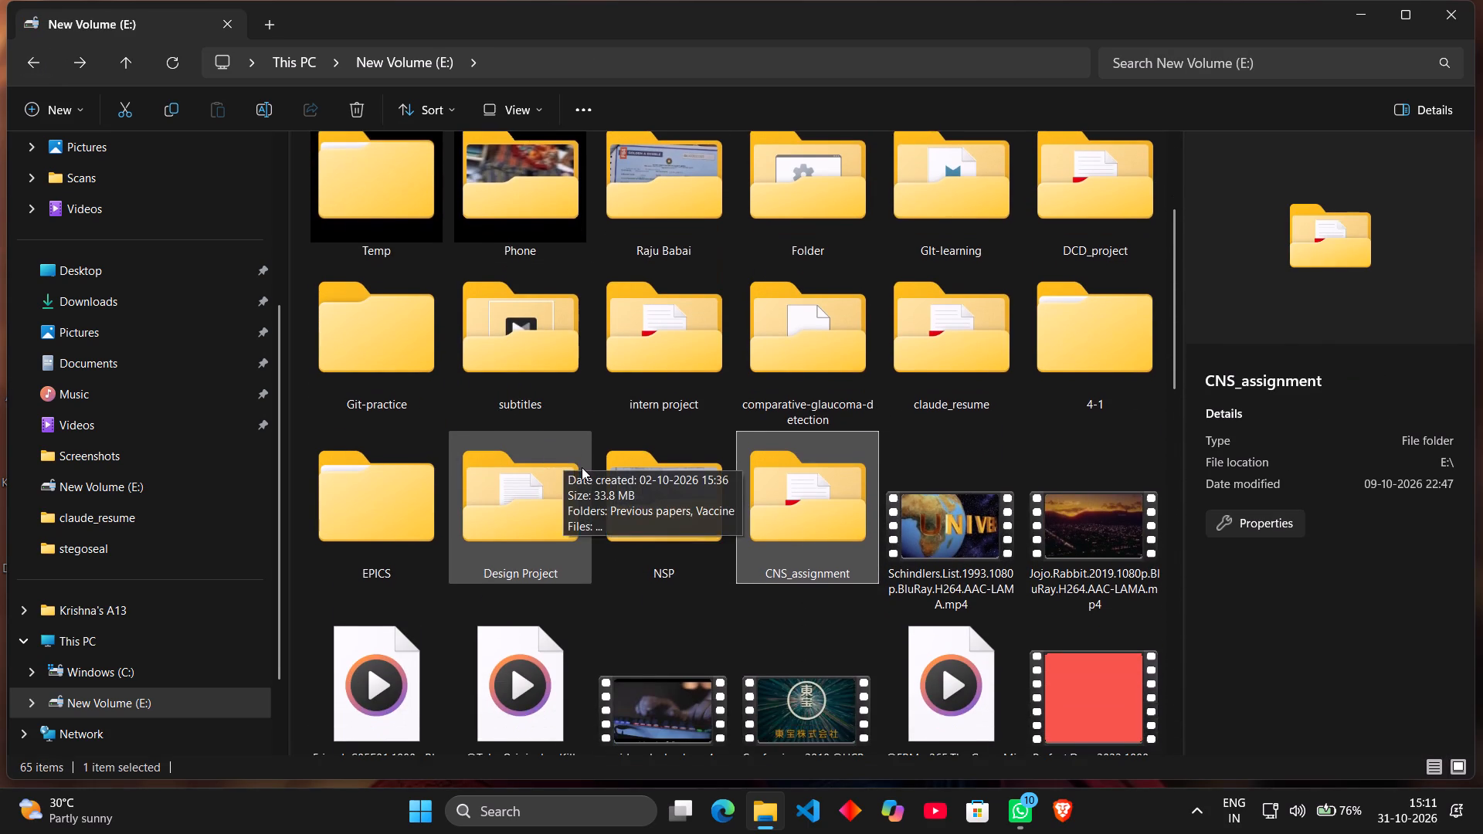
scroll(582, 467, down, 1)
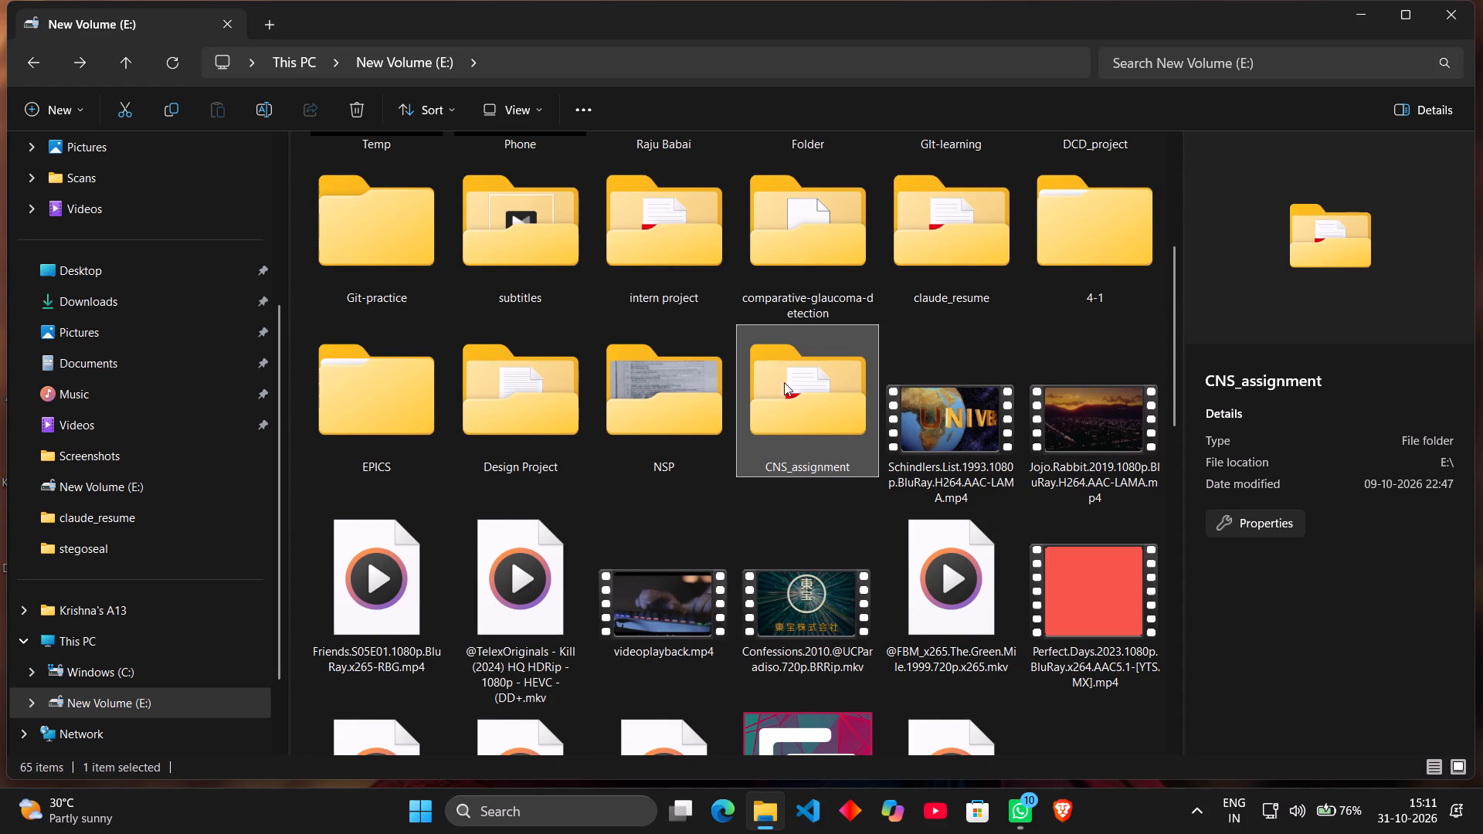
scroll(762, 378, down, 1)
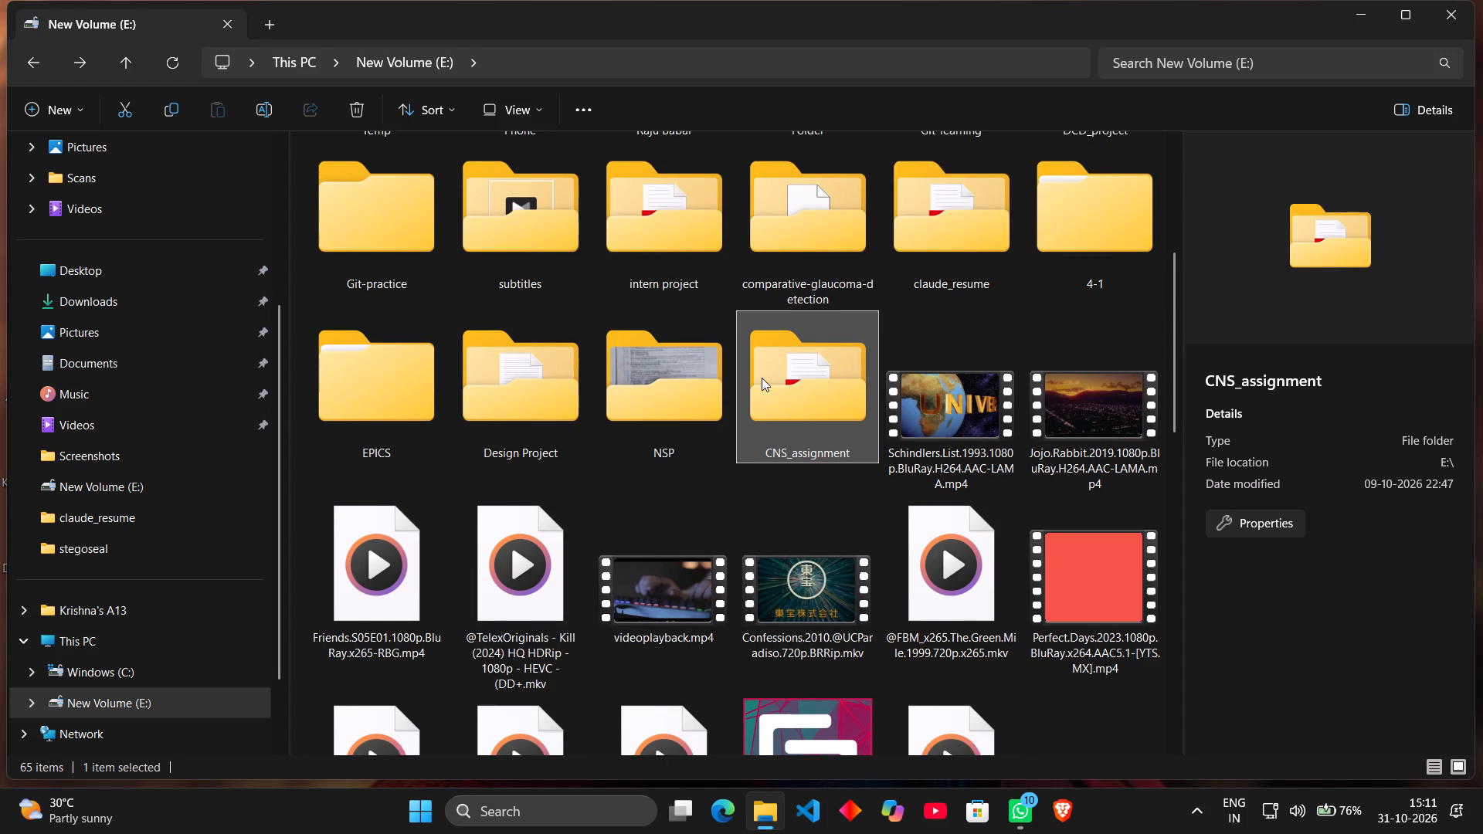
scroll(762, 378, down, 1)
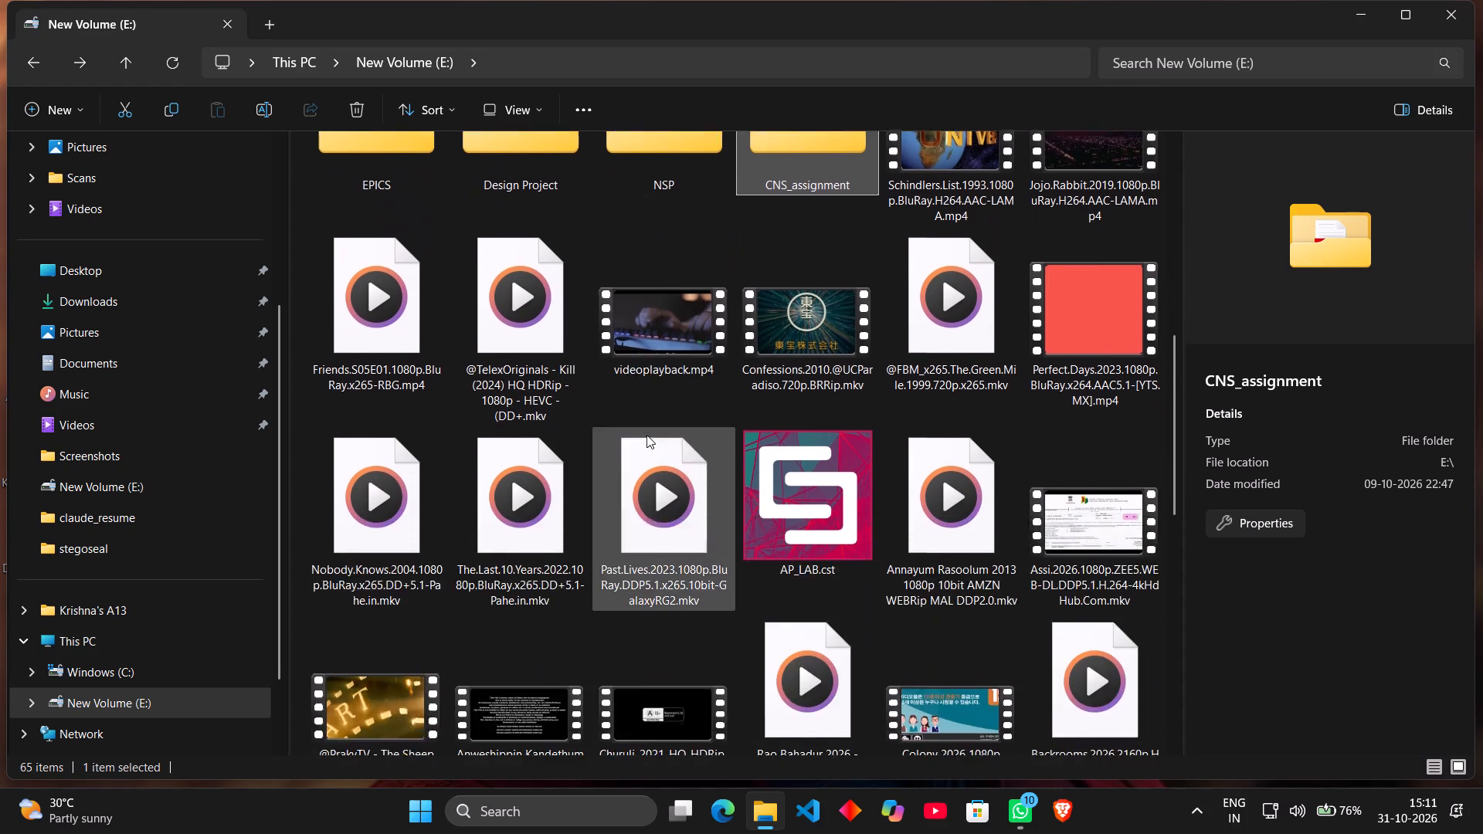
scroll(646, 435, up, 3)
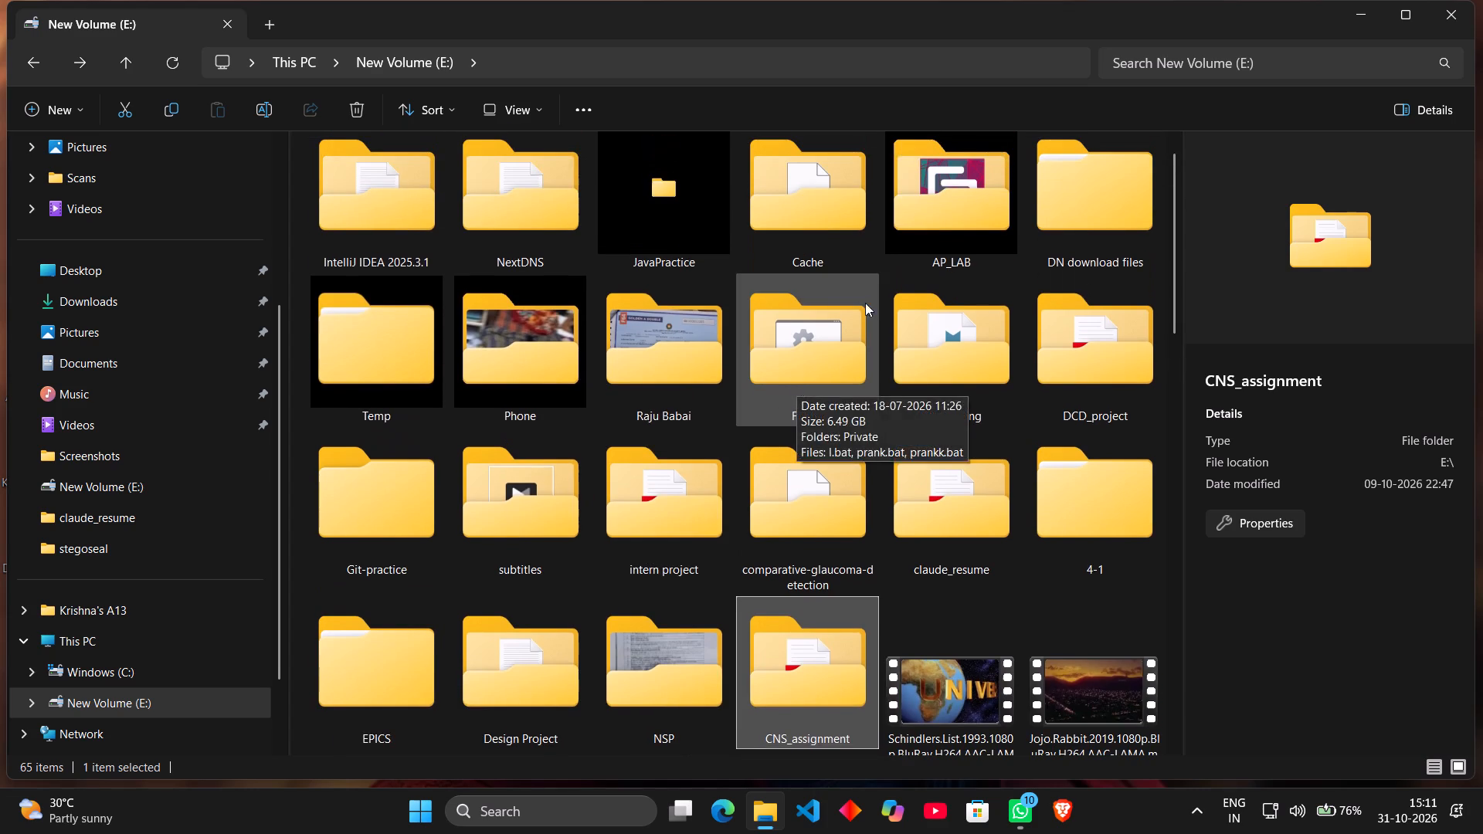
scroll(120, 411, up, 3)
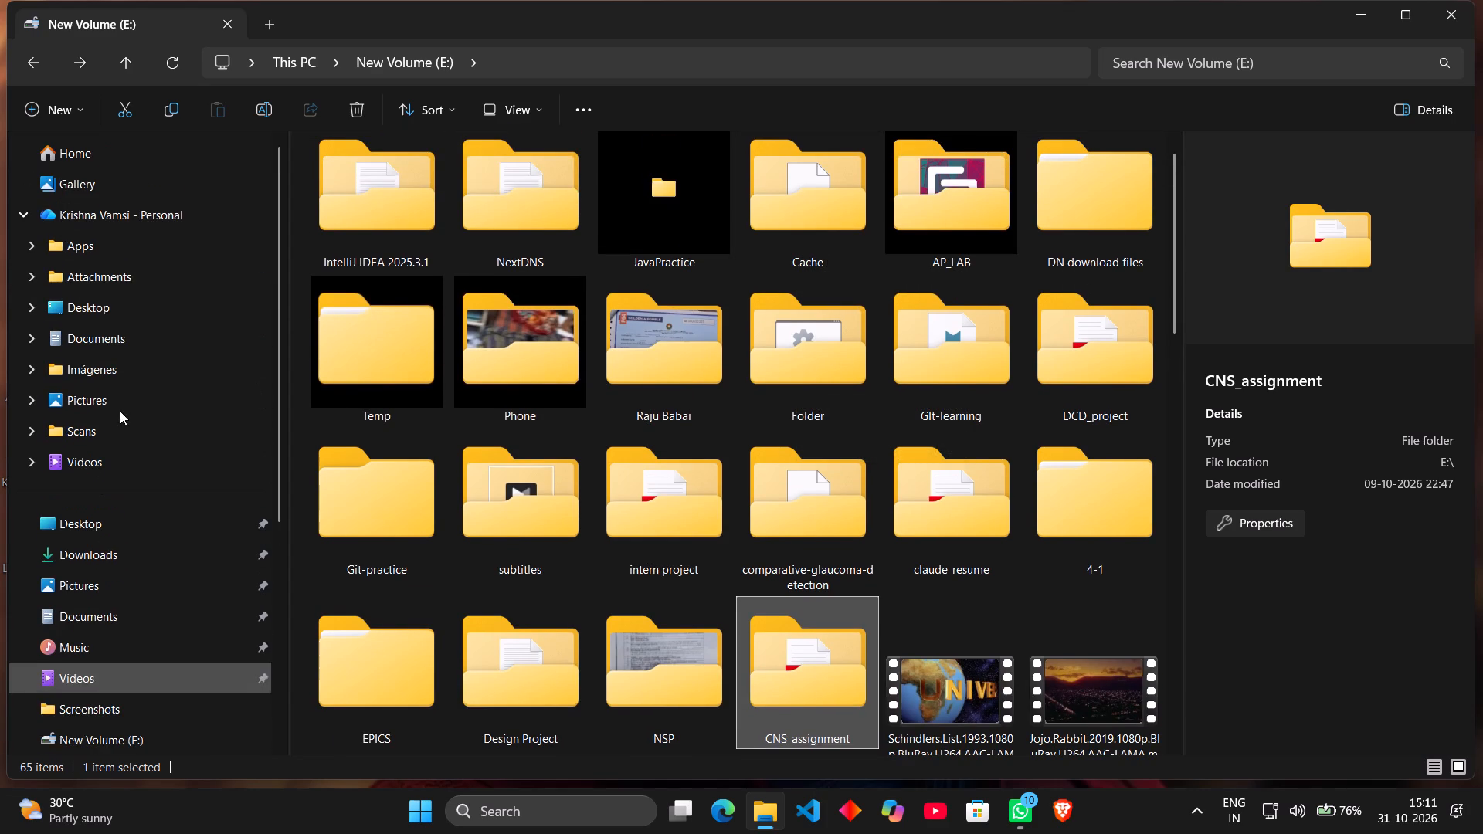
Open REPORT_NITW_STYLE.docx from the recent files in File Explorer's Home view.
click(76, 144)
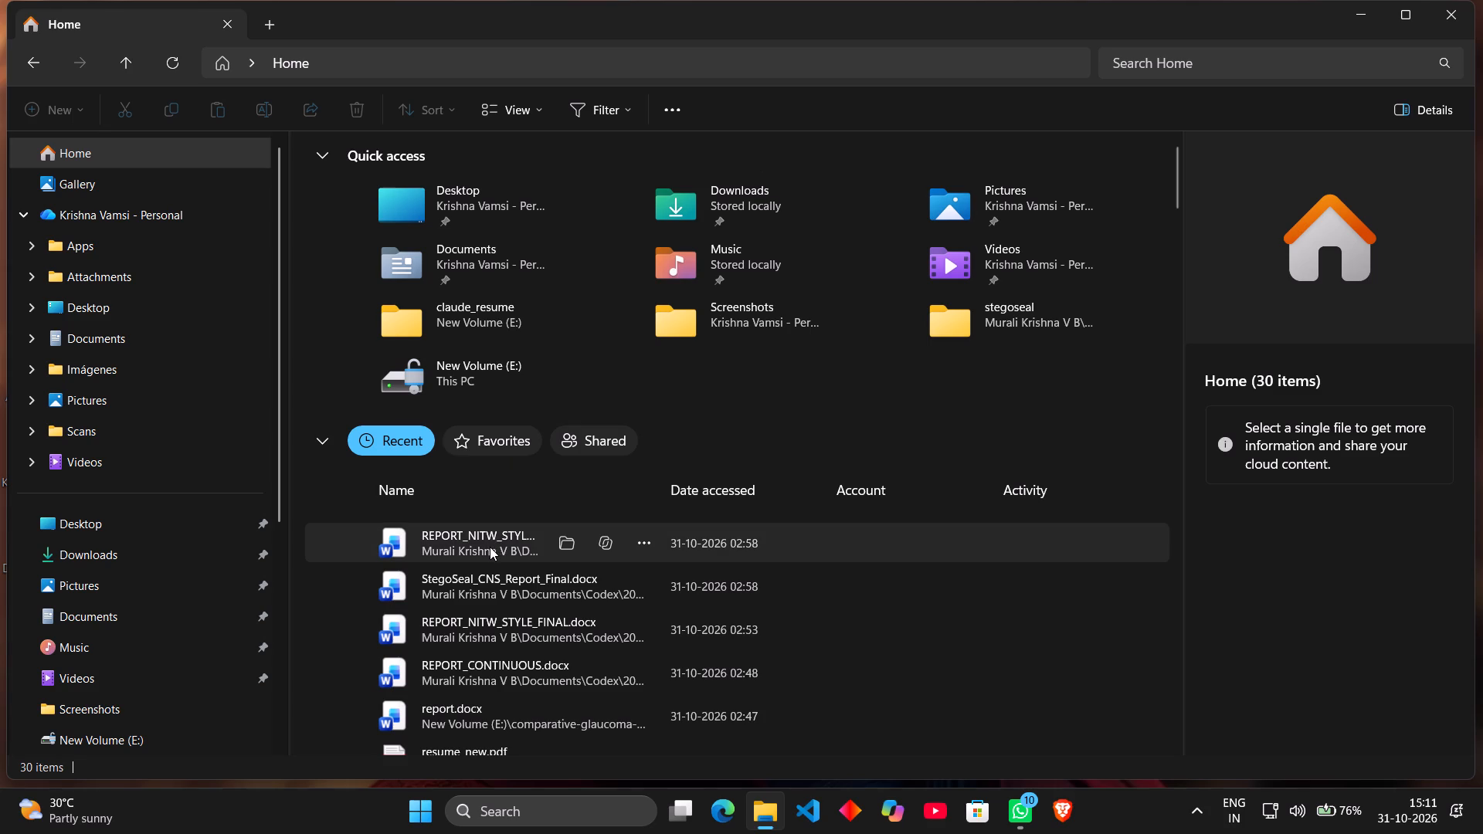
double_click(483, 545)
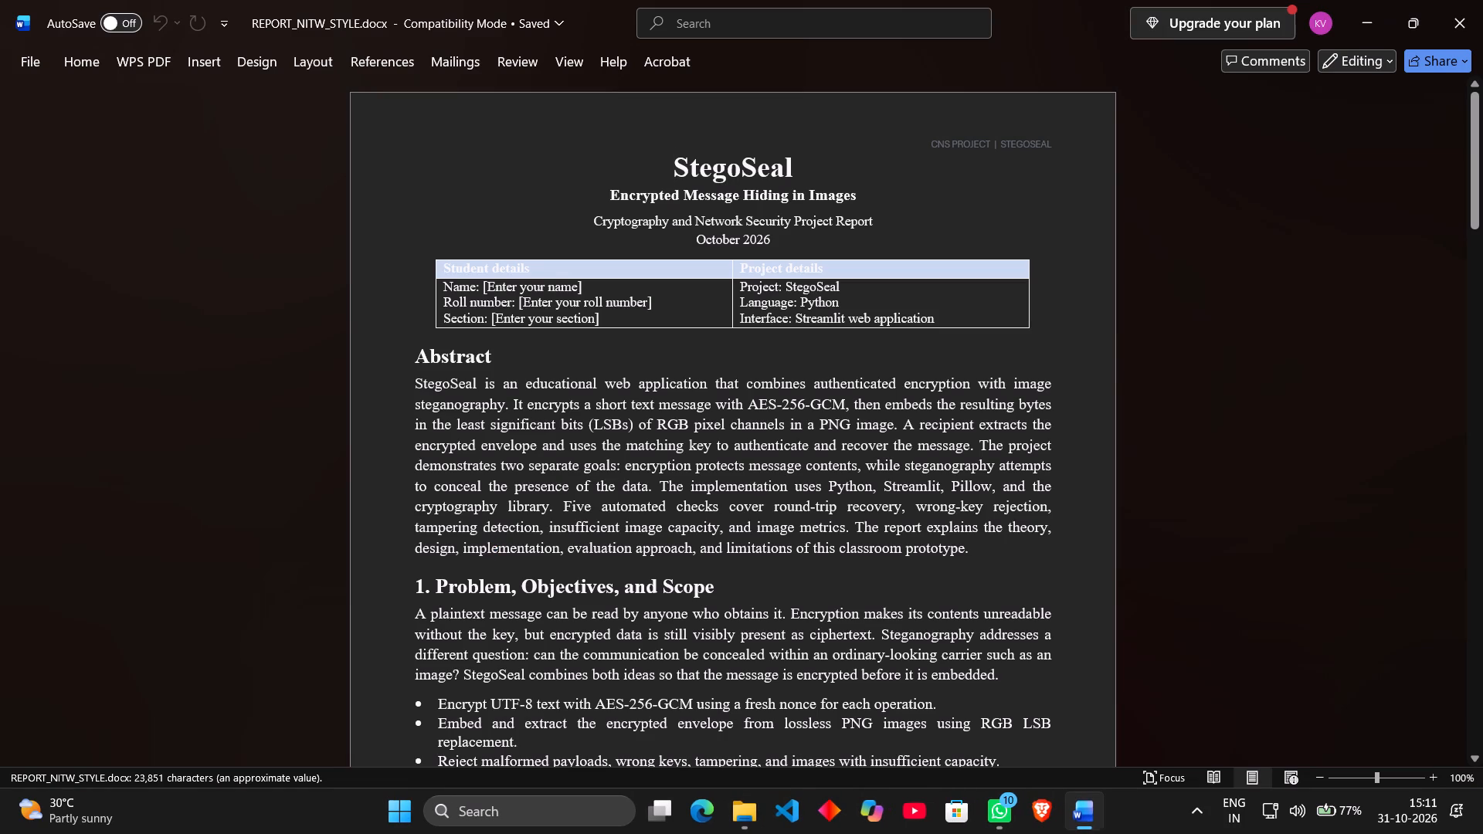
Skim the StegoSeal report through to its references section and back to the first page, and close the document.
scroll(635, 496, down, 4)
ctrl+scroll(635, 496, down, 13)
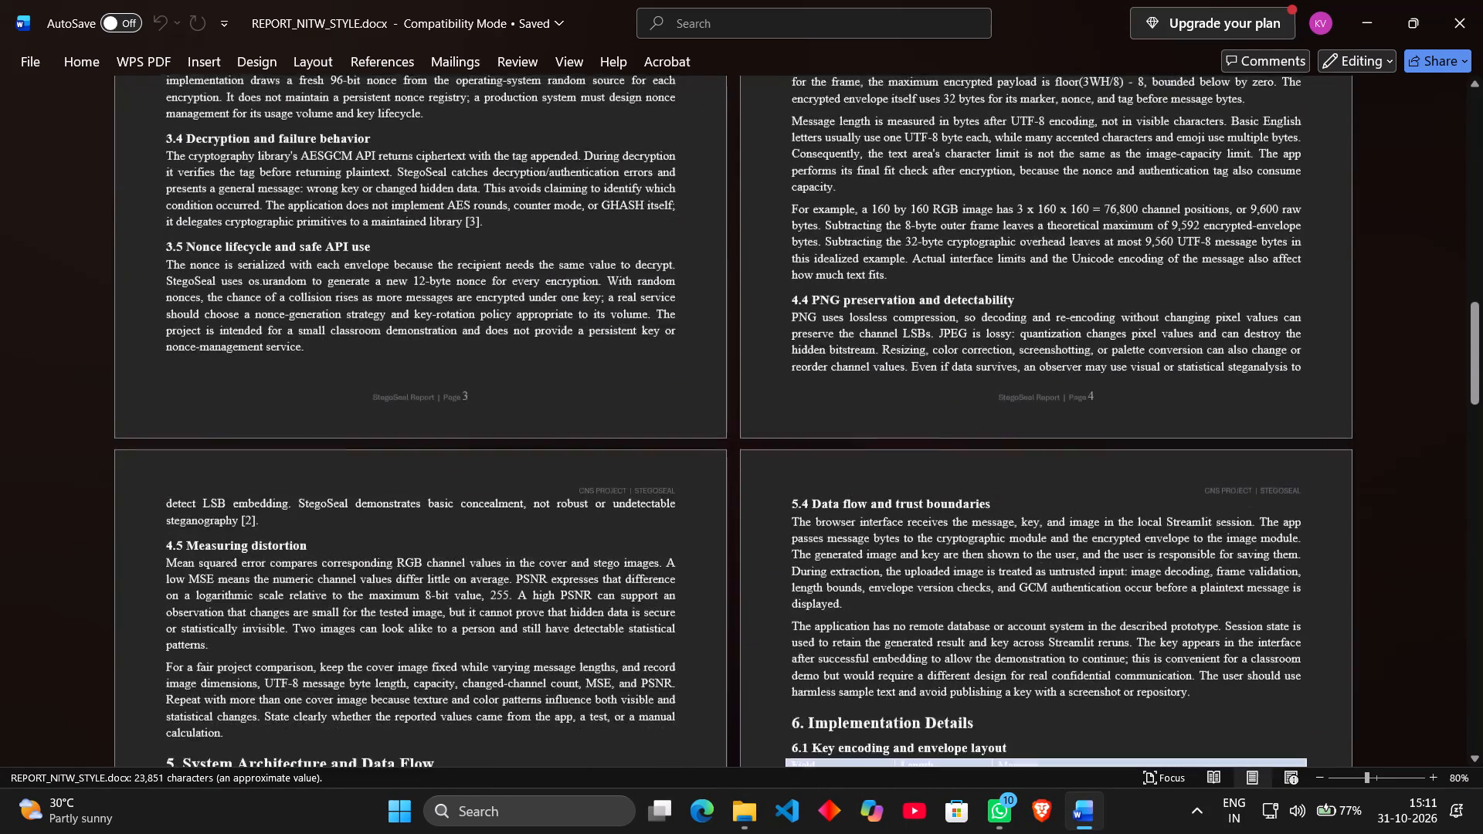
ctrl+scroll(635, 496, down, 8)
scroll(635, 496, right, 1)
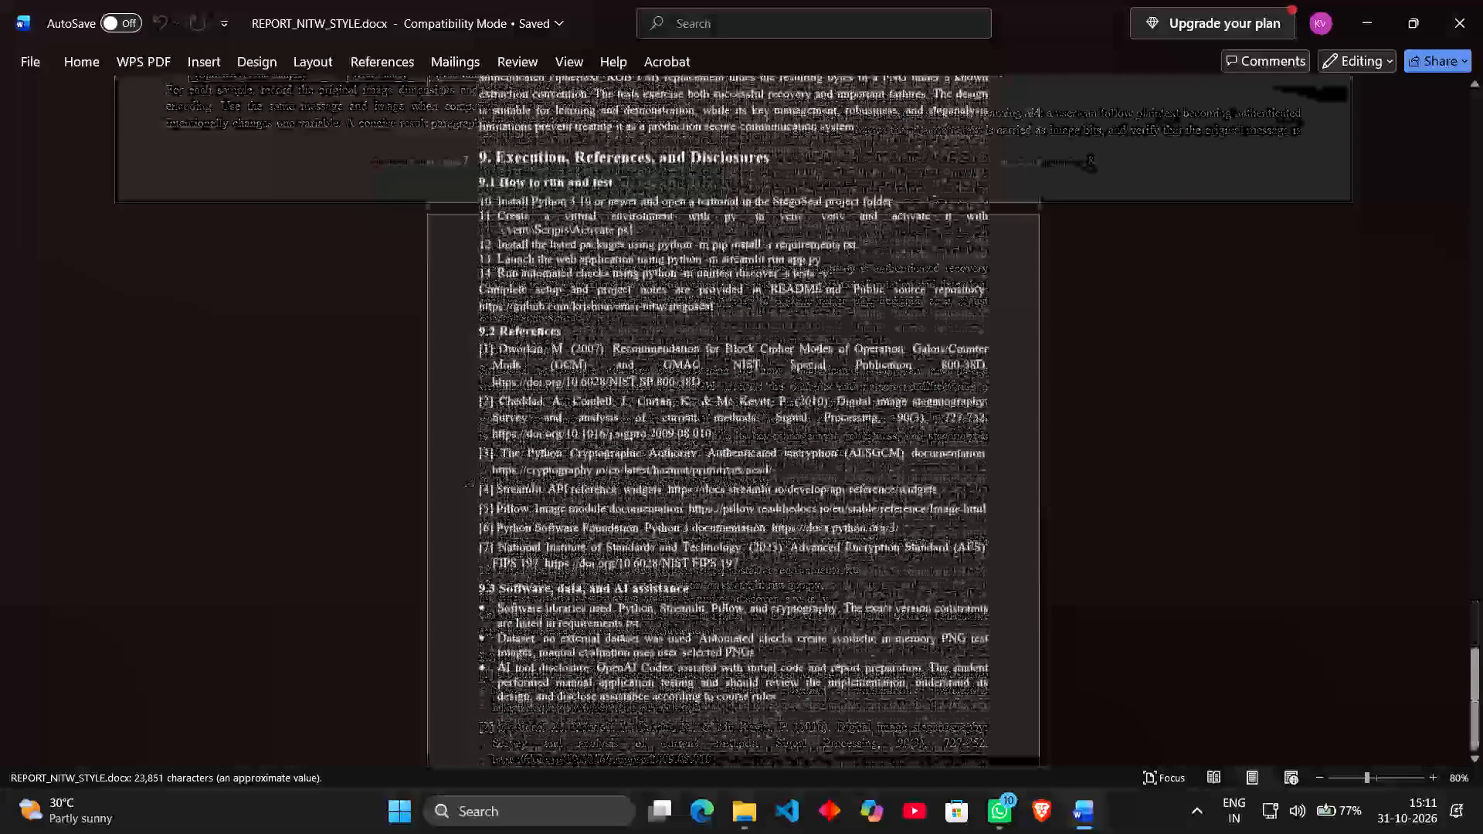
scroll(635, 496, right, 1)
scroll(635, 496, up, 3)
scroll(635, 496, right, 1)
scroll(635, 496, up, 20)
scroll(635, 496, up, 12)
click(1458, 5)
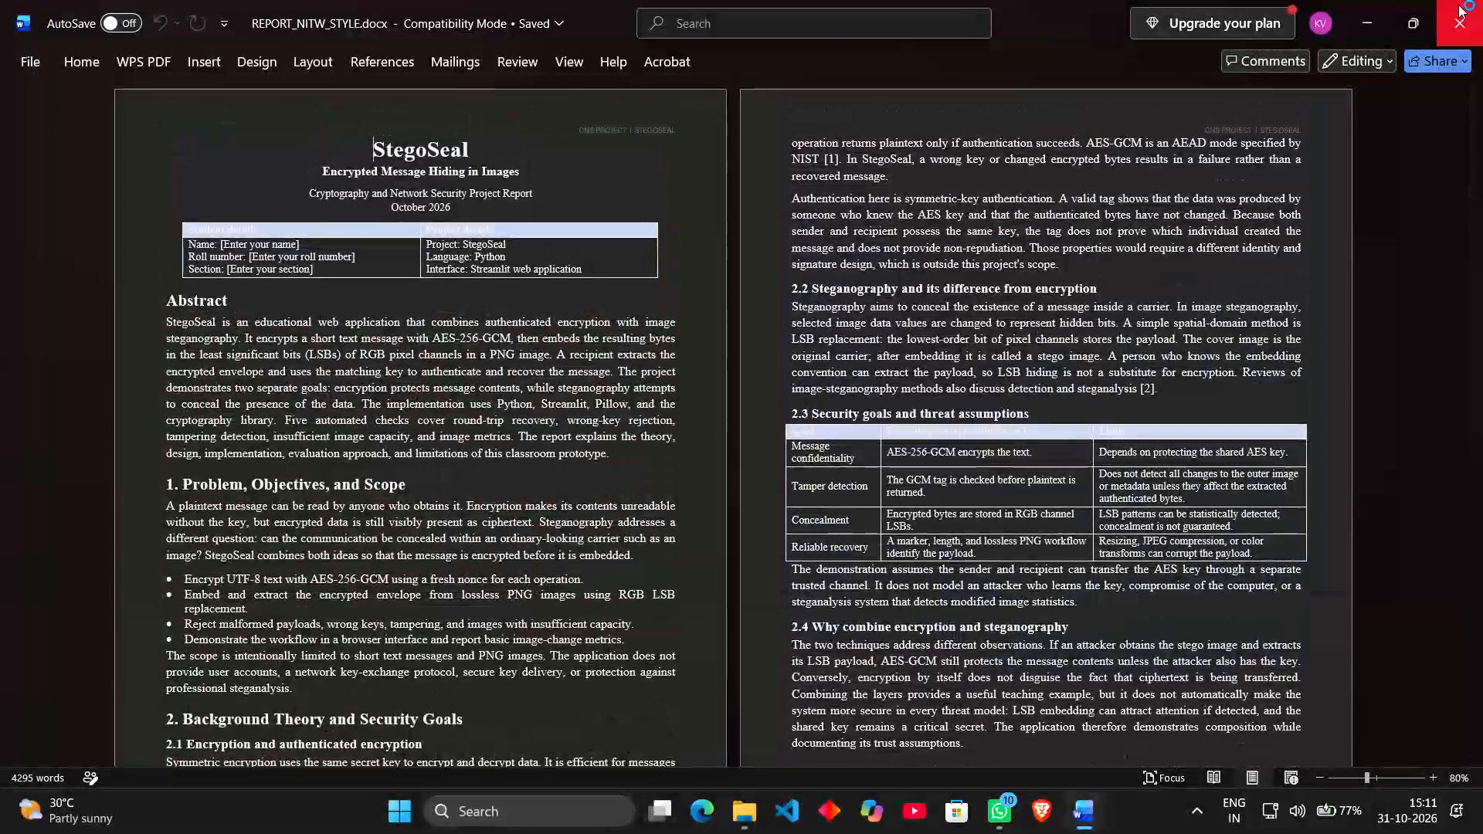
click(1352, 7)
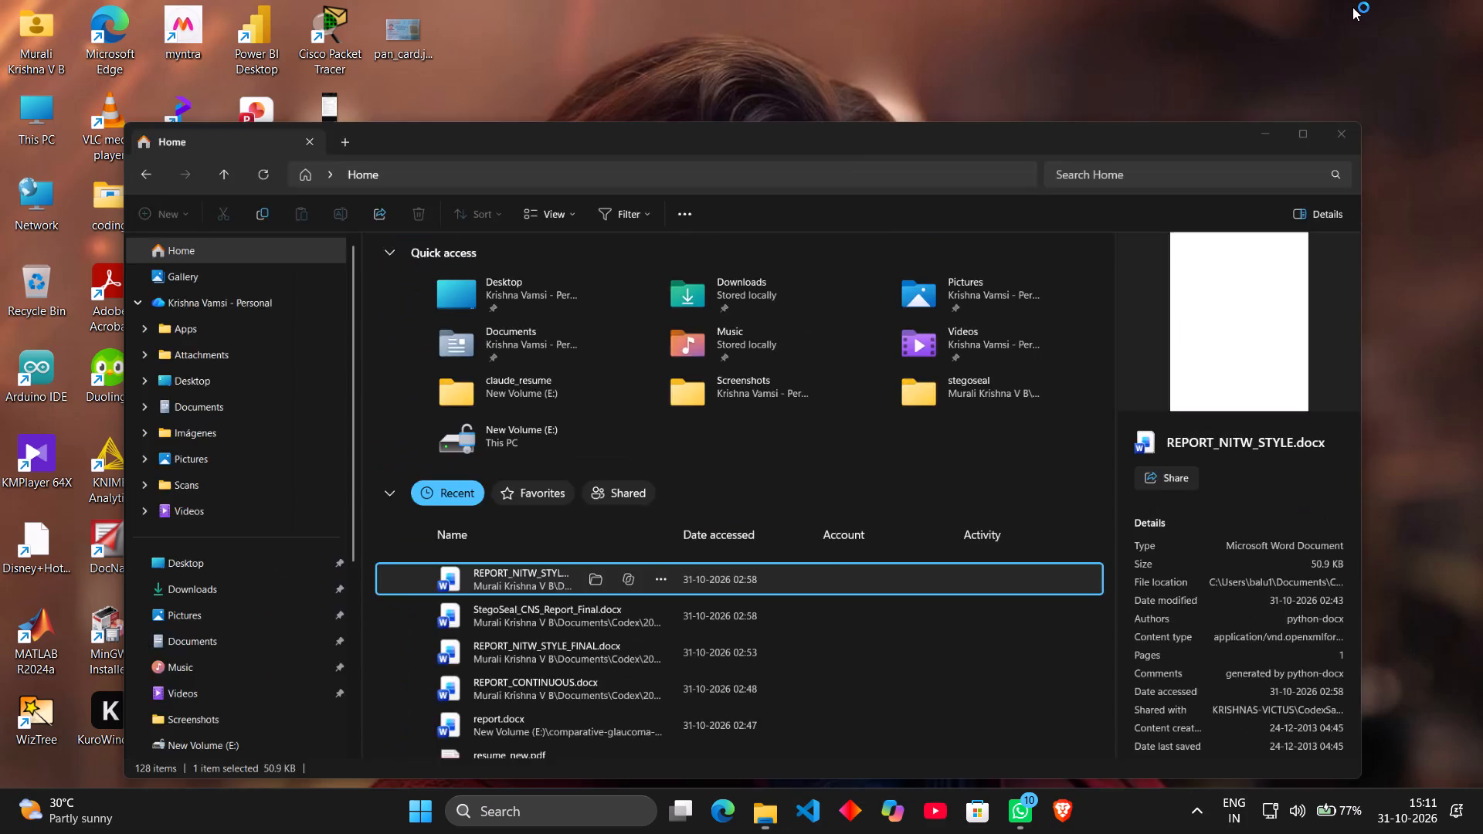
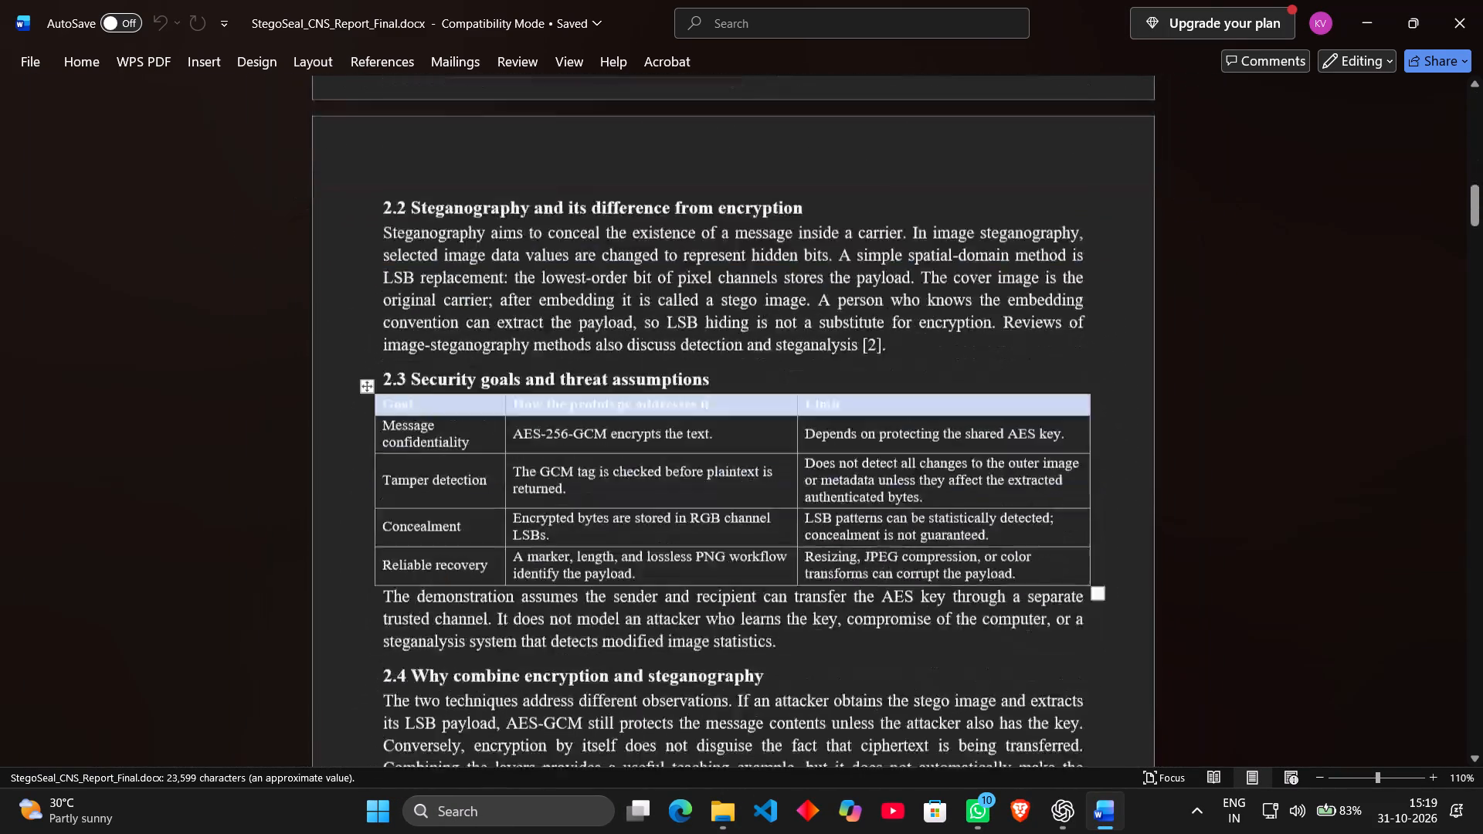
scroll(431, 575, down, 14)
ctrl+scroll(431, 575, down, 8)
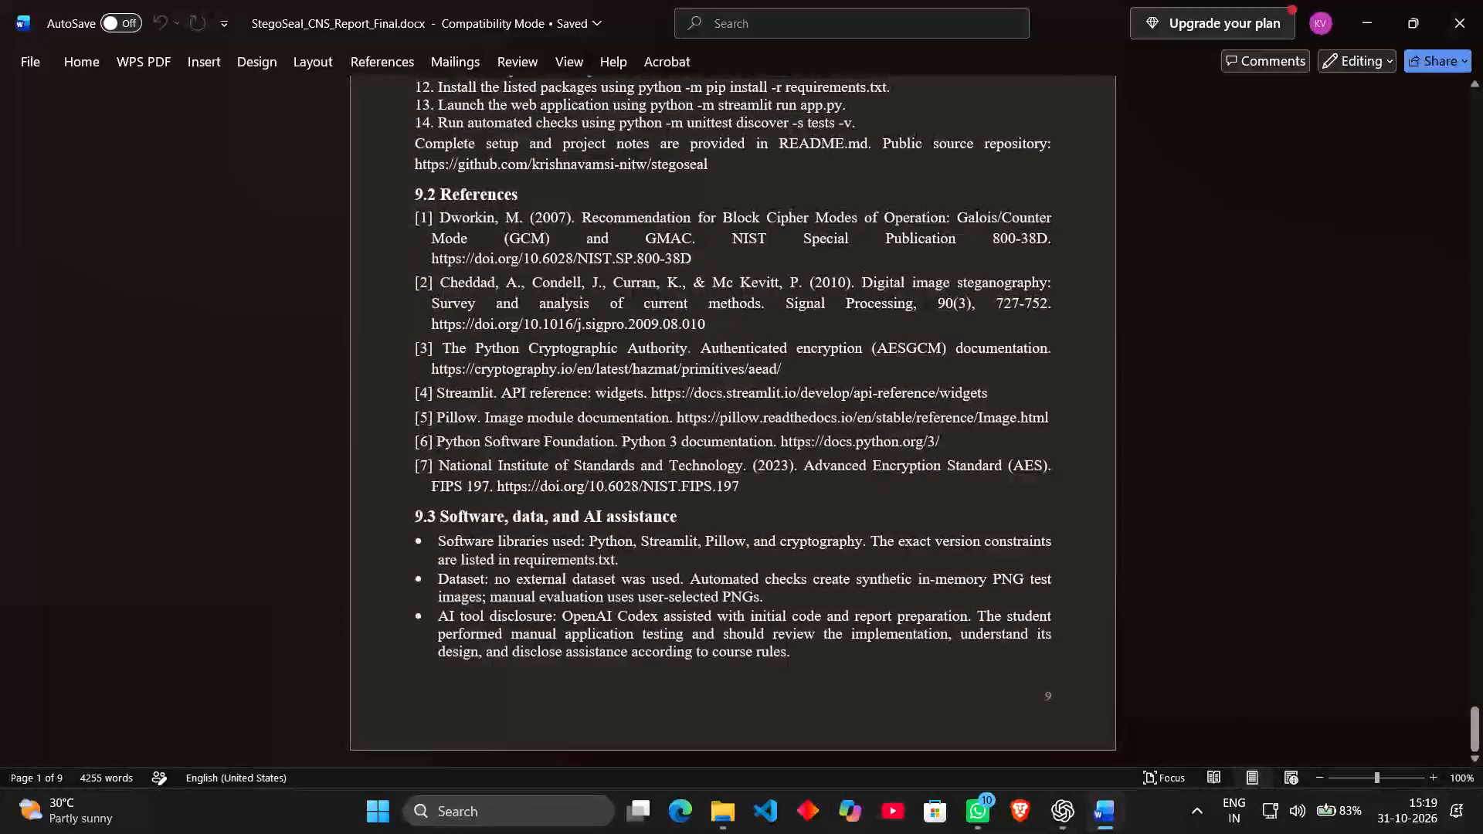
ctrl+scroll(431, 575, down, 2)
scroll(431, 575, up, 19)
scroll(431, 575, up, 8)
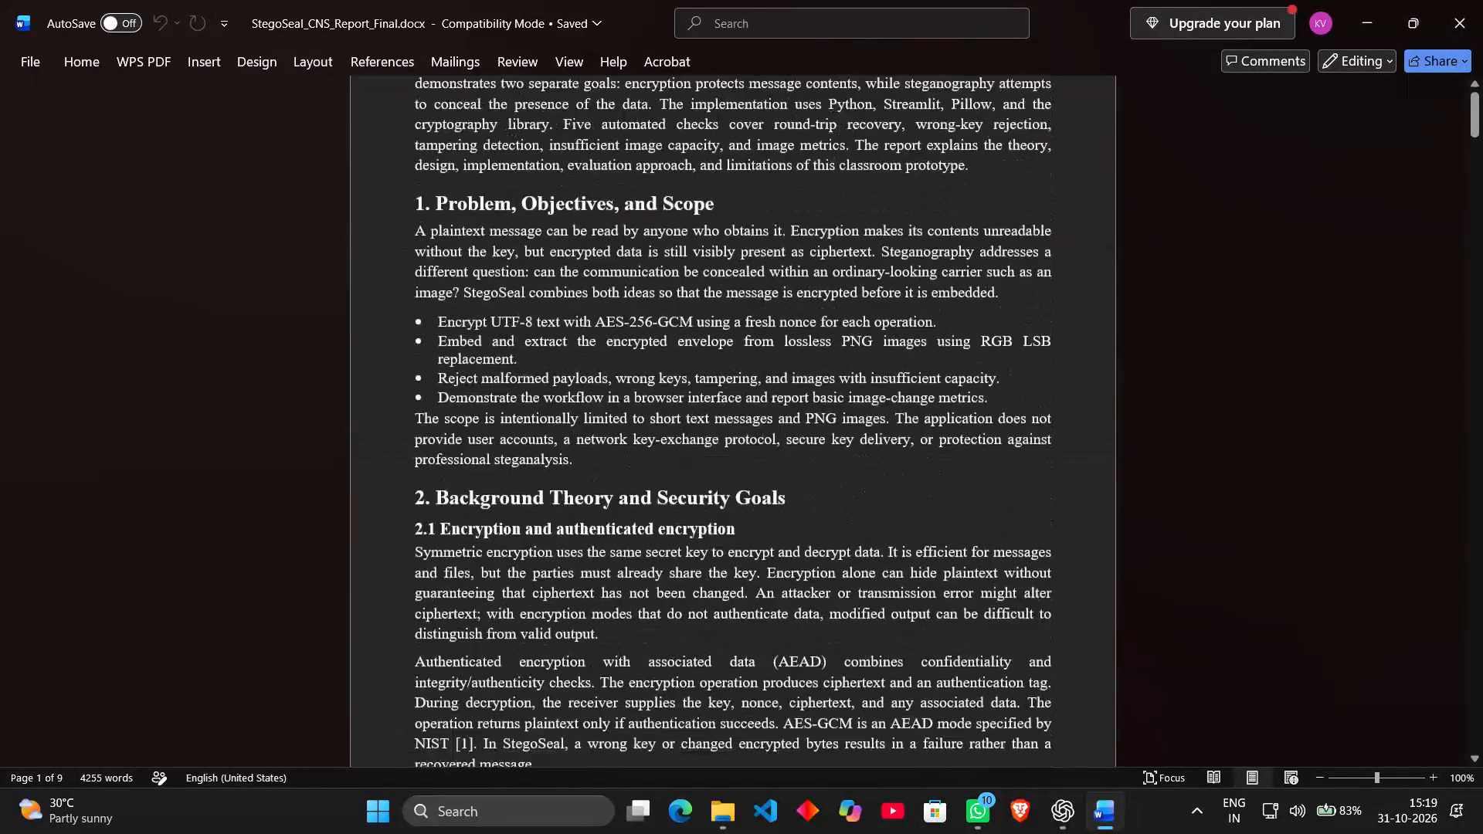
scroll(442, 477, up, 4)
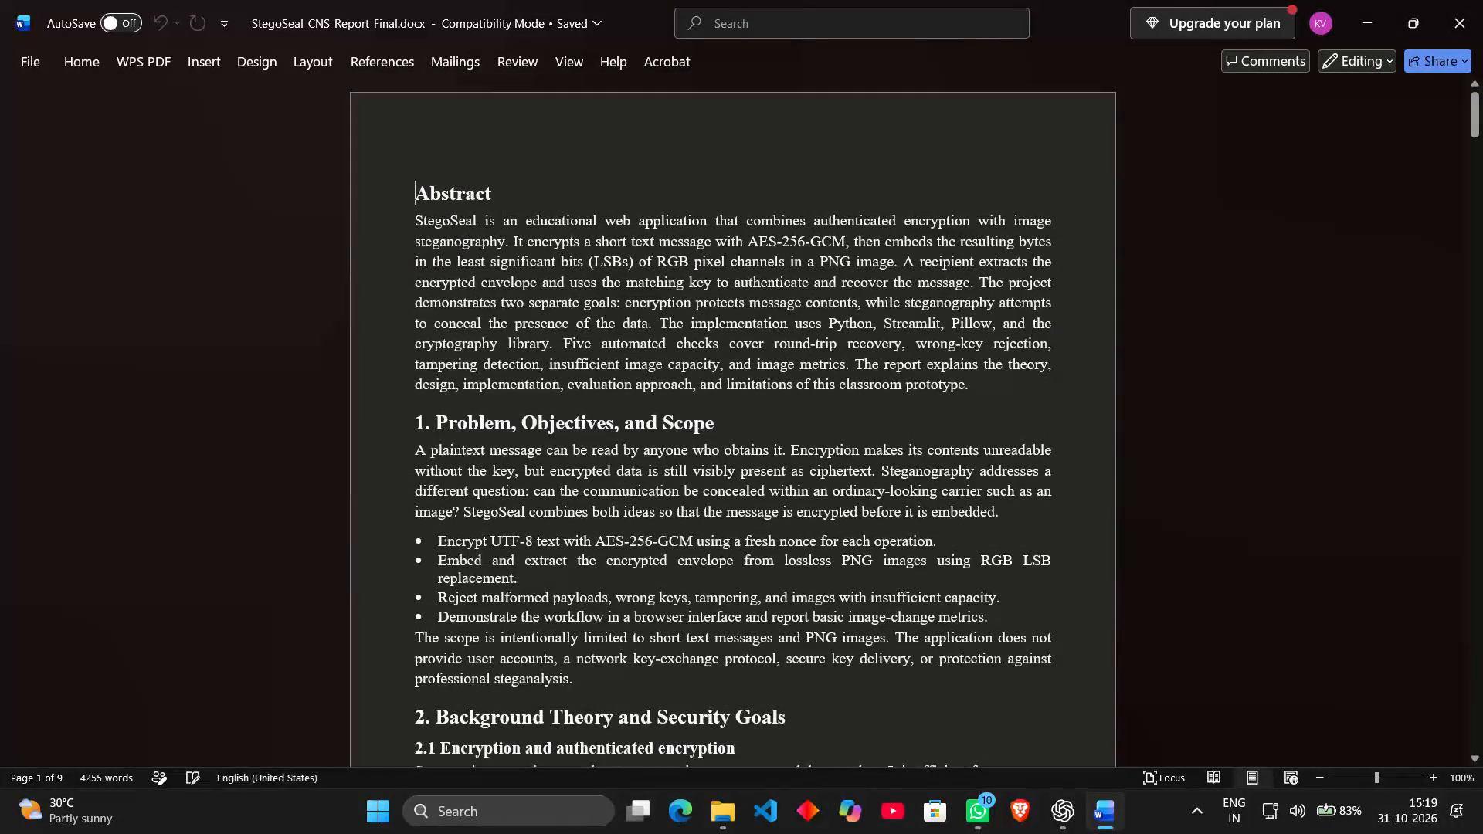
scroll(442, 477, down, 1)
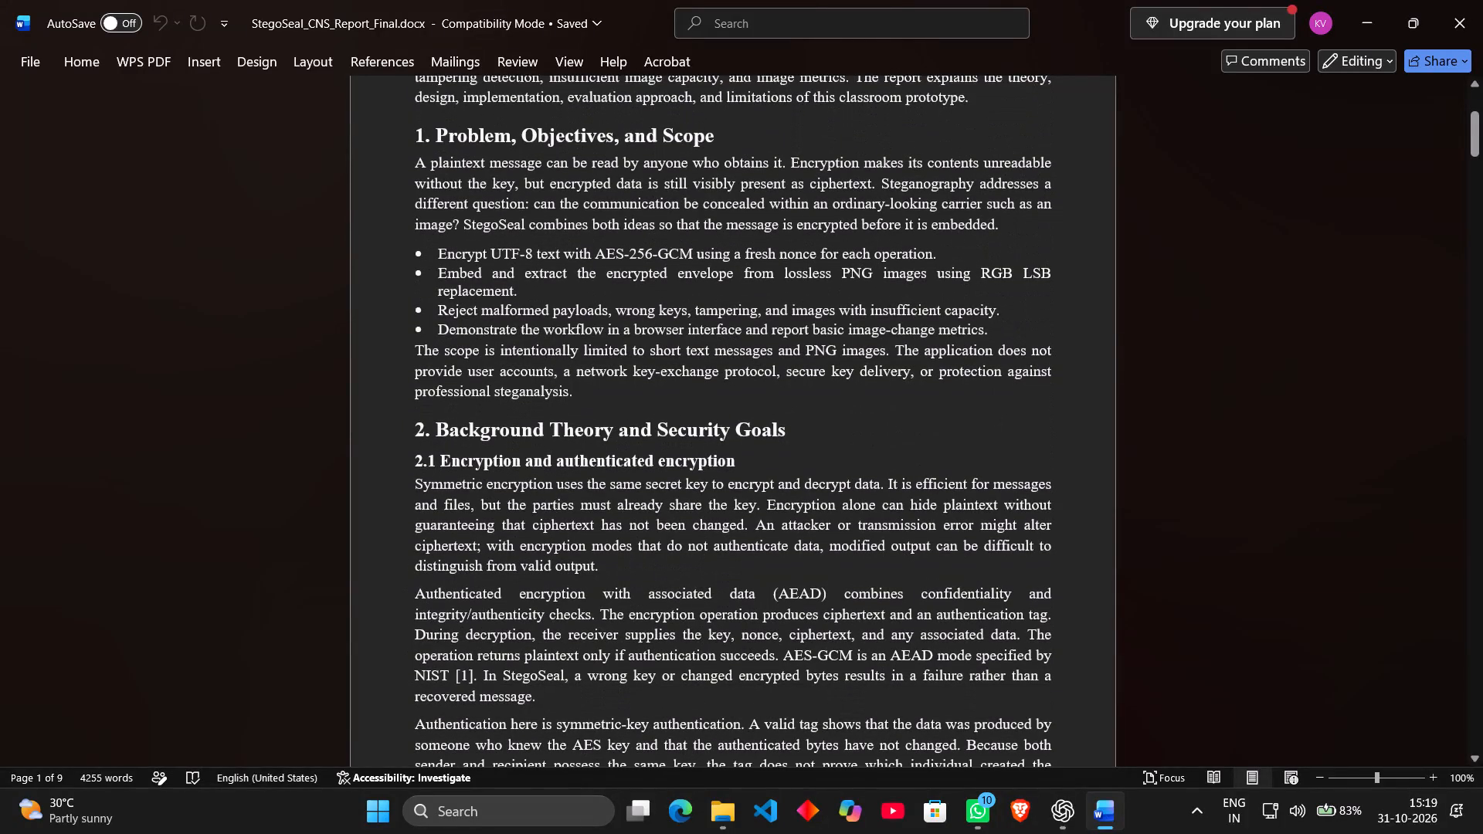
scroll(442, 477, down, 1)
scroll(545, 504, down, 3)
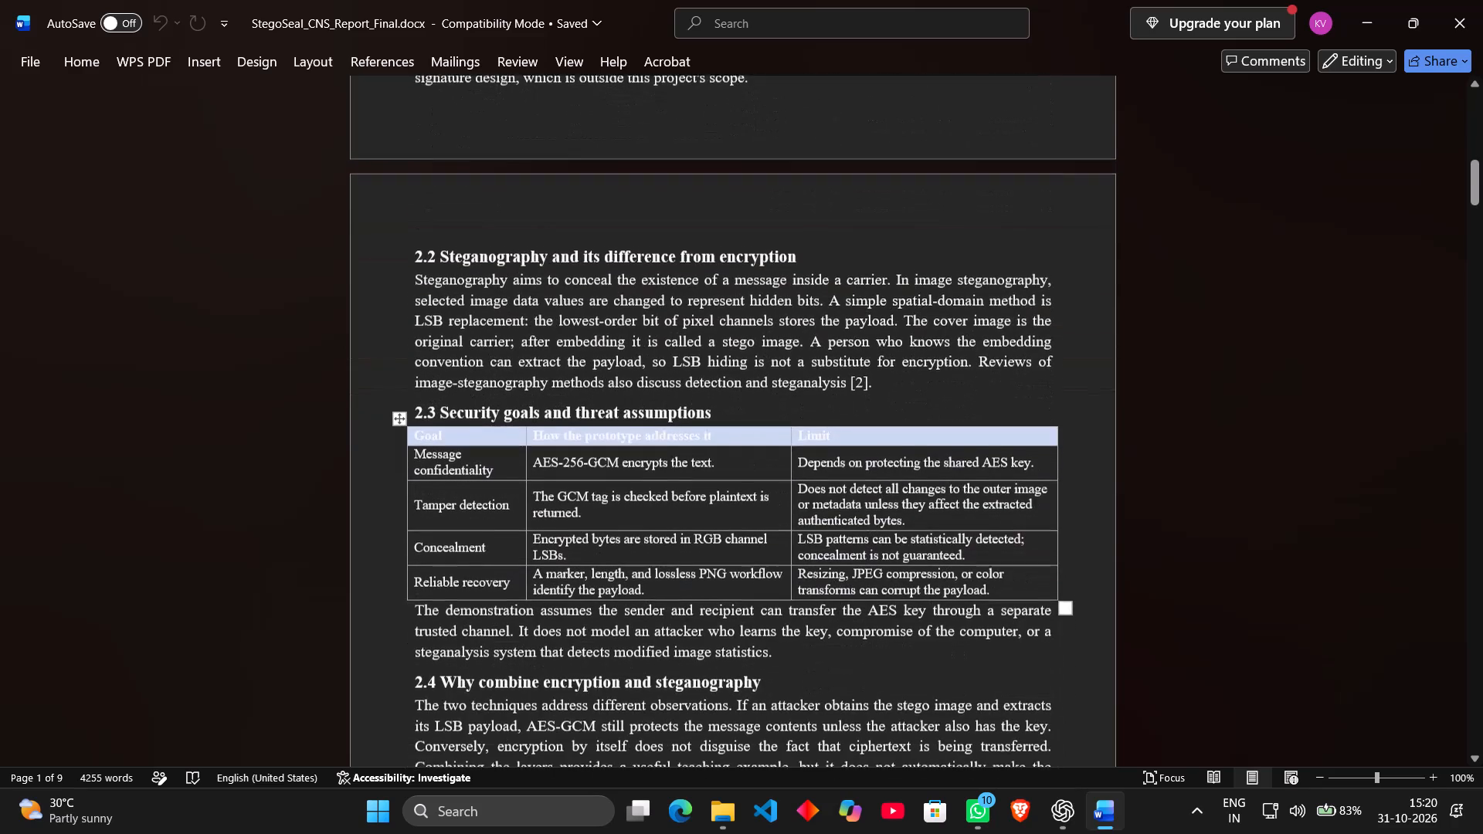
scroll(582, 361, up, 7)
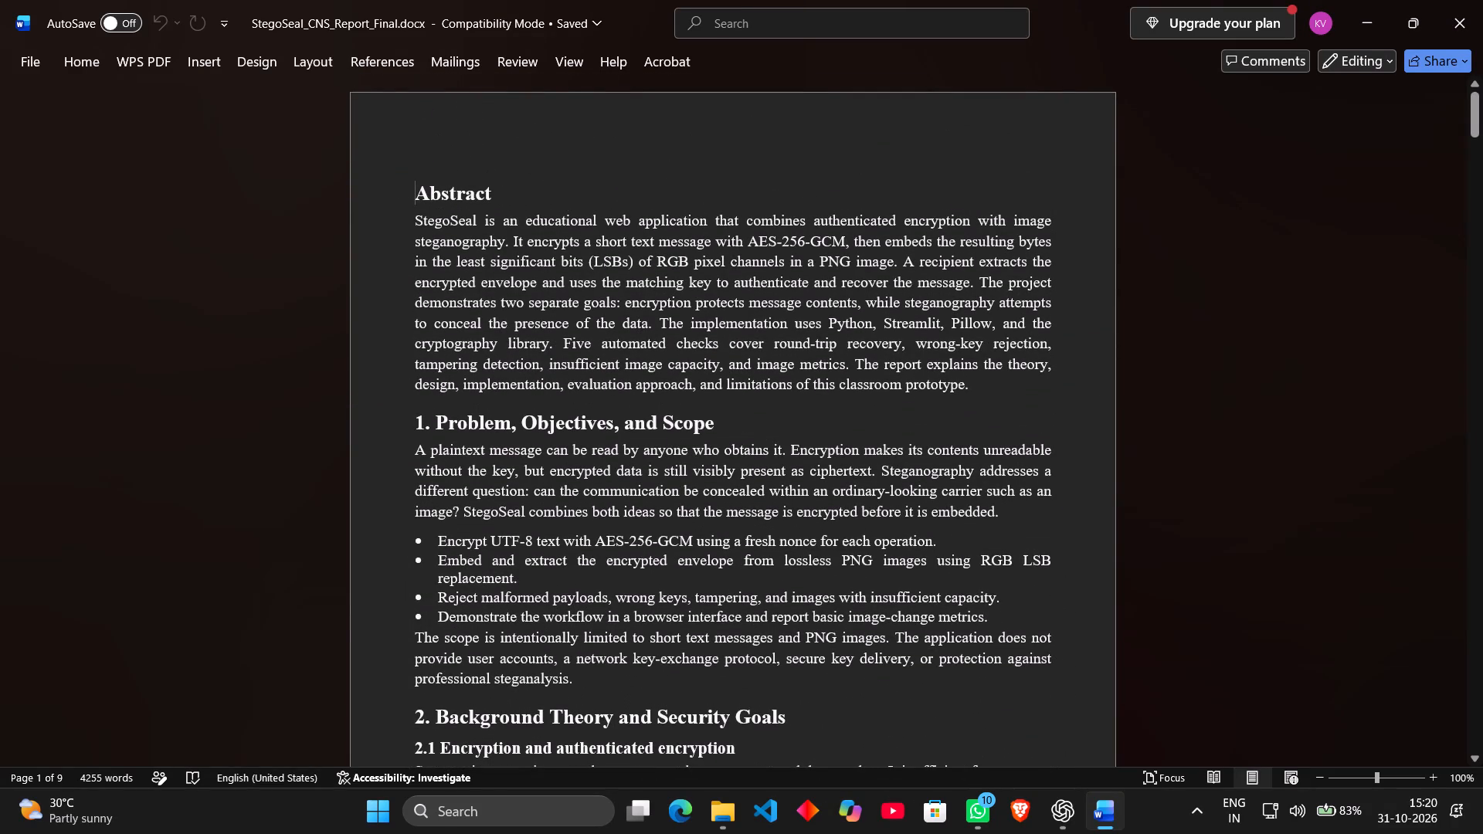
scroll(543, 460, down, 3)
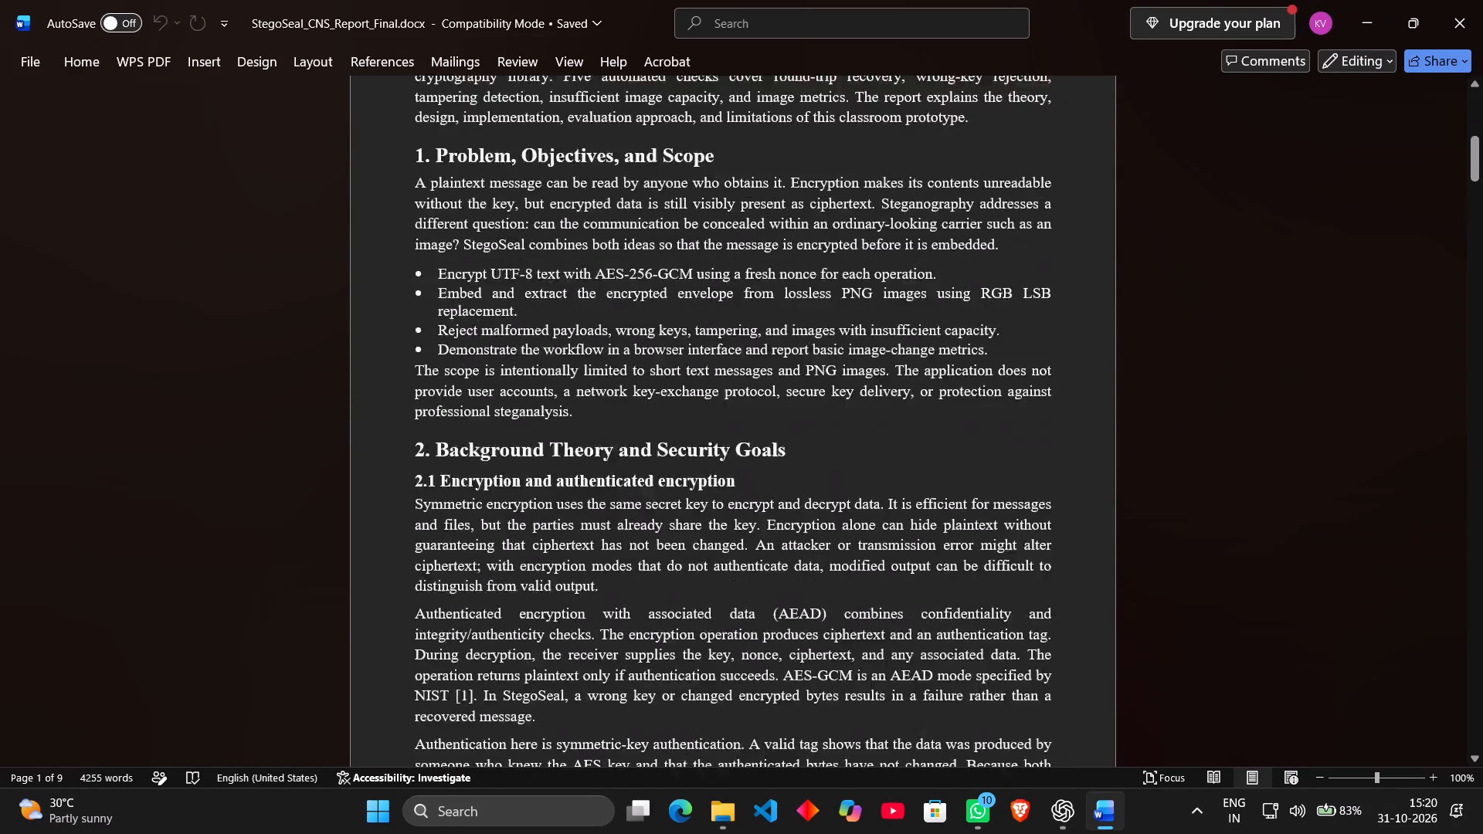
scroll(543, 460, down, 3)
scroll(543, 460, down, 20)
scroll(543, 460, down, 15)
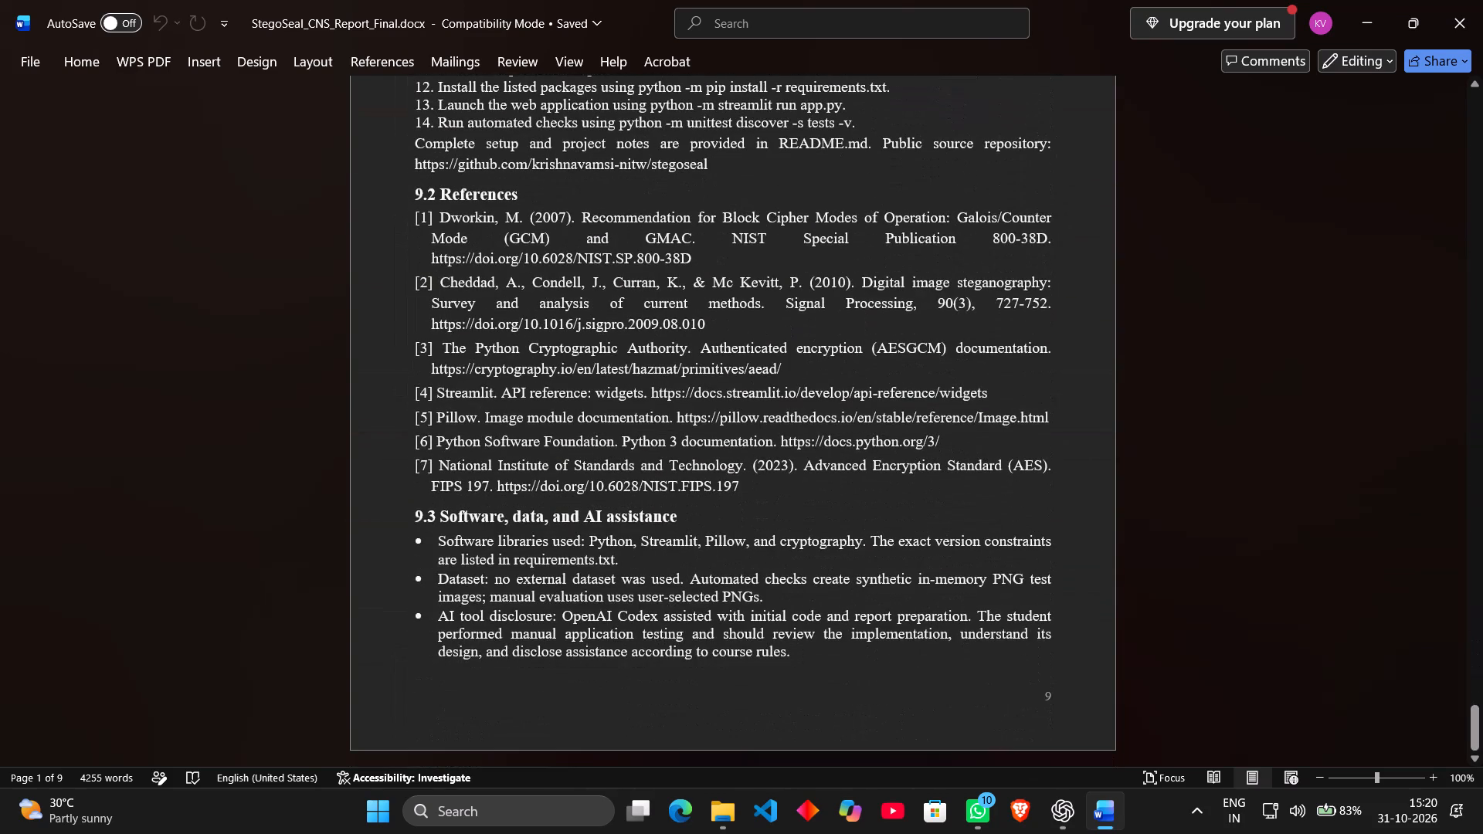
scroll(543, 460, up, 20)
scroll(543, 460, up, 4)
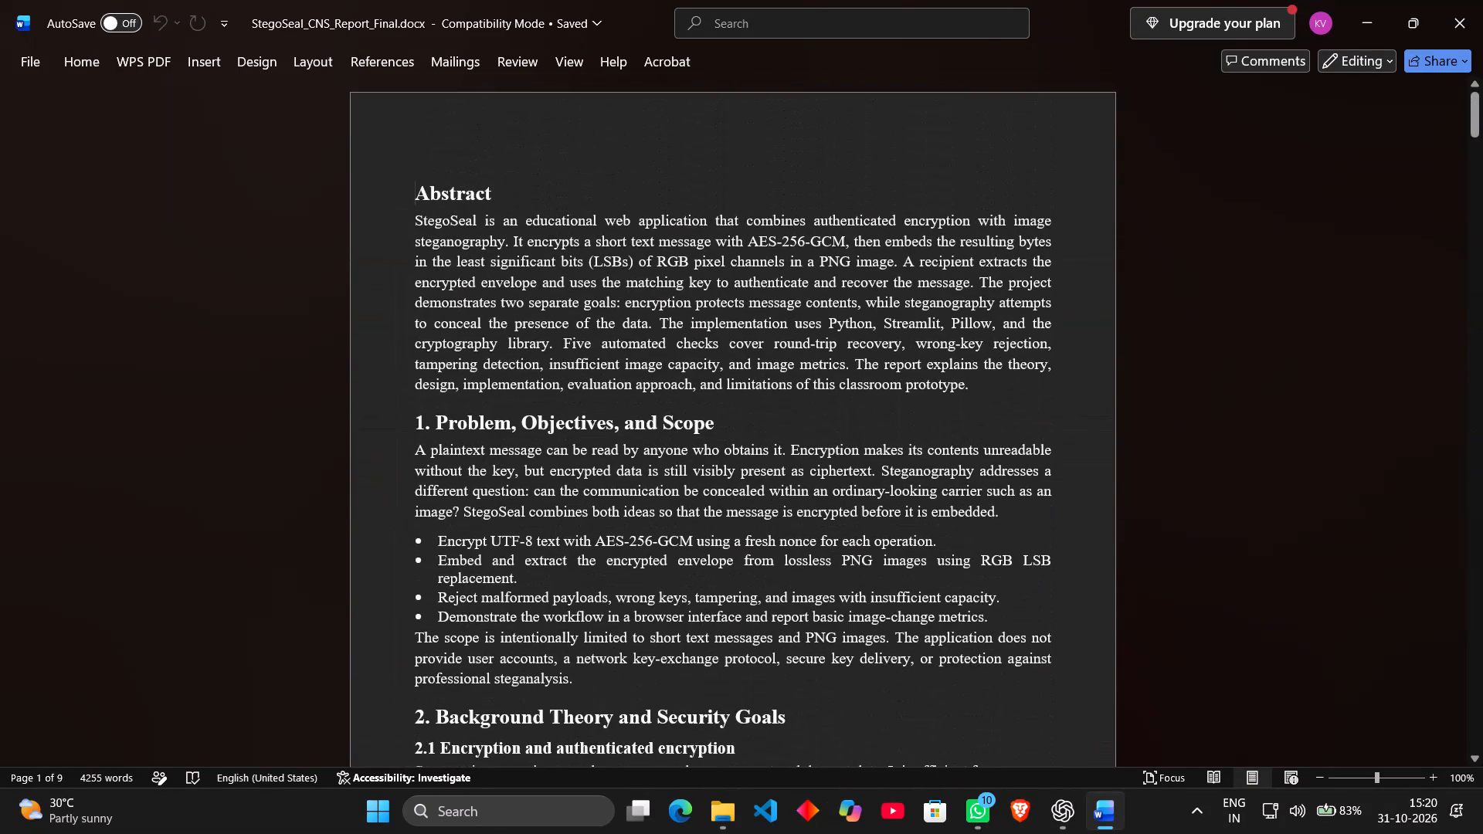
scroll(564, 398, up, 2)
Shrink the table under 2.3 Security goals and threat assumptions slightly from its corner, towards the width of the body text.
scroll(659, 364, down, 1)
scroll(577, 451, down, 1)
scroll(650, 503, down, 1)
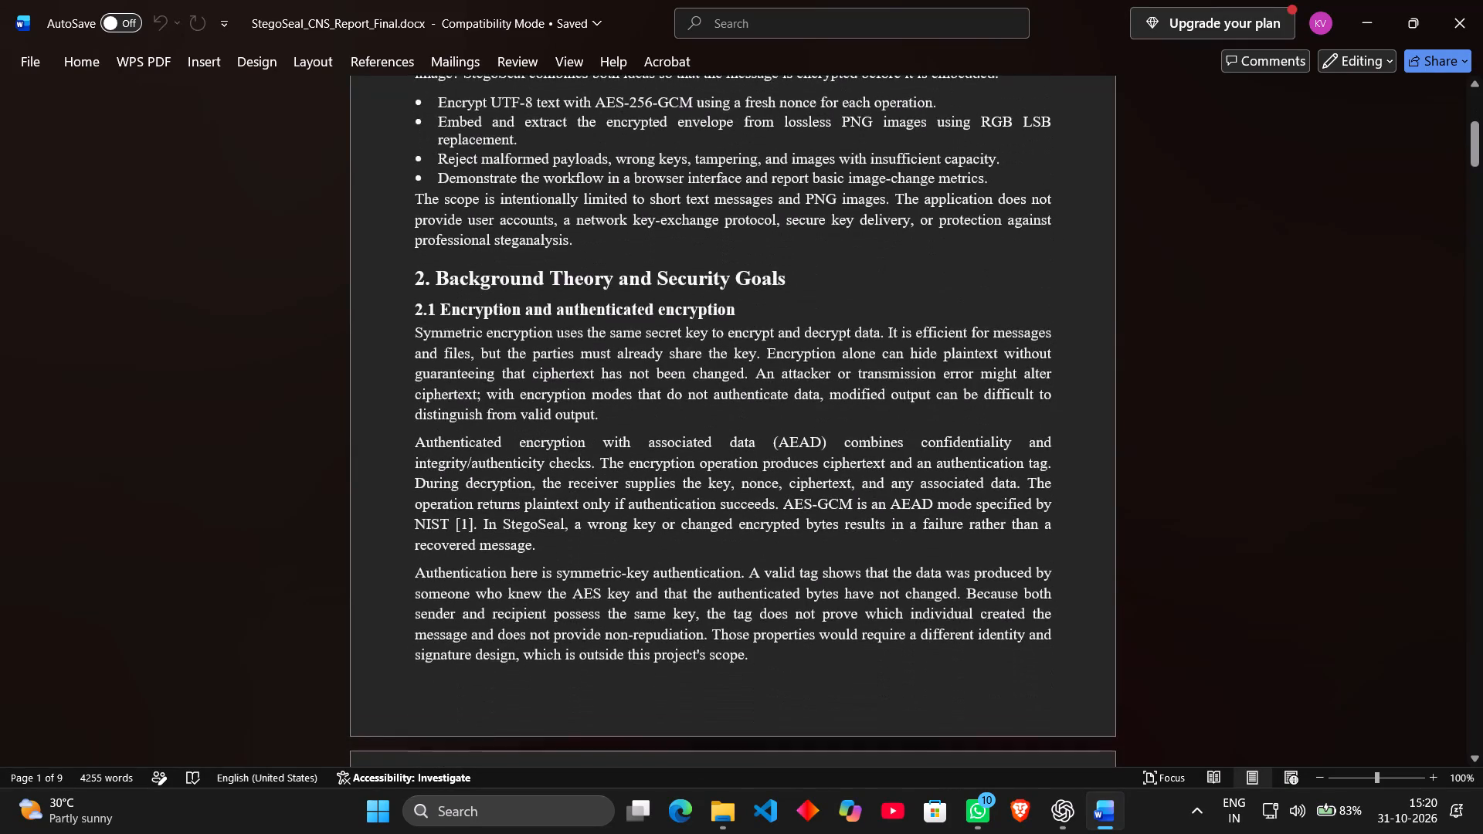
scroll(650, 503, down, 1)
scroll(523, 506, down, 1)
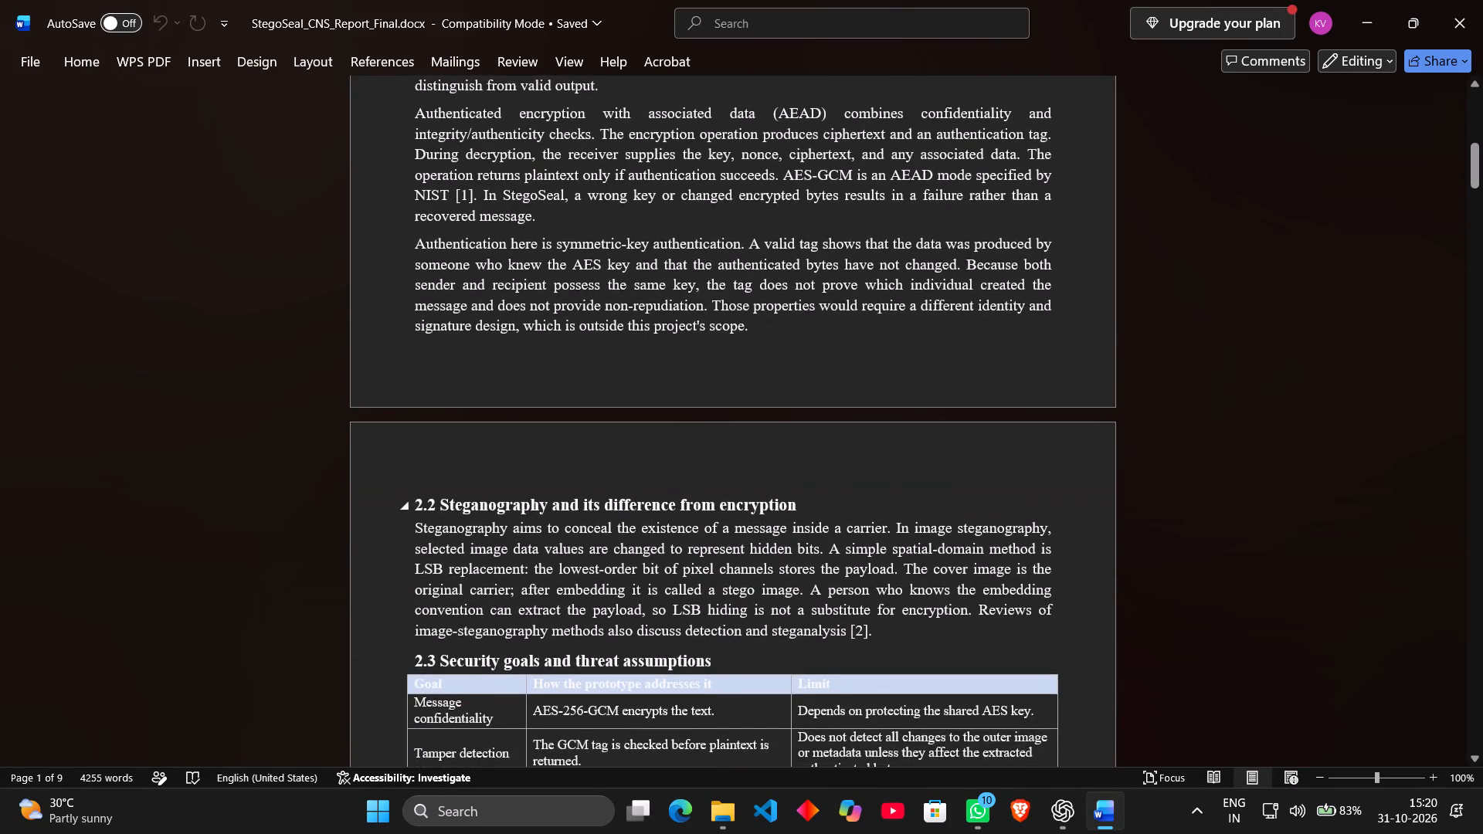
scroll(470, 514, down, 2)
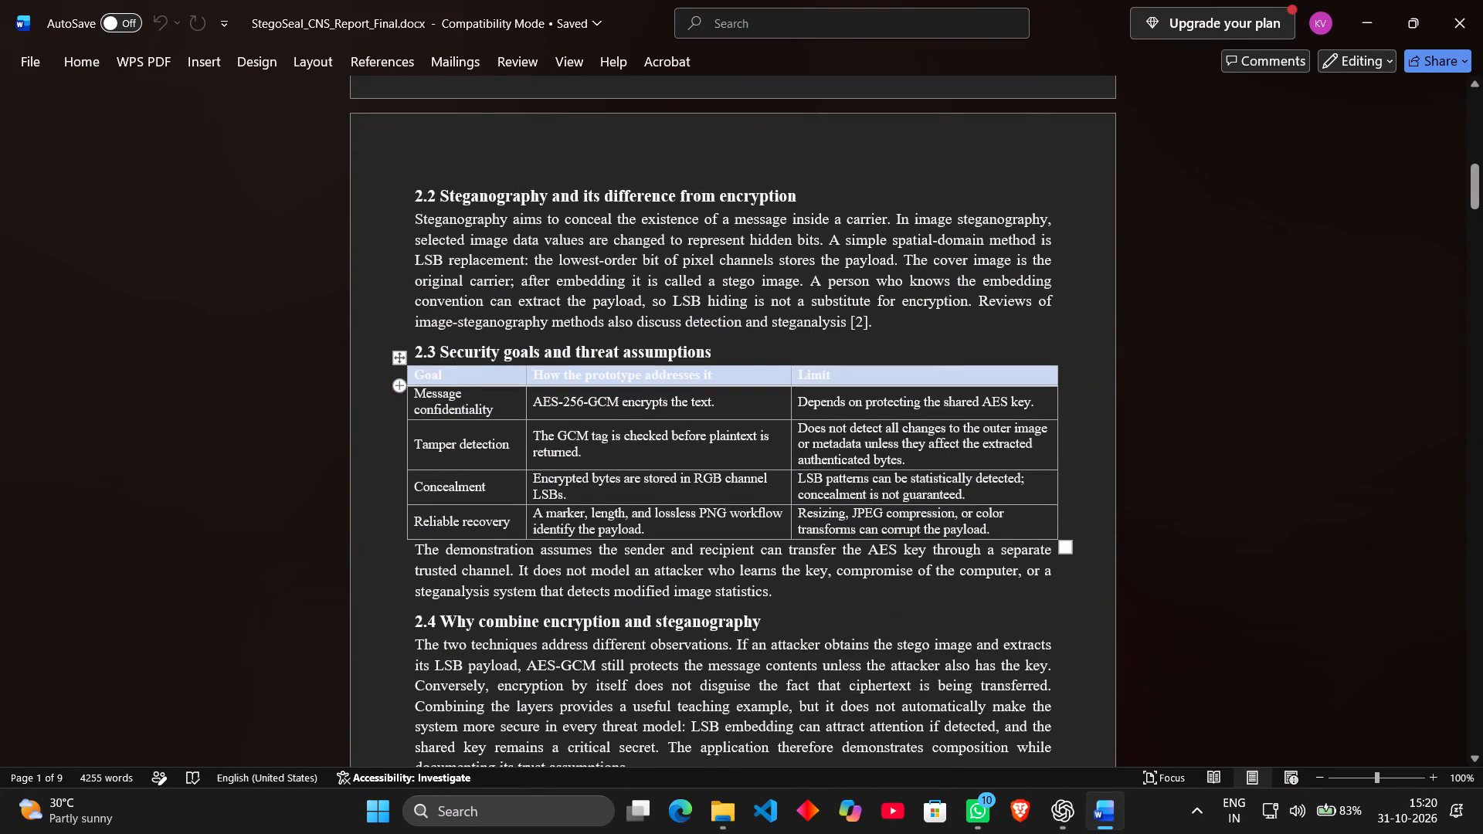
click(403, 352)
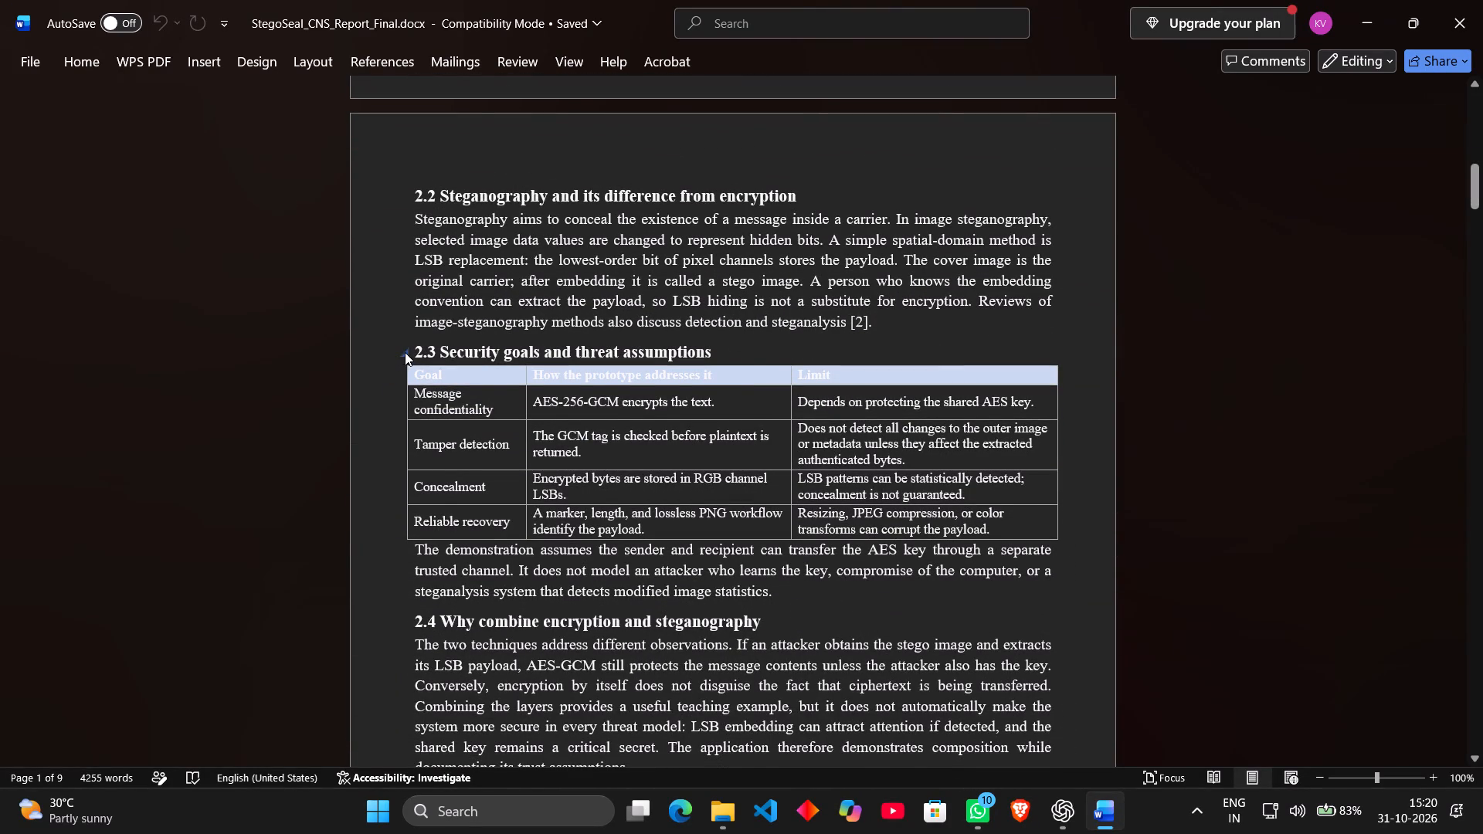
click(402, 351)
drag(1063, 548, 1054, 545)
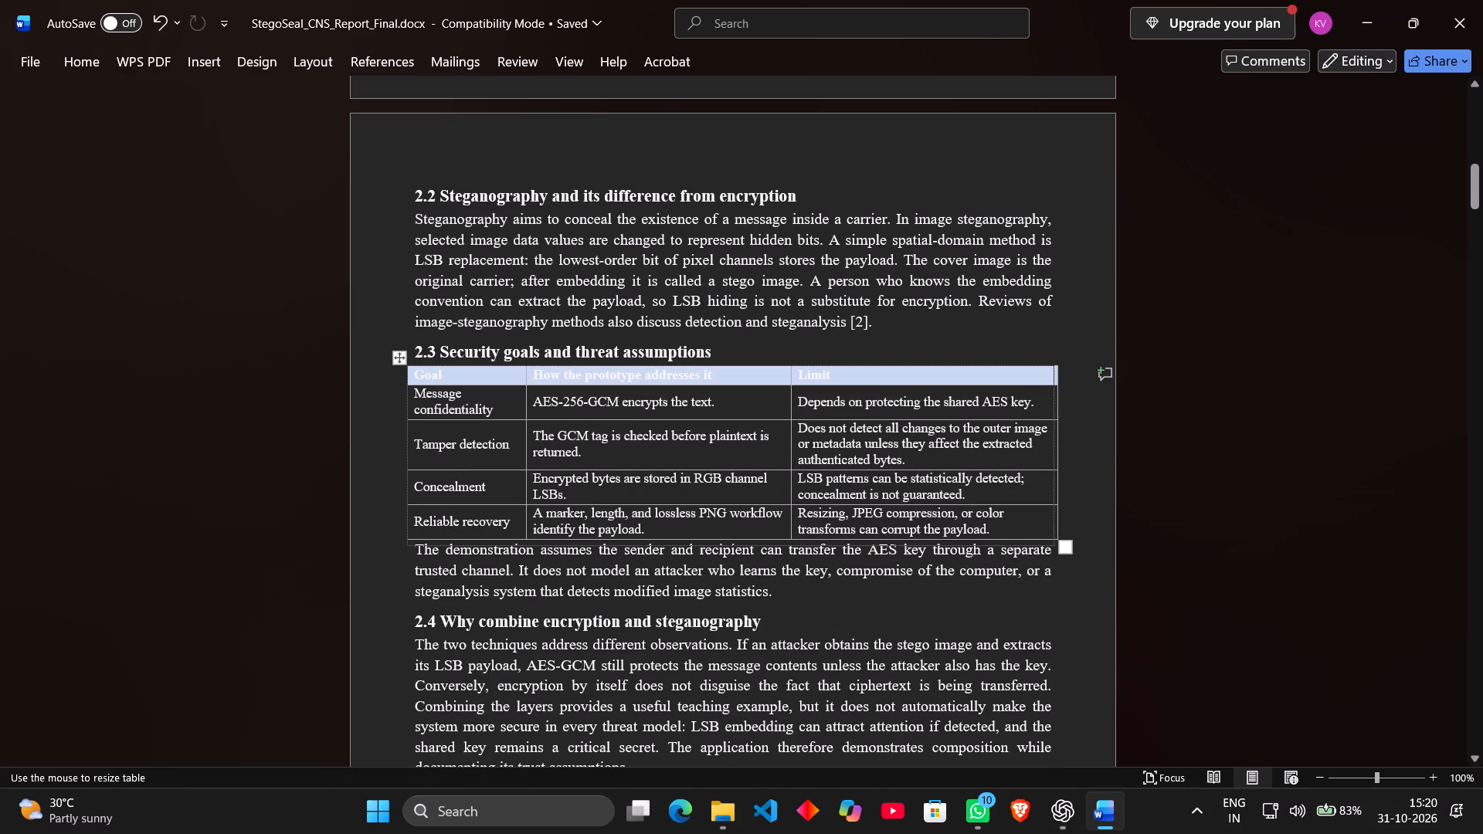
drag(1054, 545, 1053, 543)
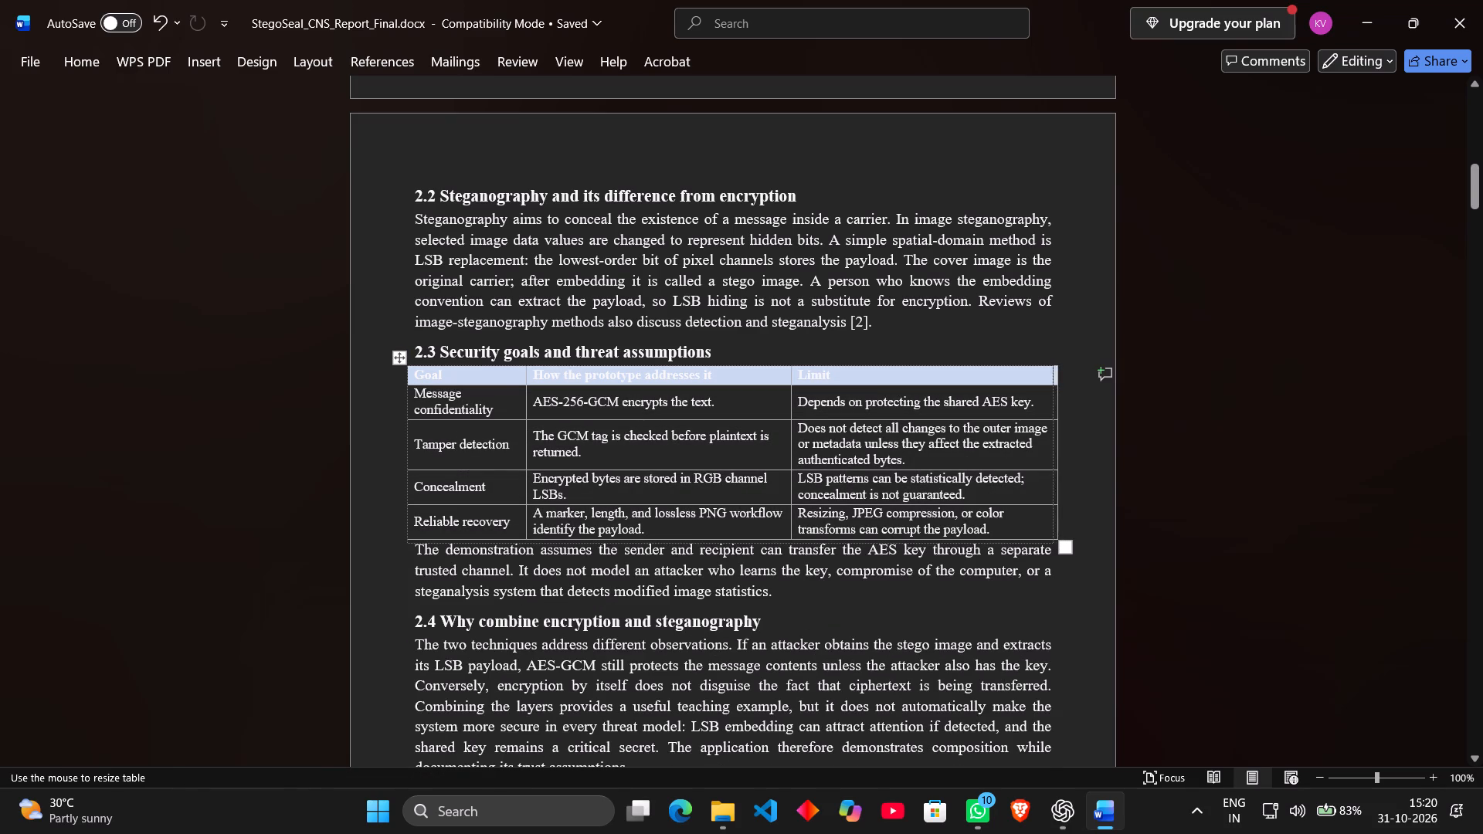
drag(1053, 543, 1052, 543)
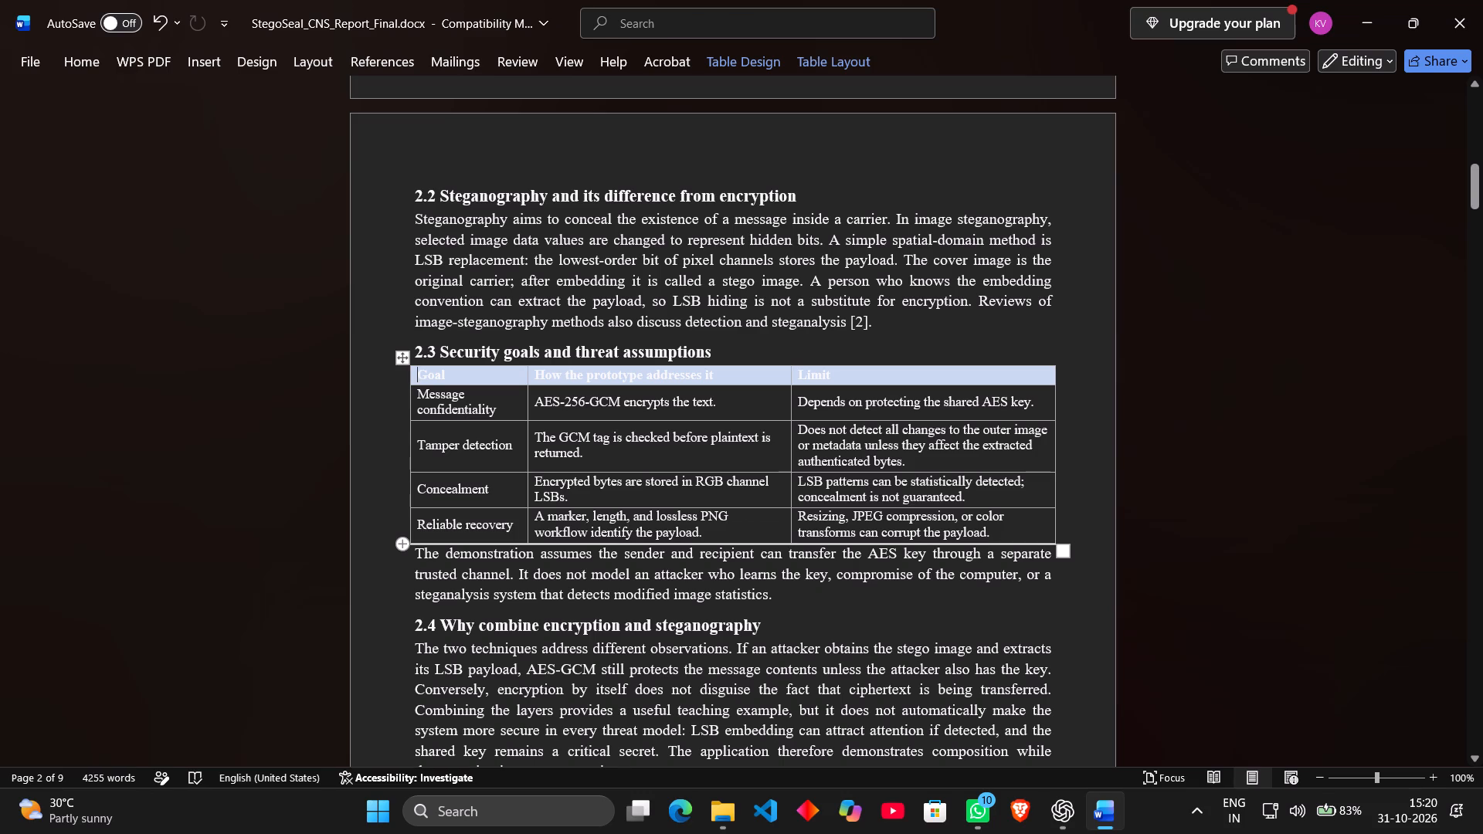
Move the outer left border of the section 2.3 table inward to line up with the body text margin.
drag(402, 543, 410, 543)
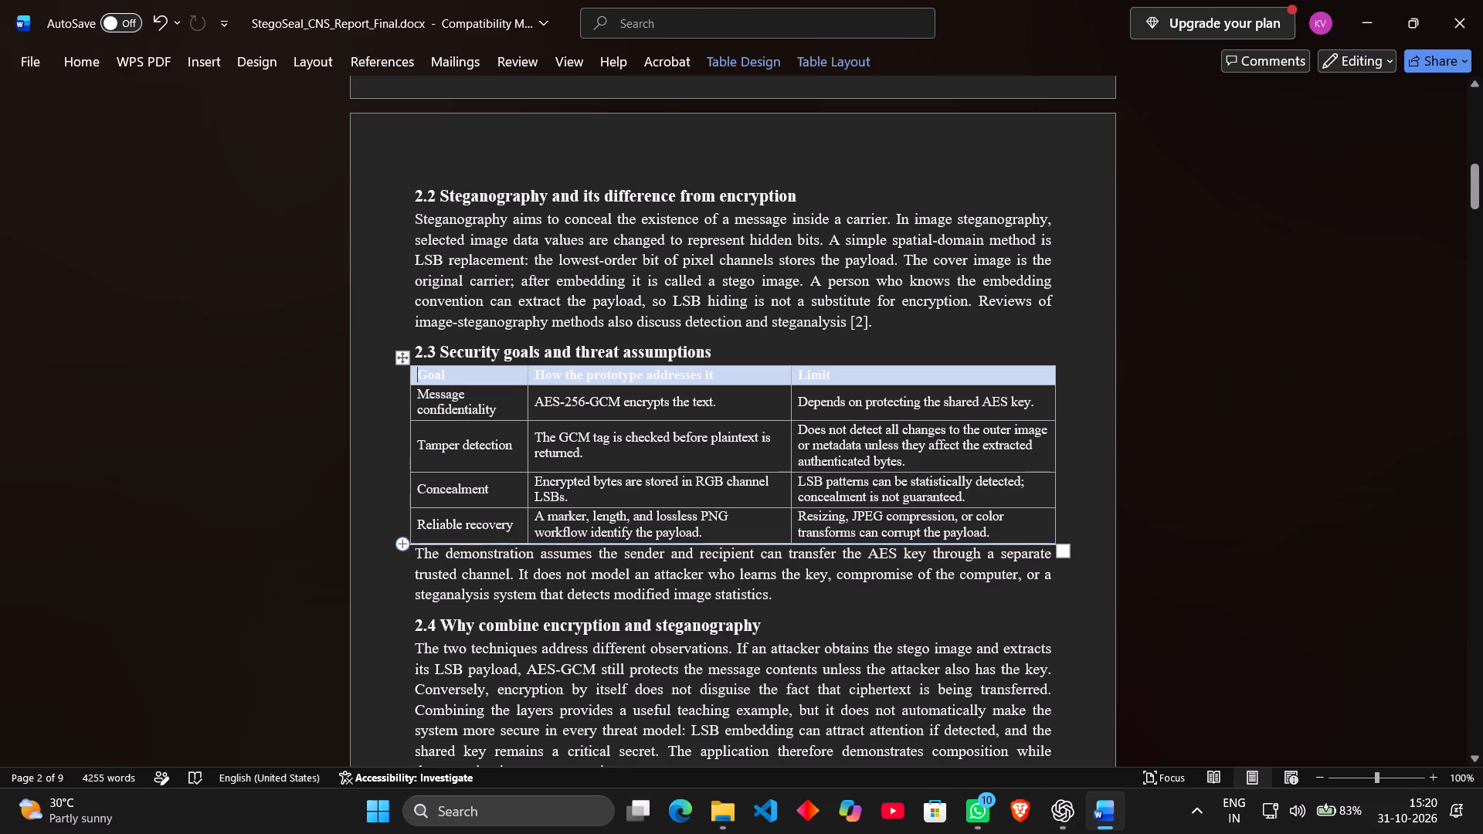
drag(410, 543, 410, 542)
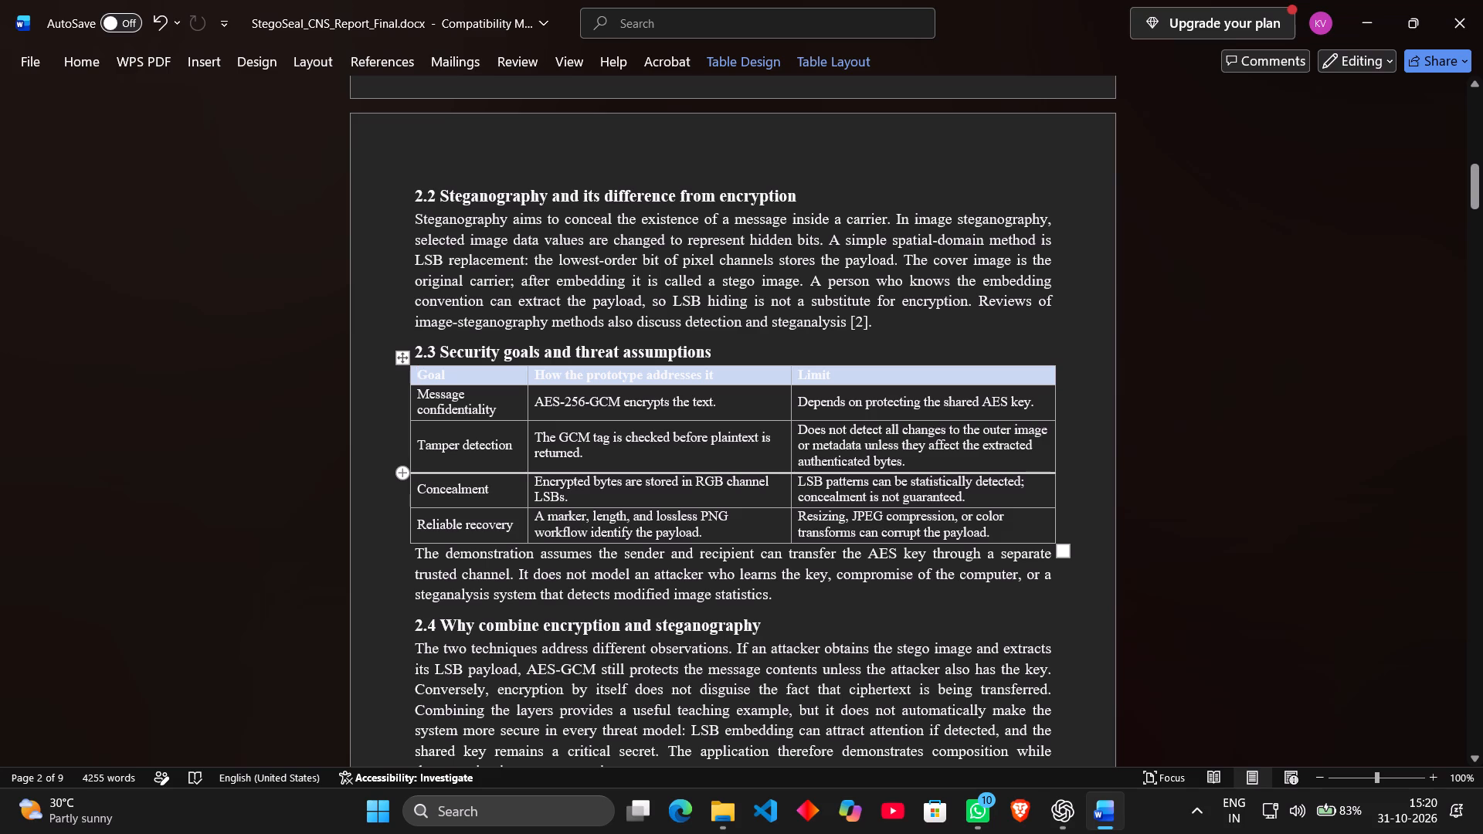
drag(409, 454, 420, 453)
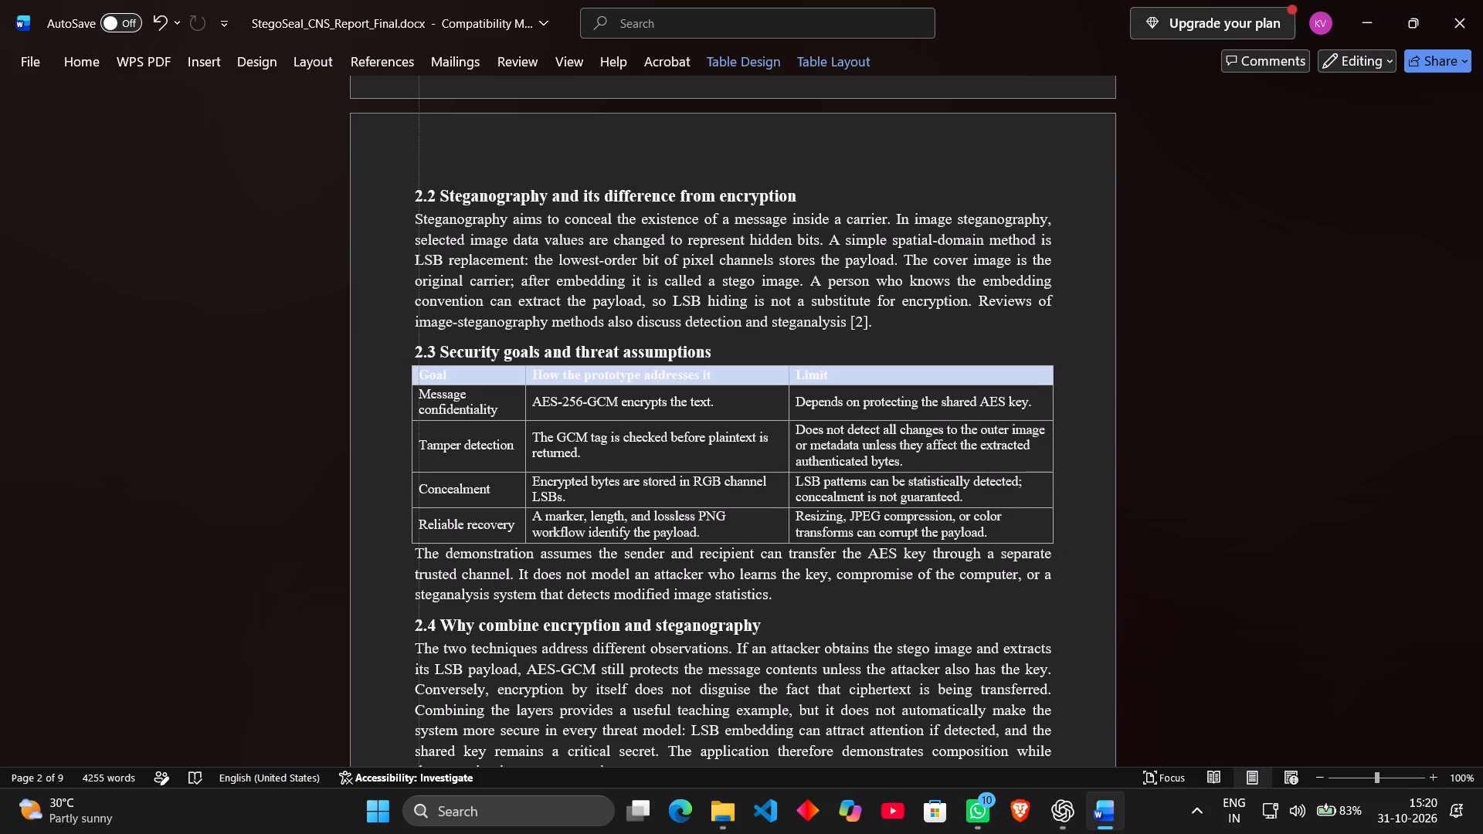
drag(420, 453, 420, 453)
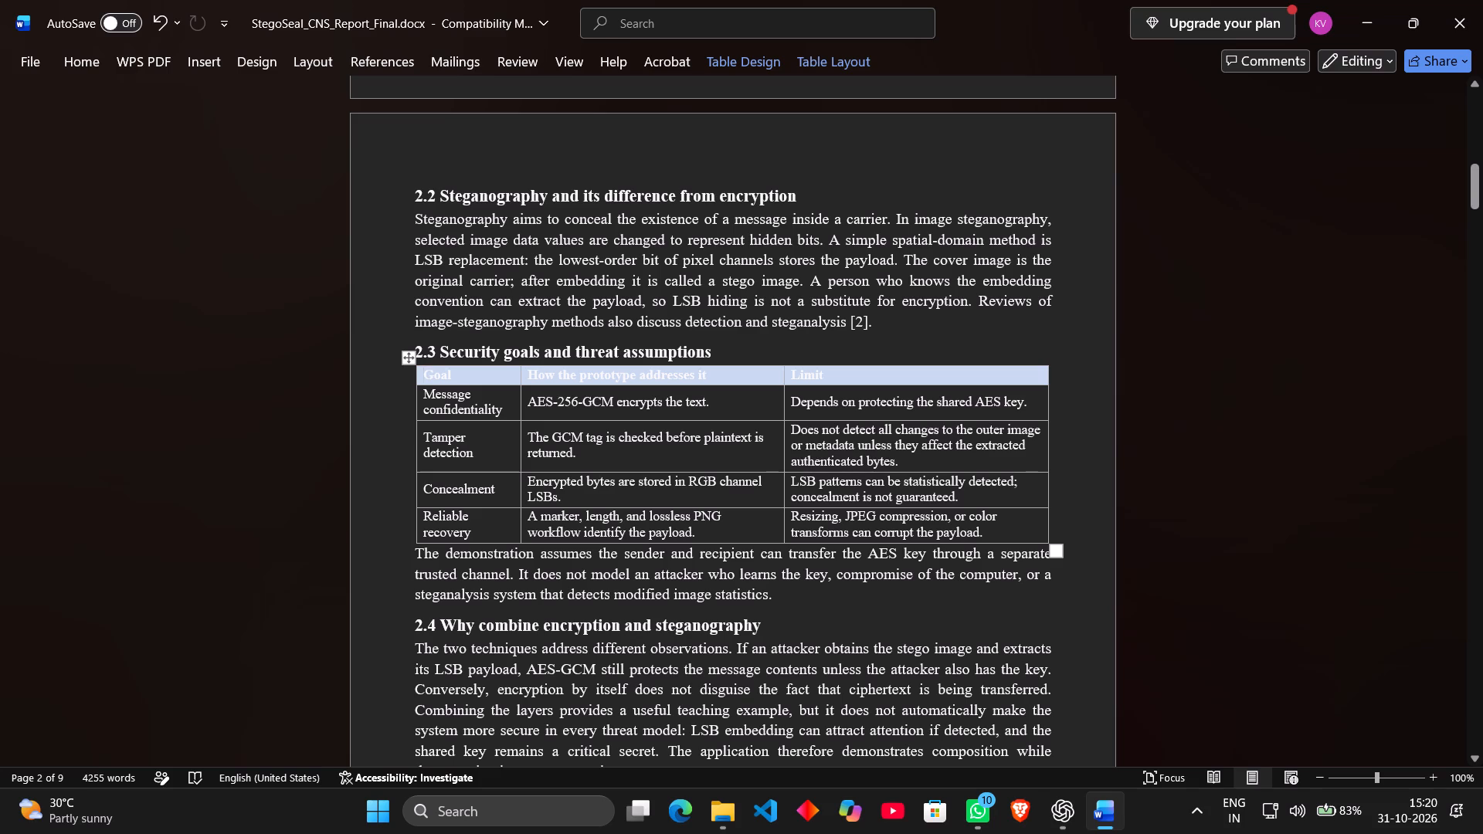
Widen the Goal column of the section 2.3 table so "Tamper detection" and "Reliable recovery" each fit on one line.
drag(519, 458, 534, 458)
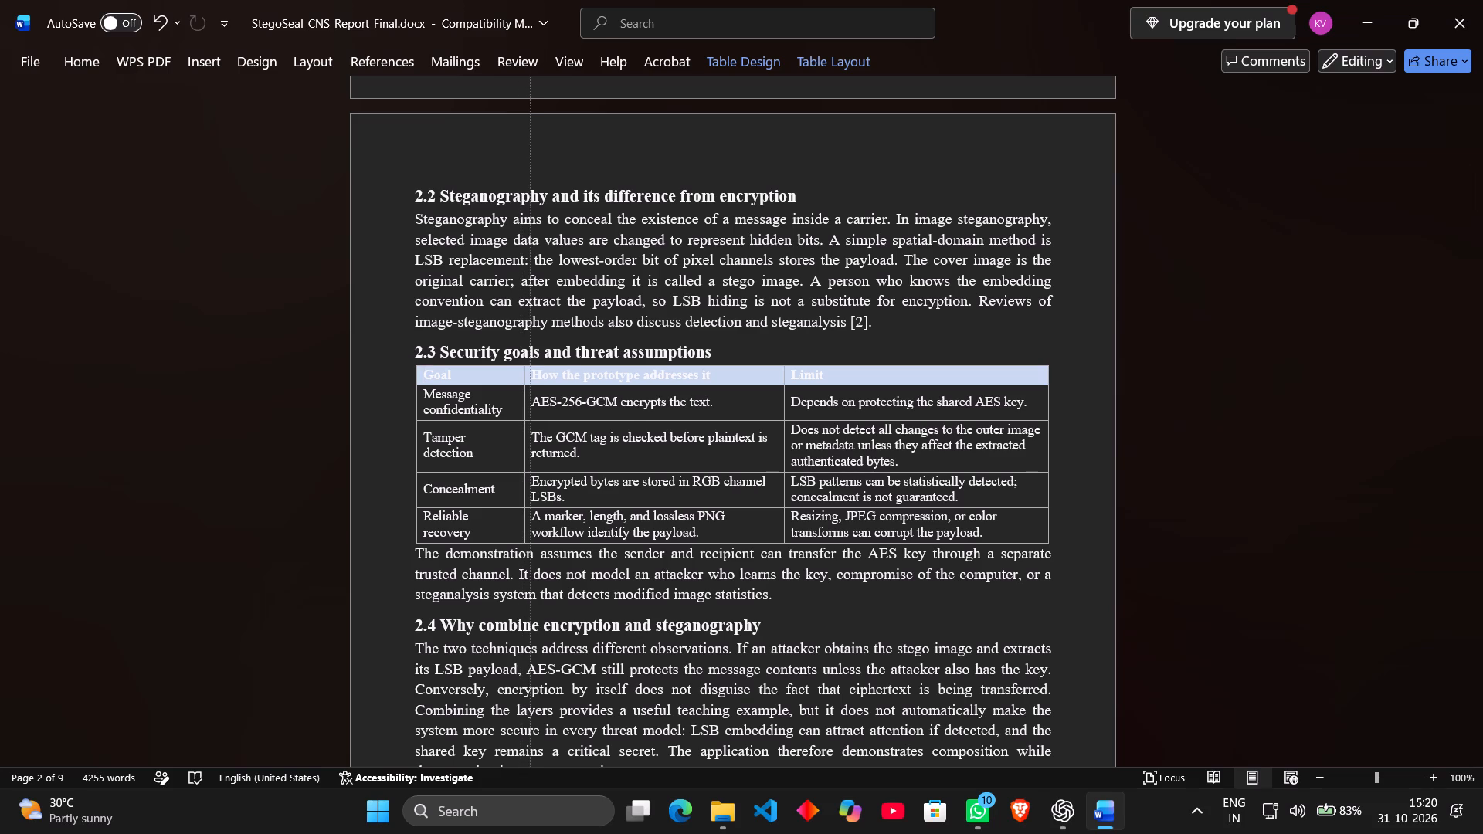
drag(534, 458, 545, 460)
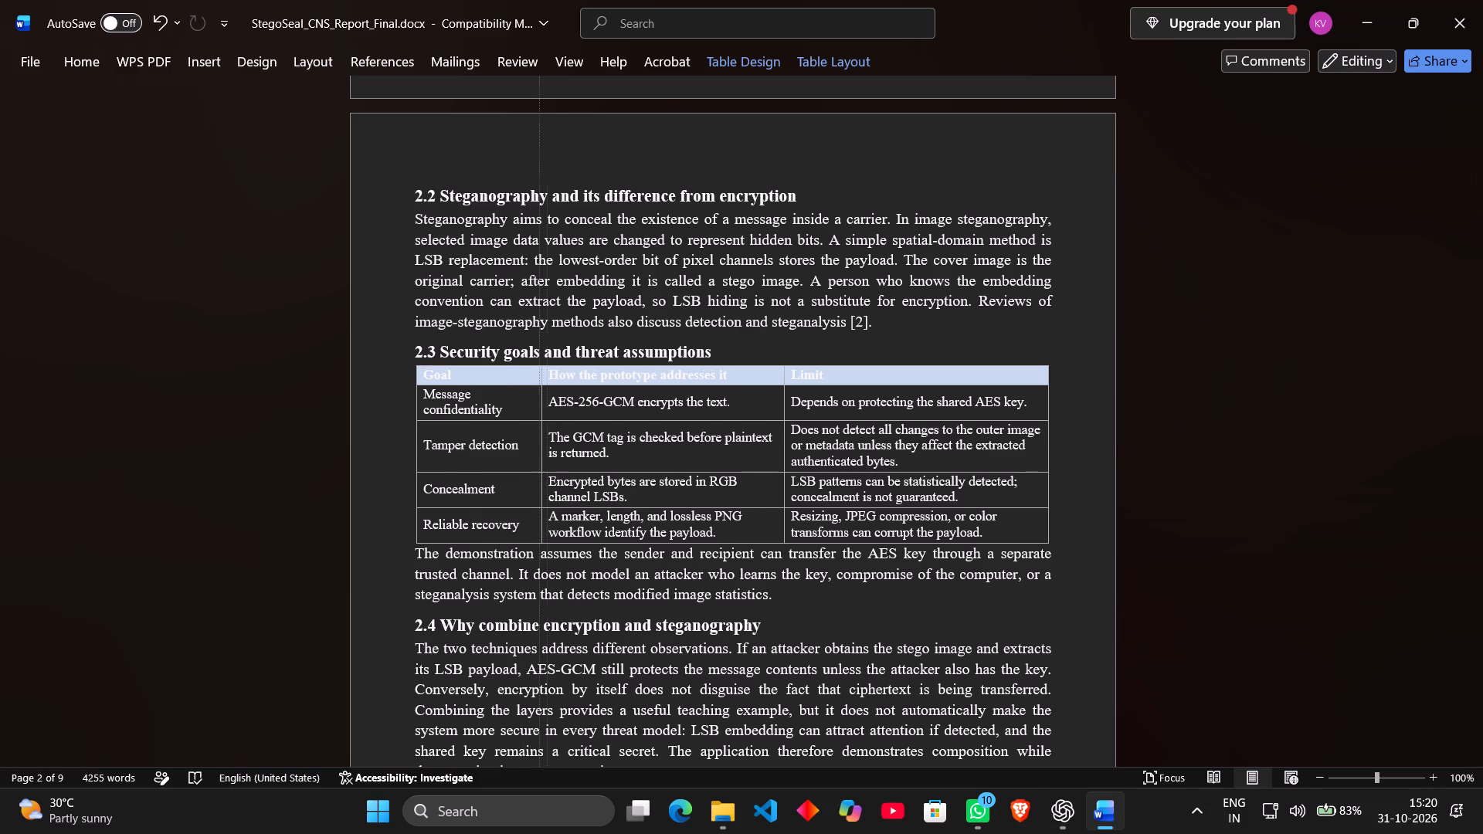
drag(545, 460, 548, 460)
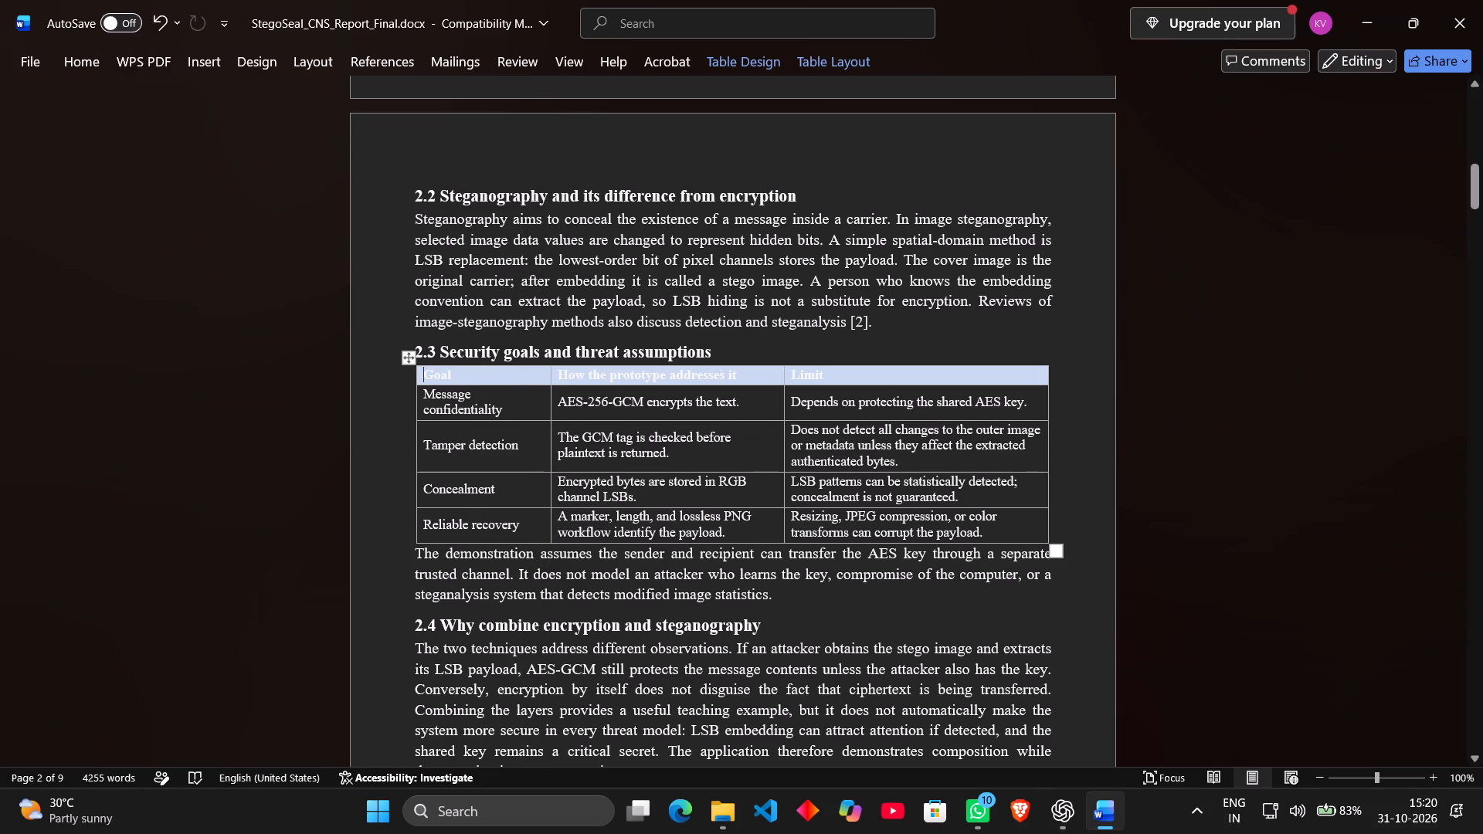
scroll(945, 512, down, 1)
click(1121, 492)
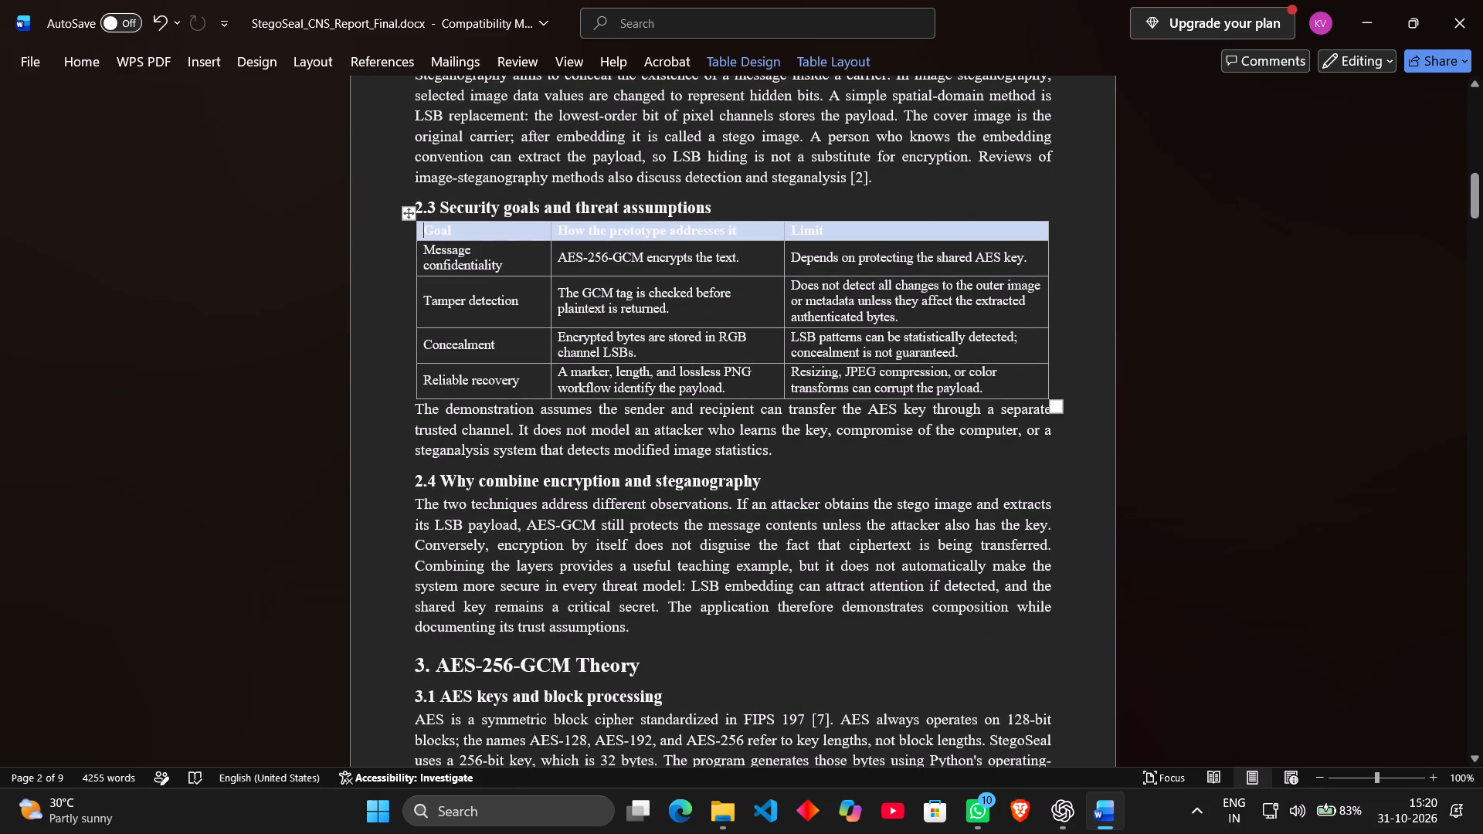
click(1088, 502)
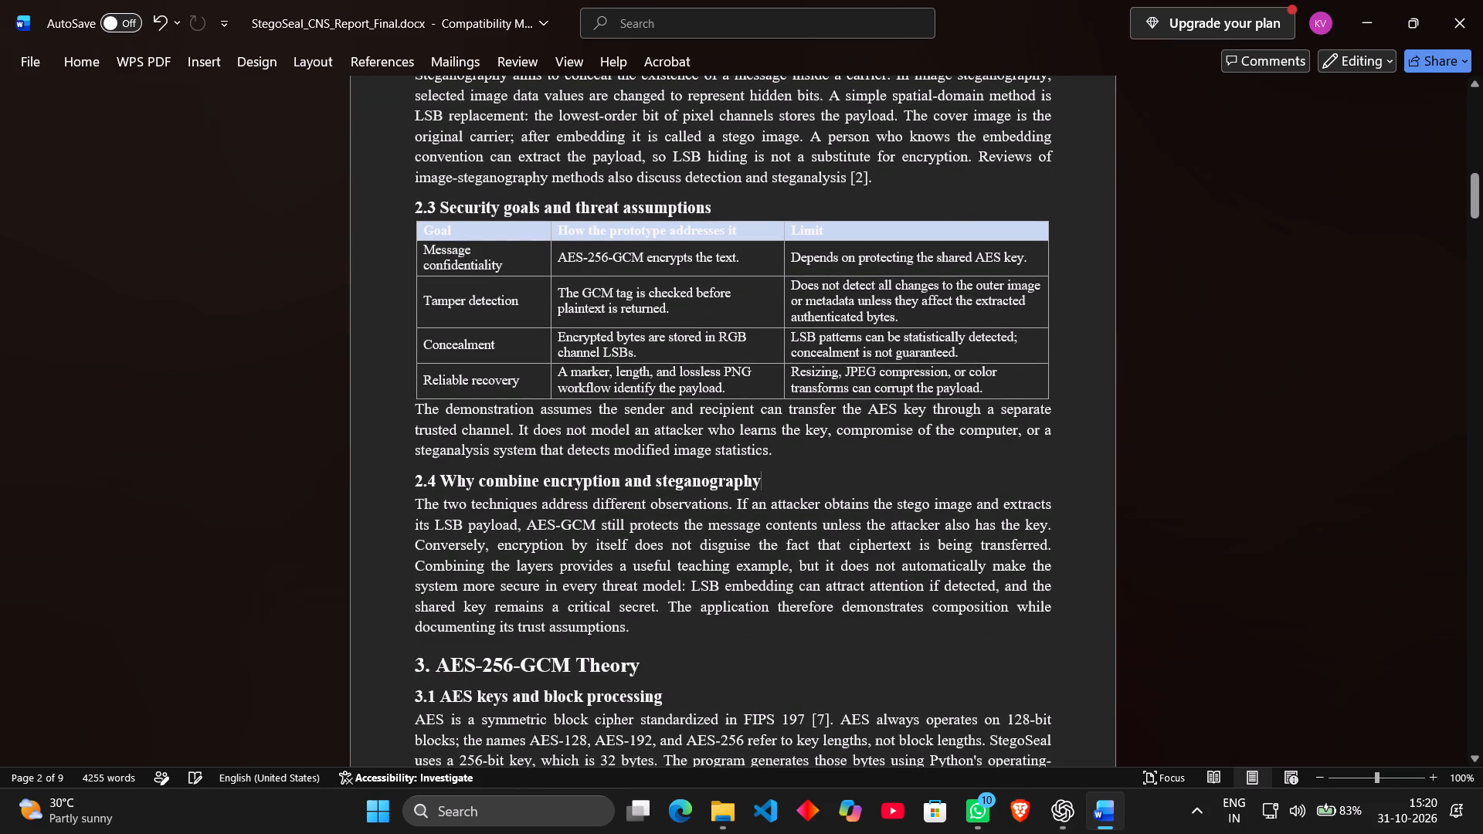
Look over the Abstract and sections 1 to 2.3 again, checking the text layout and page breaks.
scroll(793, 108, down, 1)
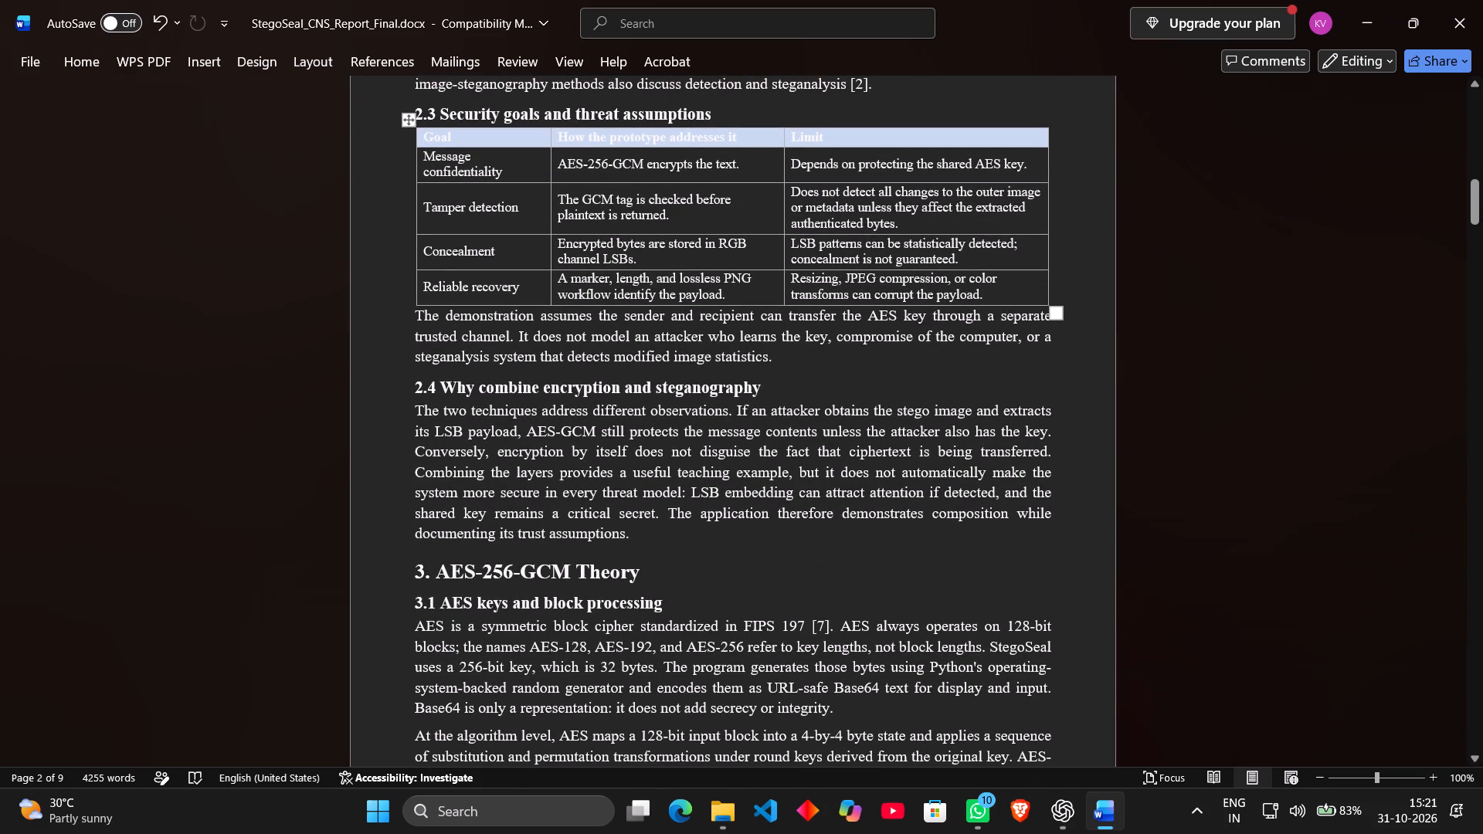
scroll(804, 467, up, 20)
scroll(804, 467, up, 12)
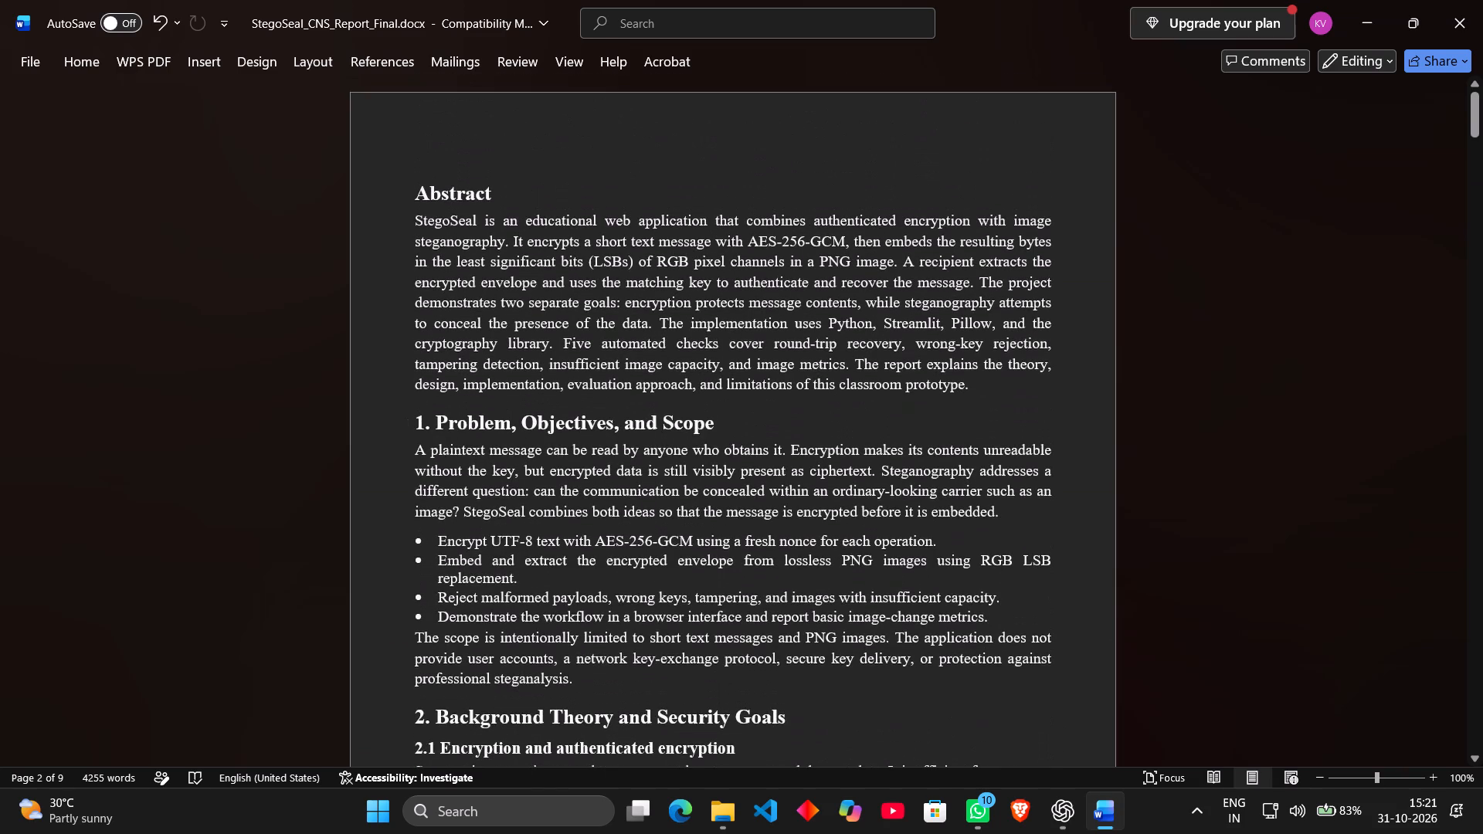
scroll(894, 478, down, 1)
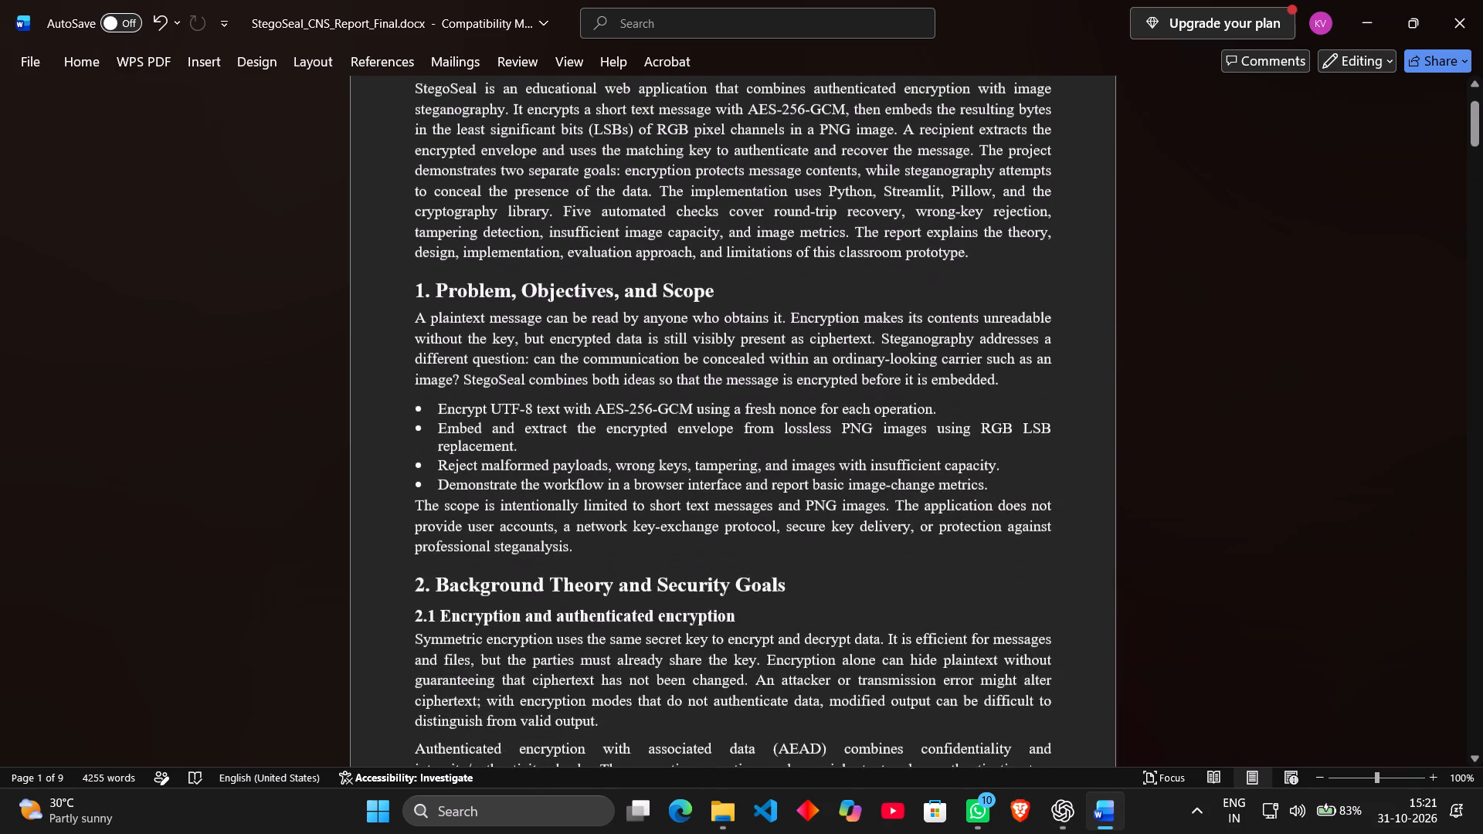
scroll(550, 581, down, 1)
scroll(627, 503, down, 1)
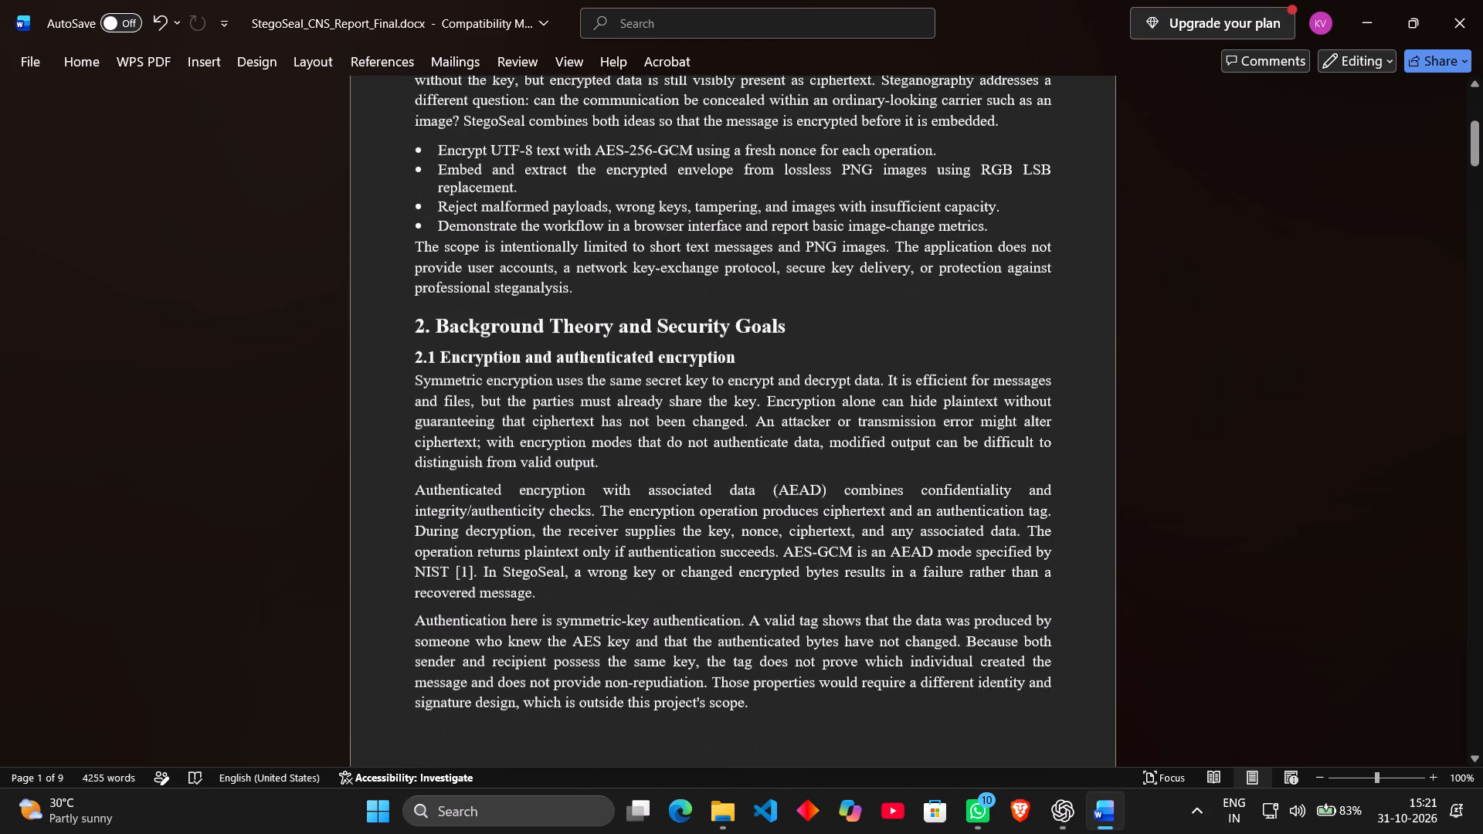
scroll(627, 503, down, 3)
scroll(636, 541, up, 3)
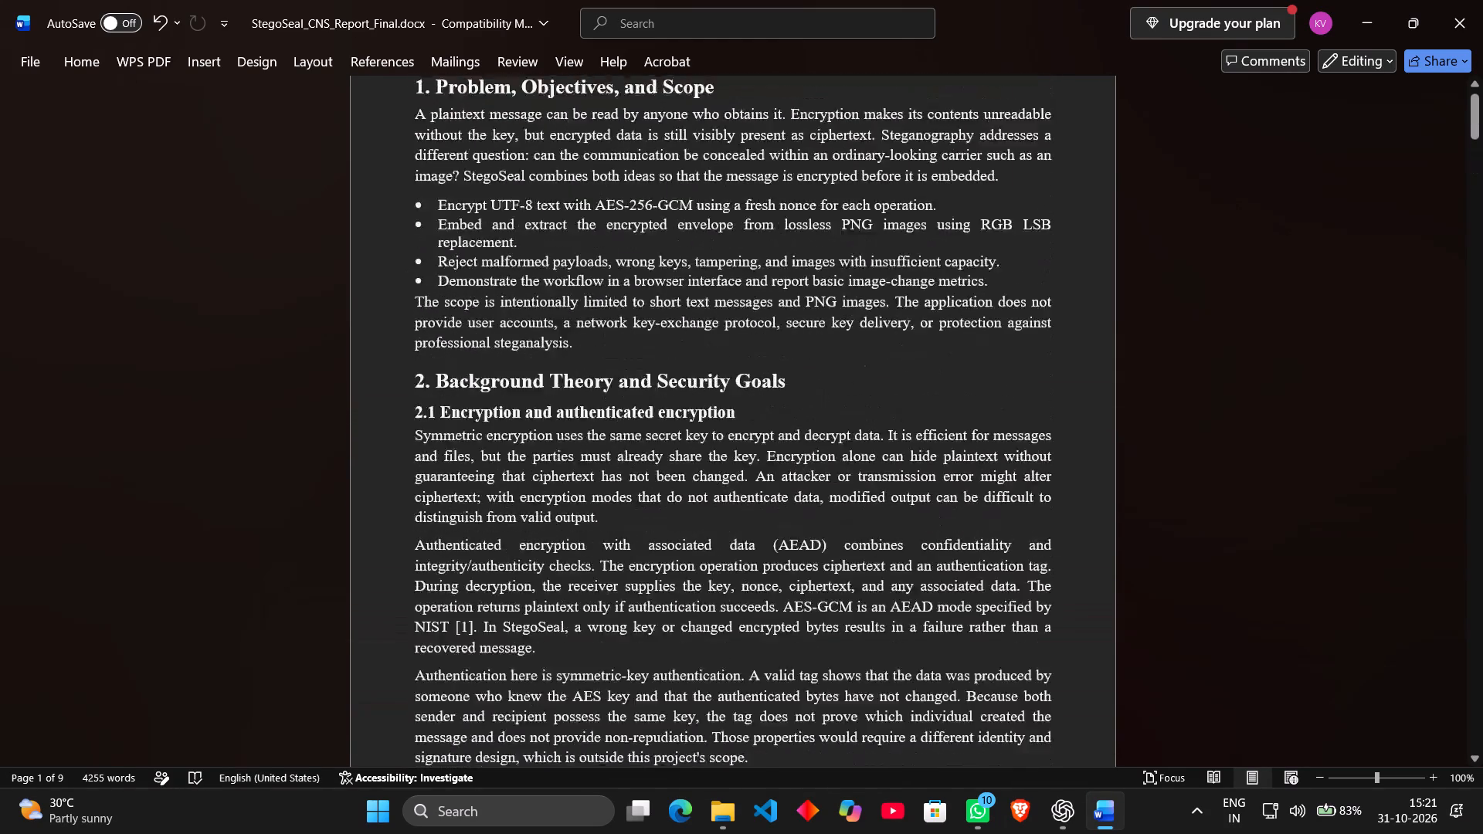
scroll(636, 541, up, 2)
scroll(731, 395, down, 2)
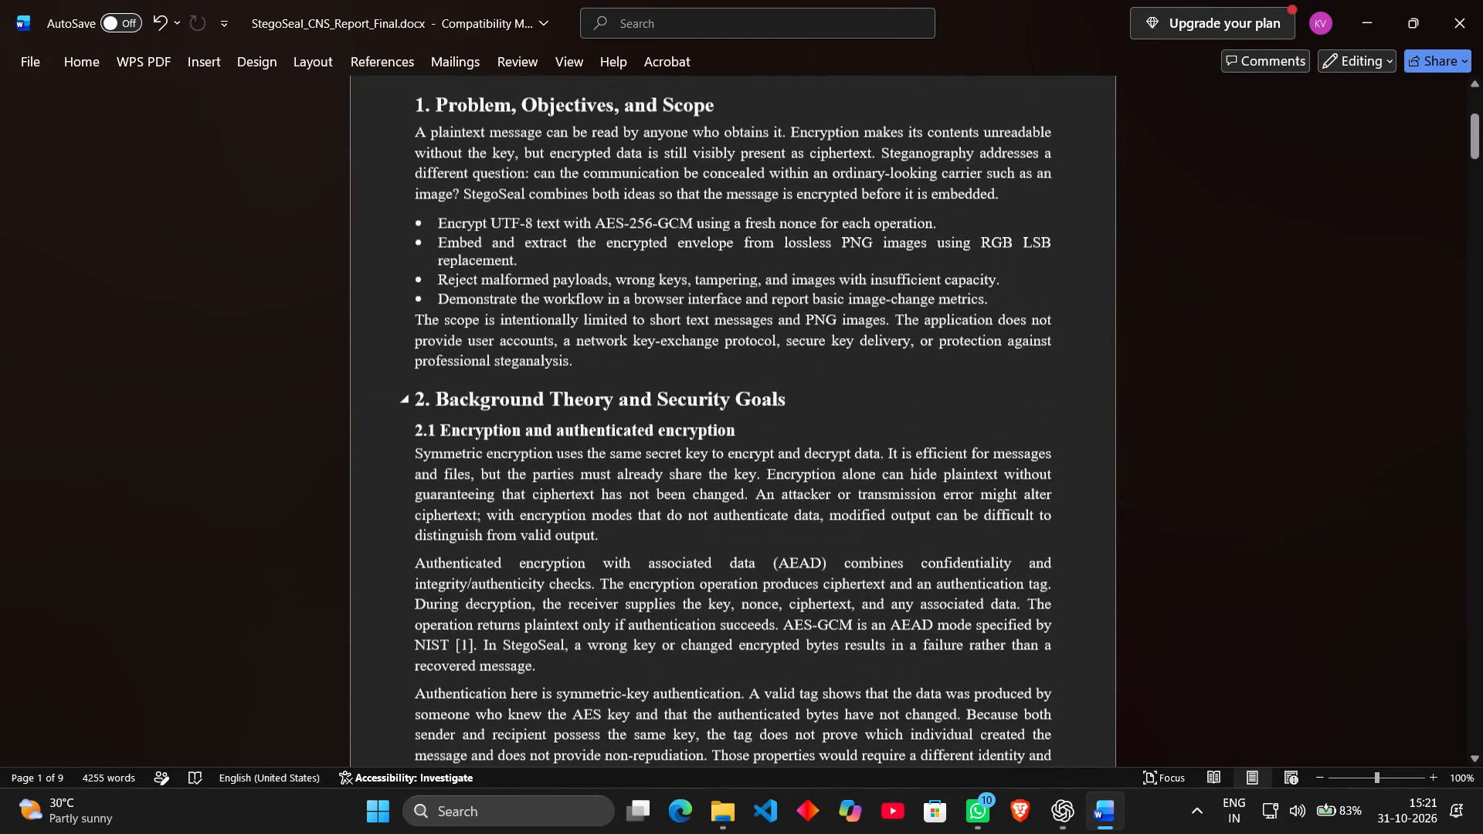
scroll(731, 395, down, 3)
scroll(731, 395, up, 5)
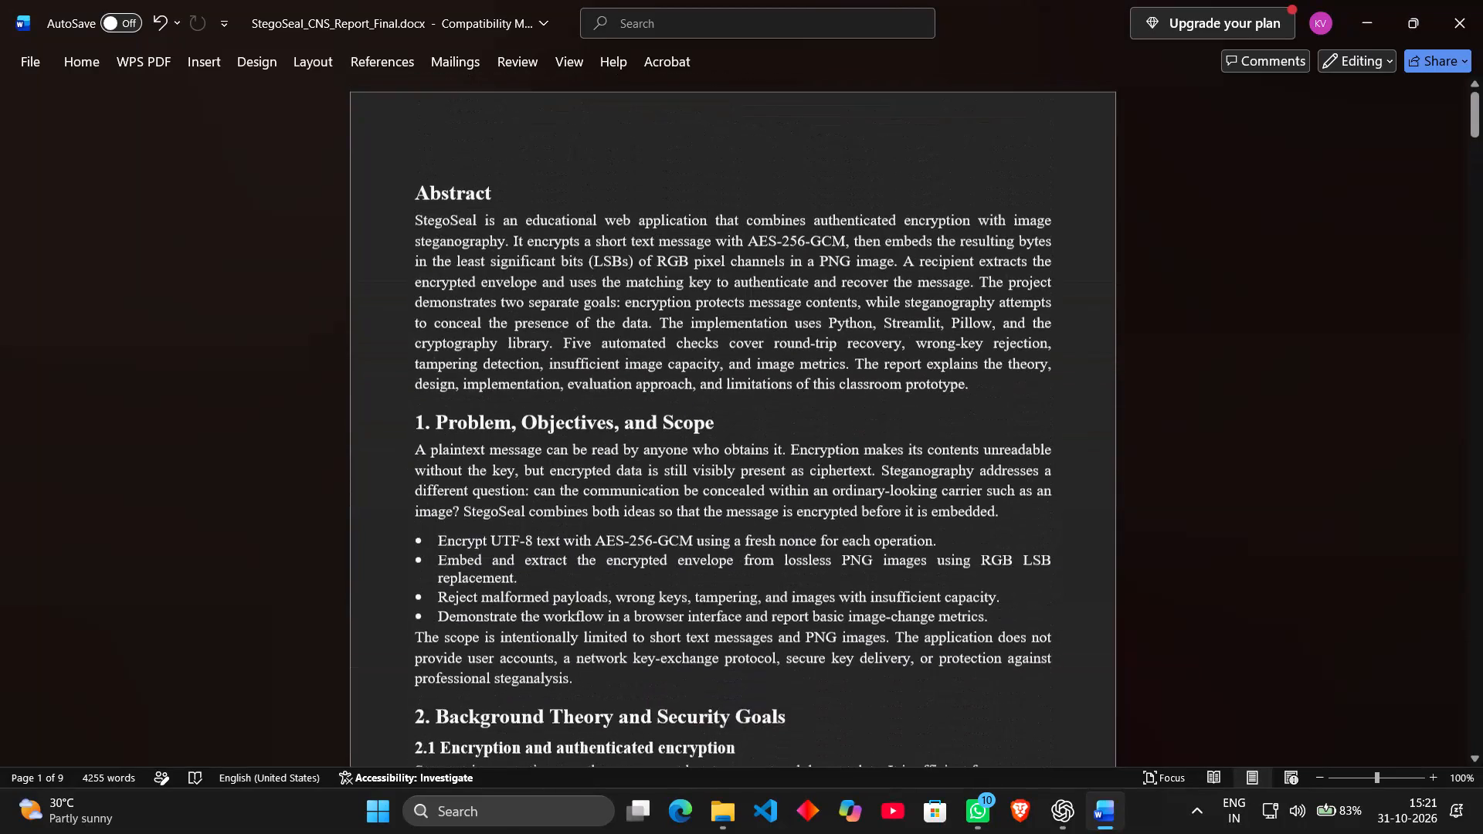
scroll(731, 395, down, 1)
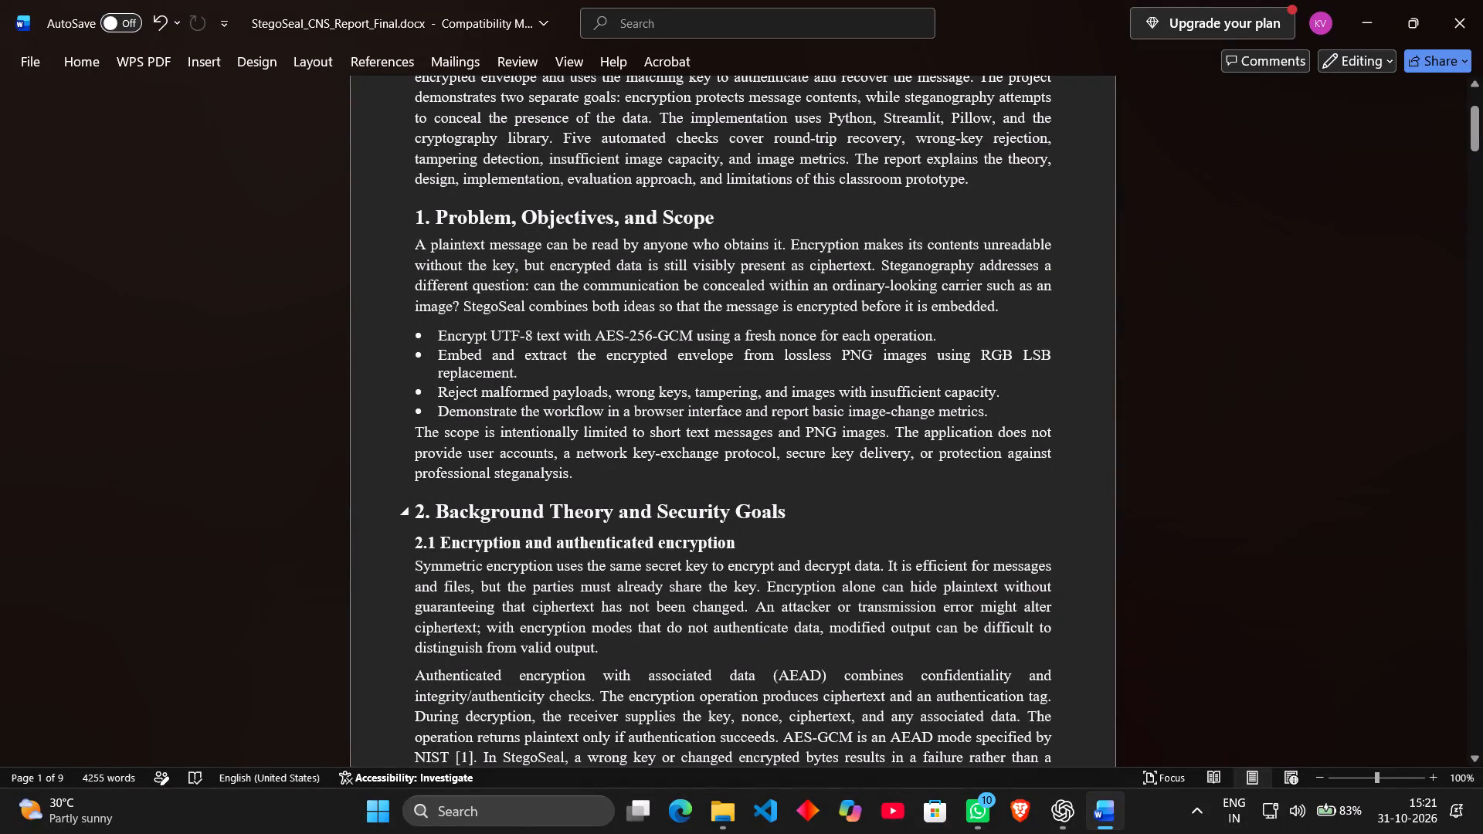
click(549, 507)
Add a blank line below the section 2.3 table and another between the 2.3 heading and the table.
scroll(549, 507, down, 2)
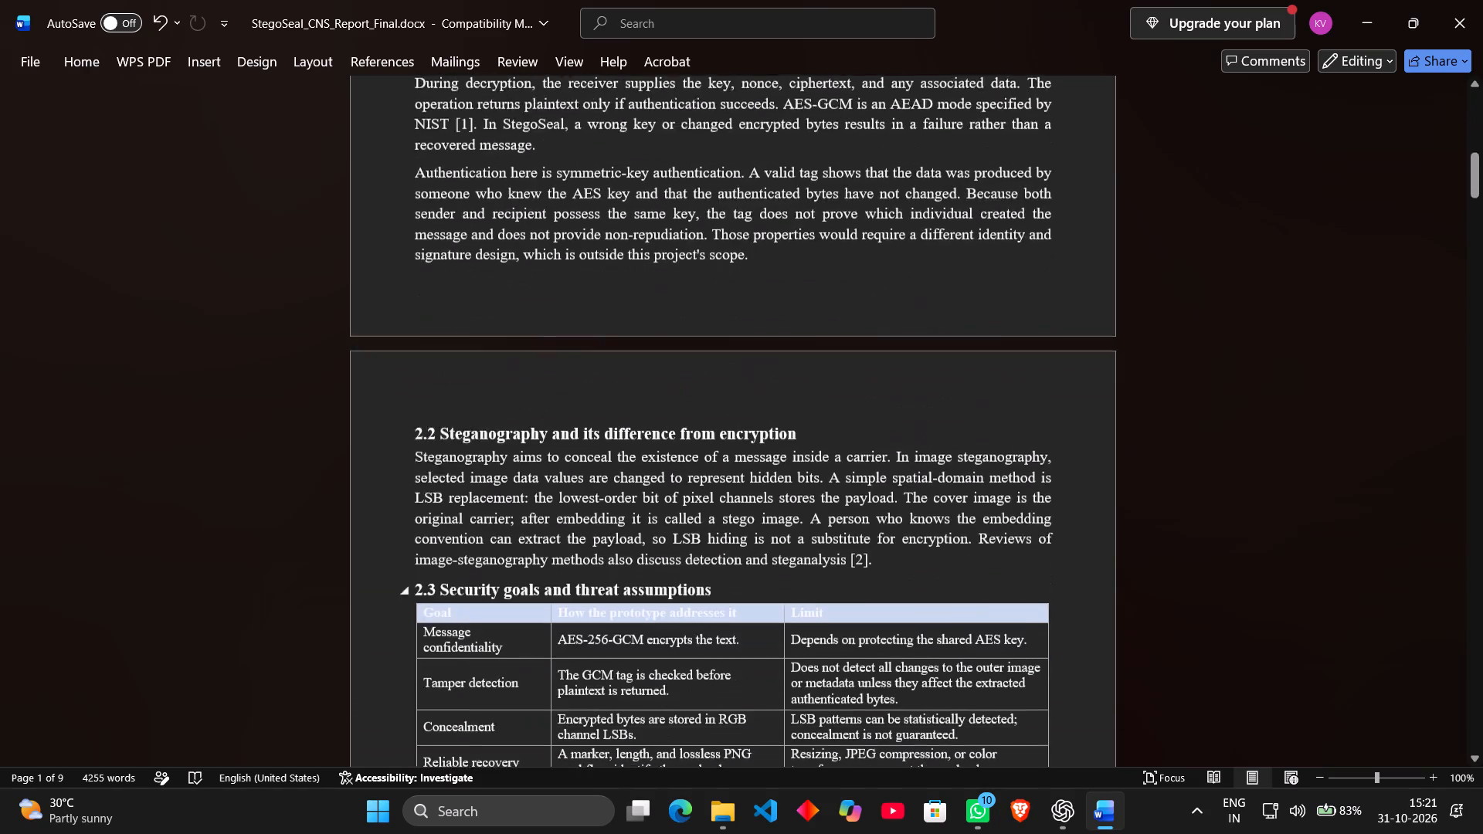
scroll(549, 507, down, 2)
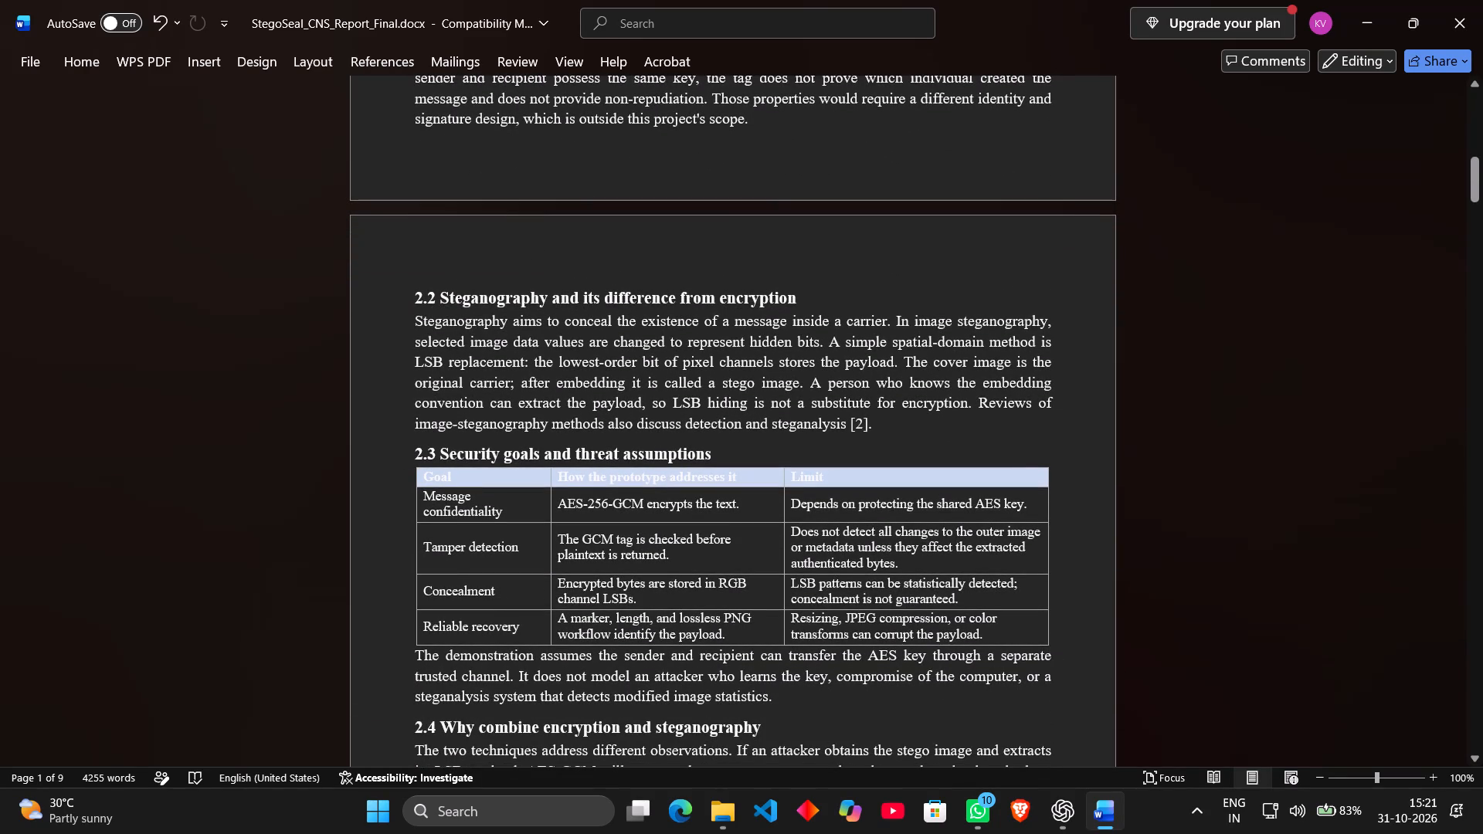
scroll(653, 415, down, 1)
scroll(551, 548, down, 1)
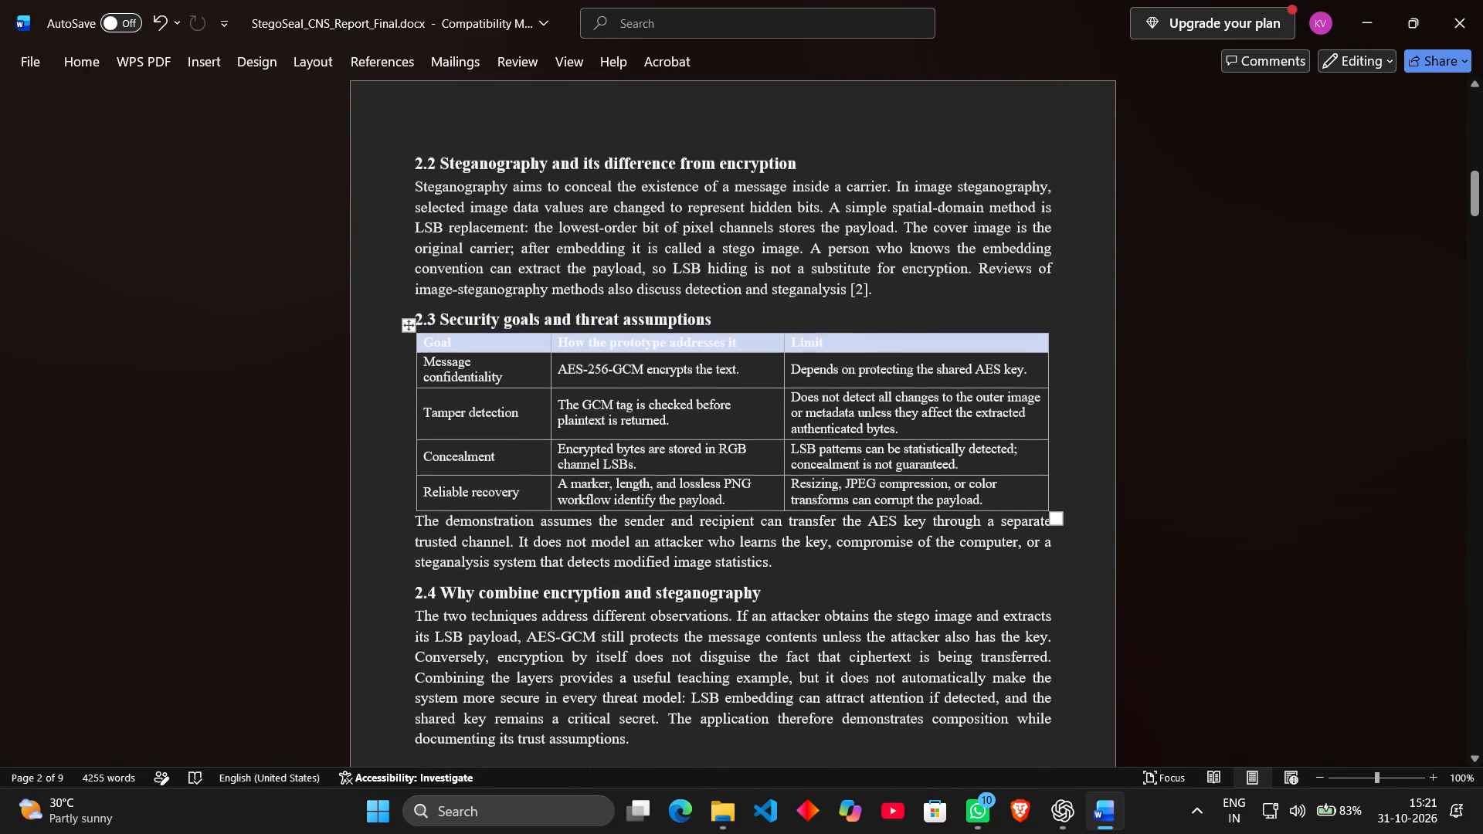
scroll(551, 548, down, 1)
click(1071, 351)
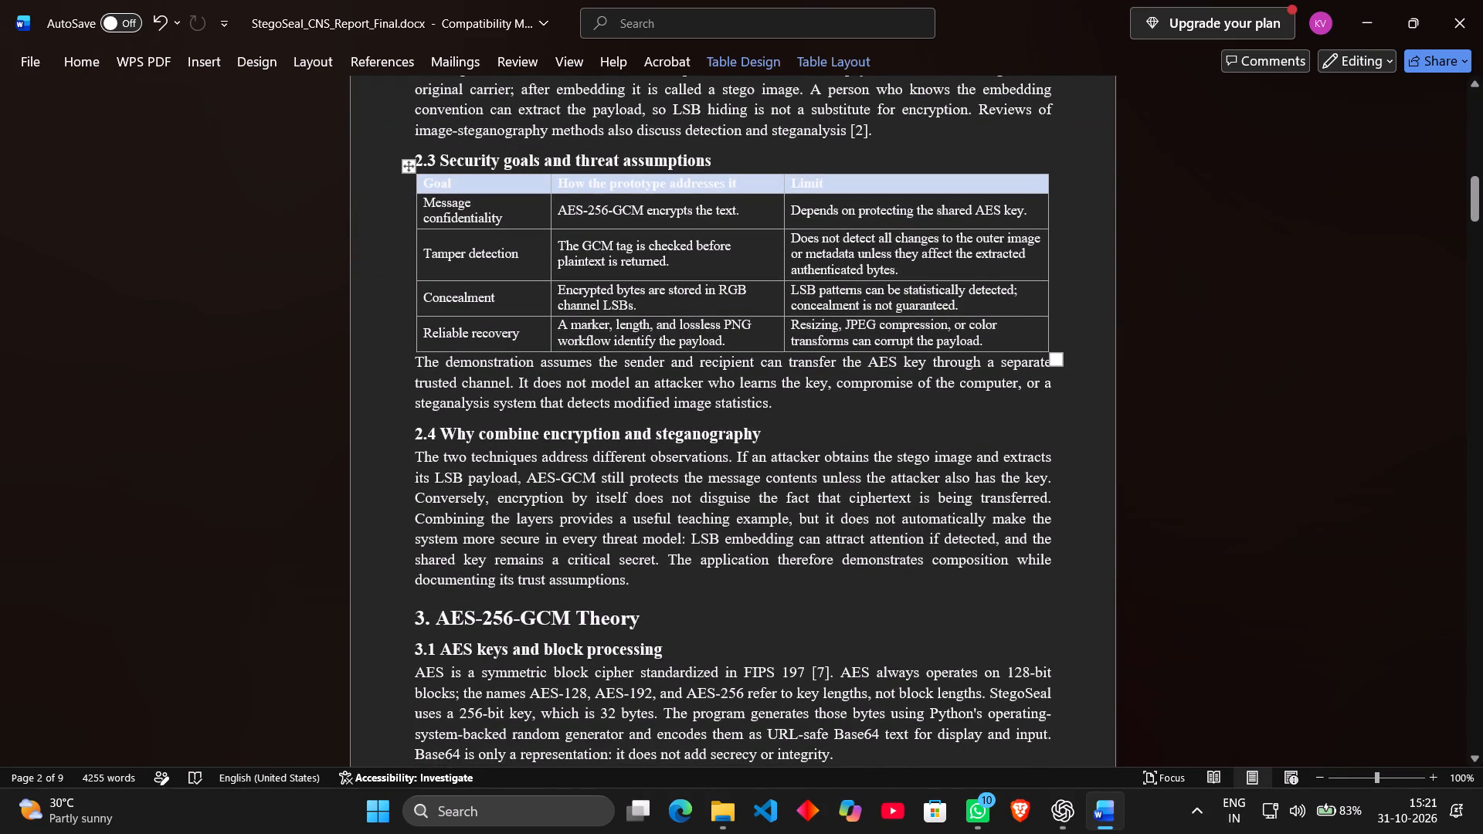
click(1085, 342)
click(1084, 354)
click(406, 365)
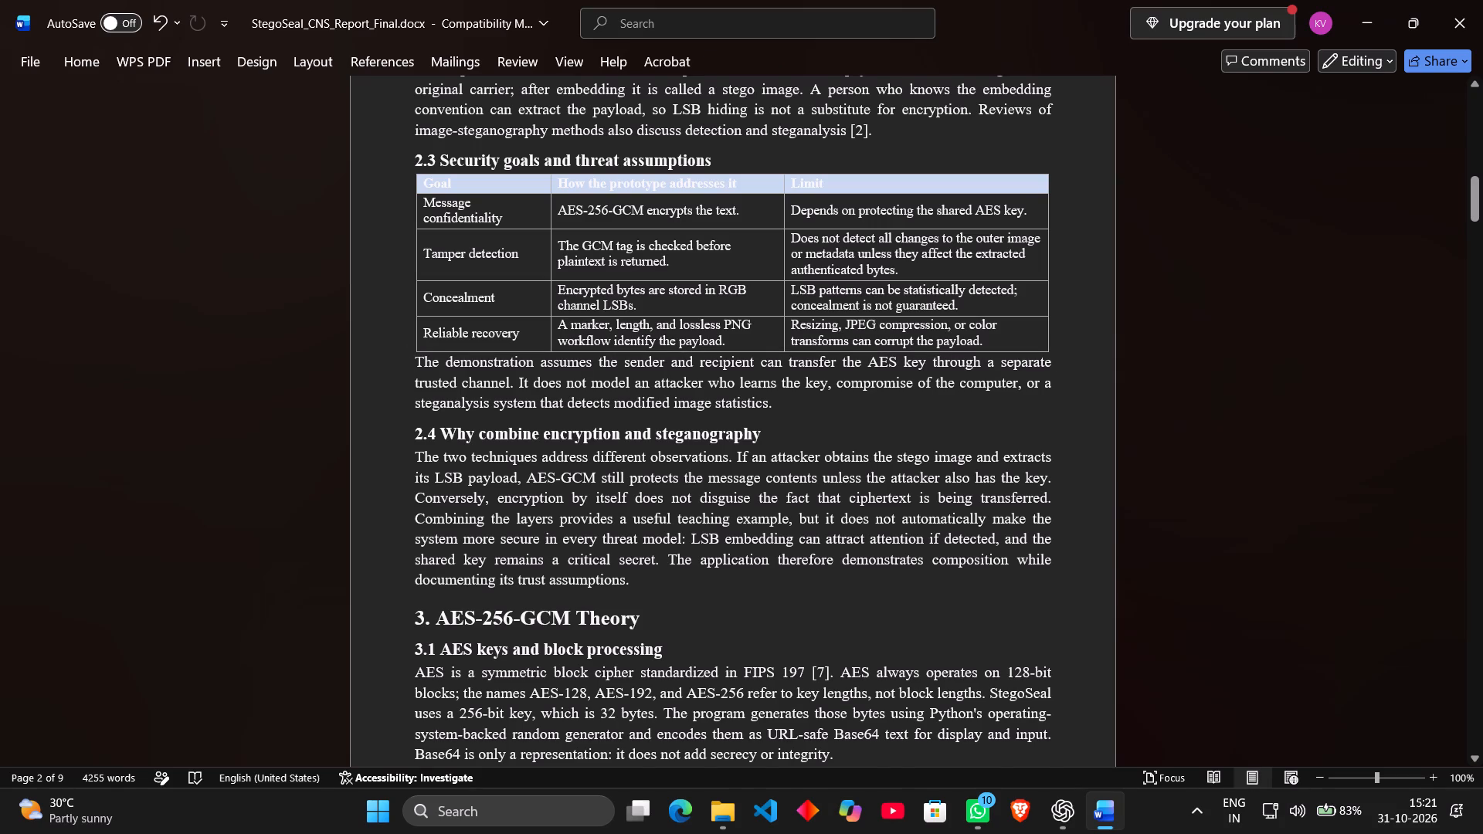
key(Return)
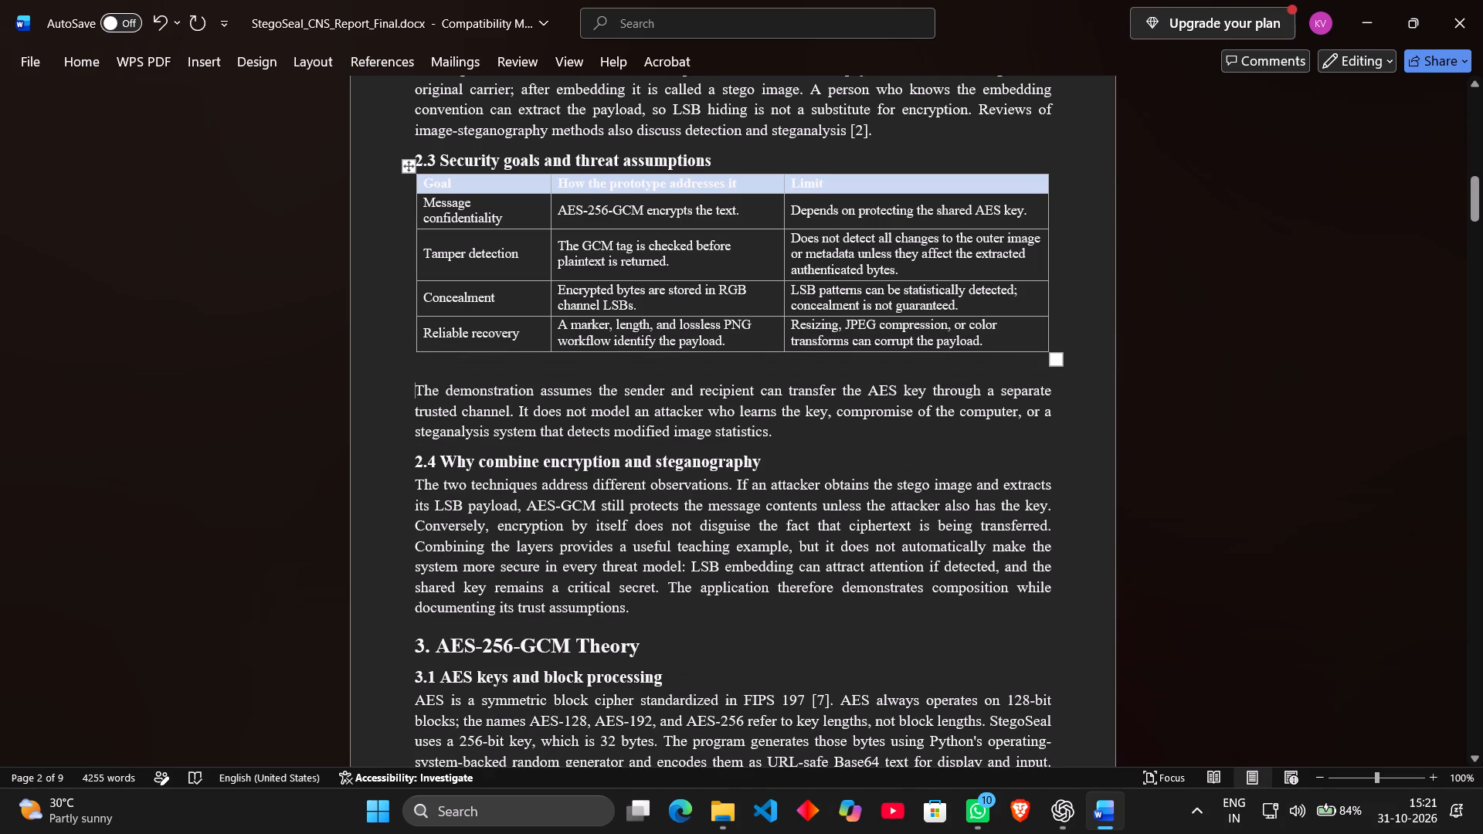
click(733, 157)
key(Return)
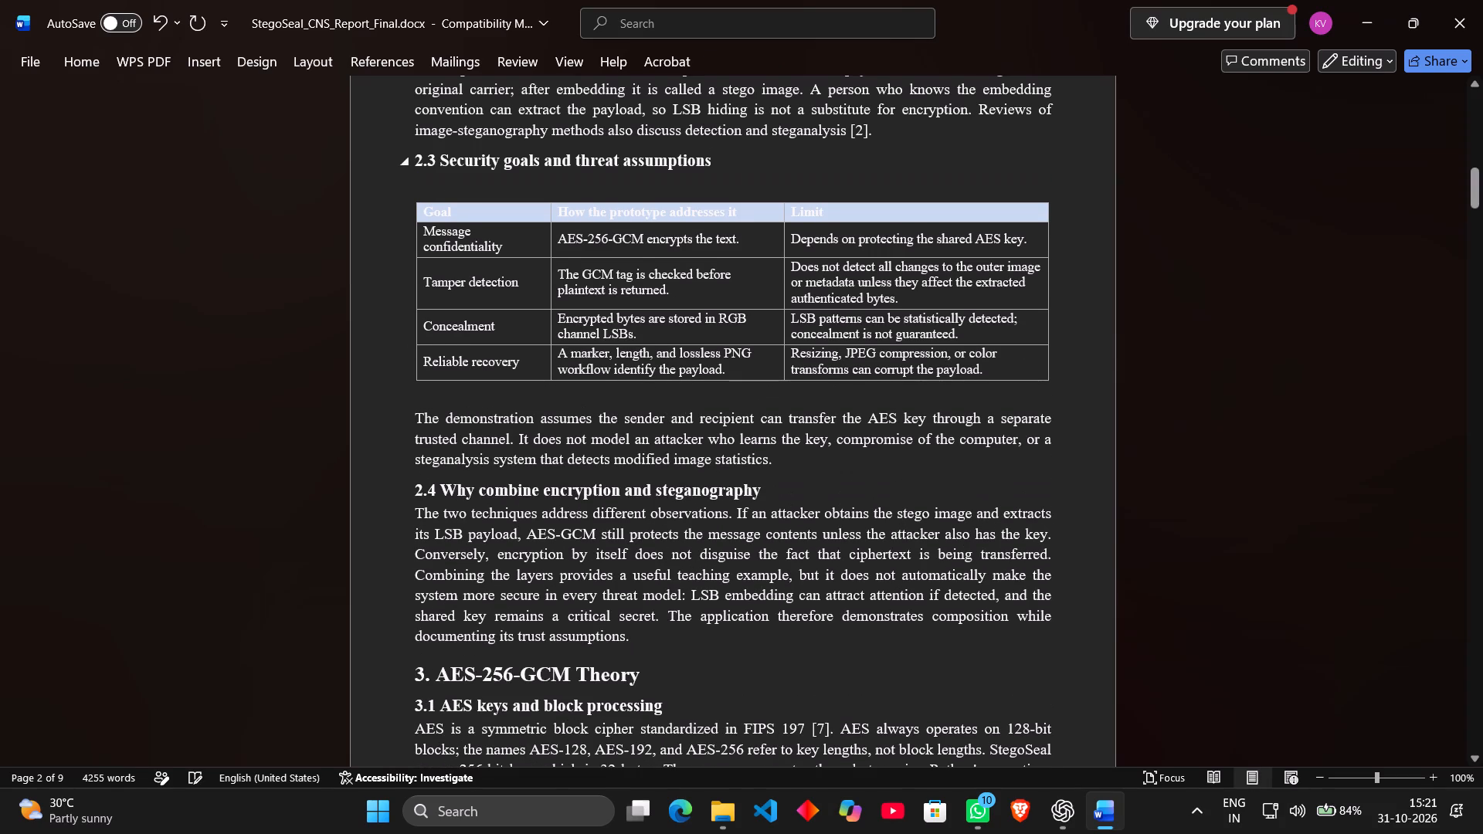
Move the outer left border of the table under 3.3 Key, nonce, tag, and associated data inward to the body text margin.
scroll(353, 436, up, 1)
scroll(353, 436, down, 1)
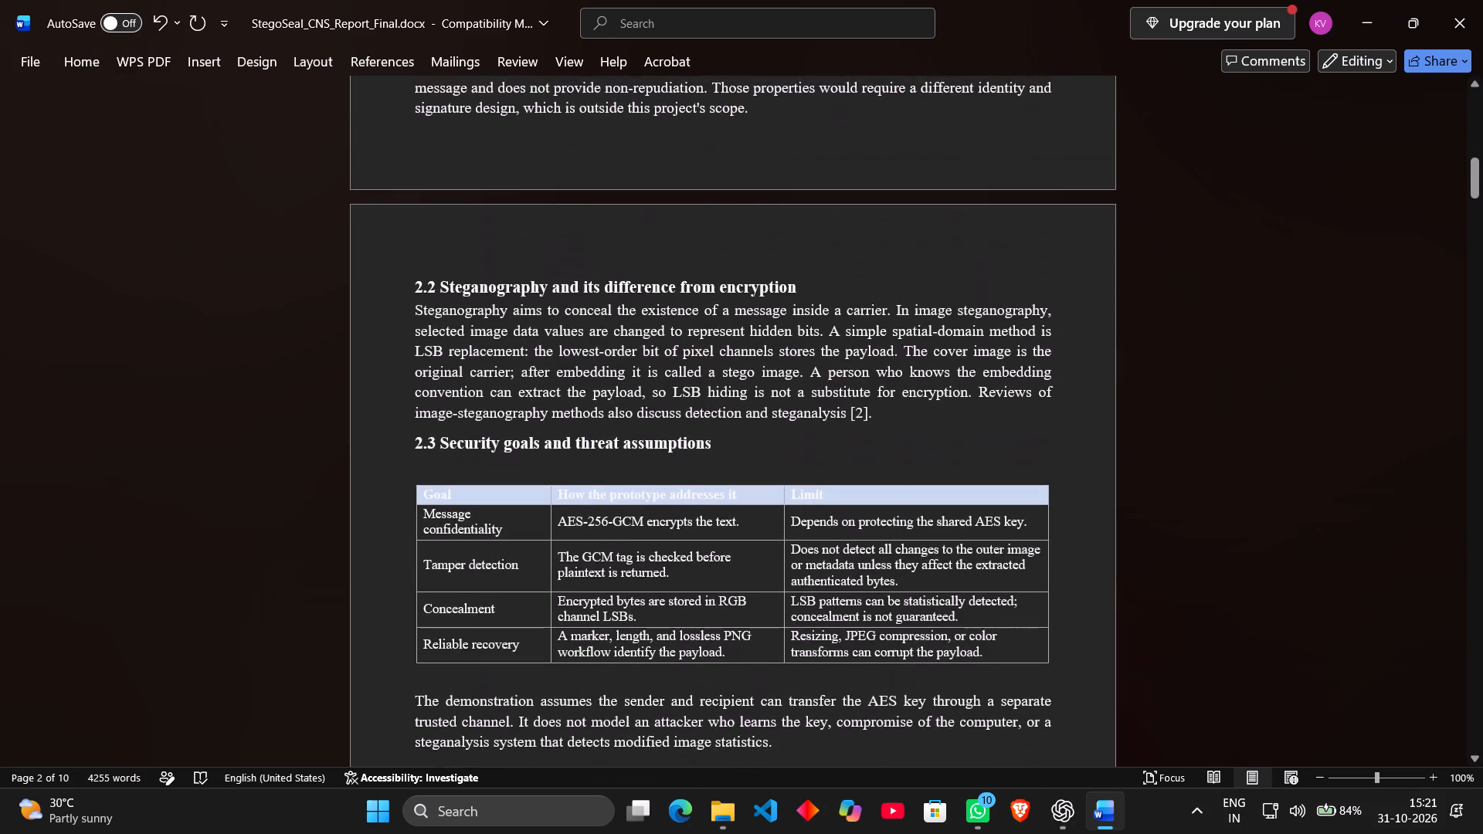
scroll(353, 436, down, 1)
scroll(463, 413, down, 1)
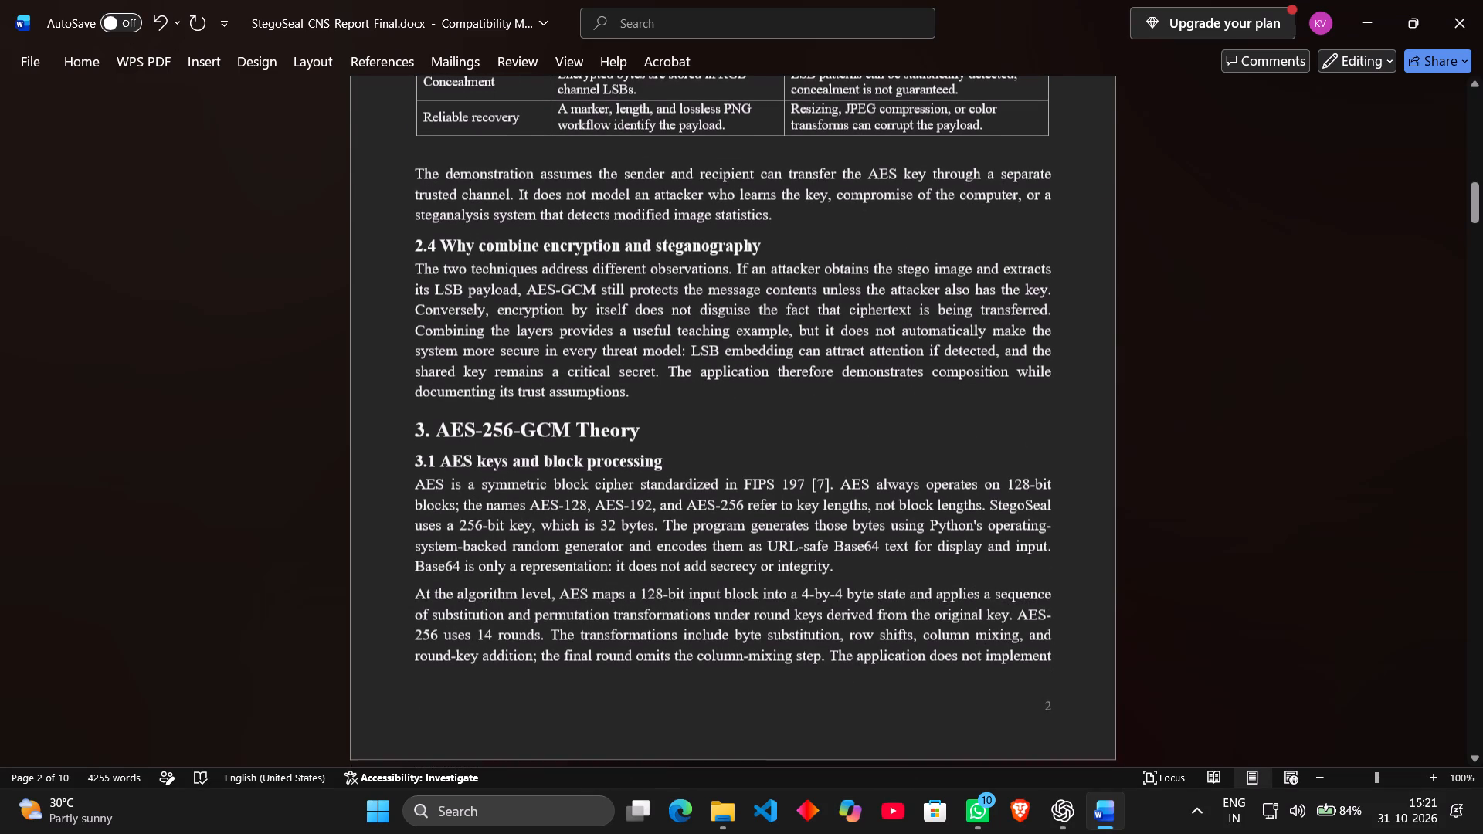
scroll(624, 409, down, 1)
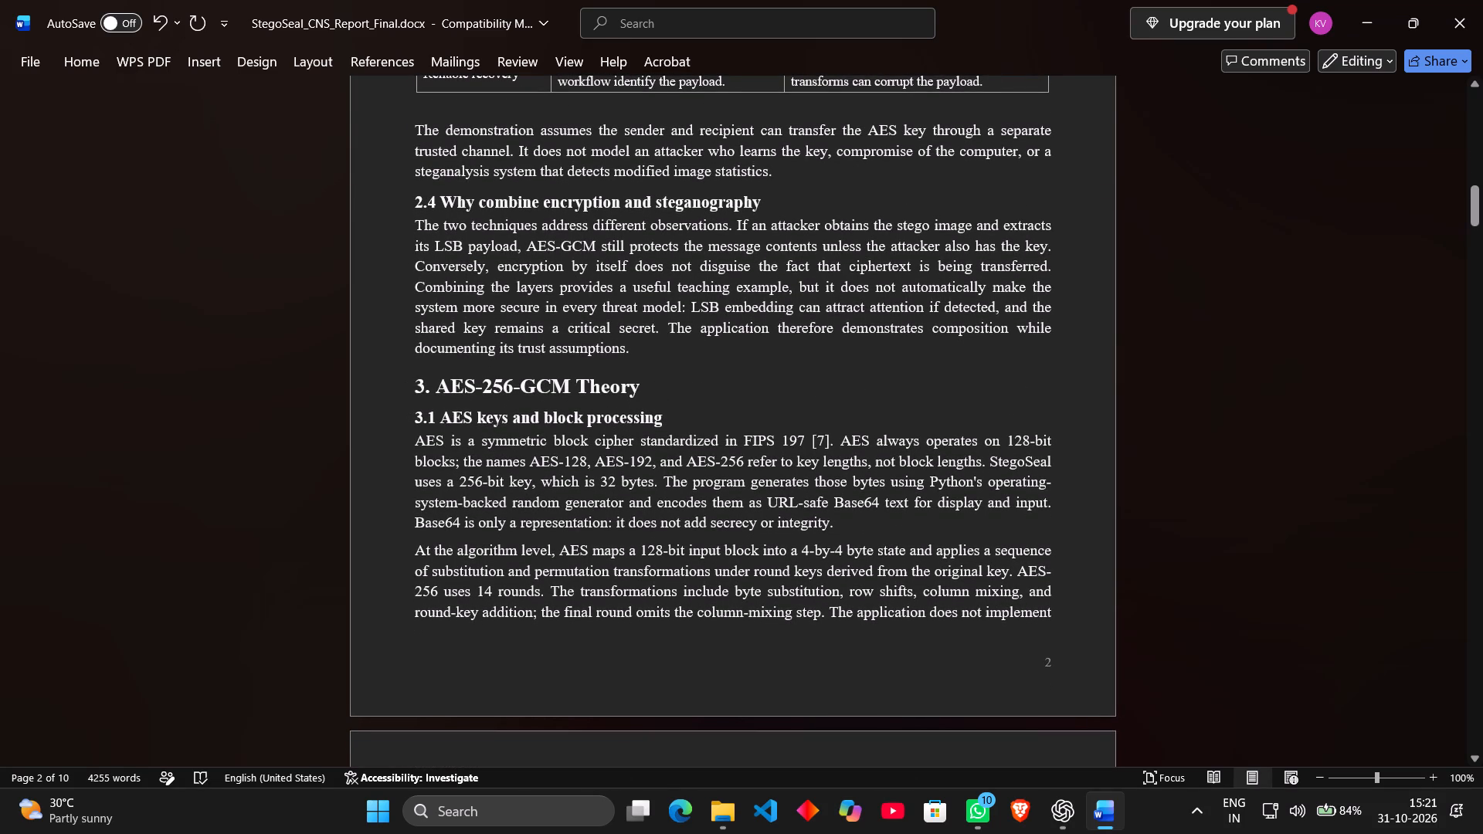
scroll(573, 261, up, 1)
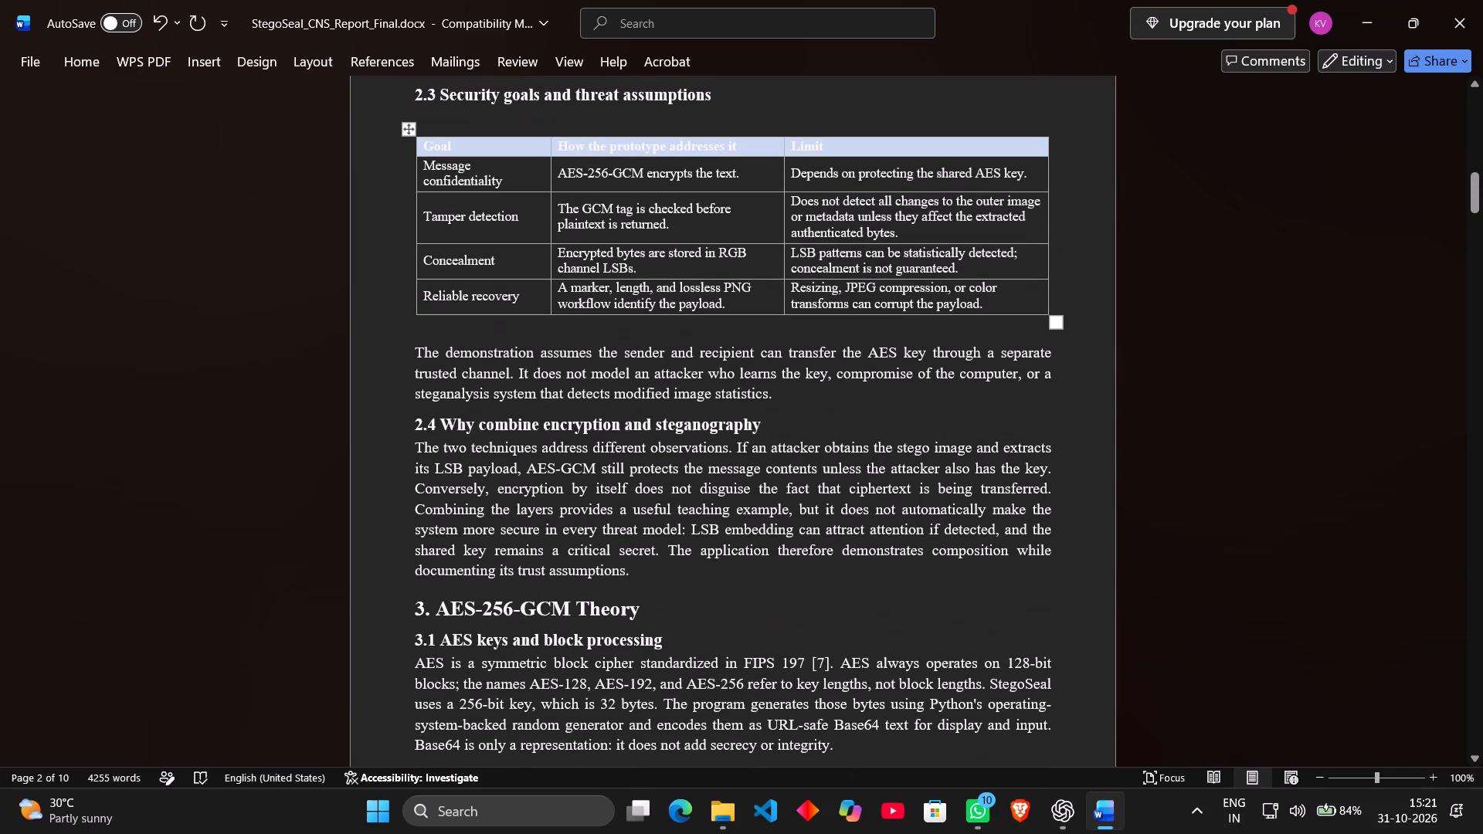
scroll(670, 522, down, 1)
scroll(508, 564, down, 1)
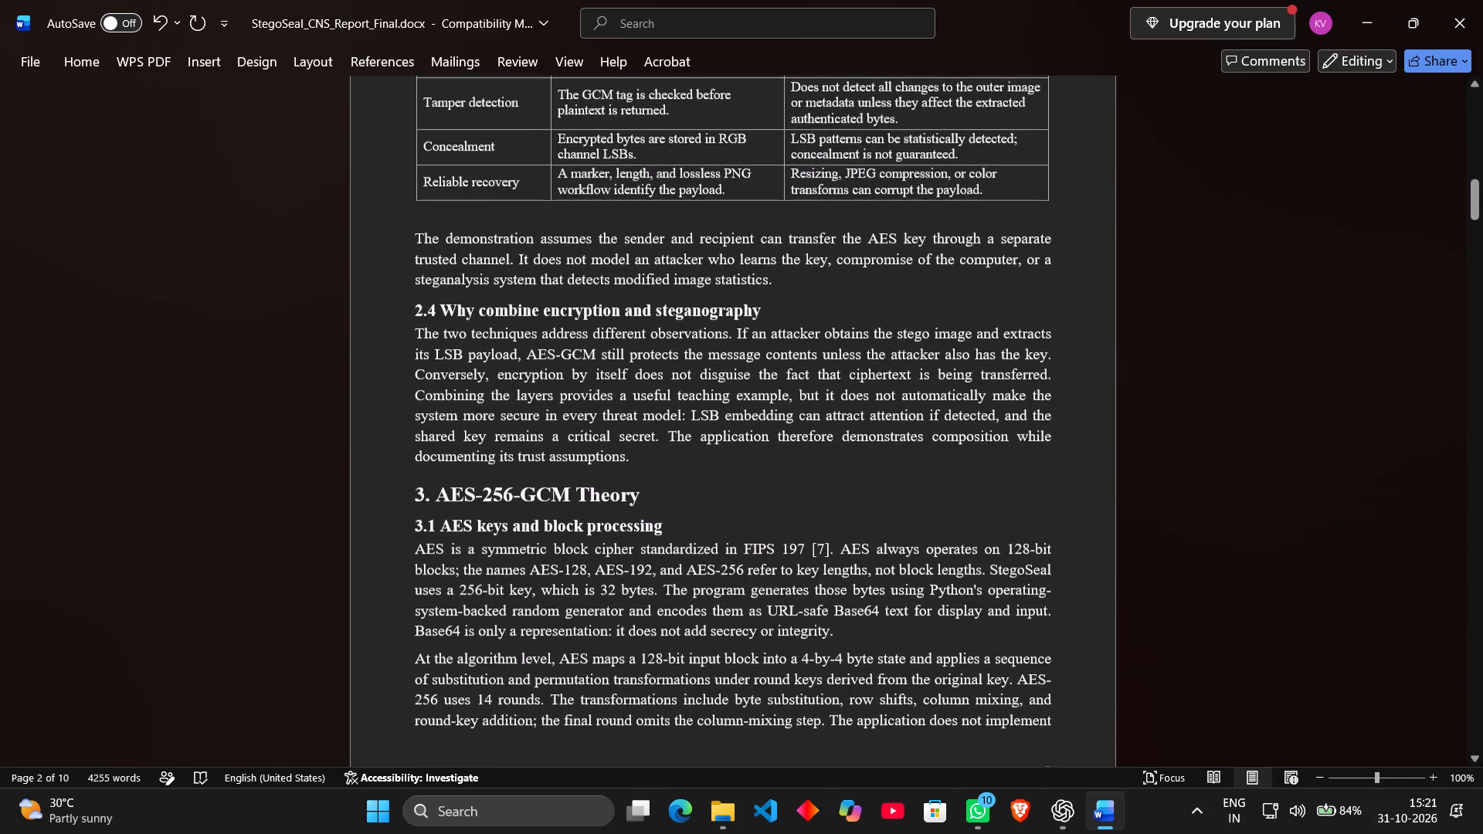
scroll(508, 564, down, 1)
scroll(706, 513, down, 2)
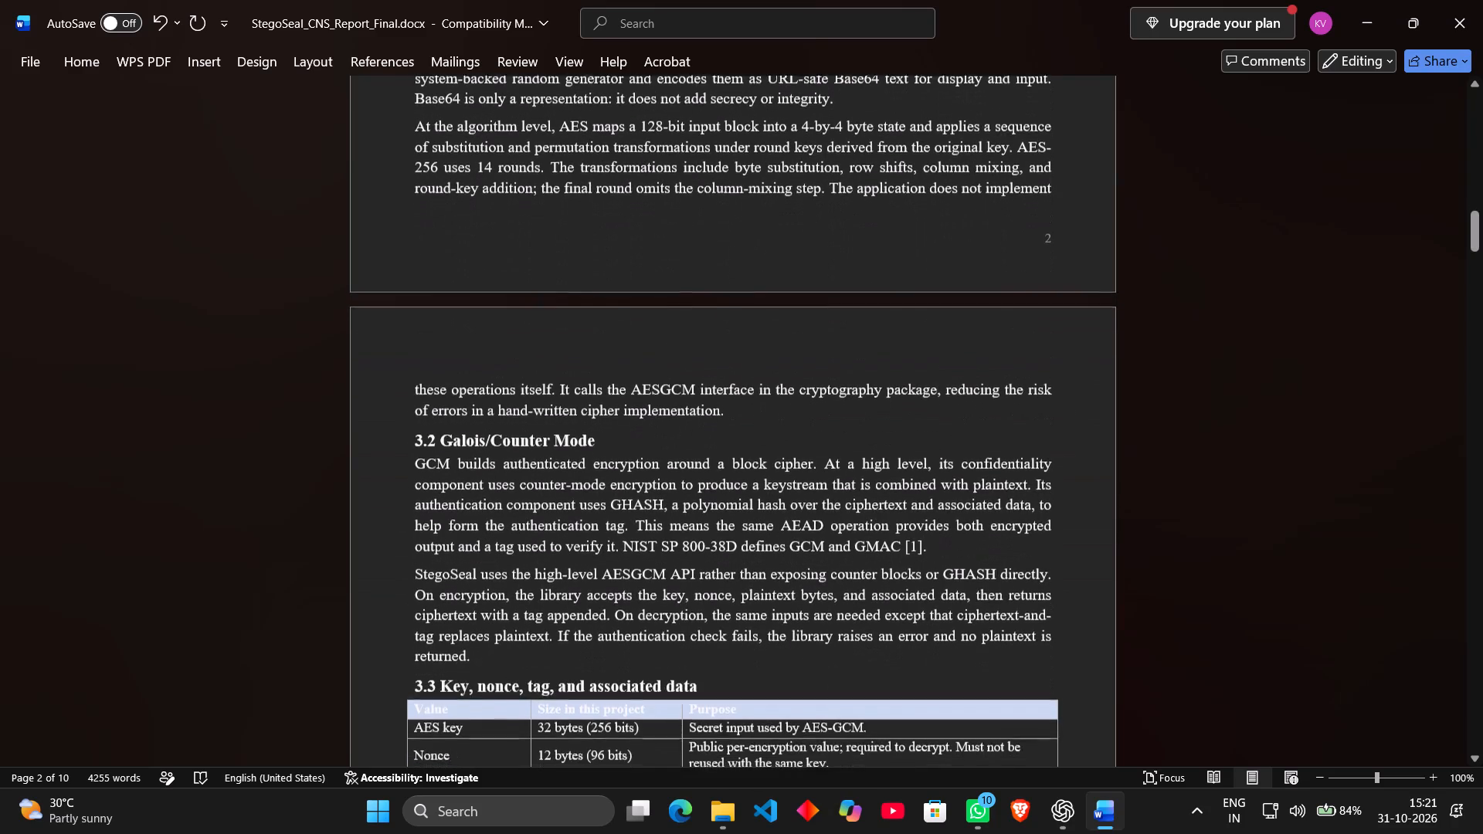
scroll(640, 503, down, 2)
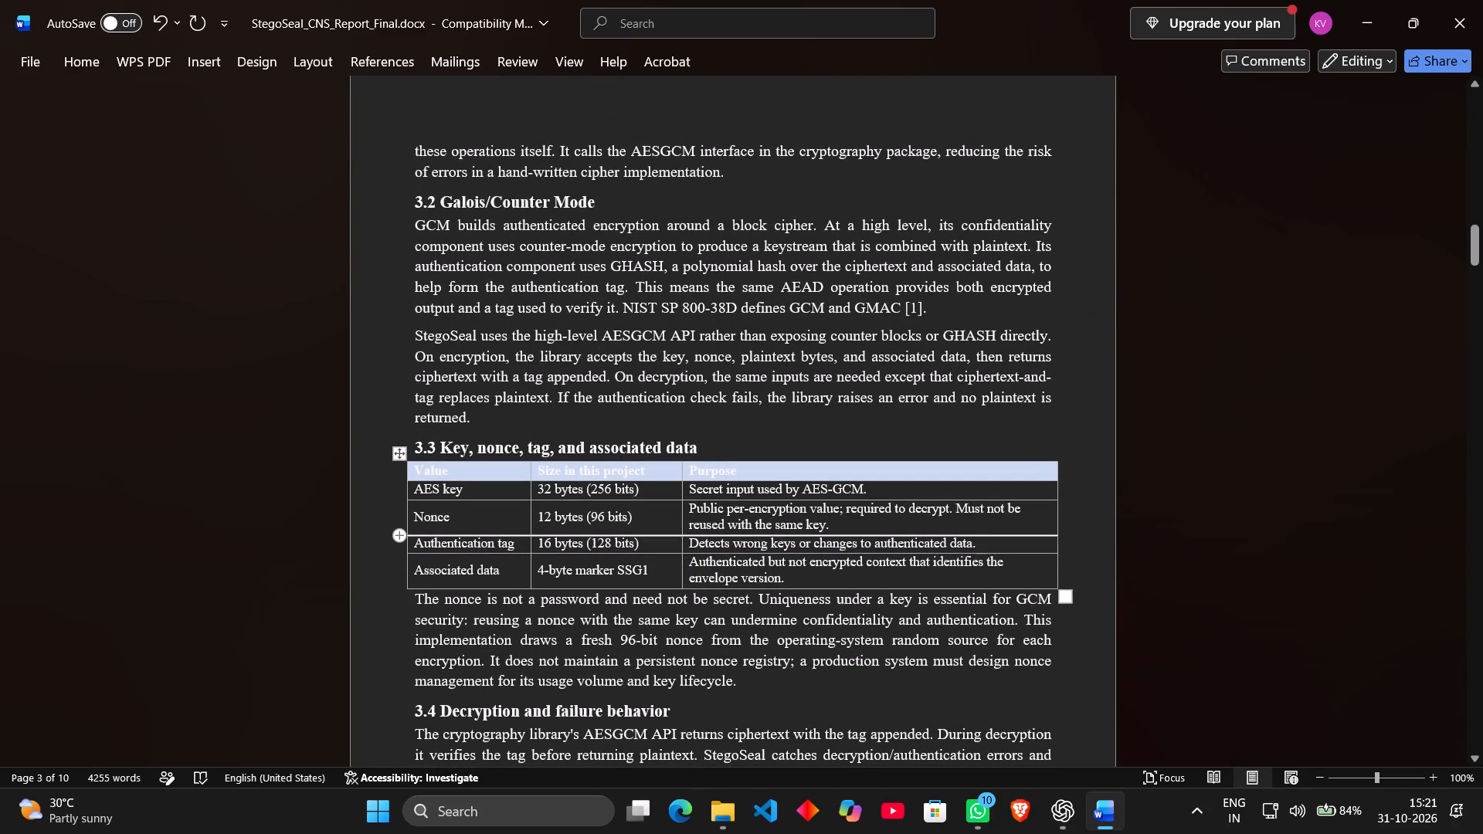
drag(407, 541, 420, 541)
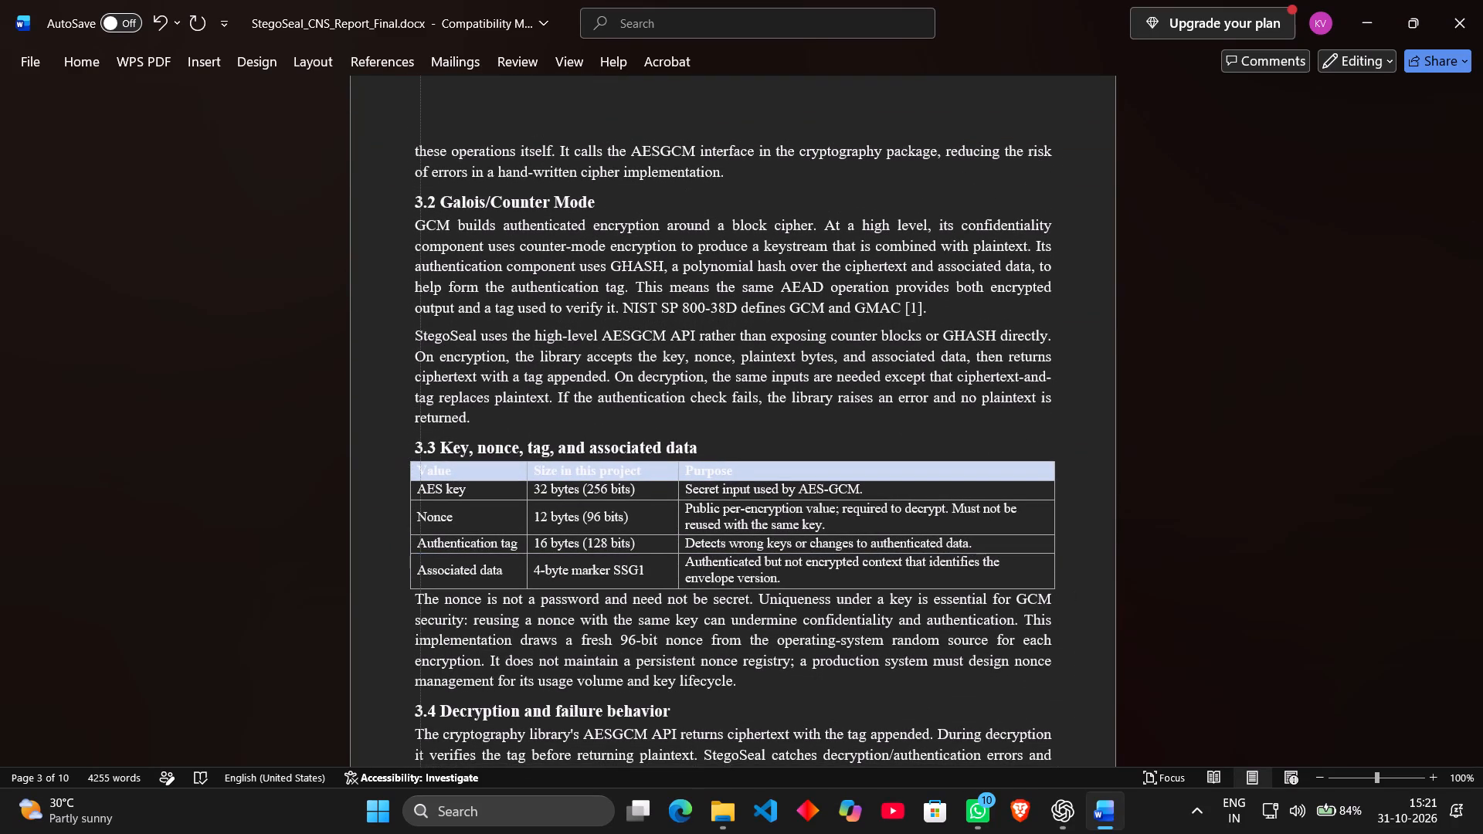
drag(420, 541, 427, 541)
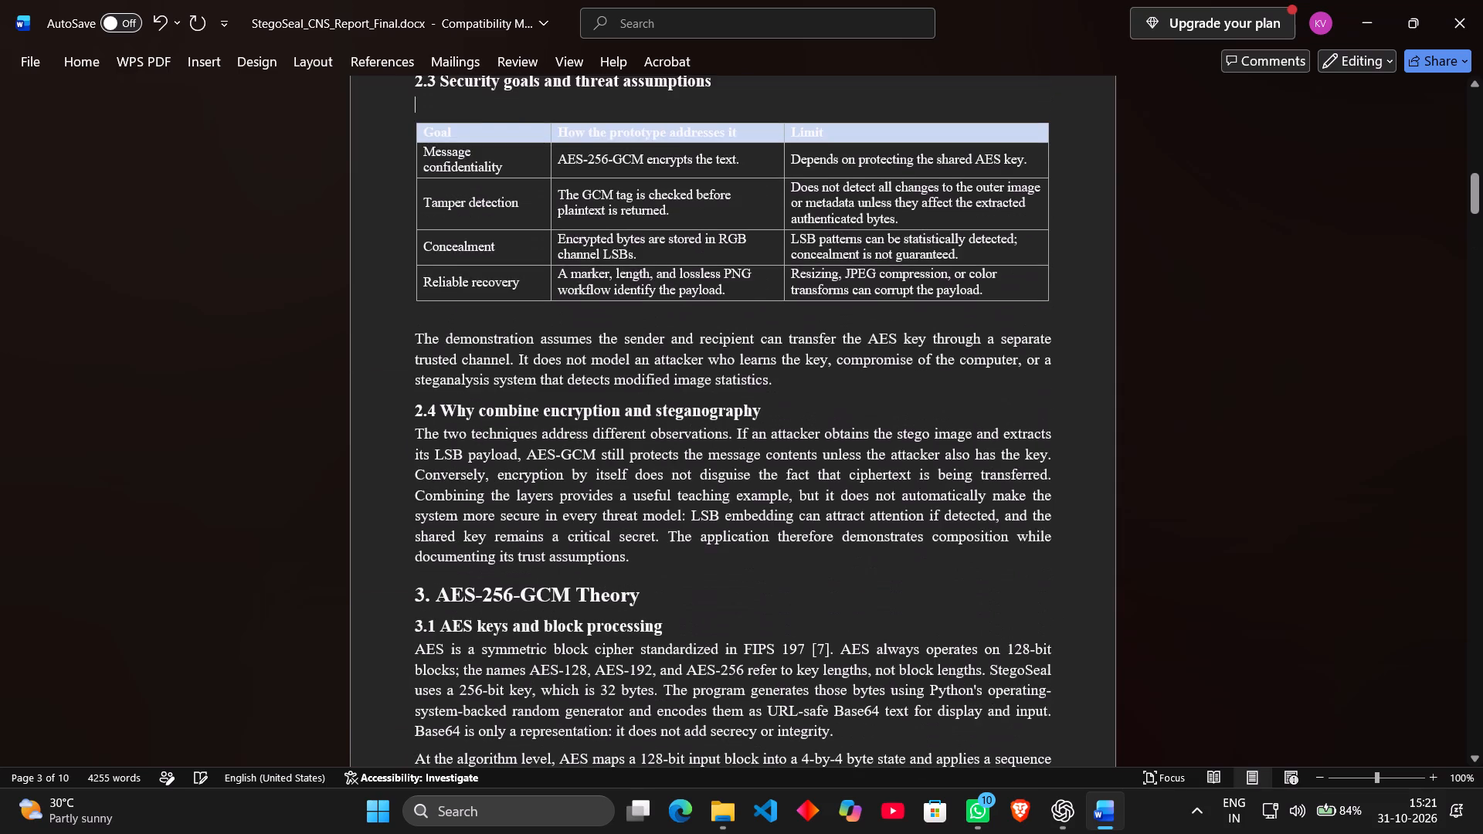
Widen the section 3.3 table's Value column so "Authentication tag" fits on one line, and make the Size in this project column about equally wide.
scroll(979, 573, down, 4)
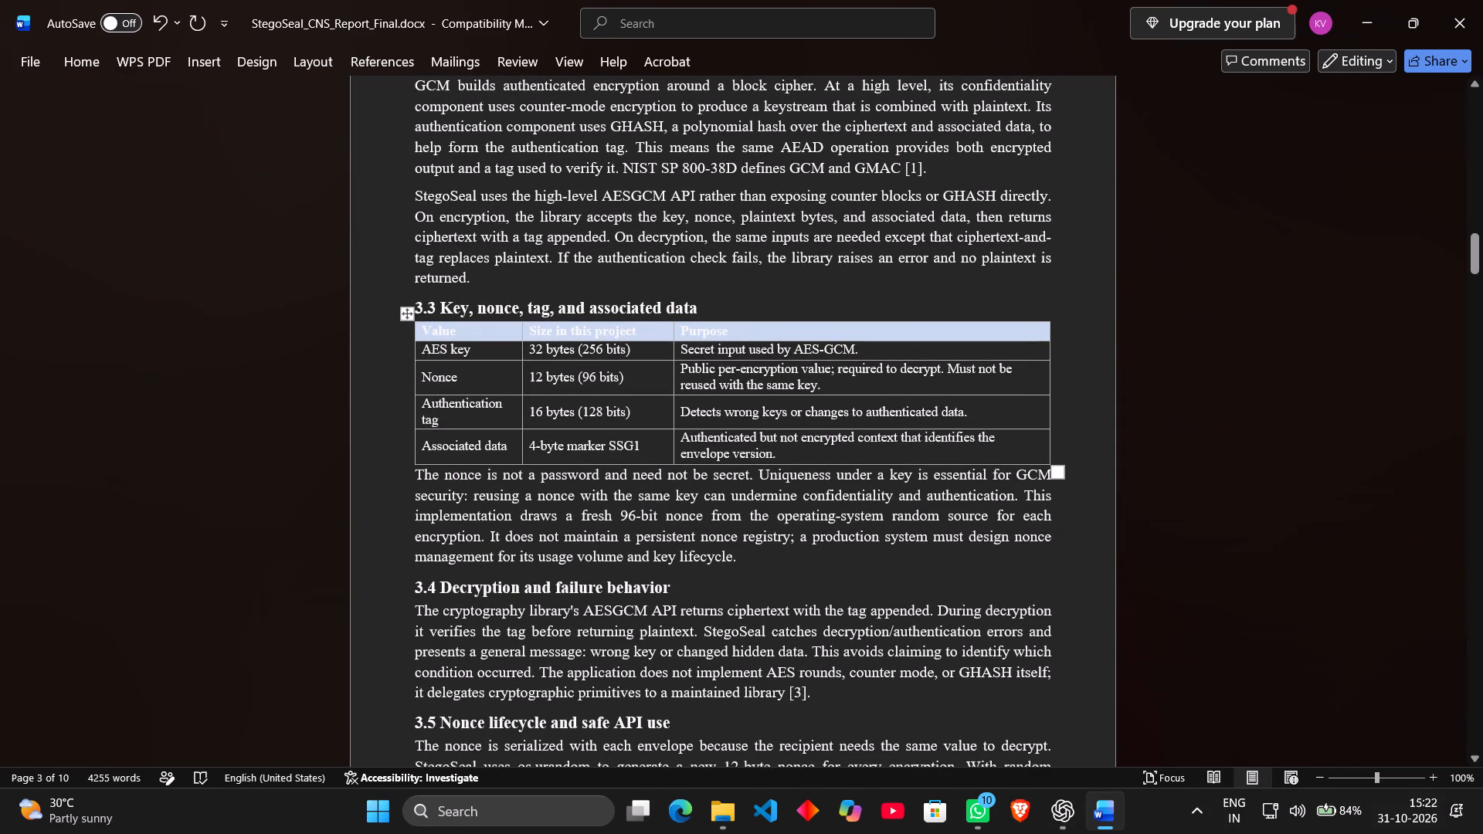
drag(671, 412, 690, 409)
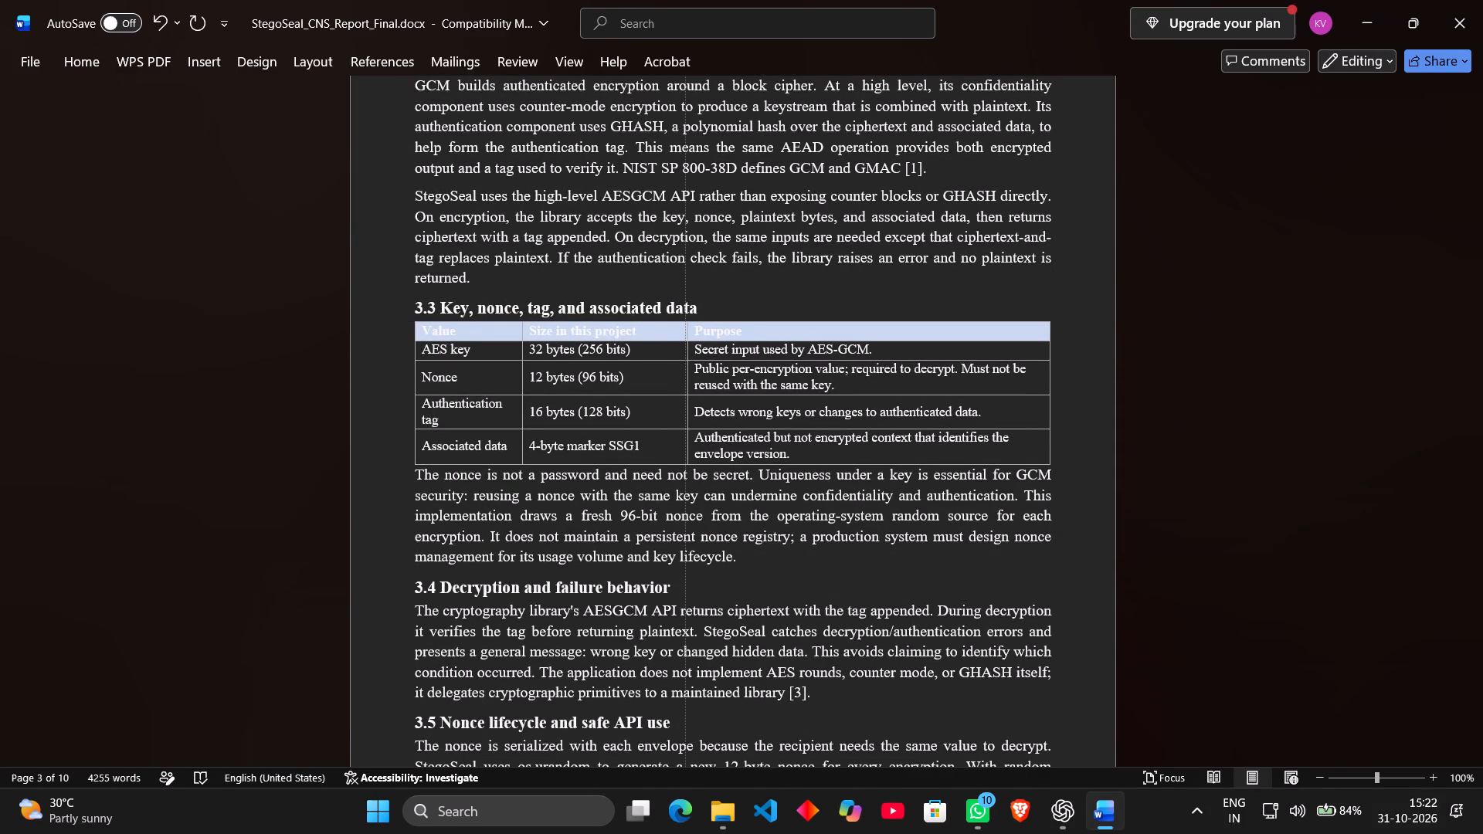
drag(690, 409, 707, 409)
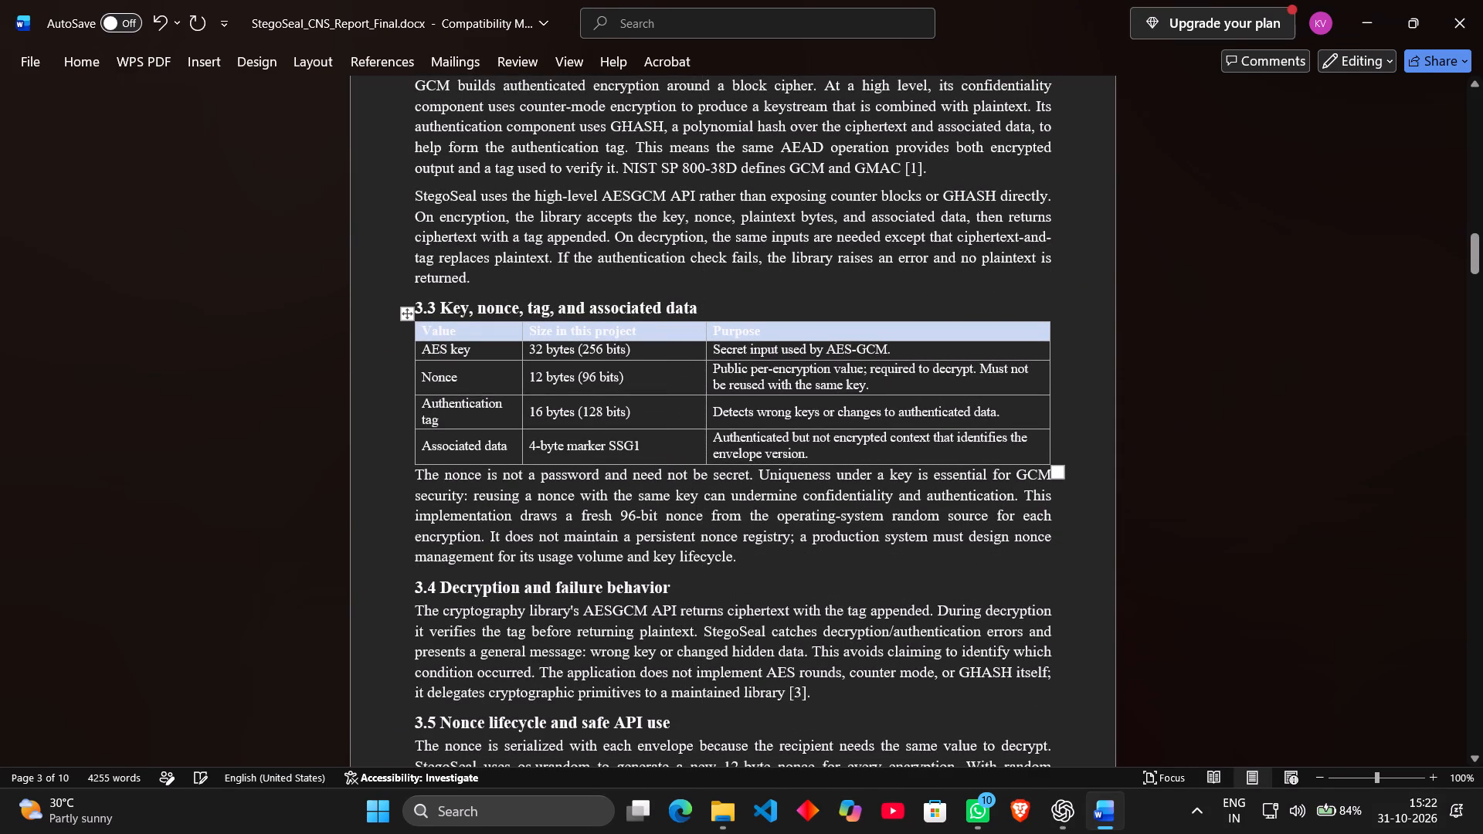
drag(521, 416, 531, 416)
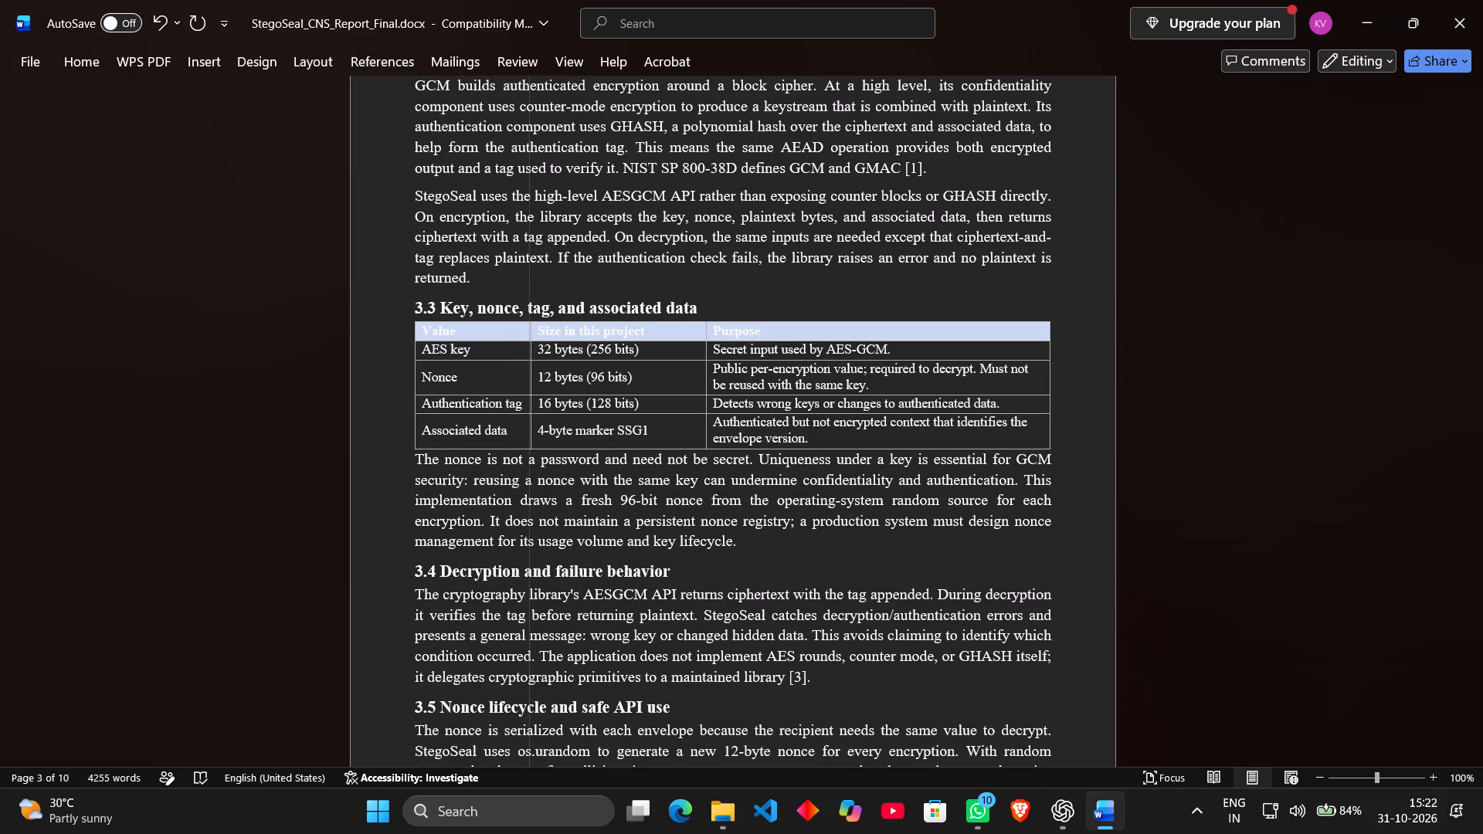
drag(531, 416, 515, 416)
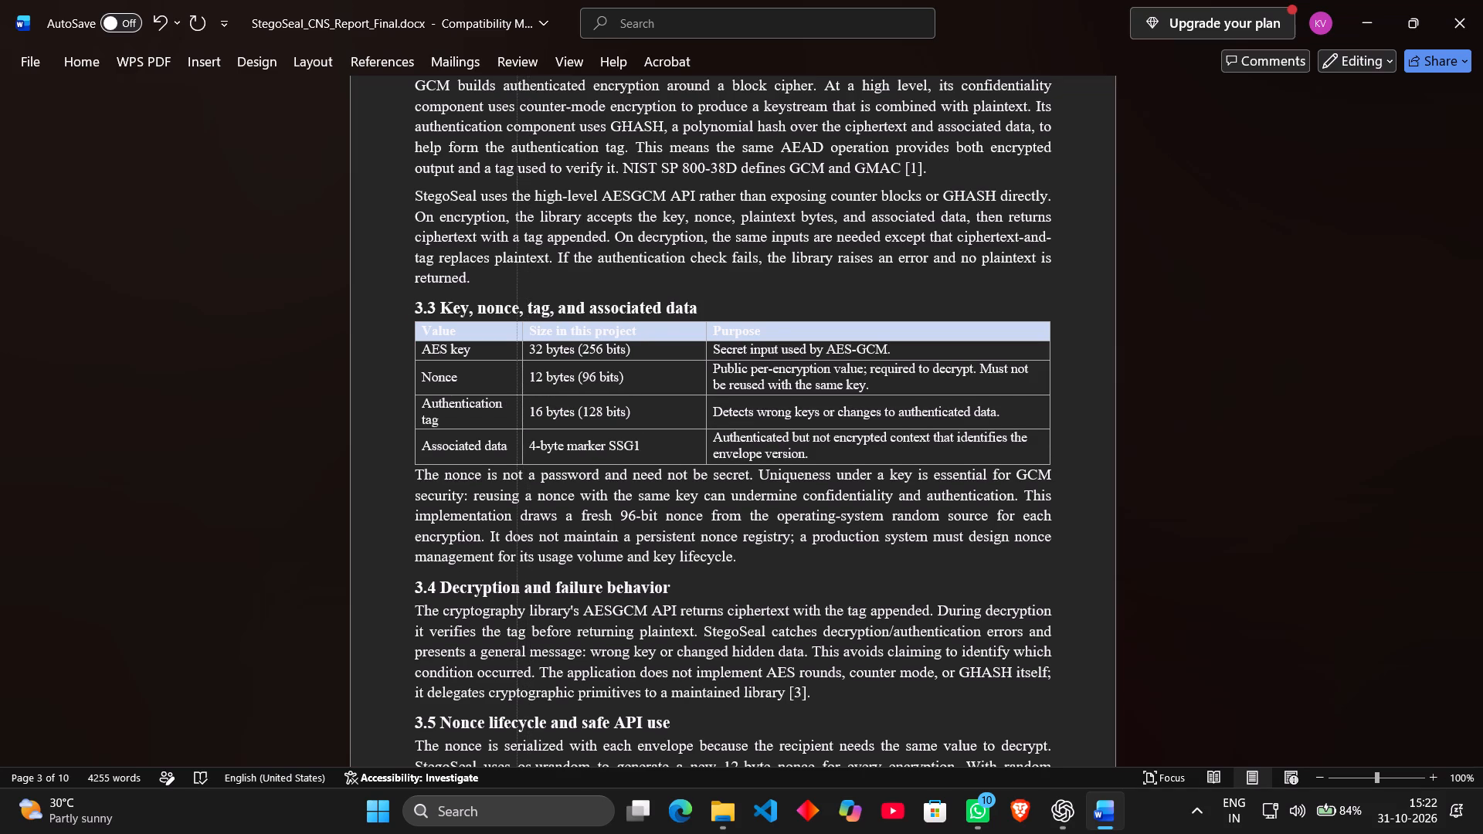
drag(515, 416, 569, 412)
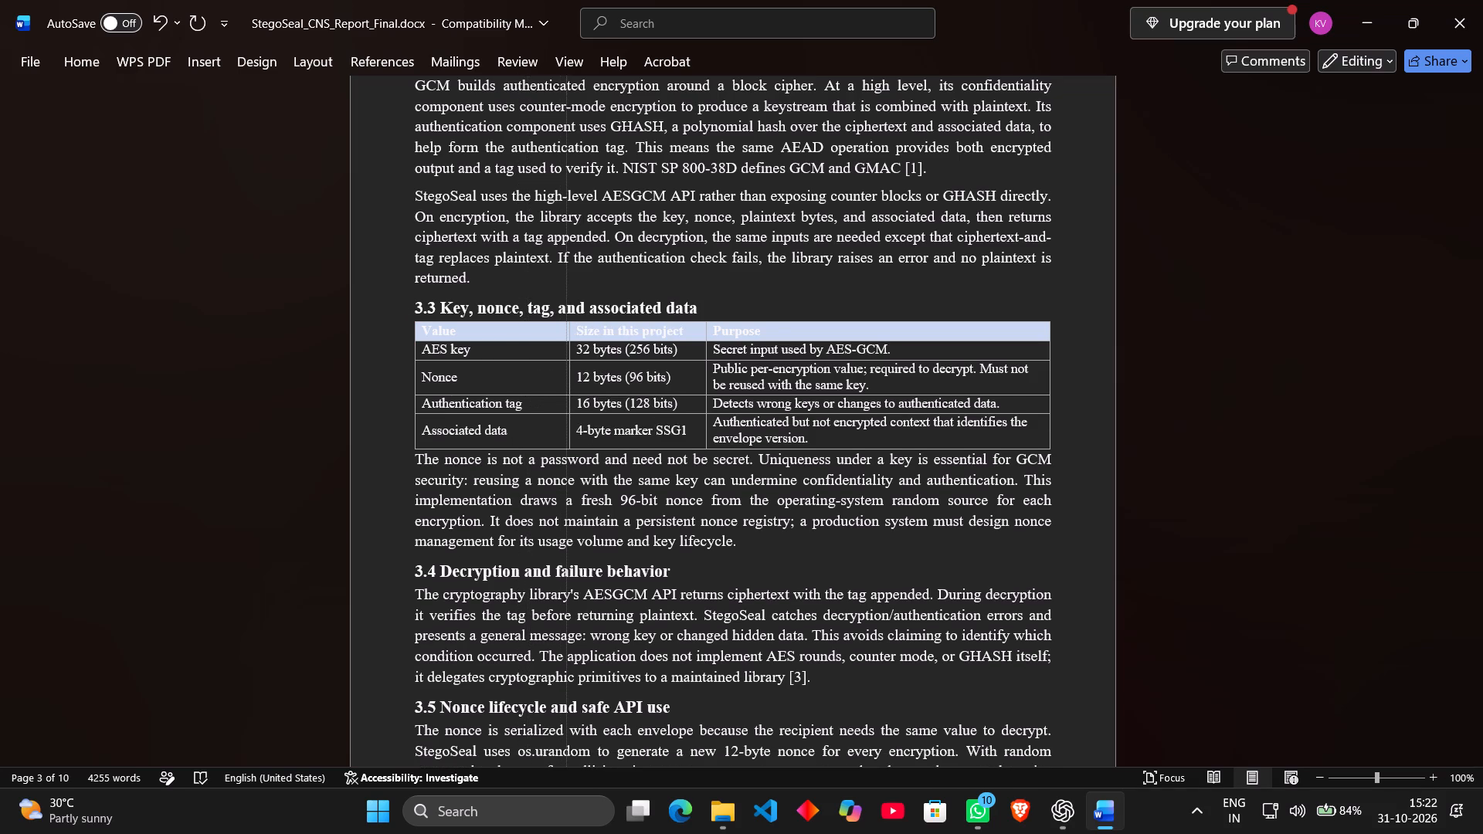
drag(569, 412, 573, 413)
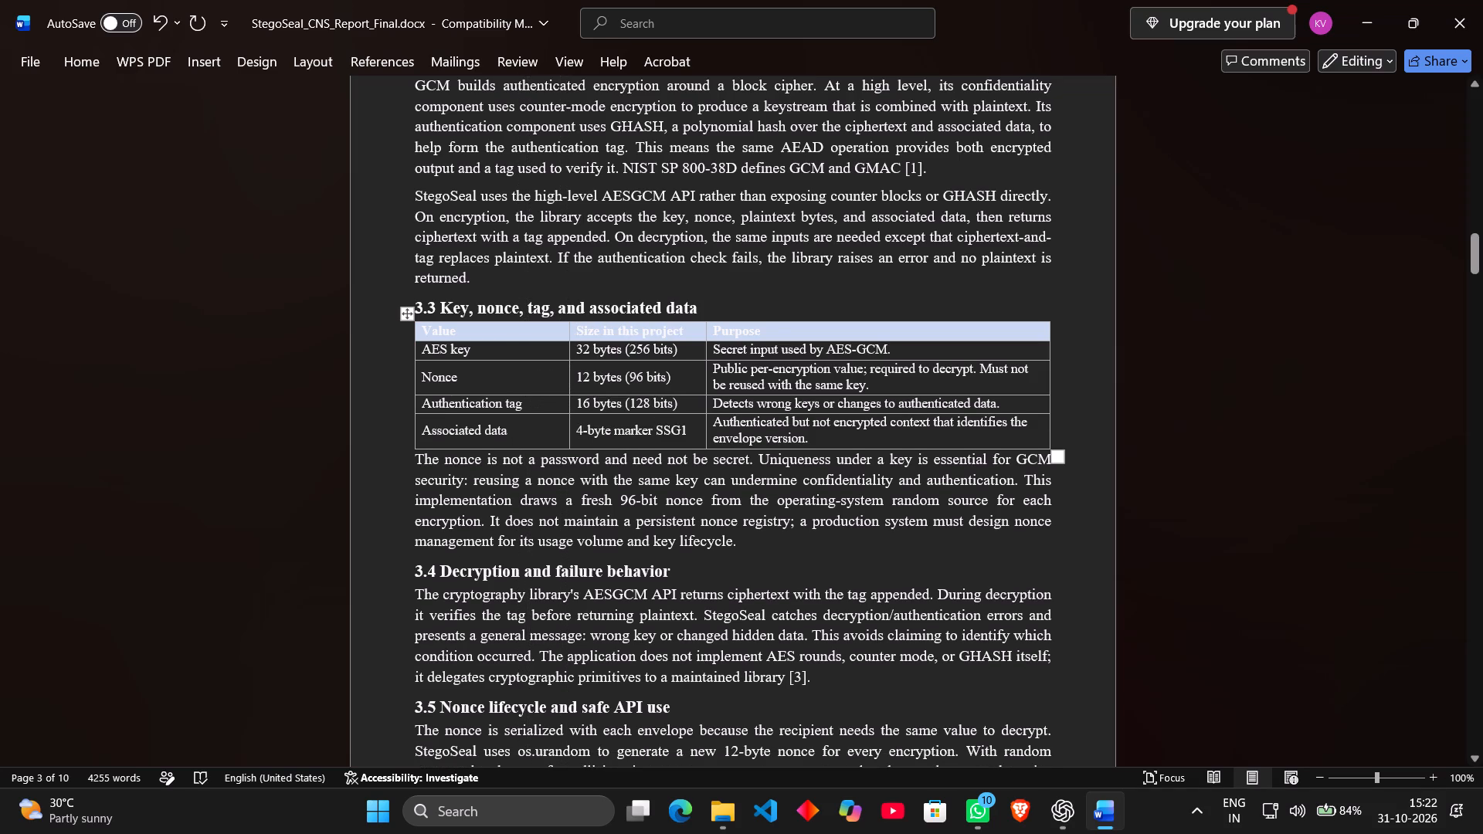
drag(706, 399, 721, 400)
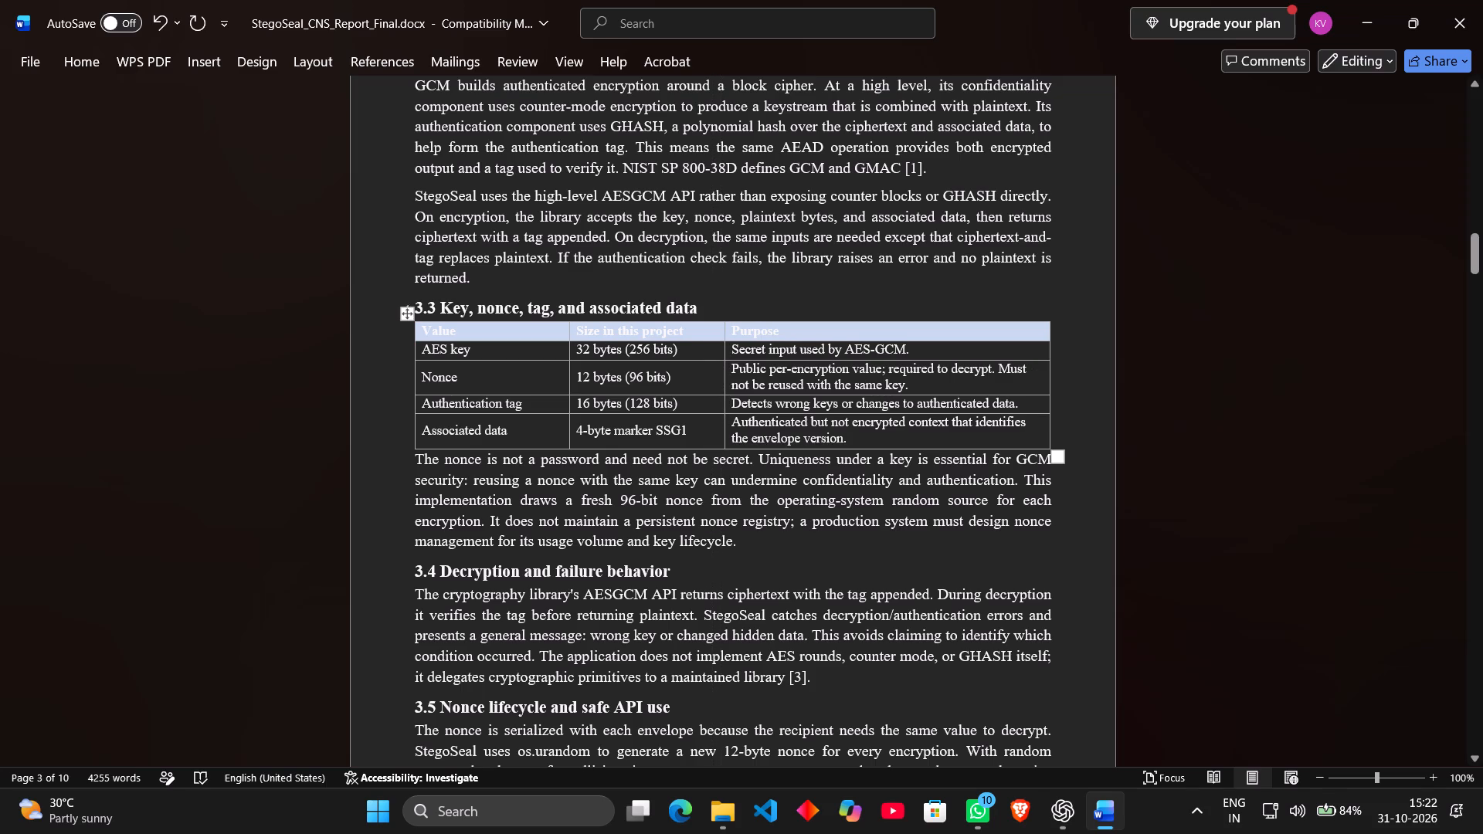
Add a blank line between the 3.3 Key, nonce, tag, and associated data heading and its table.
click(738, 297)
key(Return)
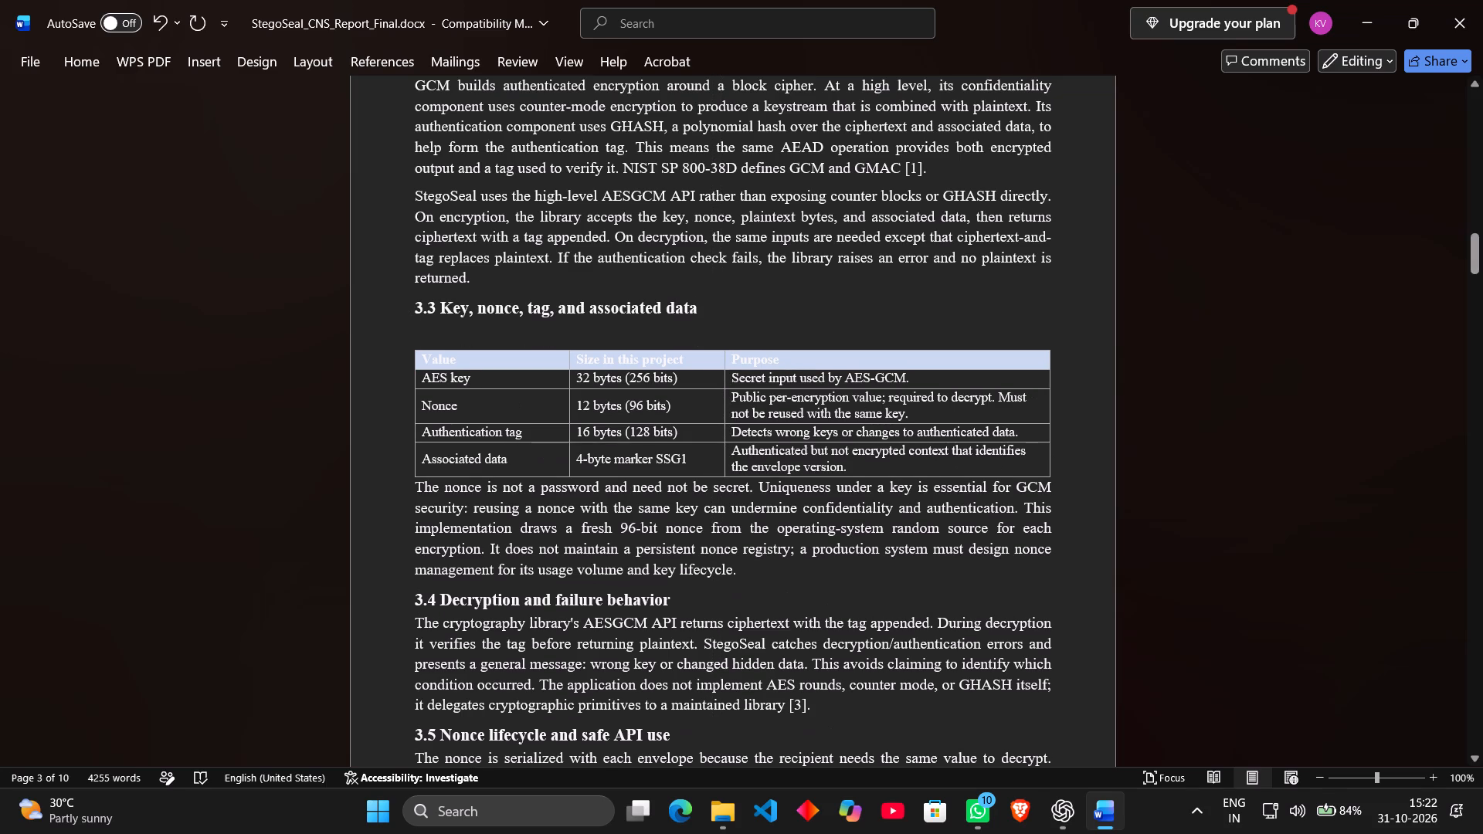
Add a blank line below the section 3.3 table, and remove and re-insert the blank line between the 3.3 heading and the table.
key(BackSpace)
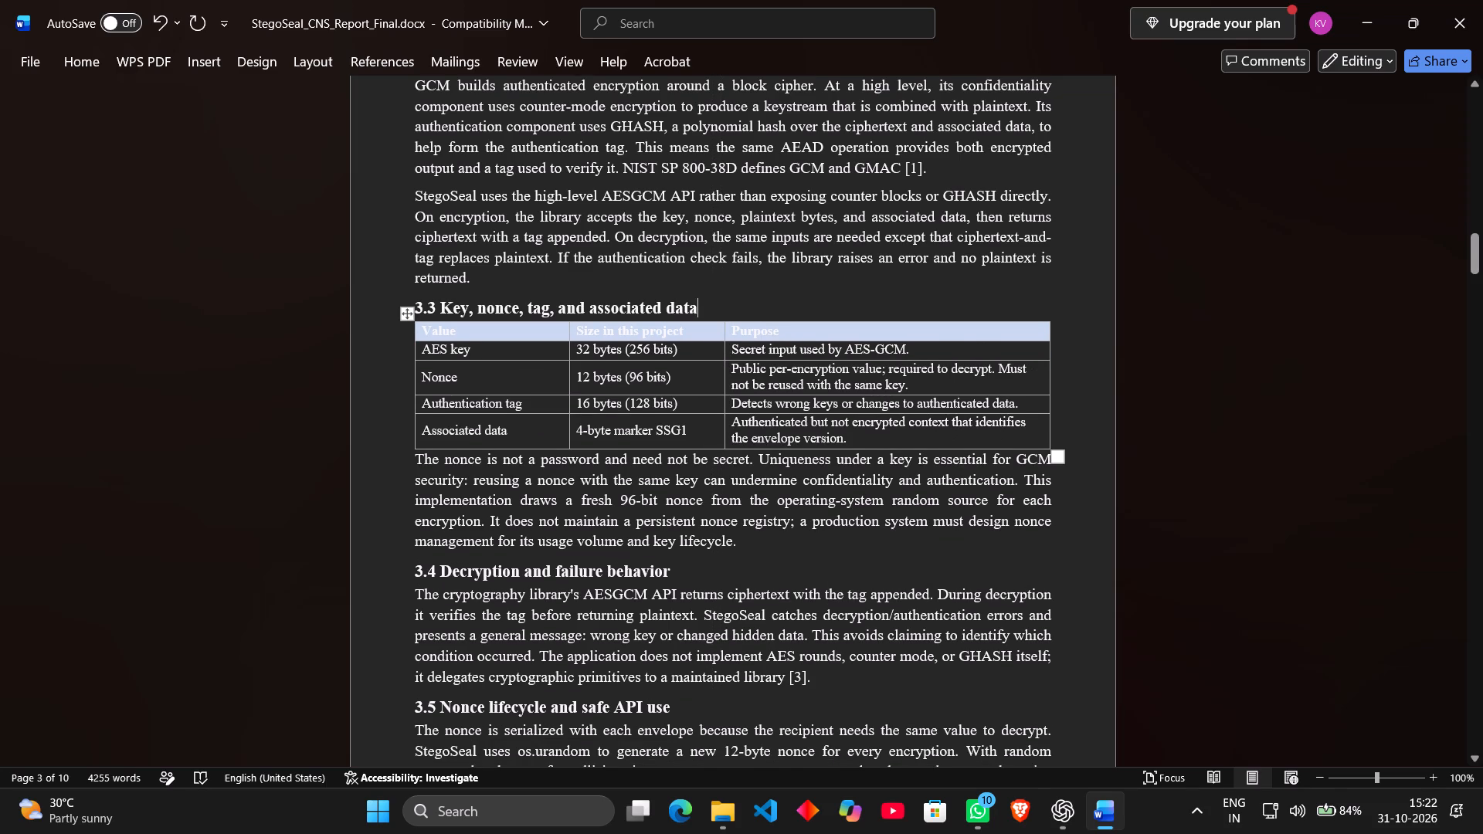
click(404, 463)
key(Return)
scroll(450, 551, down, 1)
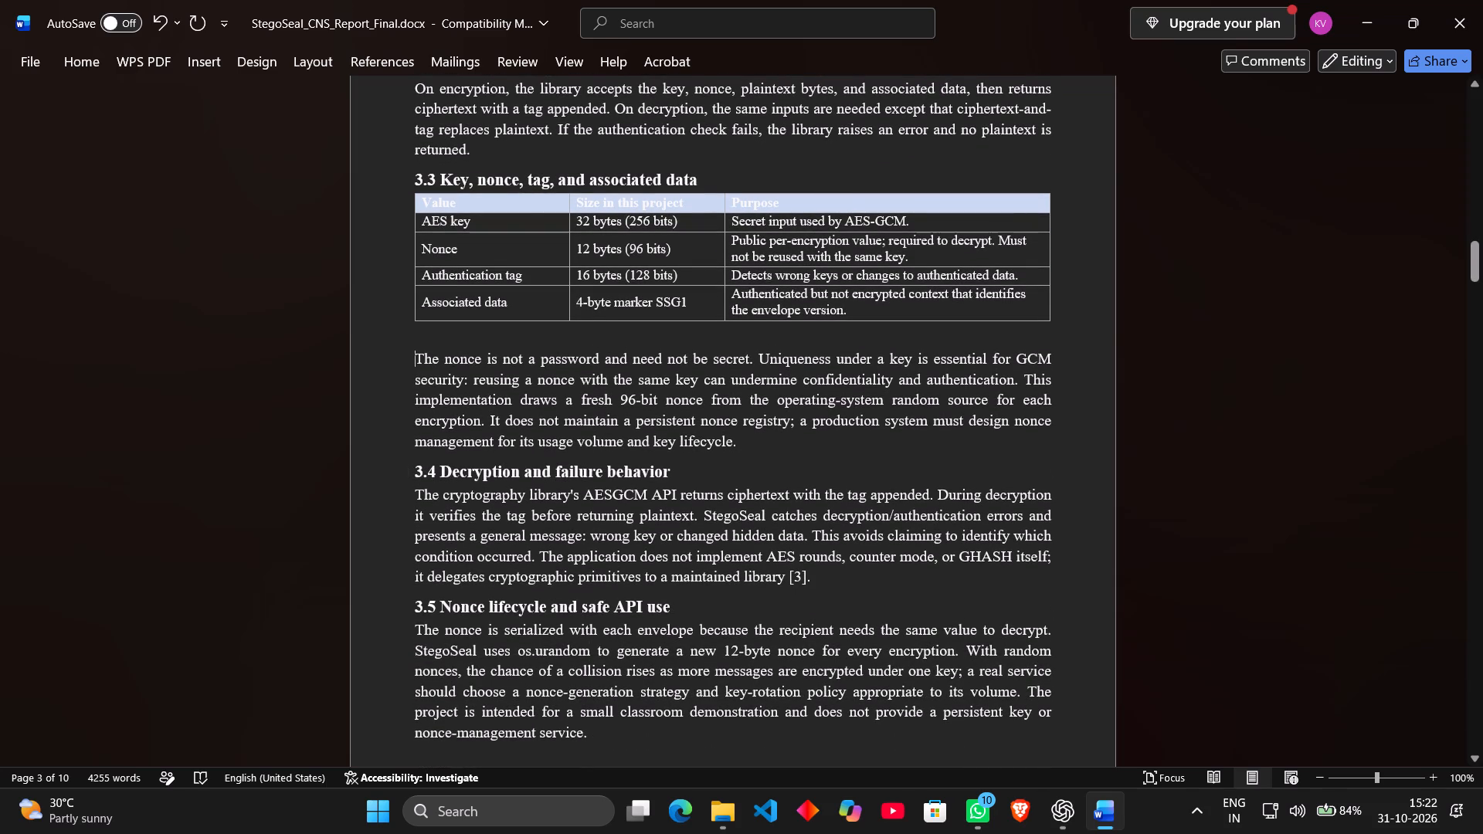
scroll(728, 456, up, 1)
click(711, 313)
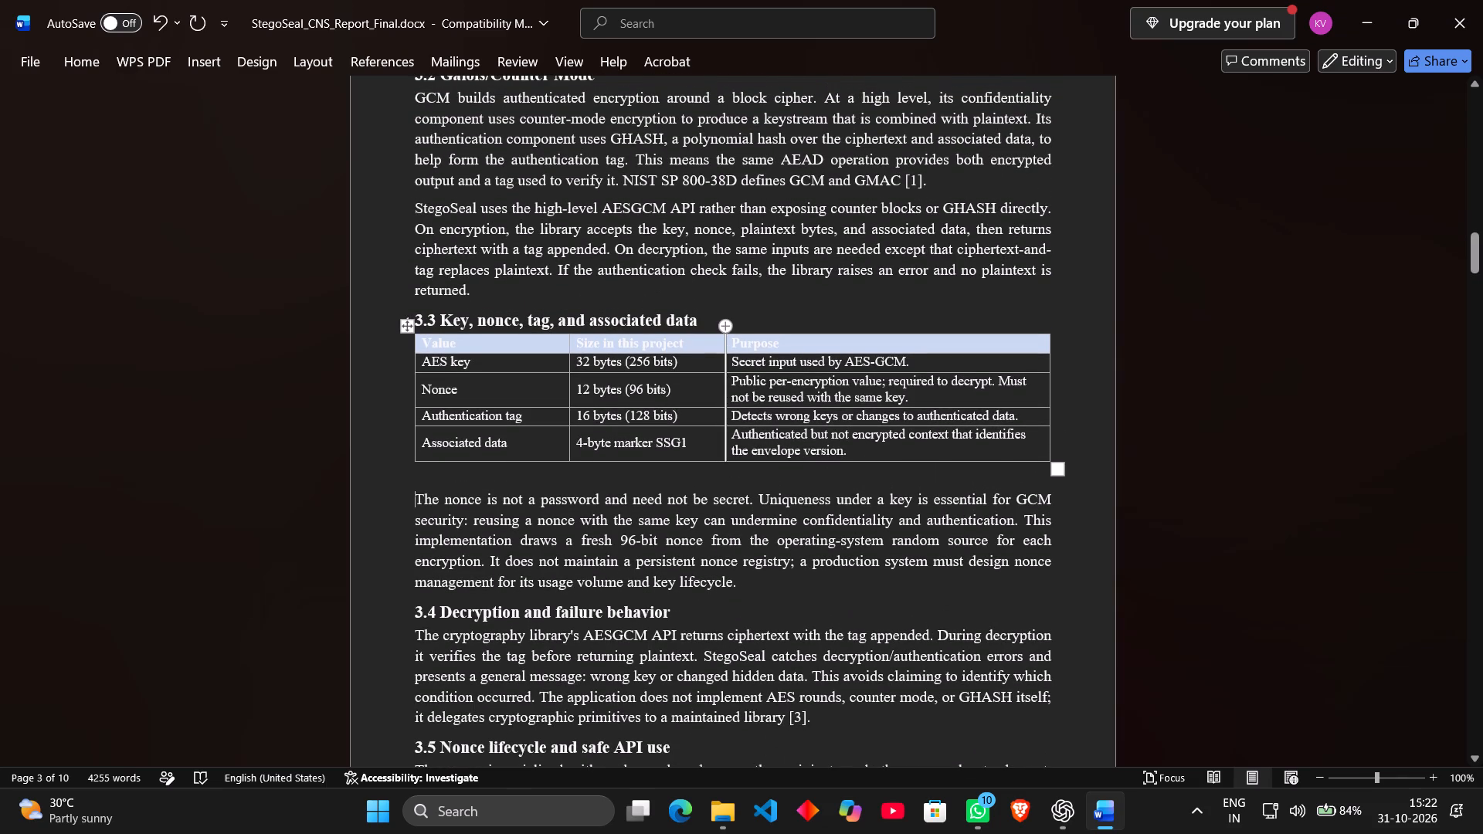
key(Return)
Move the section 4.2 example box's left border inward to the body text margin and extend its right border to the opposite text margin.
scroll(711, 313, up, 5)
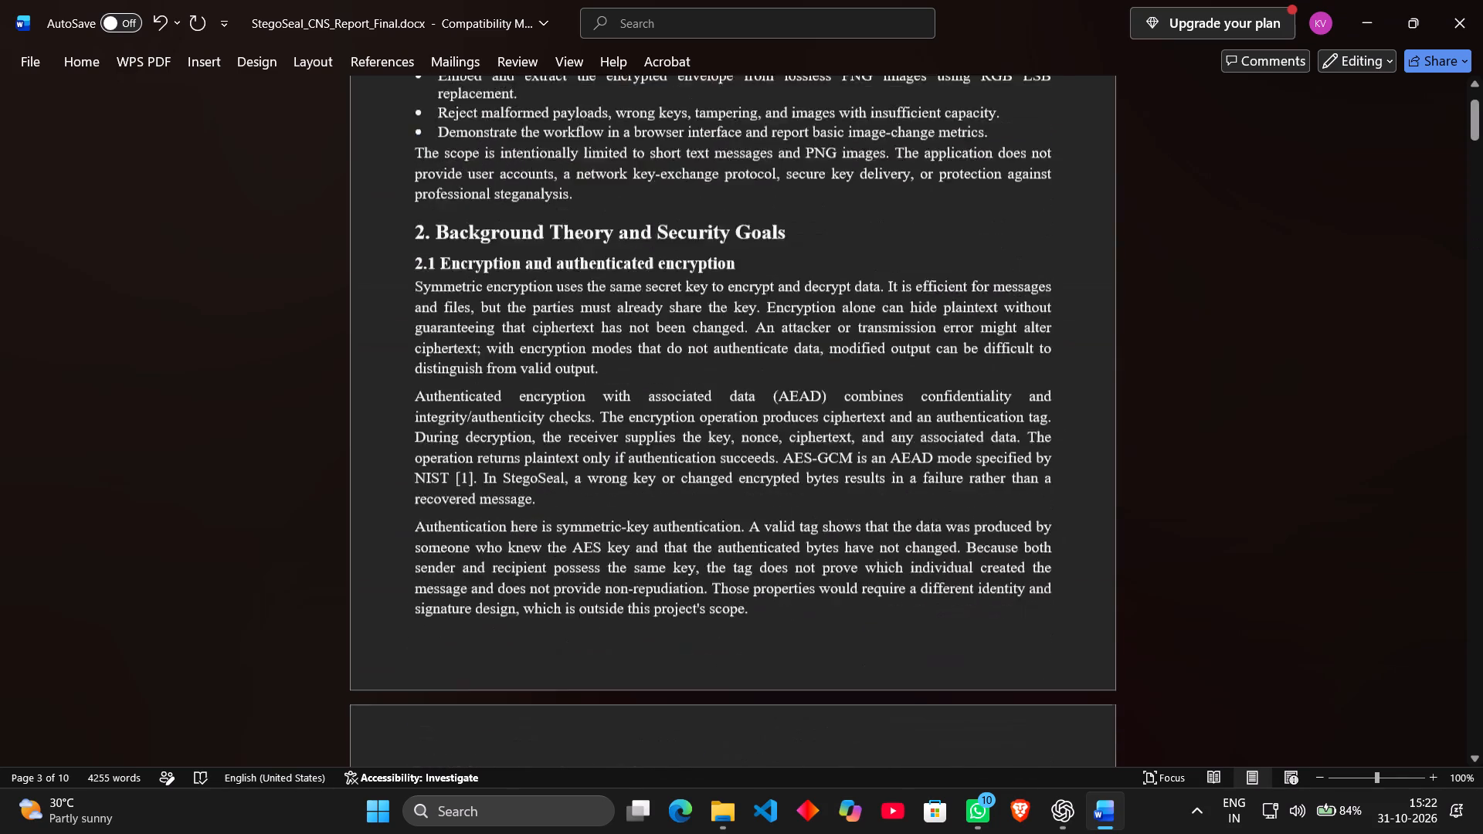
scroll(711, 313, down, 3)
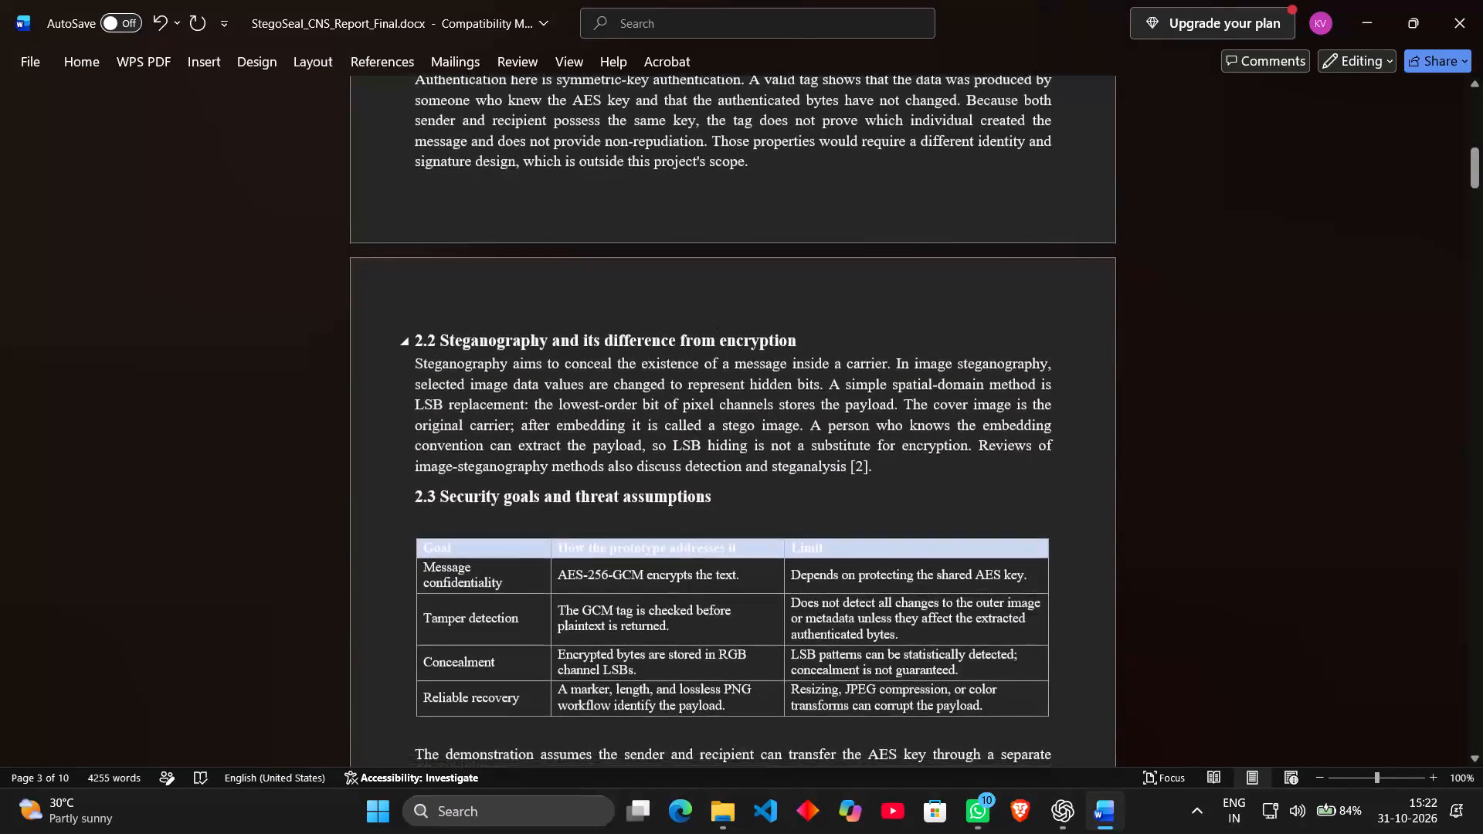
scroll(701, 354, down, 3)
scroll(692, 444, down, 1)
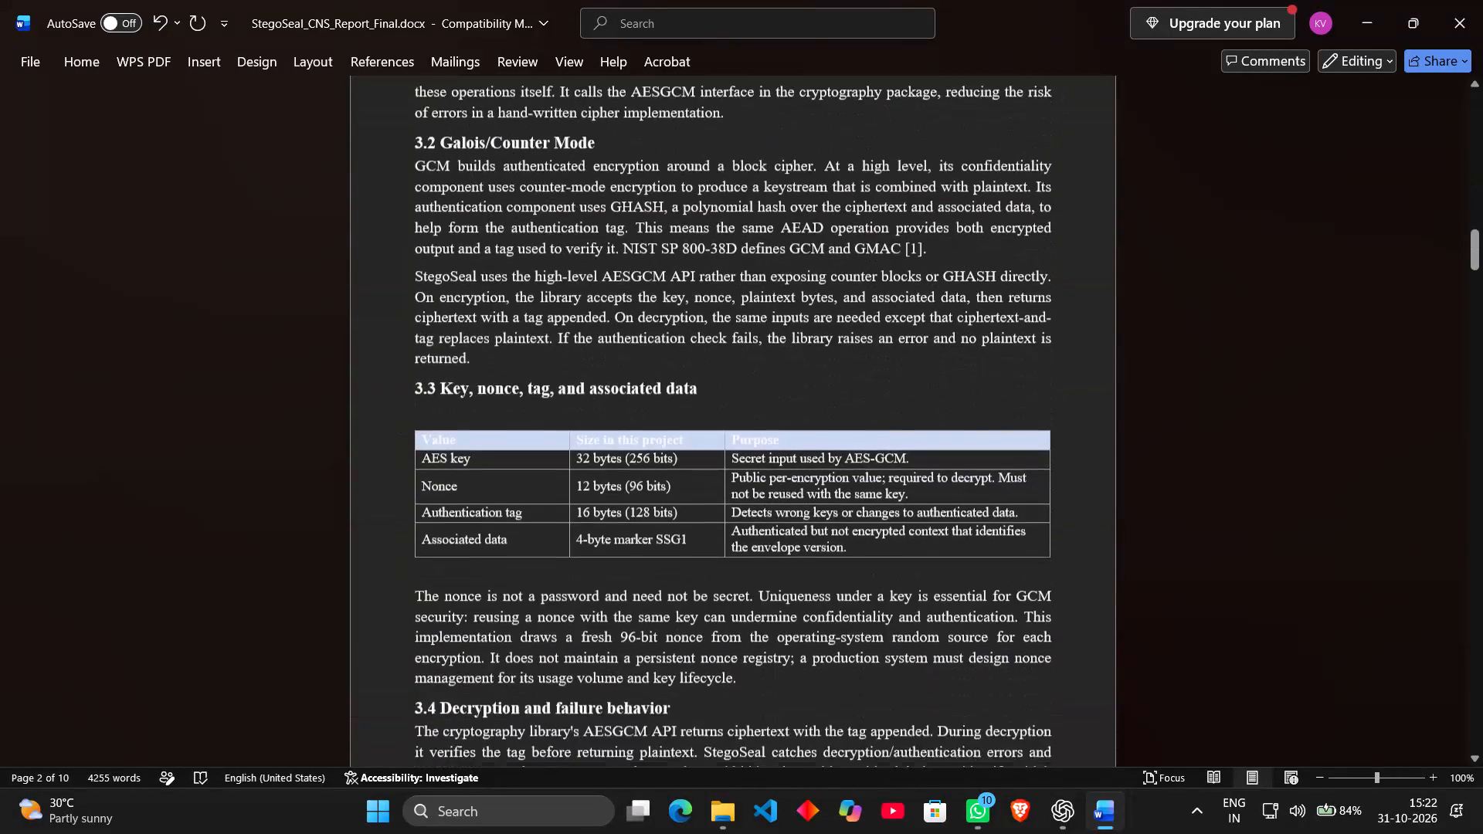
scroll(692, 444, down, 2)
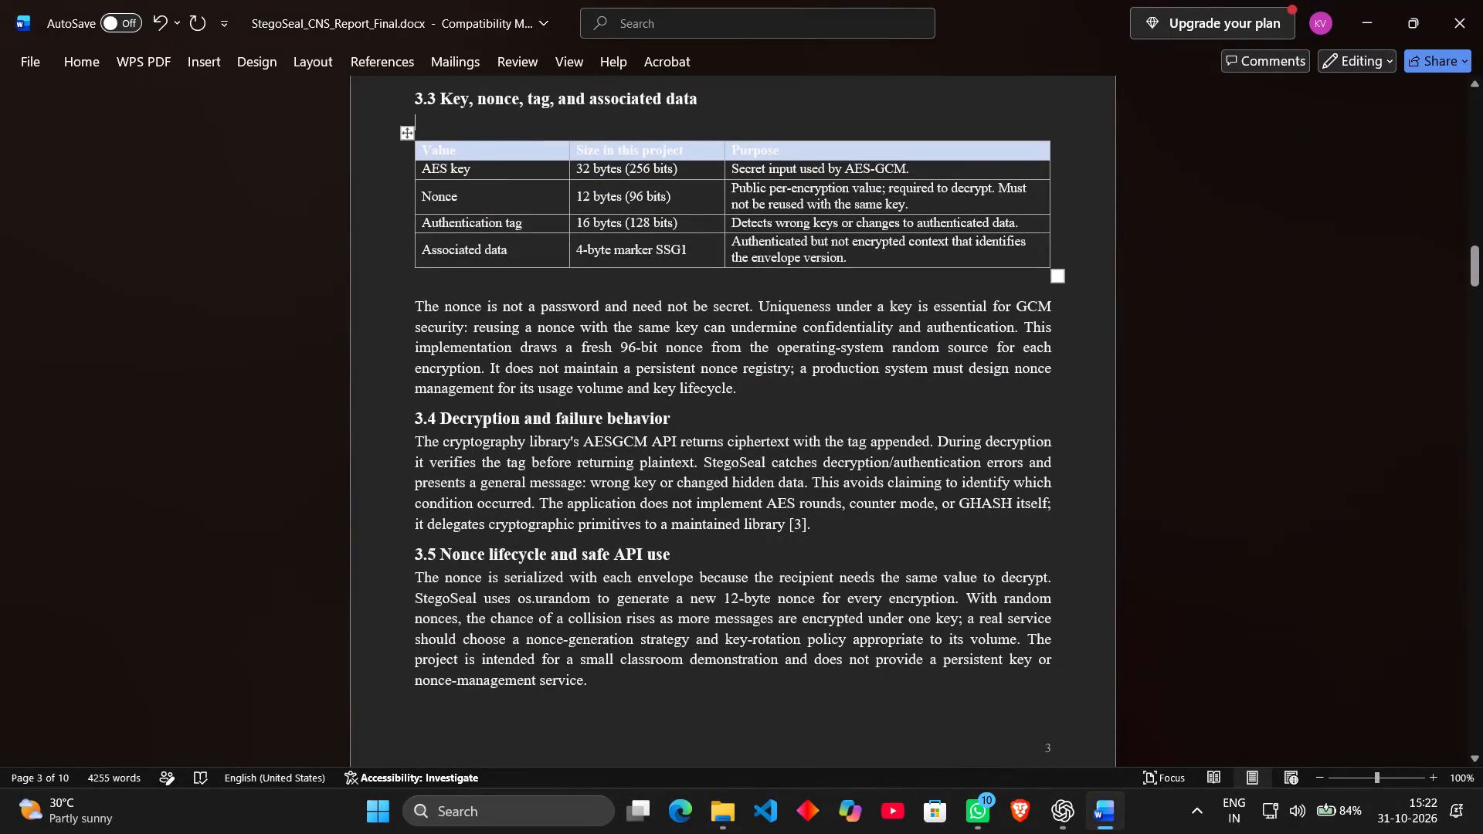
scroll(674, 465, down, 1)
scroll(823, 429, down, 2)
scroll(702, 470, down, 1)
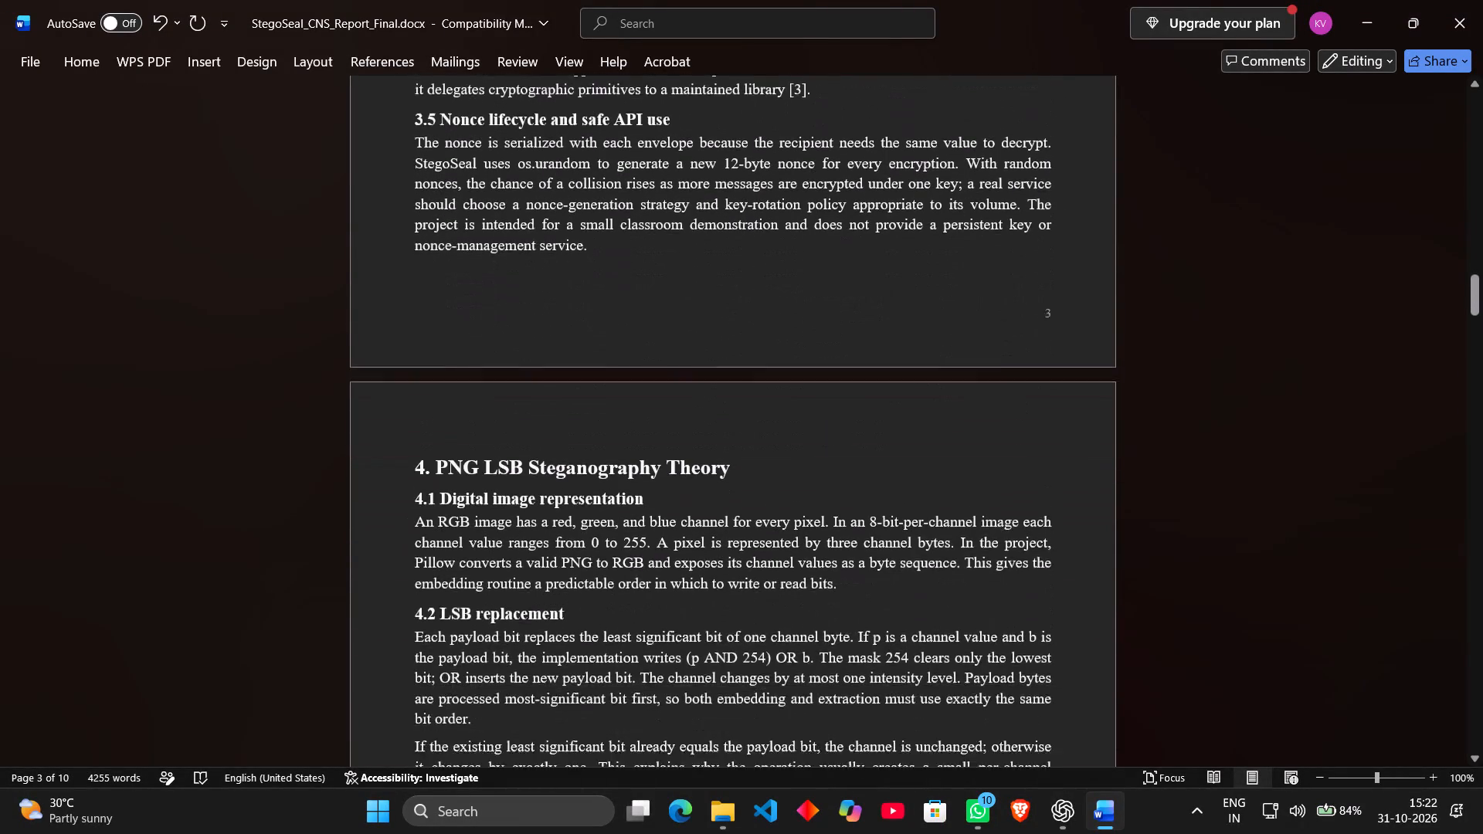
scroll(702, 470, down, 1)
scroll(609, 486, down, 2)
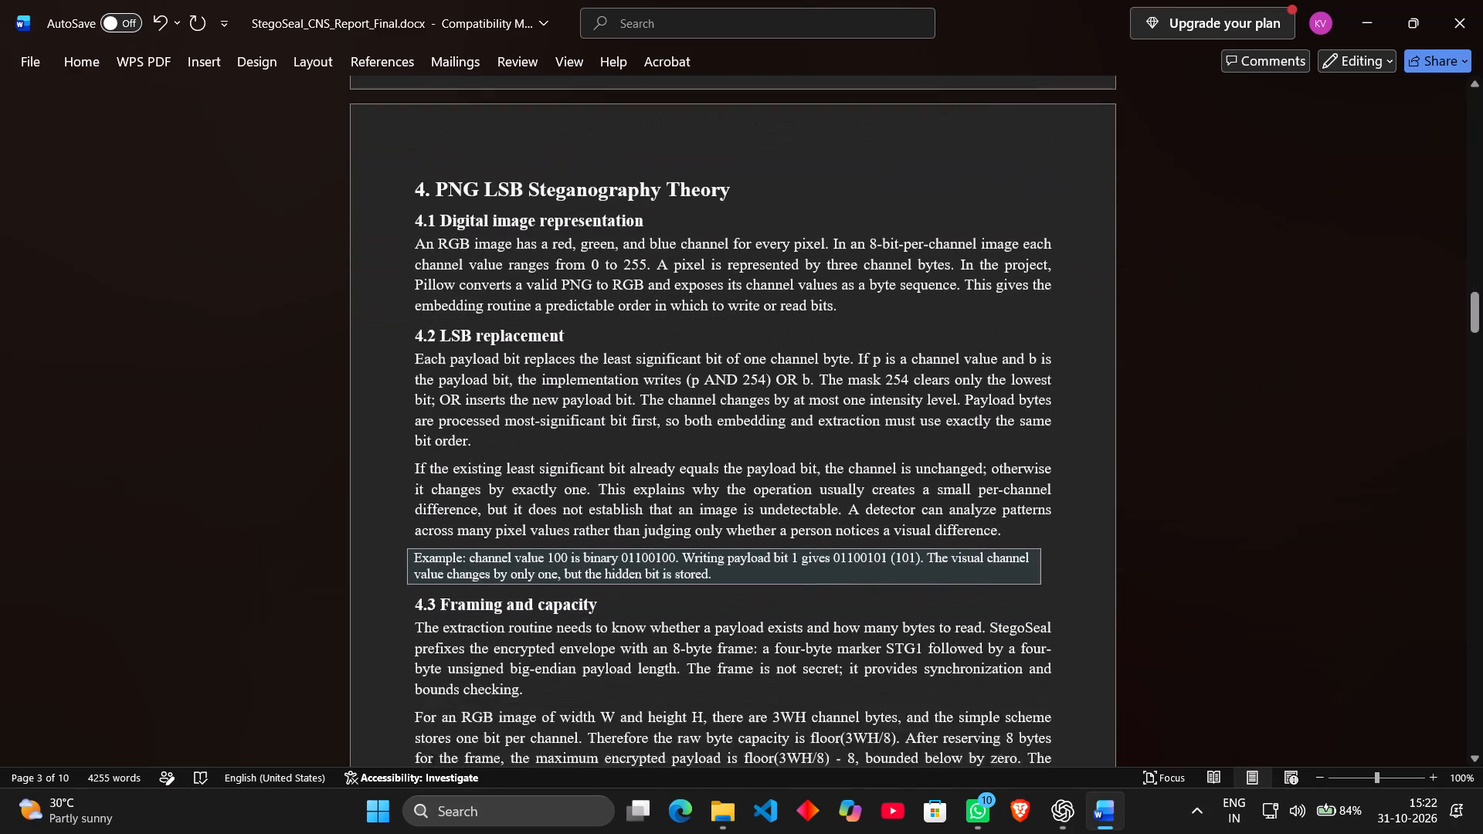
scroll(609, 486, down, 1)
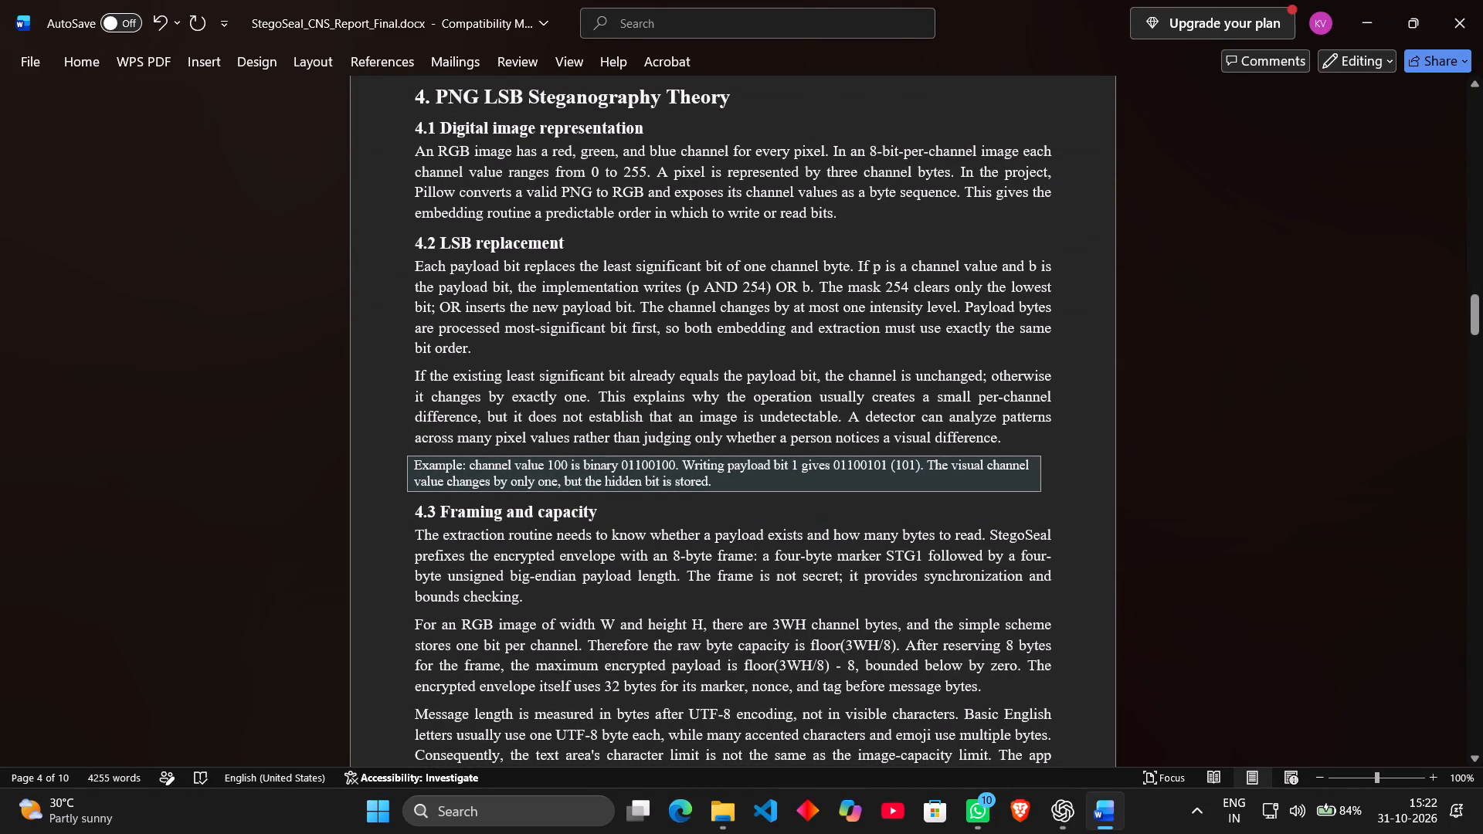
click(406, 473)
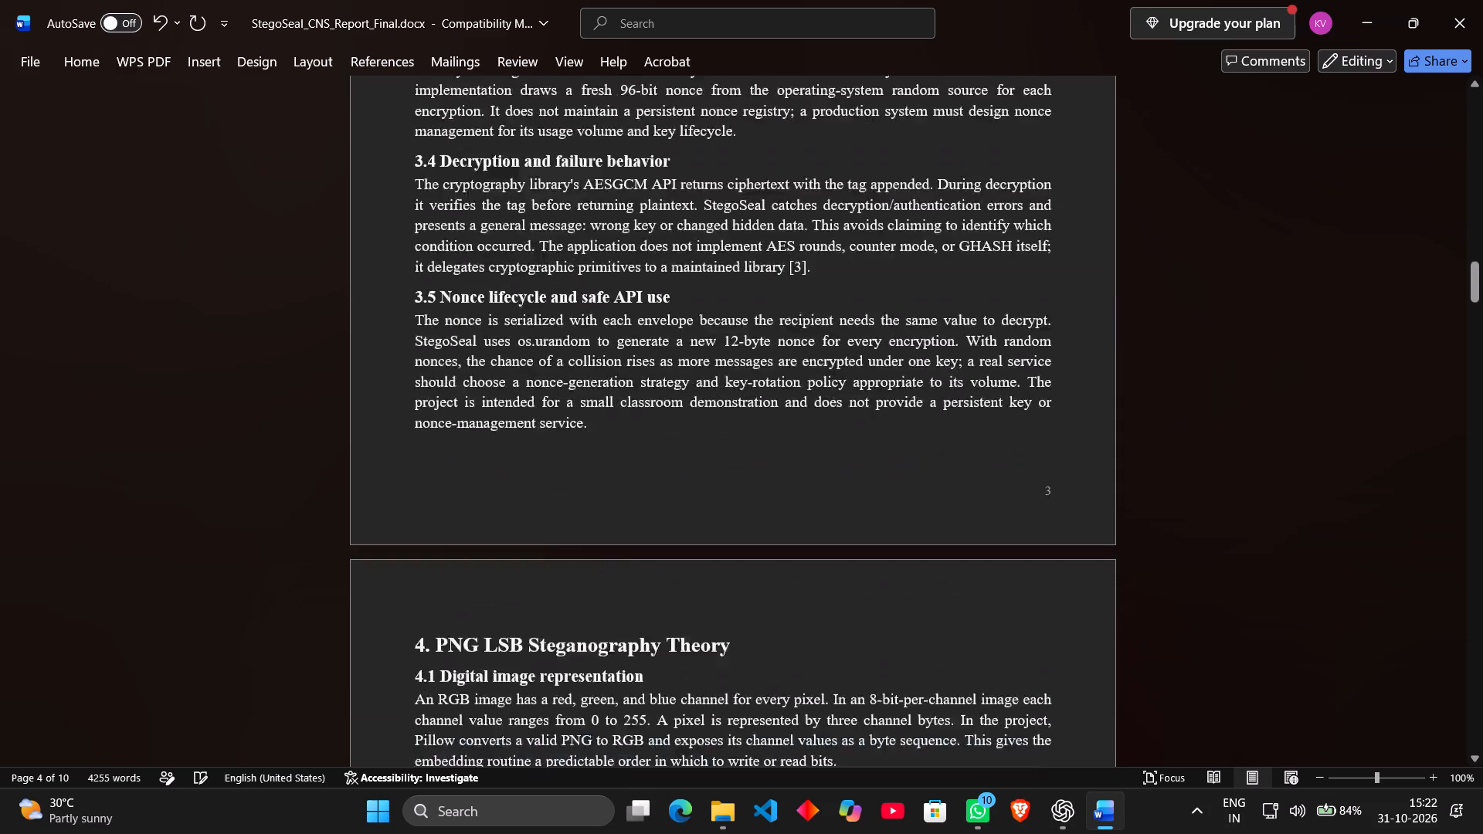
scroll(698, 477, down, 5)
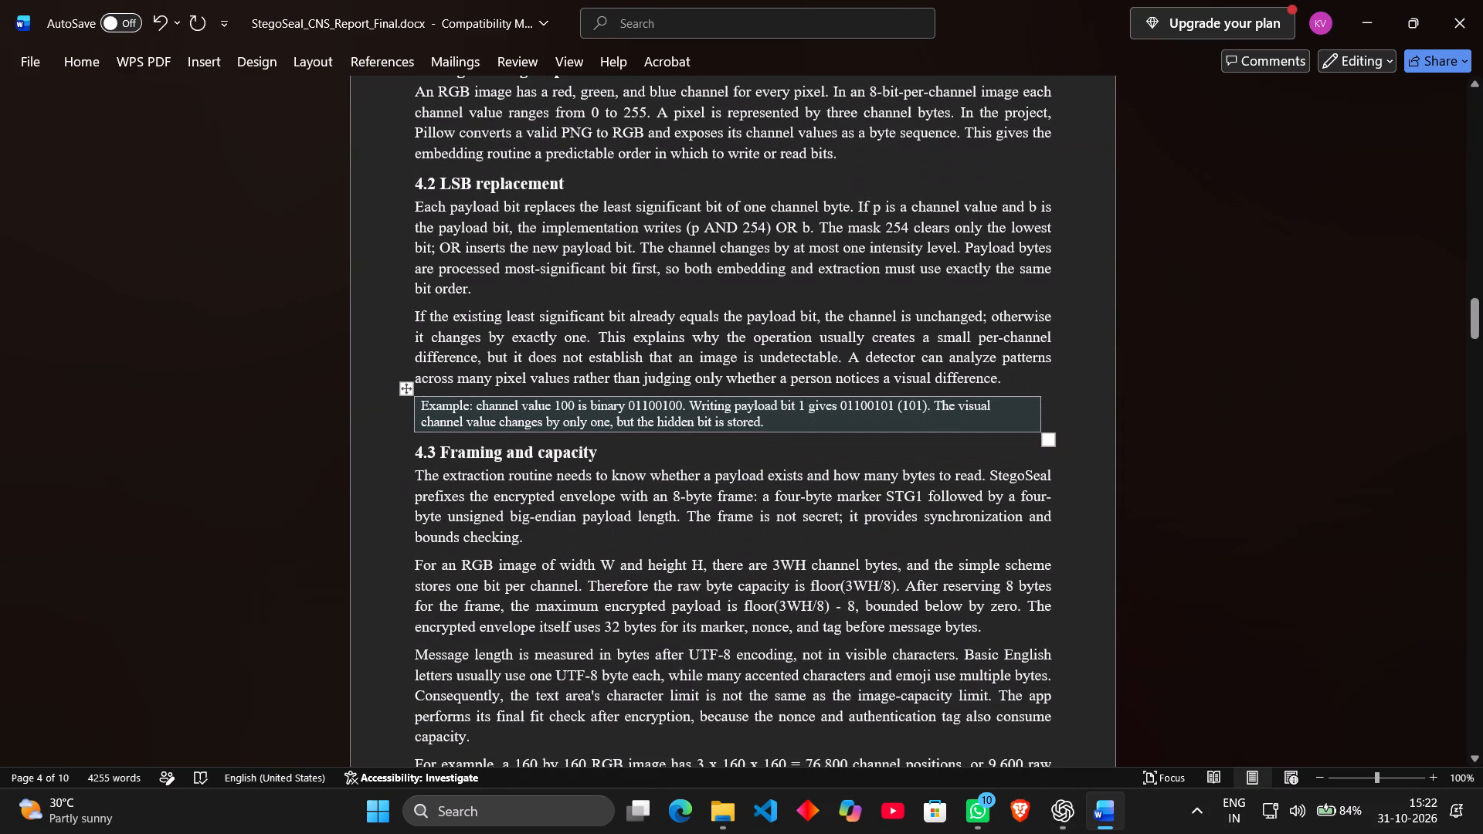
drag(1038, 416, 1046, 415)
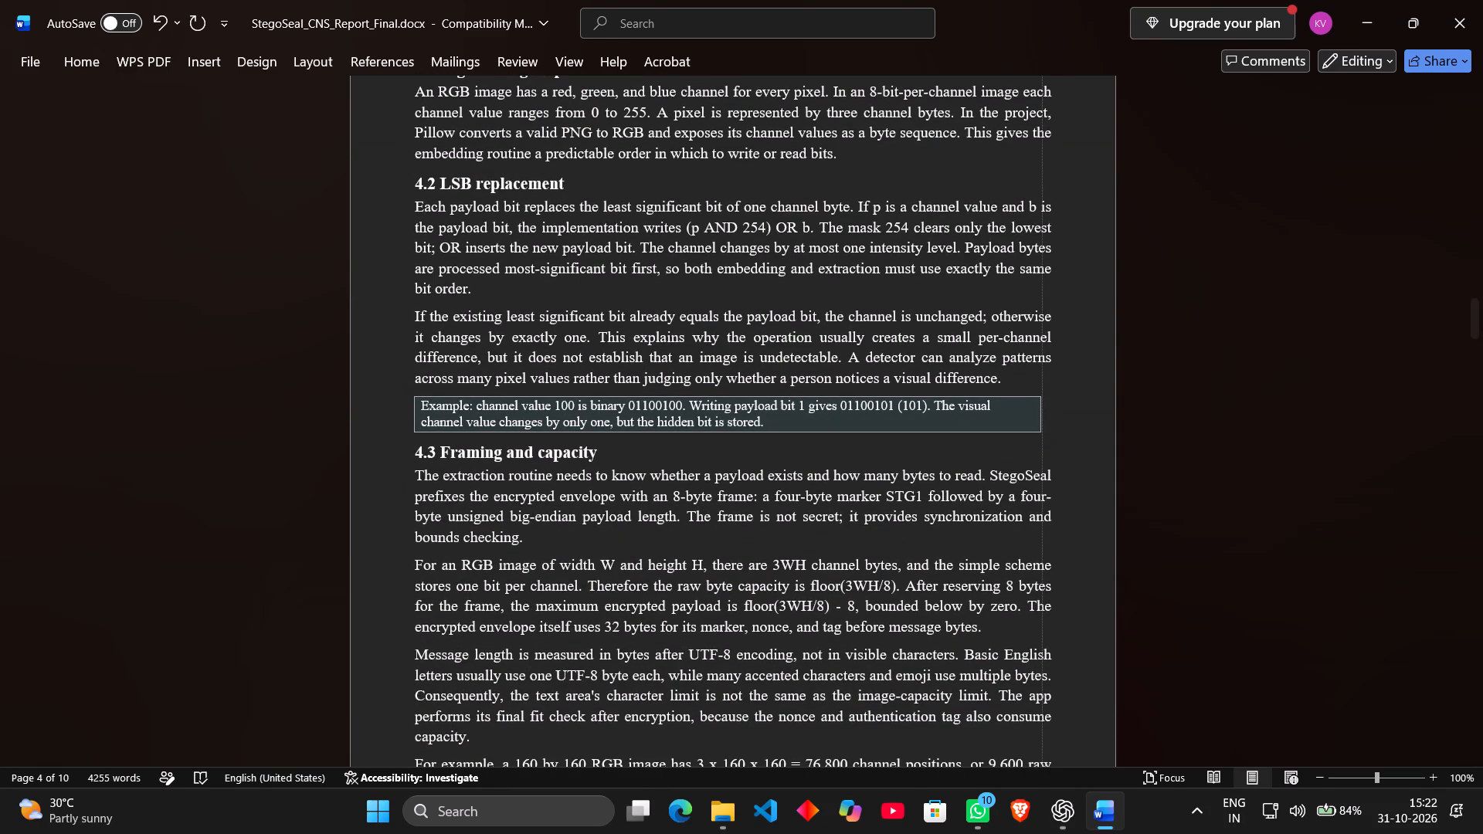
drag(1046, 415, 1051, 415)
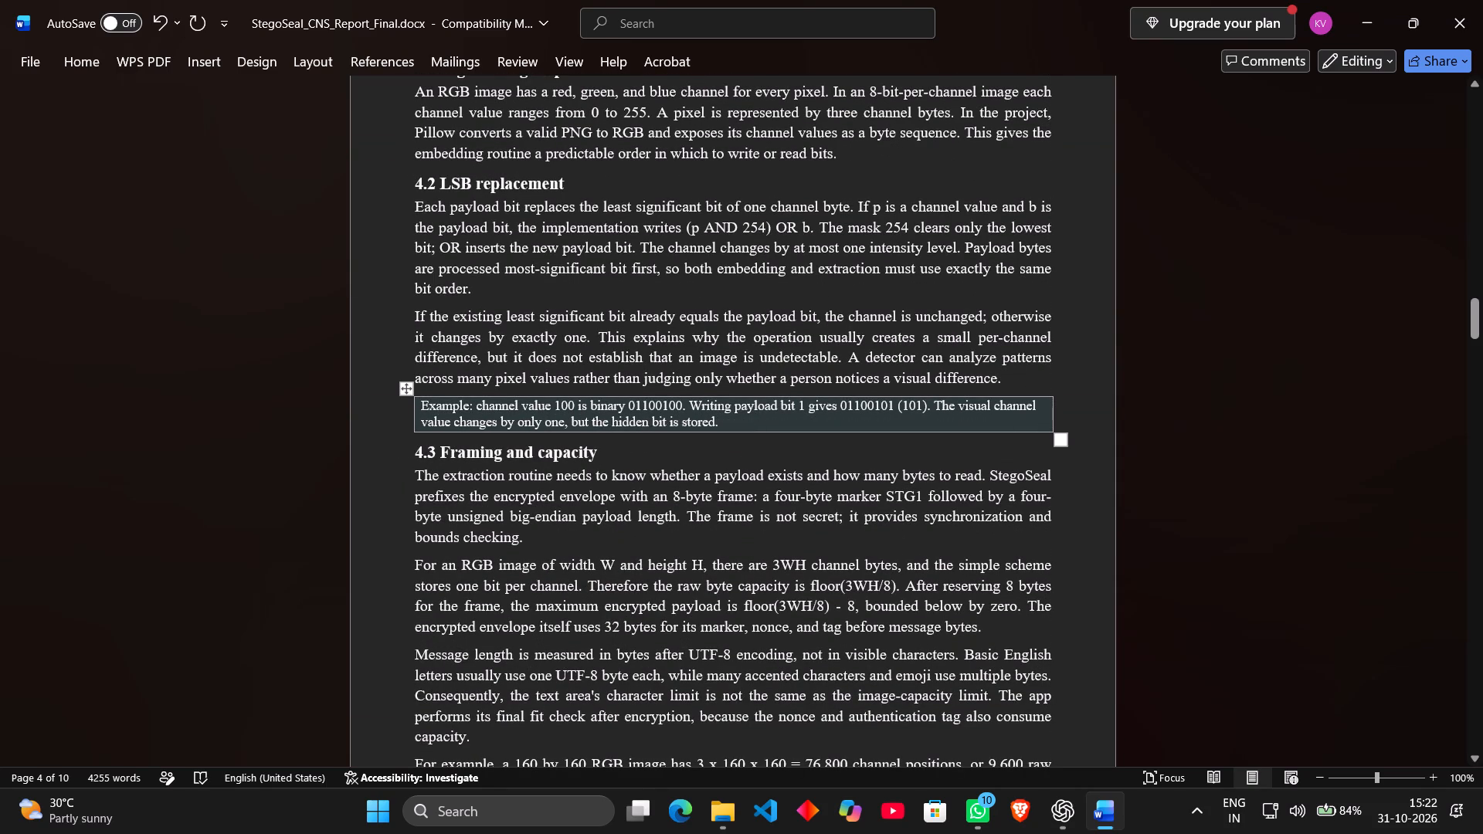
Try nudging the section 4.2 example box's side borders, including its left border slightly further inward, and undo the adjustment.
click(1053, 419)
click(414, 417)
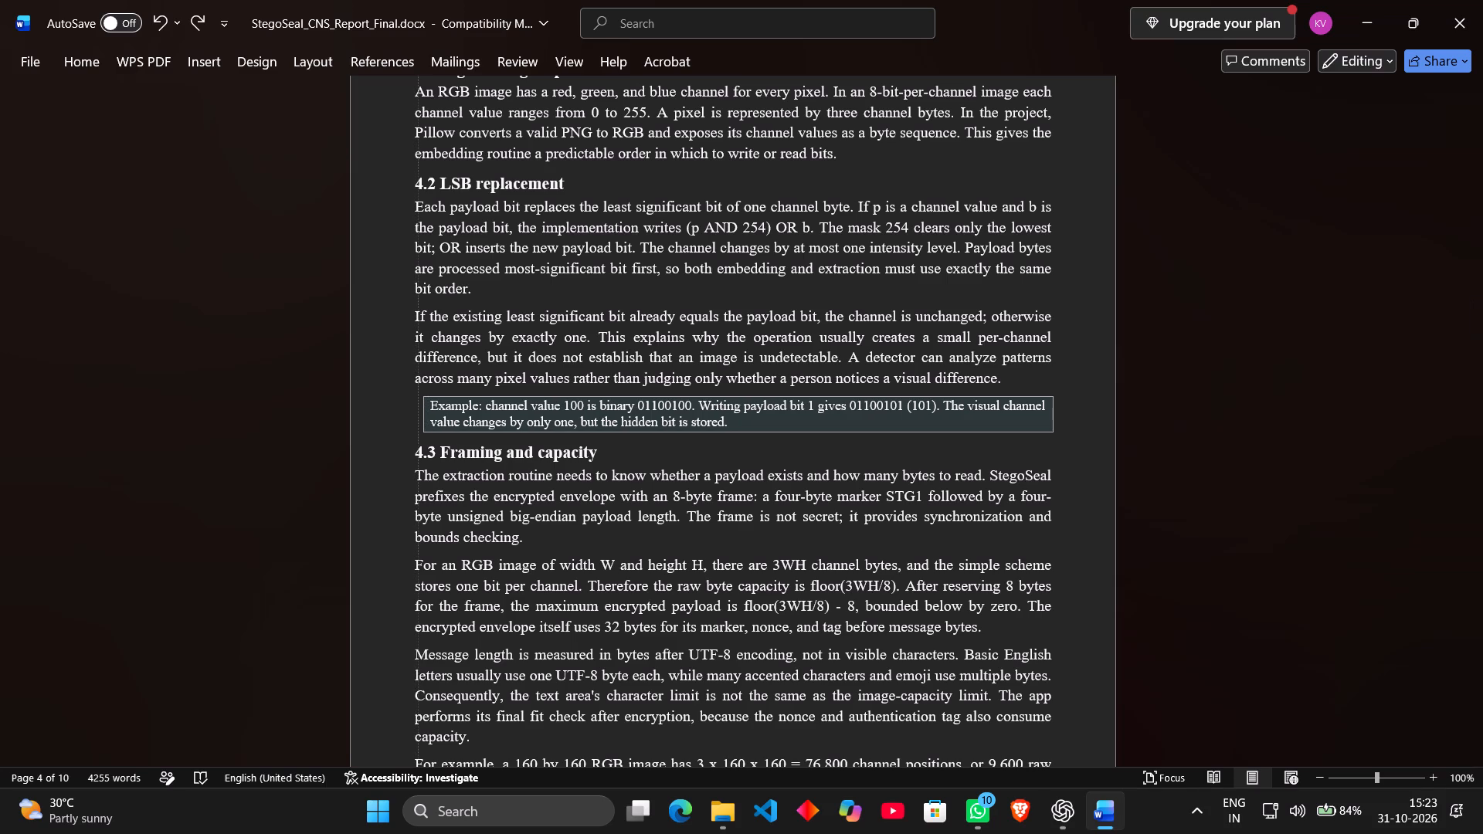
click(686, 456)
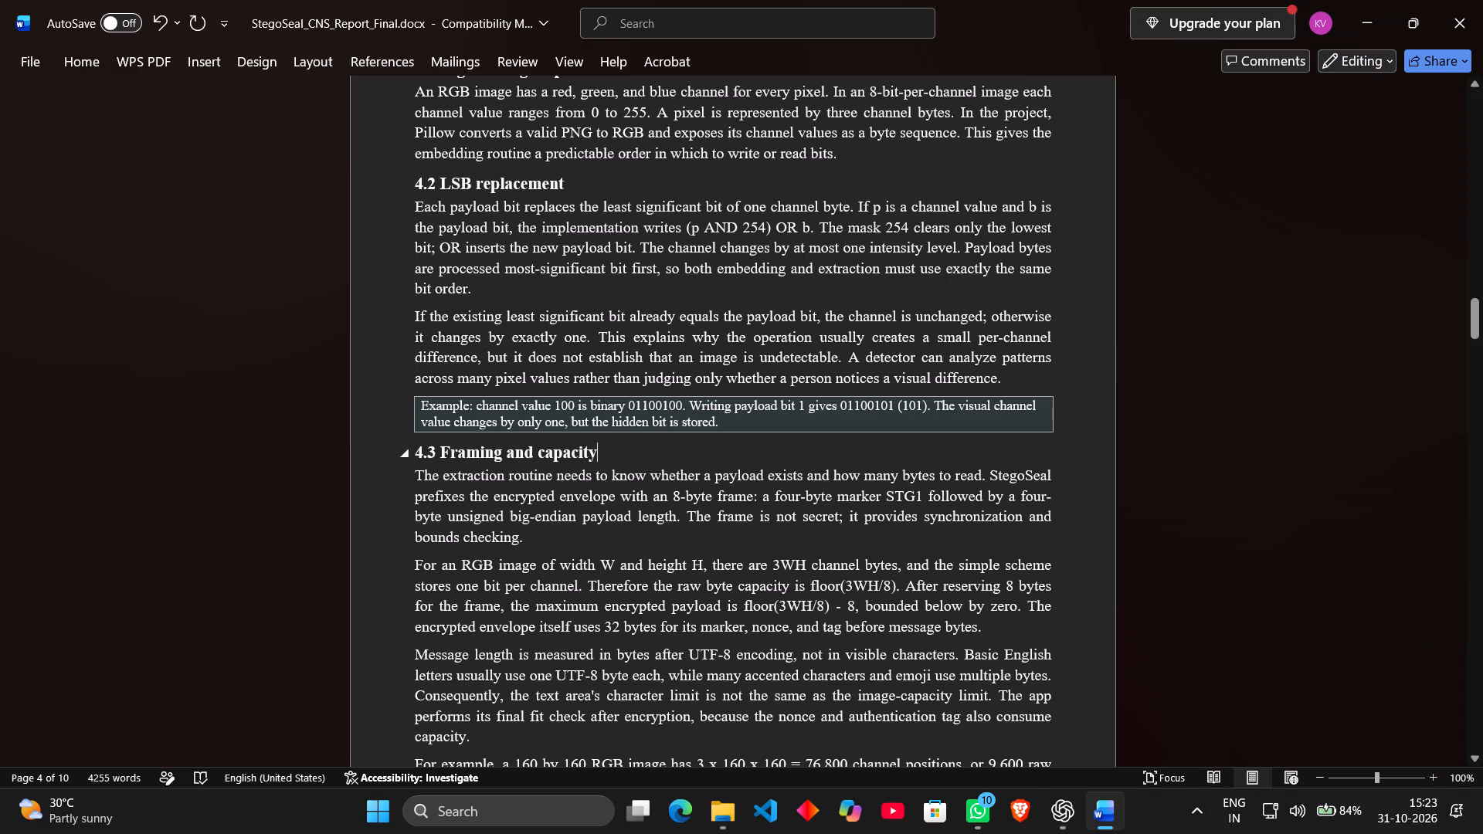
Move the outer left border of the table under 5.1 Components inward to the body text margin.
scroll(884, 387, down, 1)
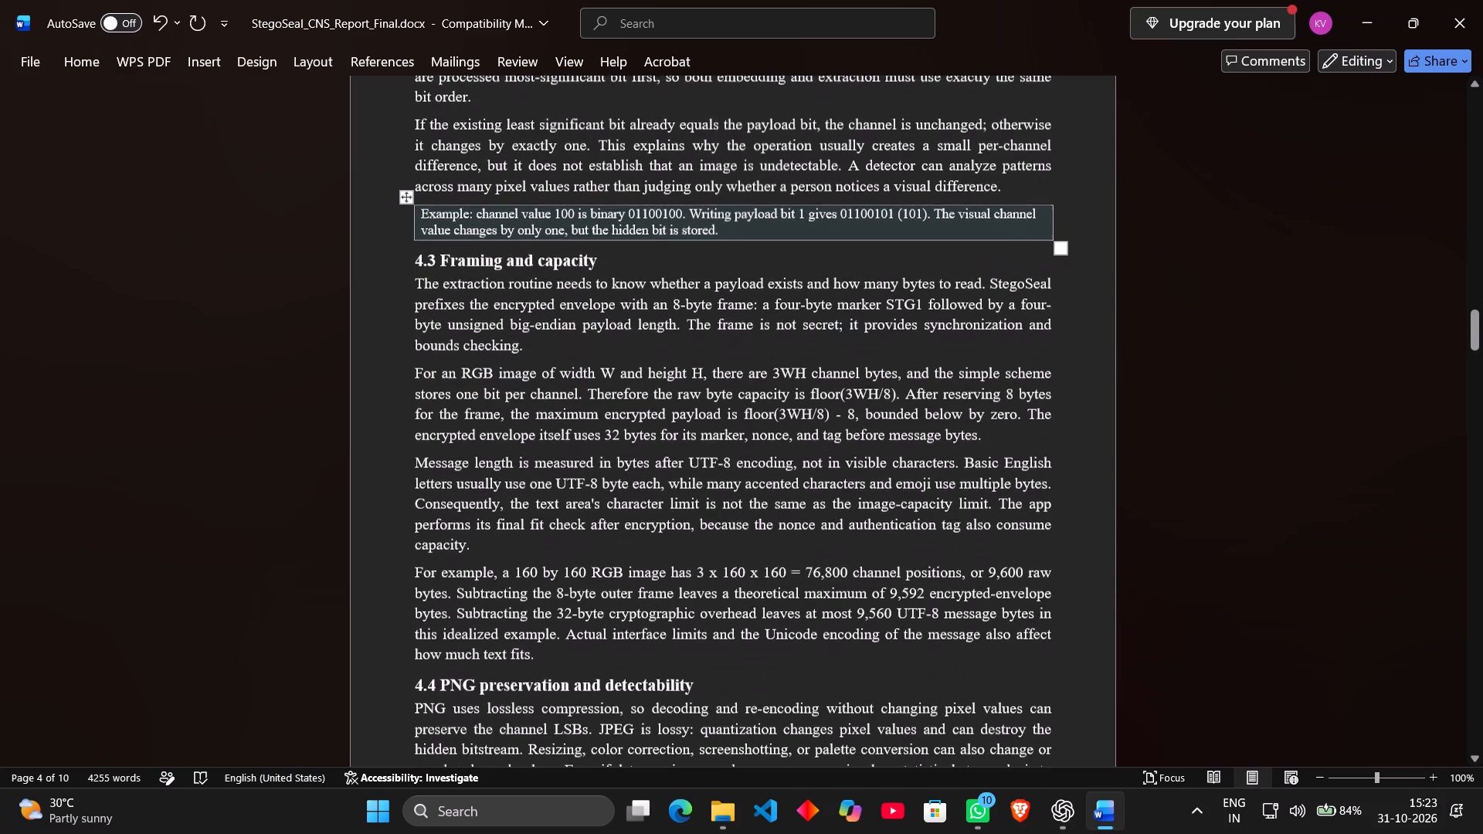
scroll(784, 402, down, 1)
scroll(725, 431, down, 1)
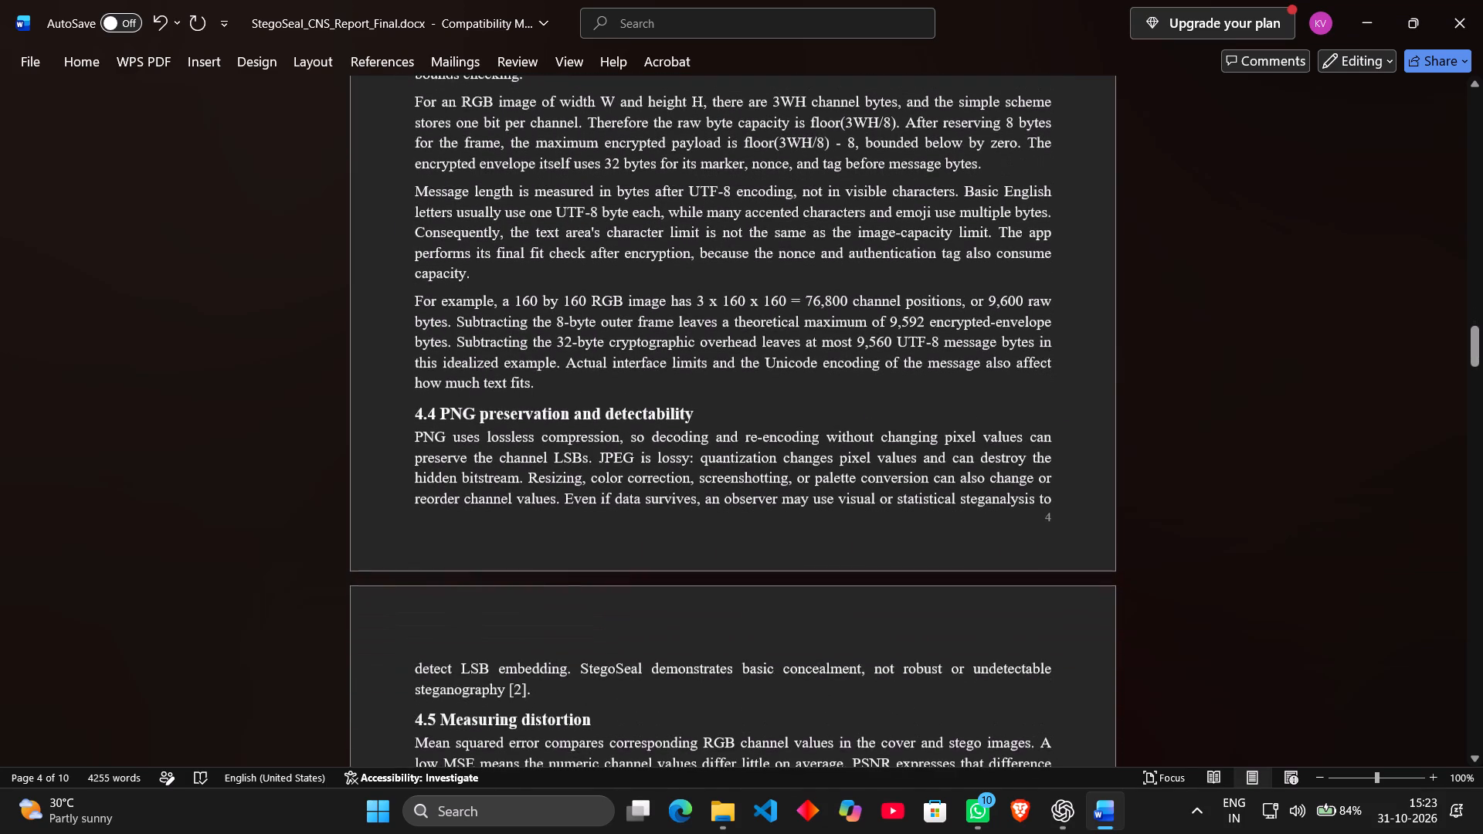
scroll(696, 459, down, 1)
scroll(630, 474, down, 2)
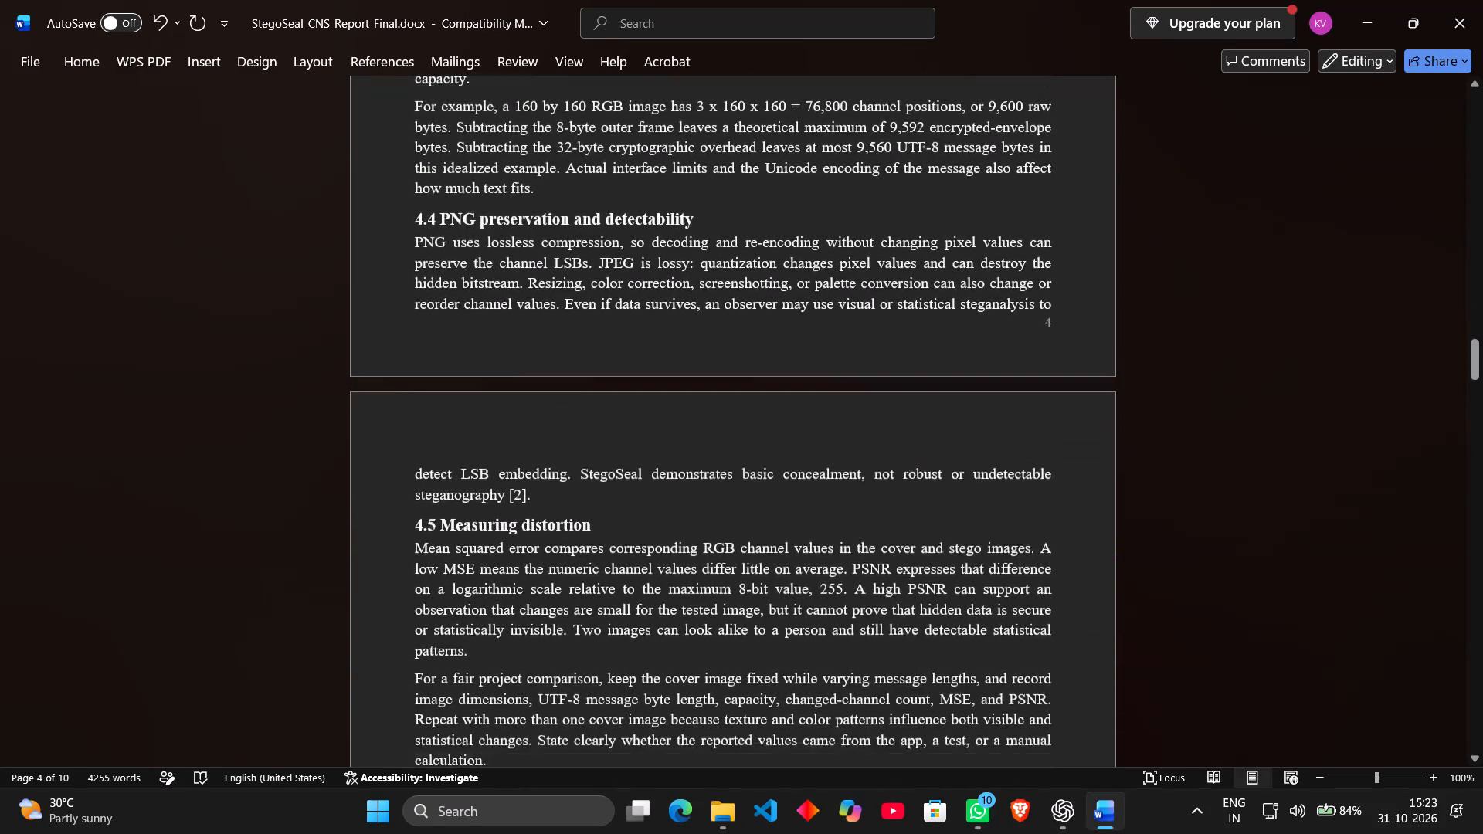
scroll(658, 505, down, 3)
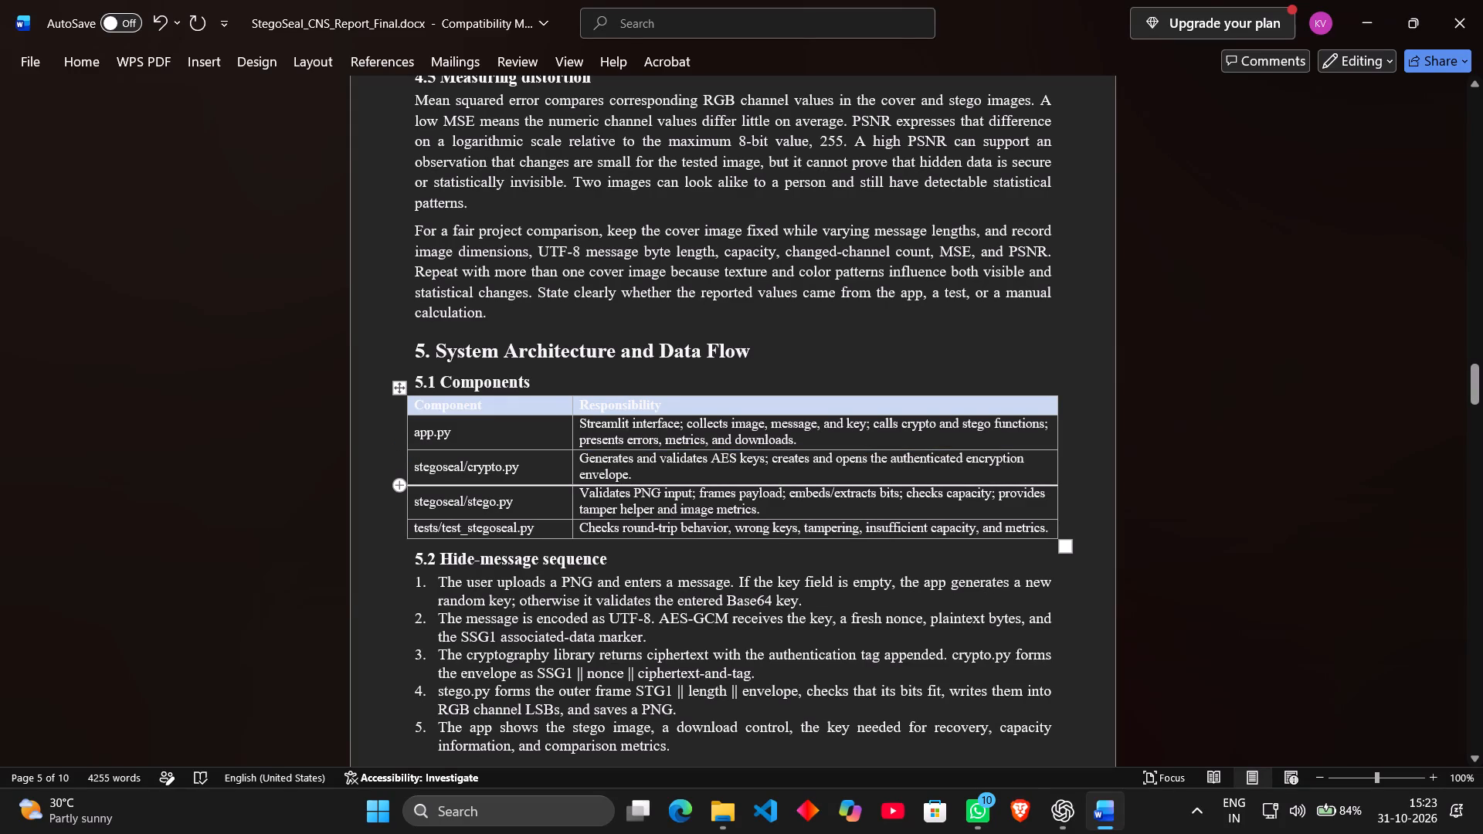
drag(406, 468, 420, 469)
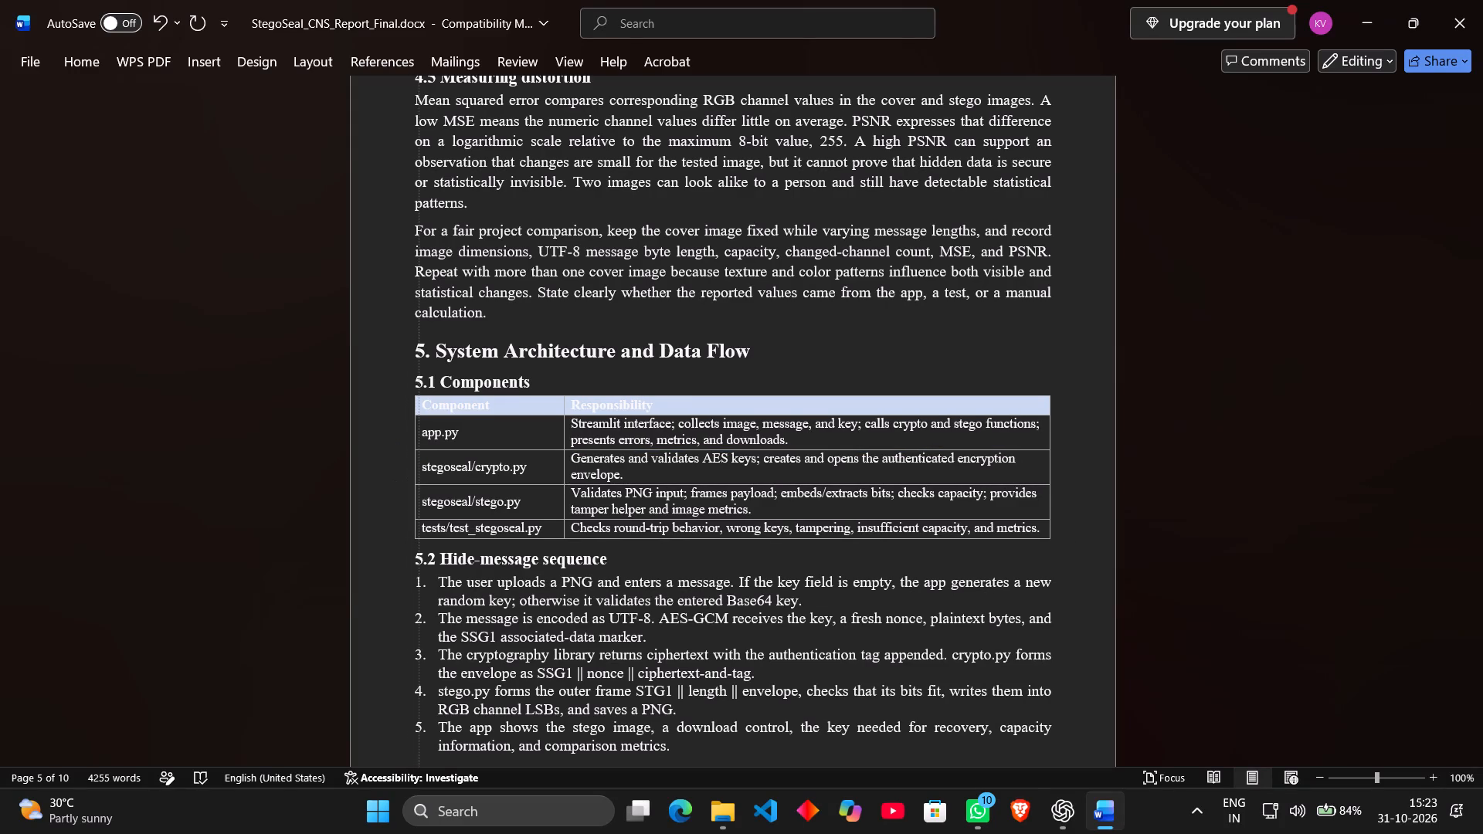
drag(420, 469, 422, 471)
drag(422, 471, 423, 470)
Widen the 5.1 table's Component column slightly by shifting its divider toward the Responsibility column.
scroll(850, 477, down, 3)
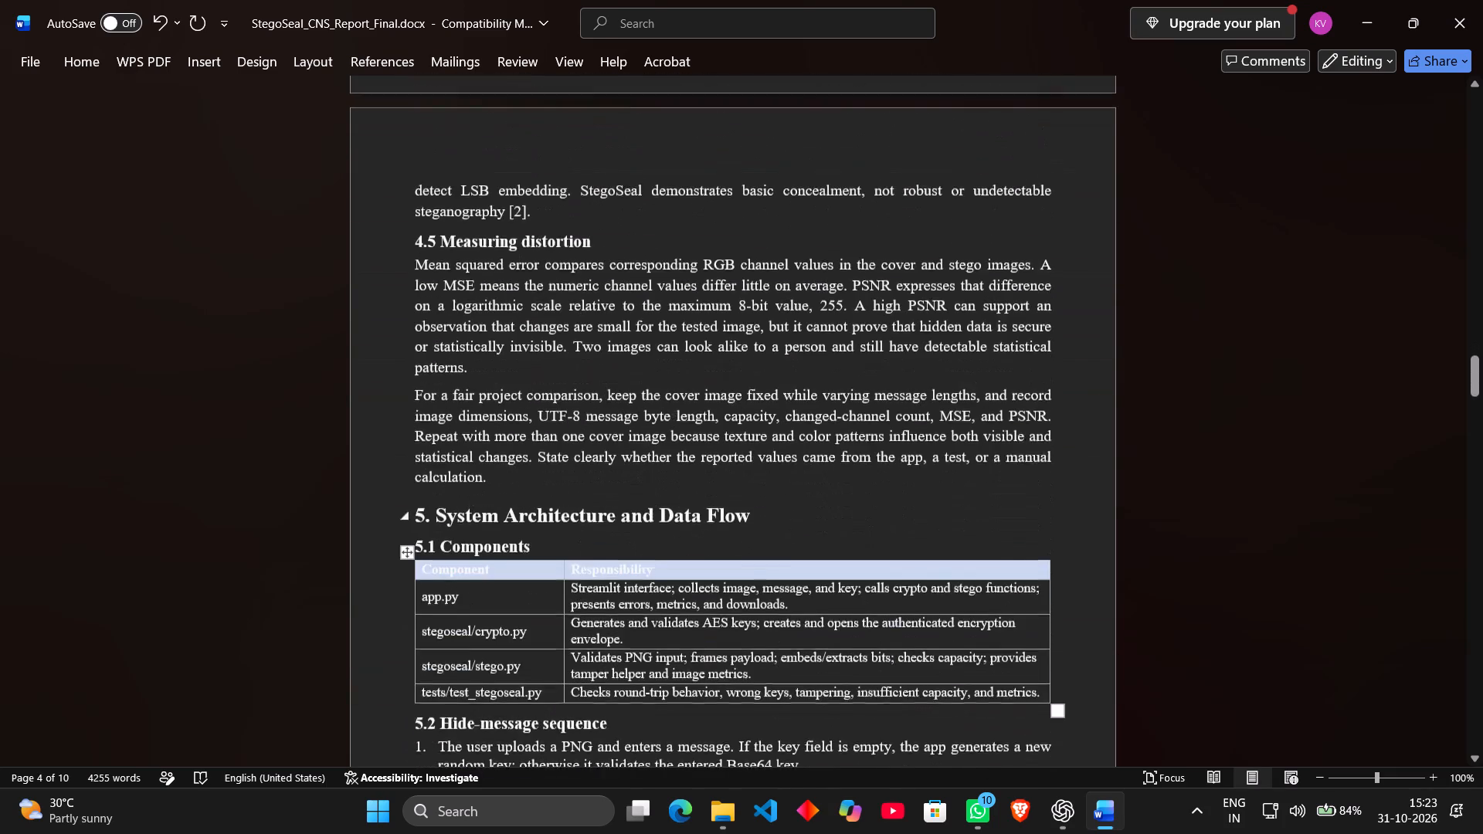
scroll(993, 481, down, 1)
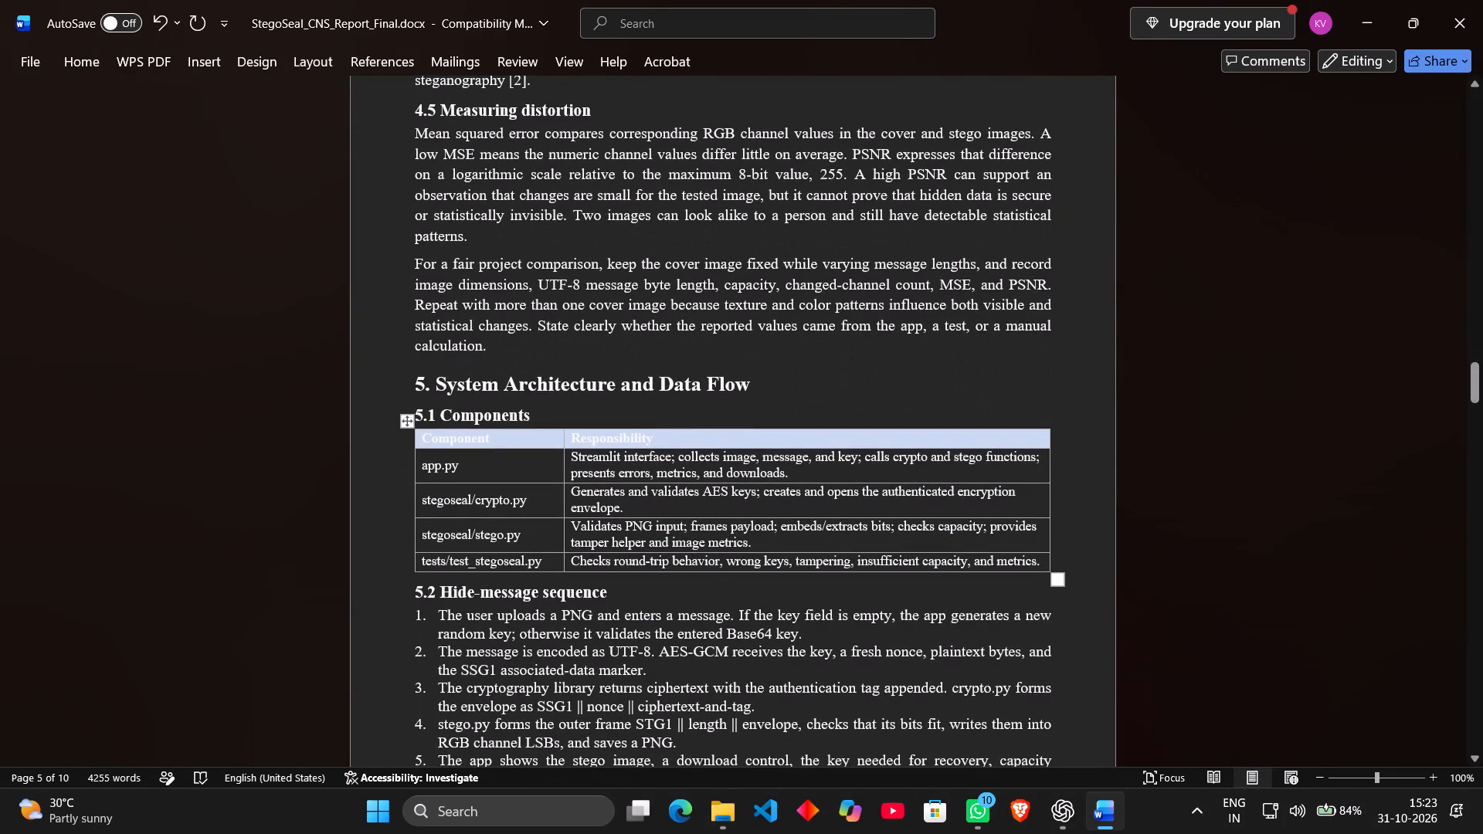
drag(563, 510, 572, 510)
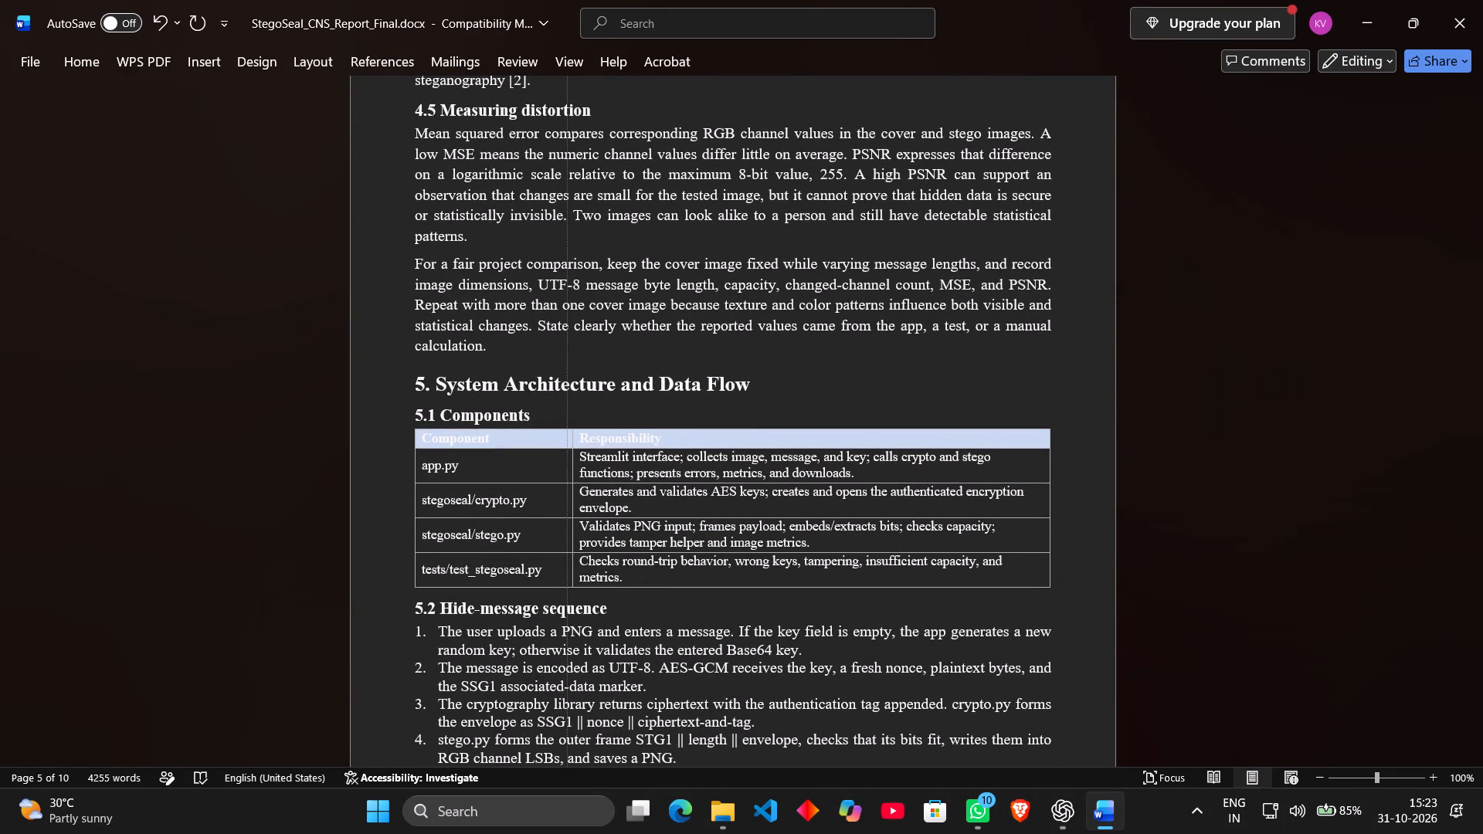
drag(572, 510, 583, 512)
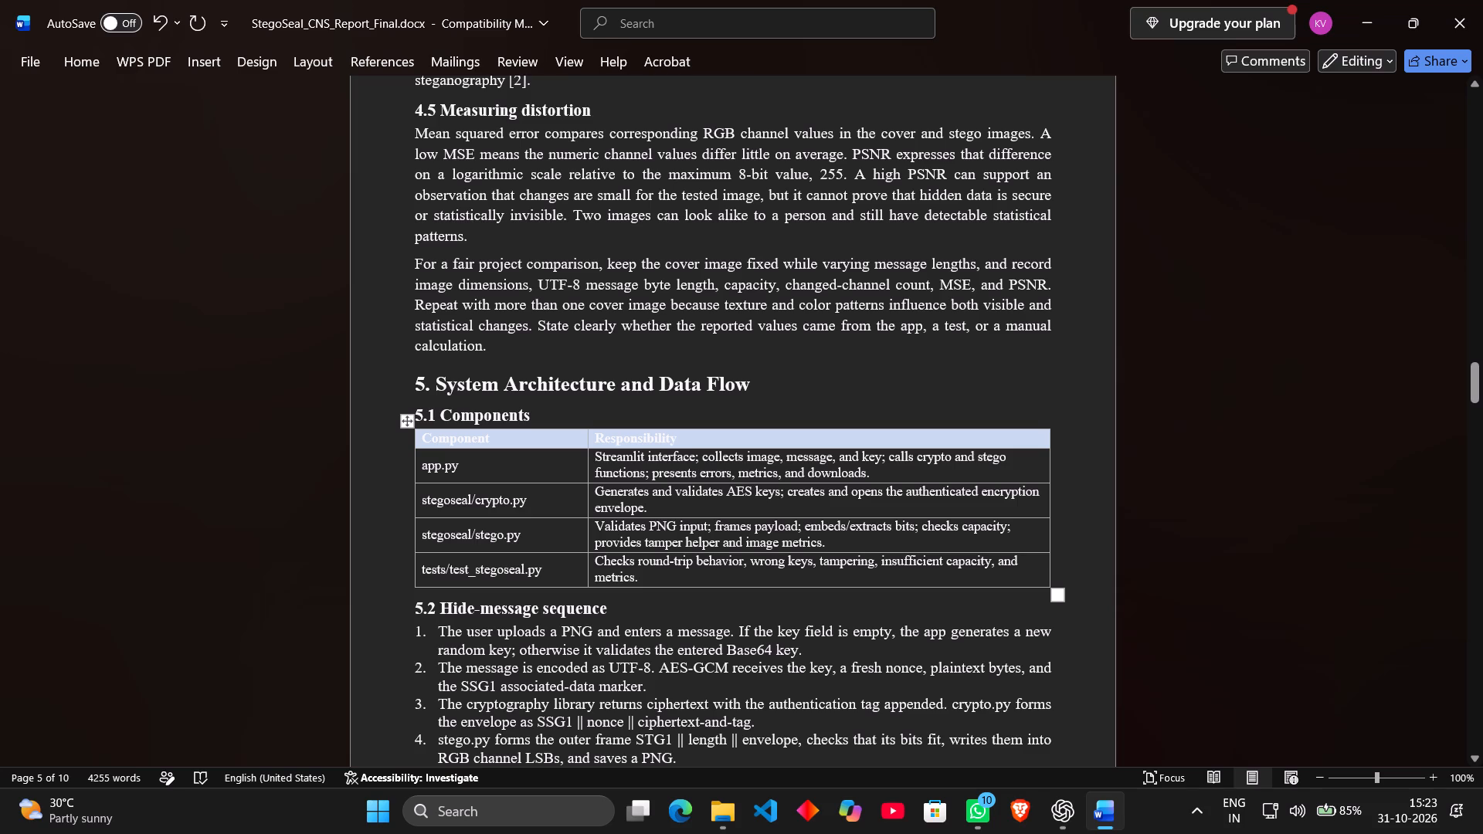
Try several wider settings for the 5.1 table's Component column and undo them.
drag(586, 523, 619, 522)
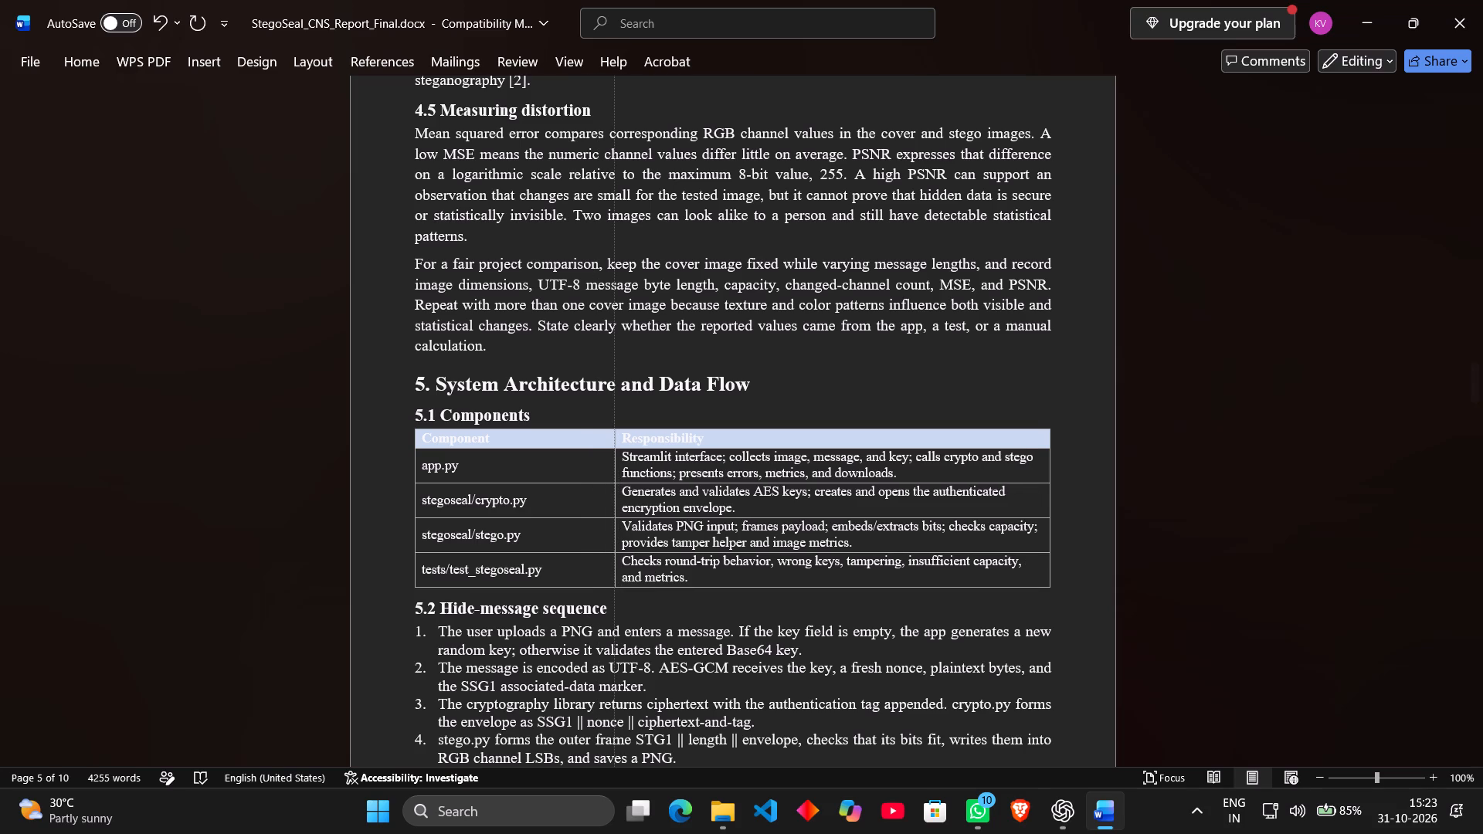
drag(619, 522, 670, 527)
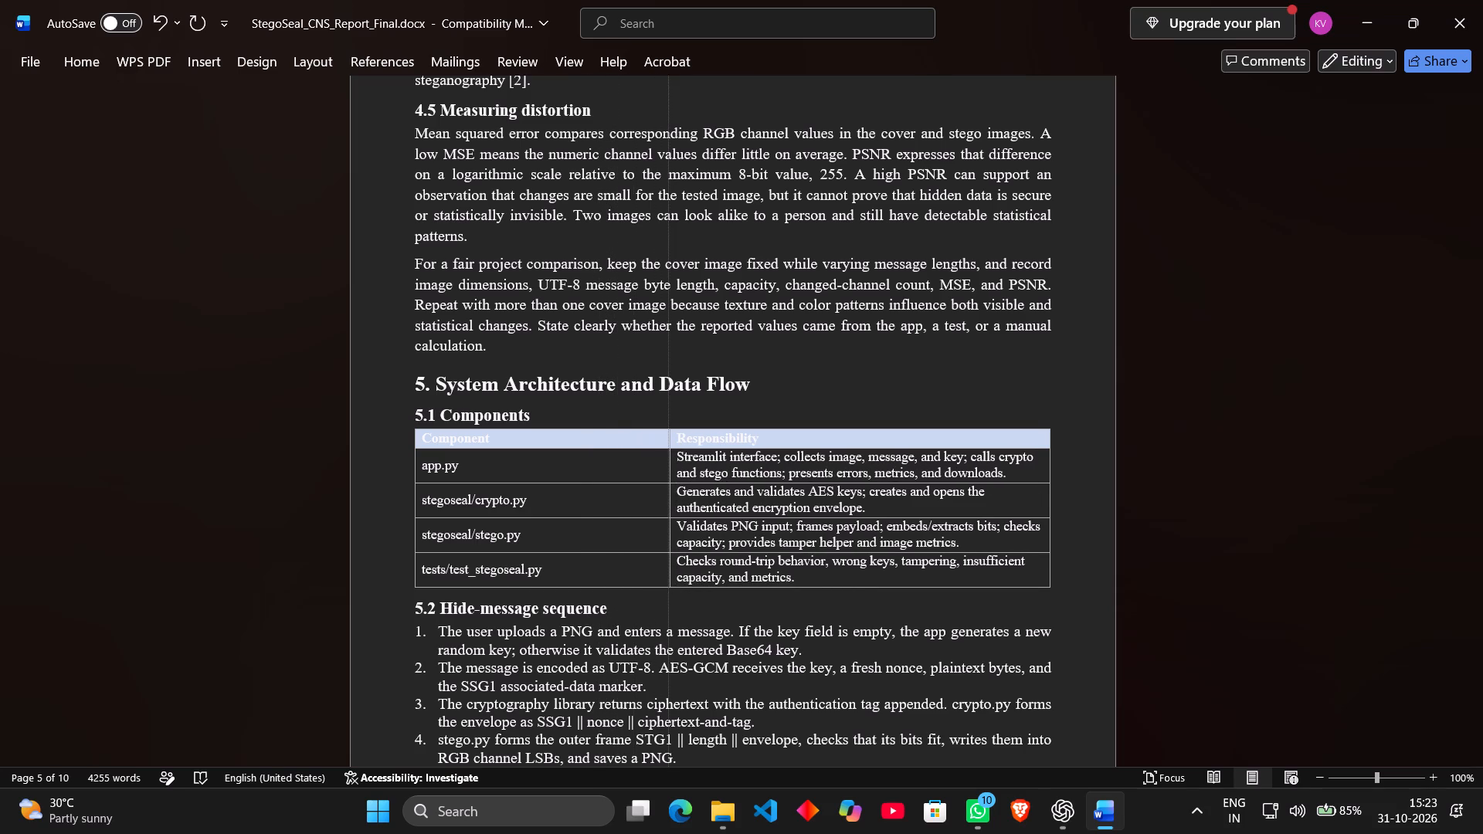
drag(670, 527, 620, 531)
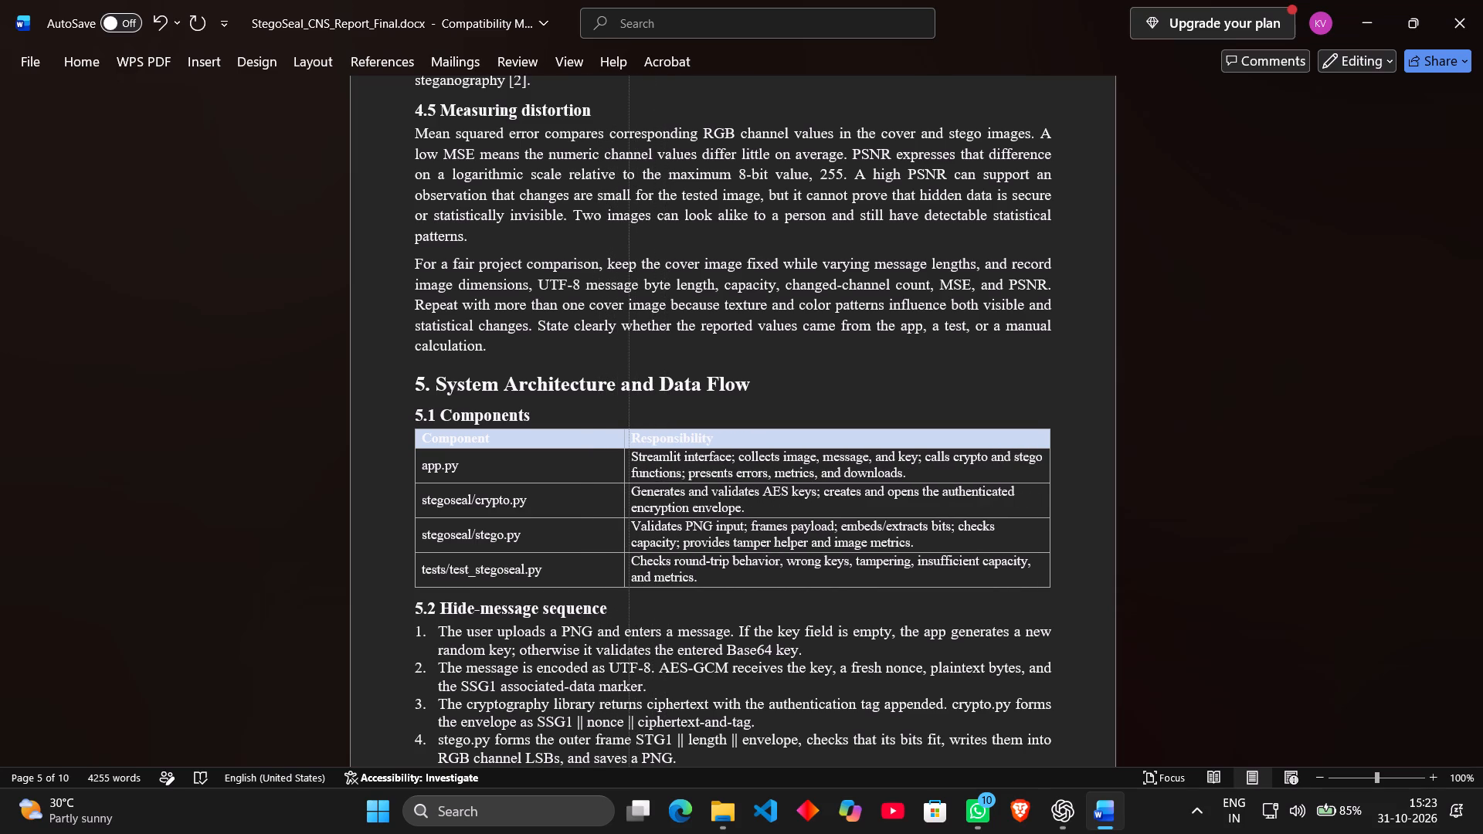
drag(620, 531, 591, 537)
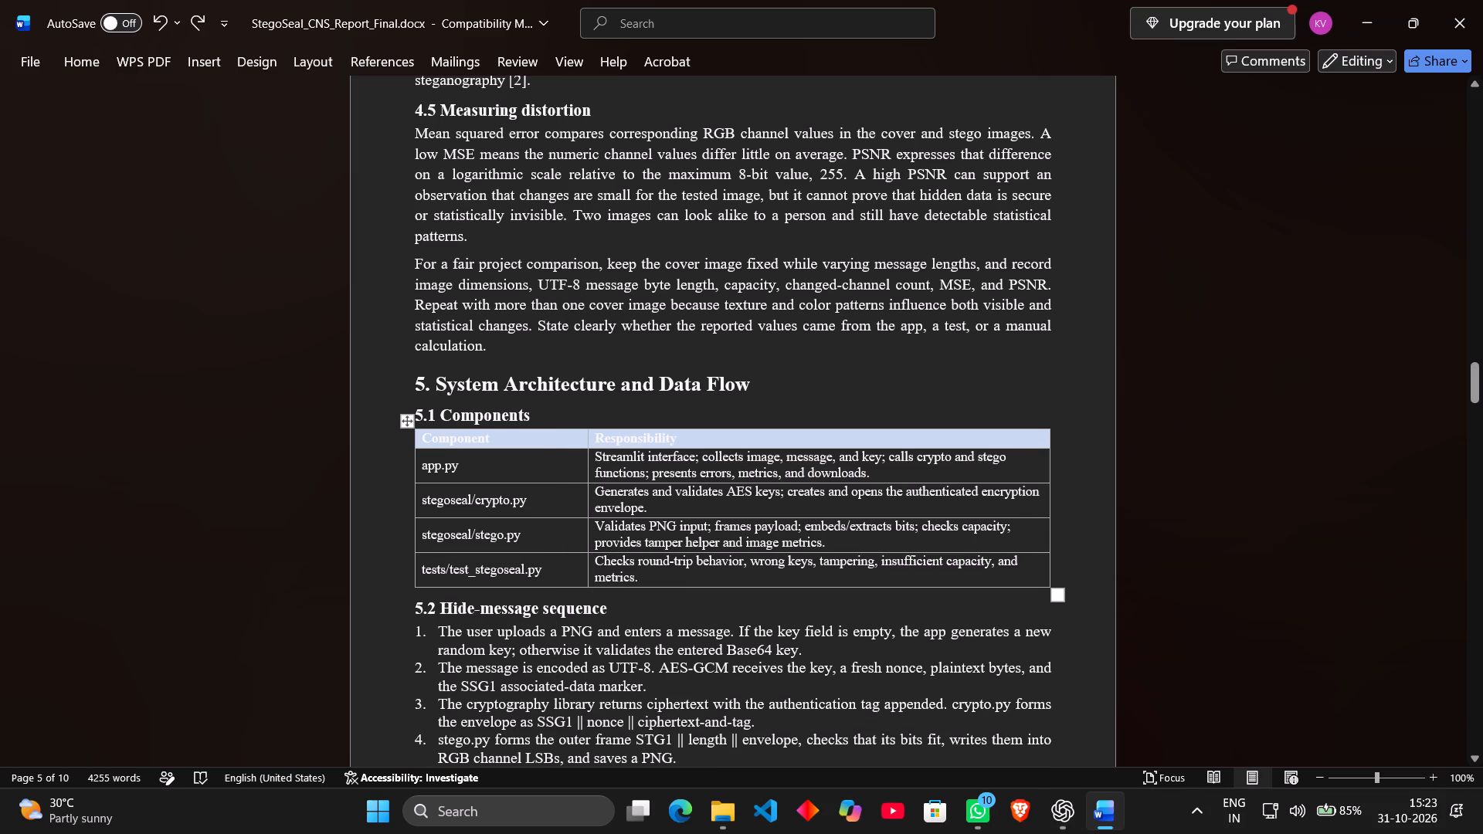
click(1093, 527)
Add a blank line between the 5.1 Components heading and its table.
scroll(1093, 527, down, 1)
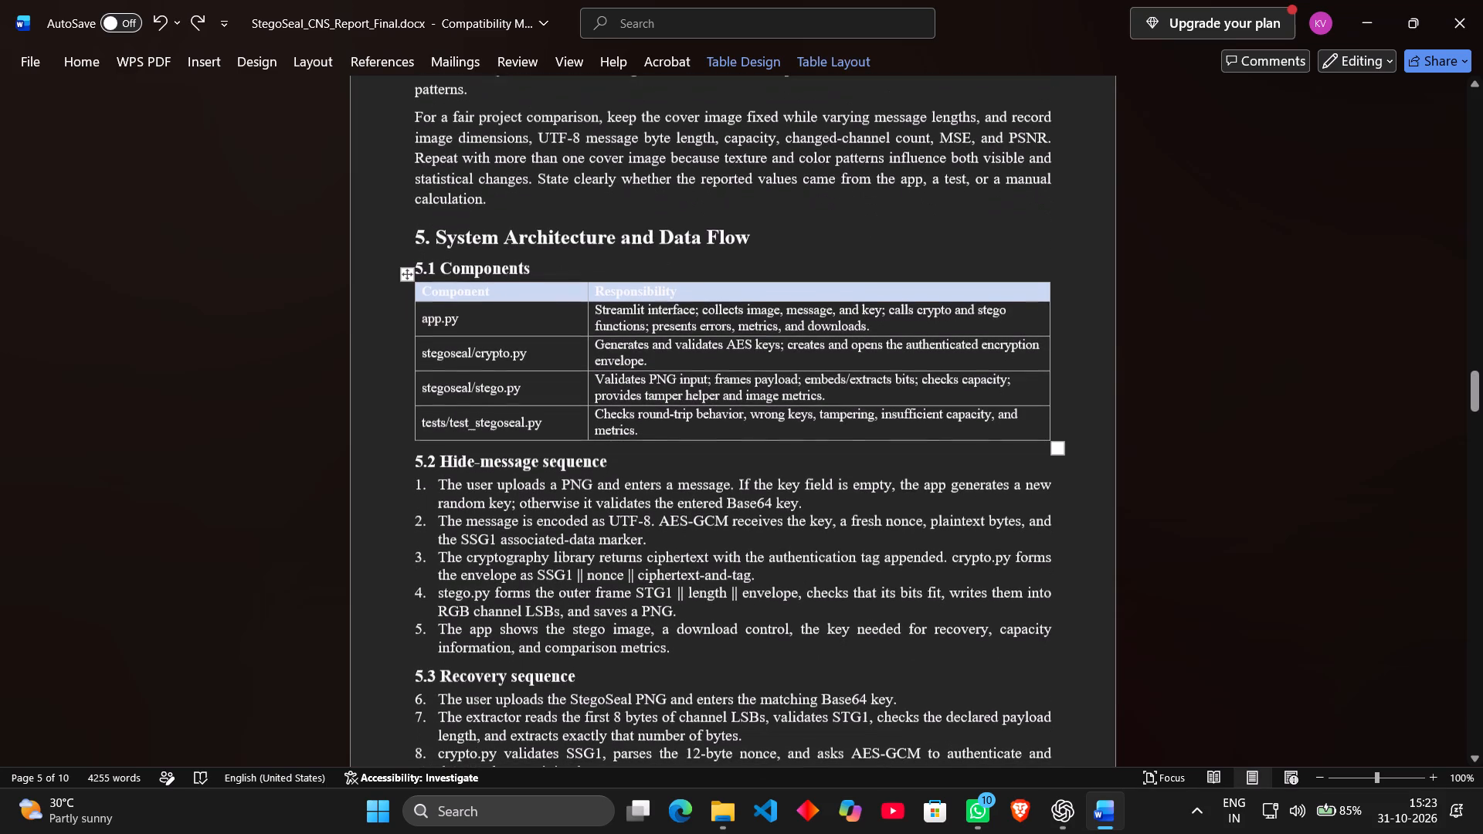
click(537, 262)
key(Return)
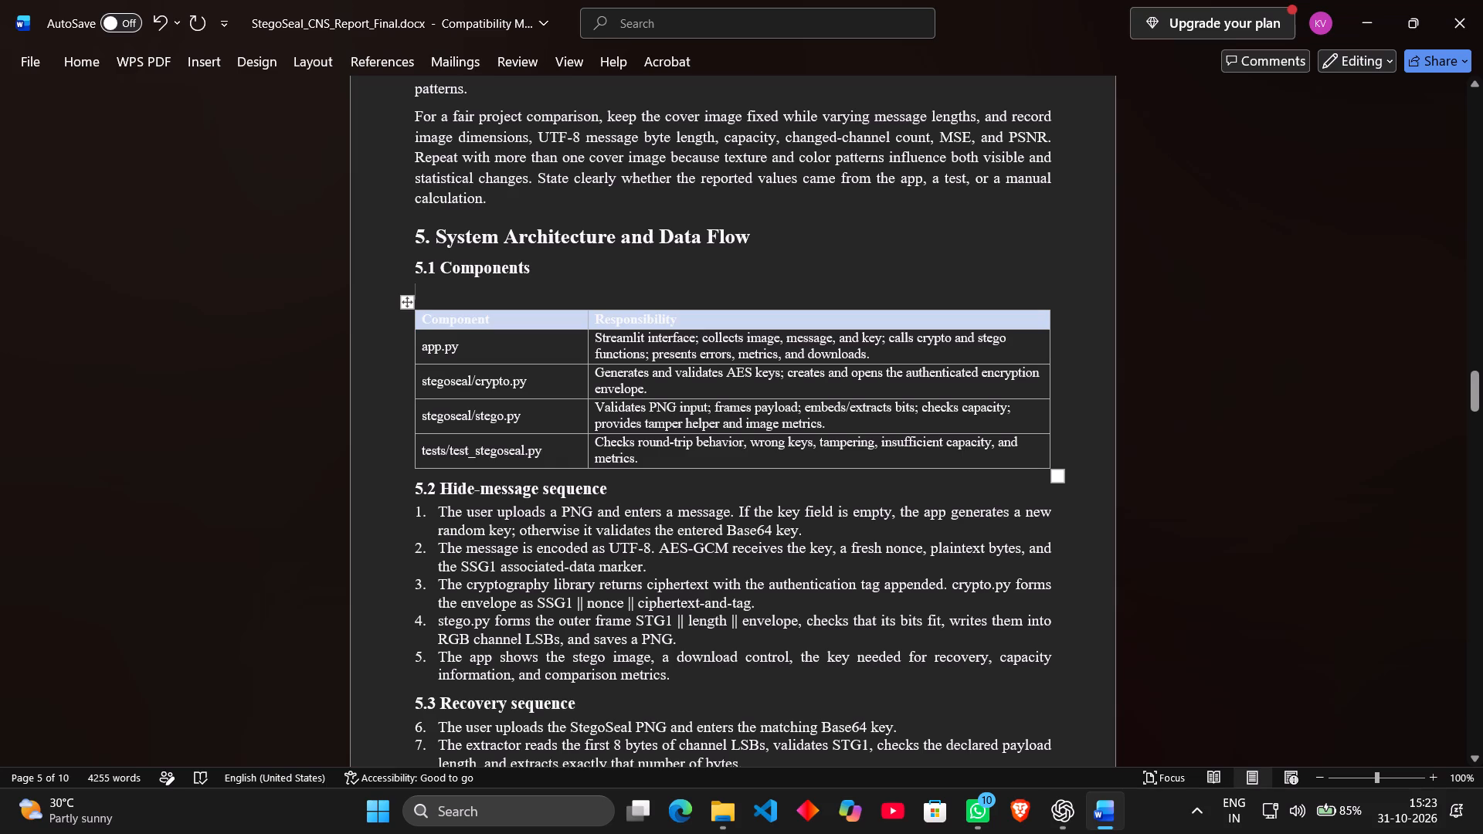
Add a blank line between the table under 5.1 Components and the 5.2 Hide-message sequence heading.
click(1078, 467)
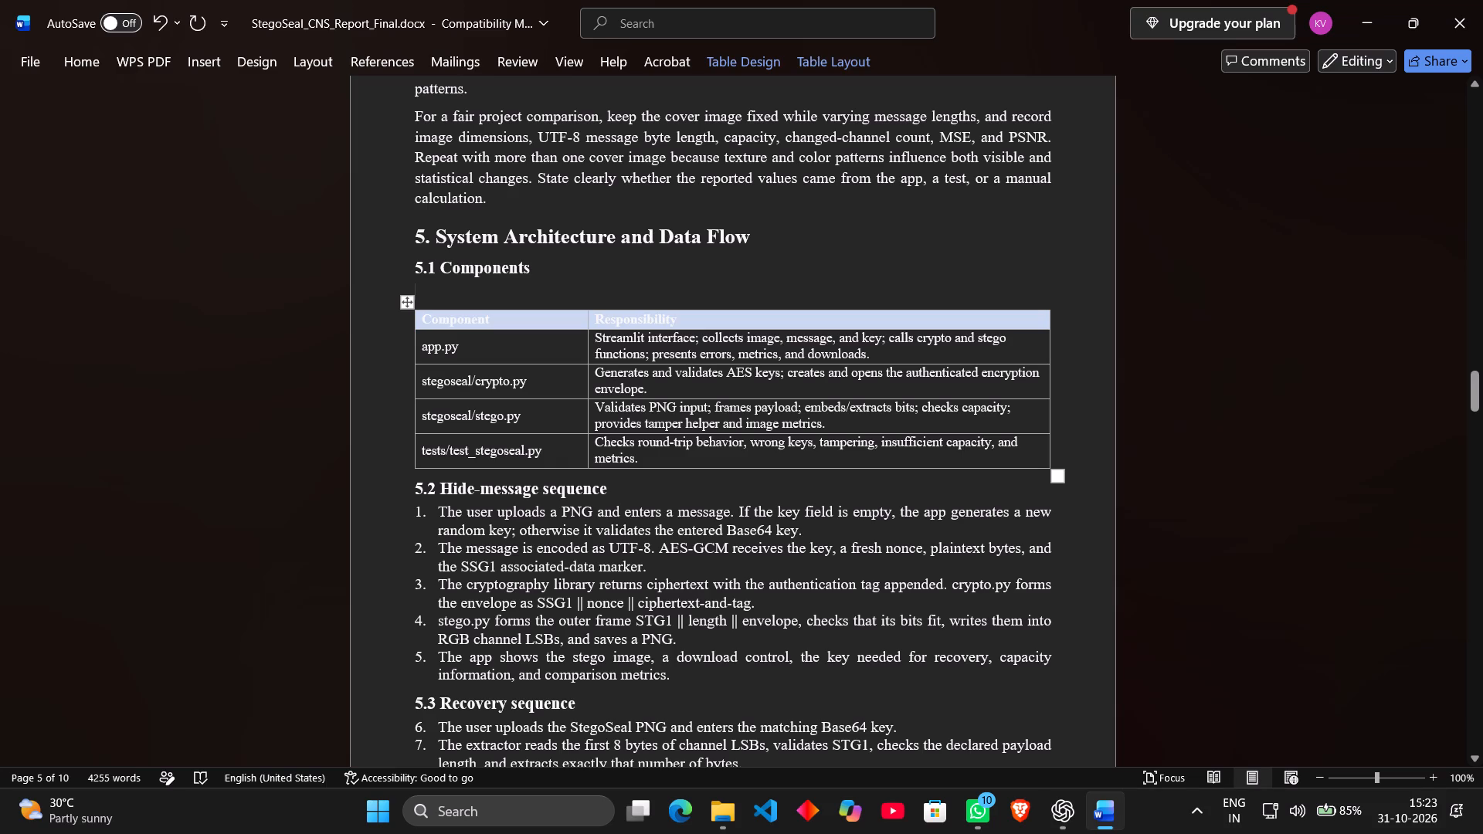
click(393, 488)
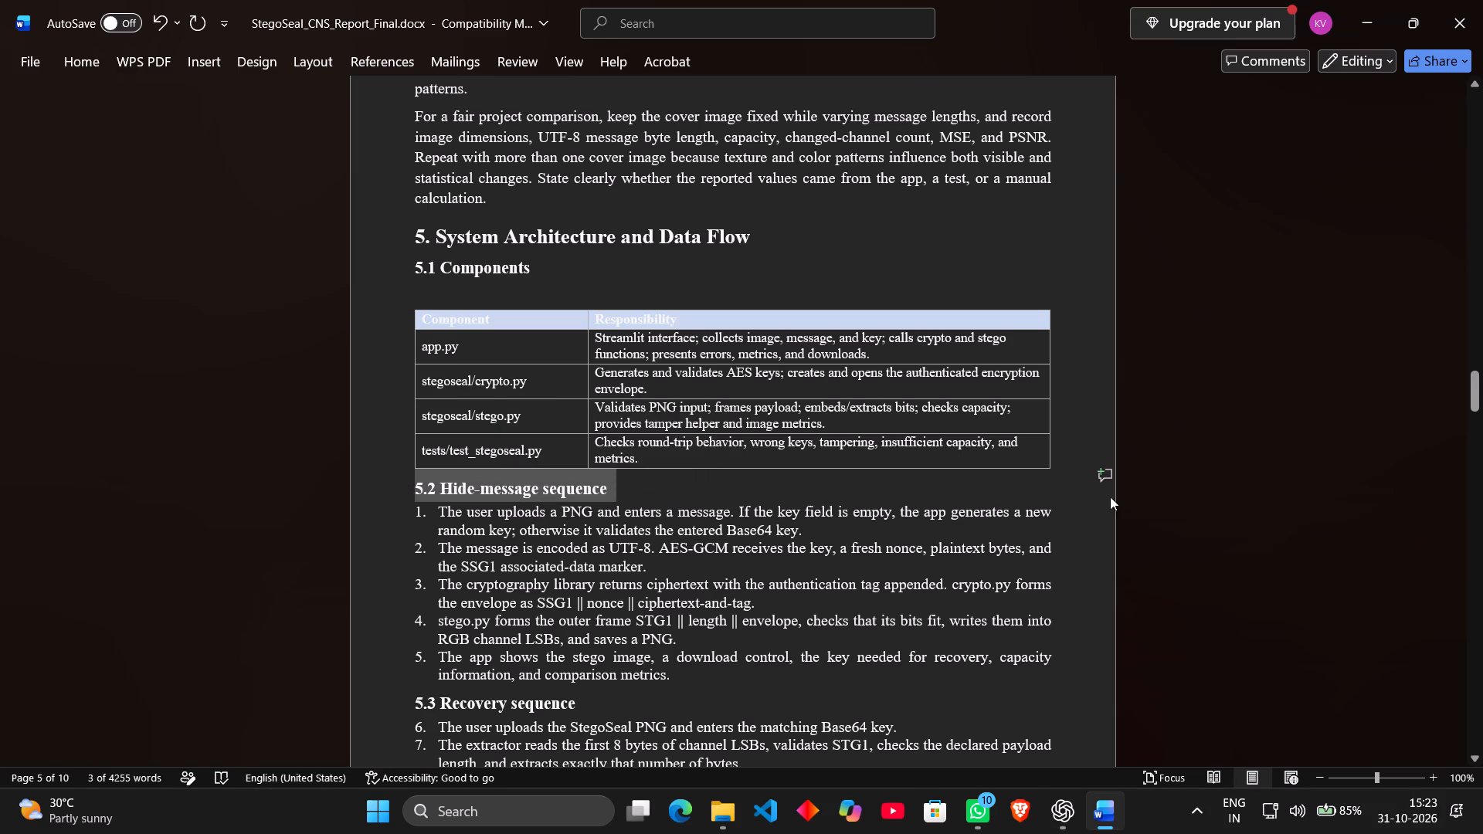
click(1074, 462)
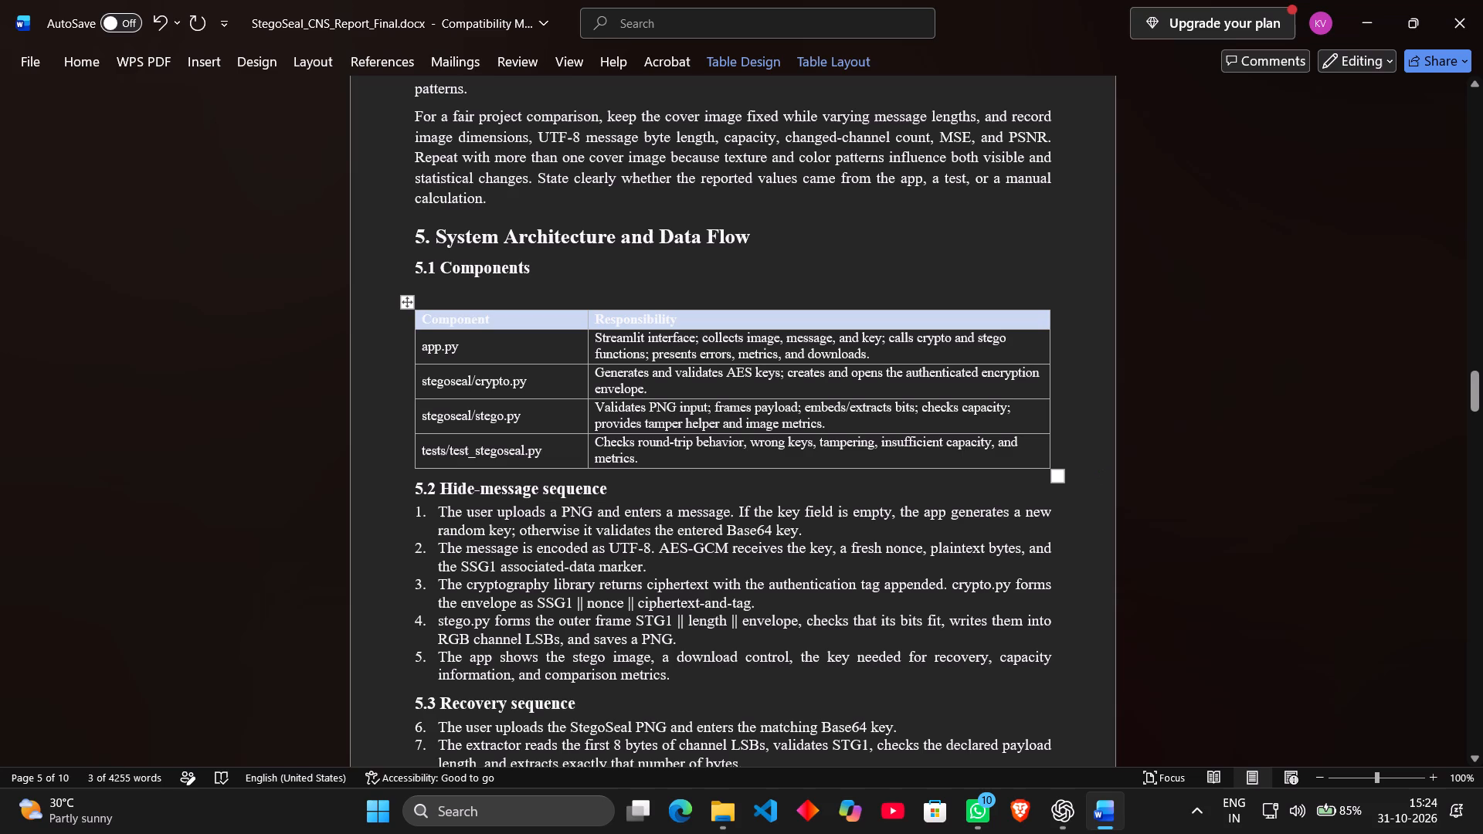
key(Right)
key(Left)
key(Left)
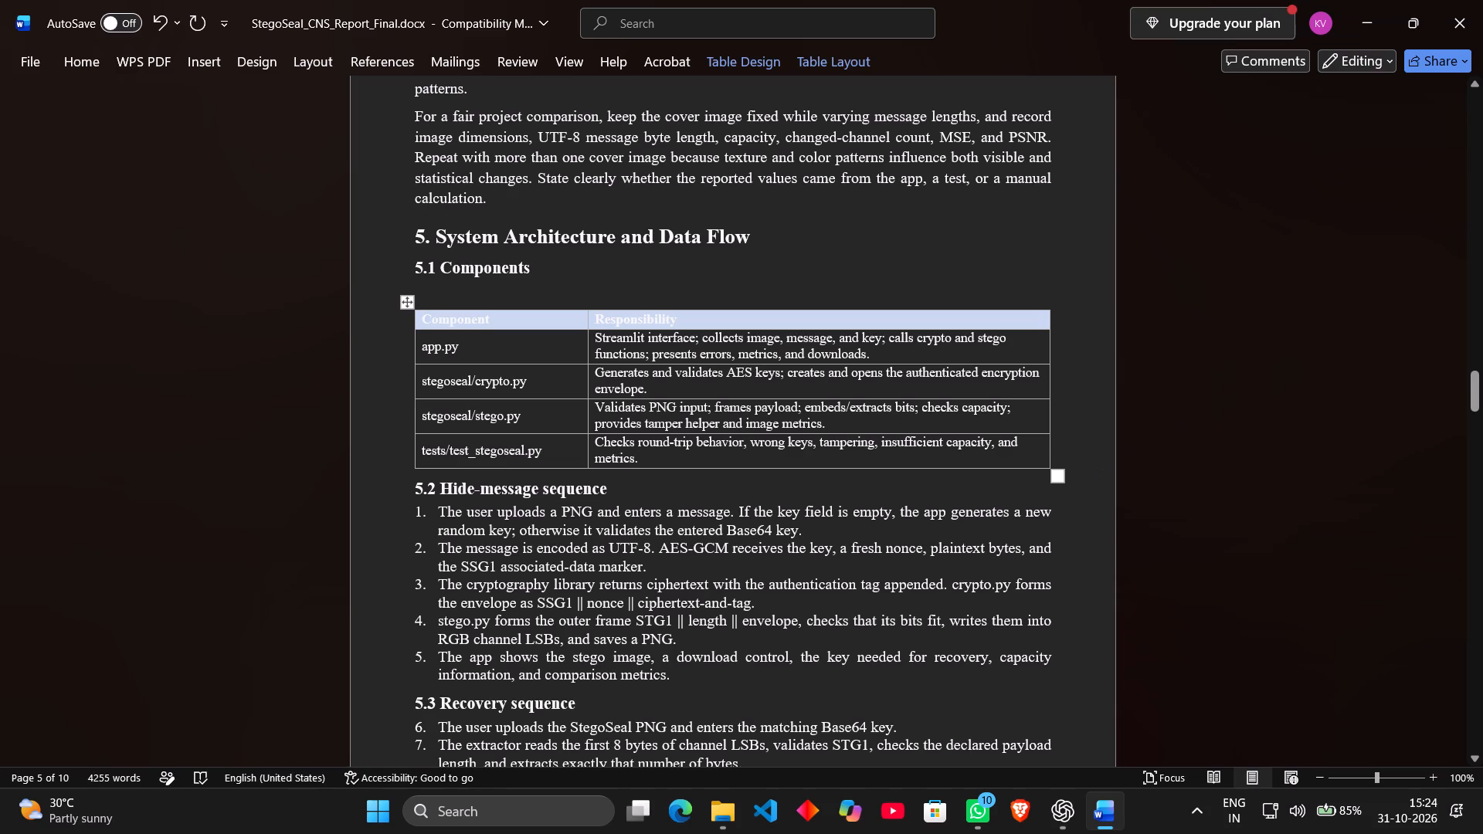
key(Right)
key(Right)
key(Left)
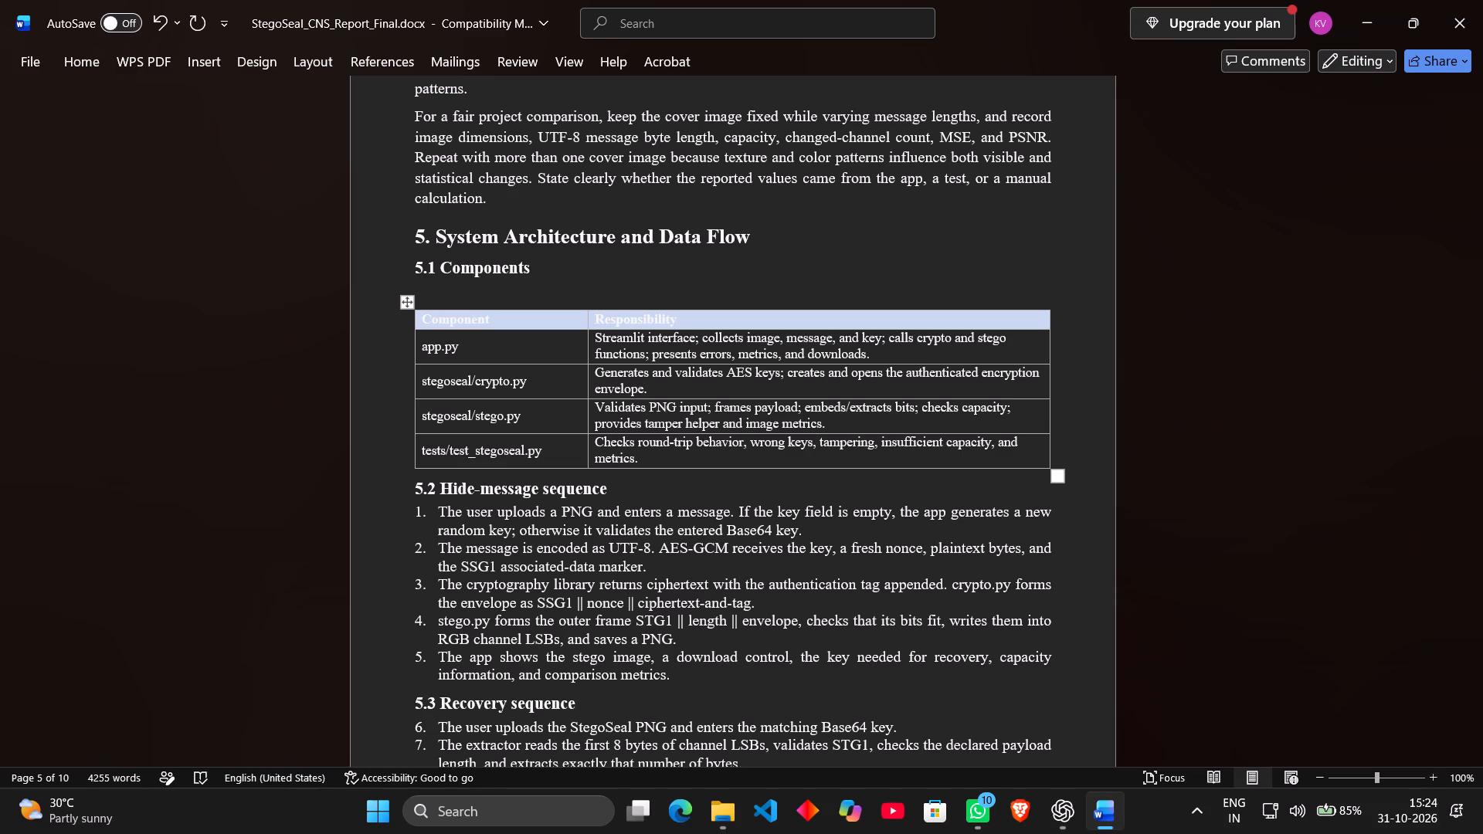
key(Left)
key(Right)
key(Right)
key(Return)
Move the outer left border of the table under 6.1 Key encoding and envelope layout inward to the body text margin.
scroll(1074, 462, down, 1)
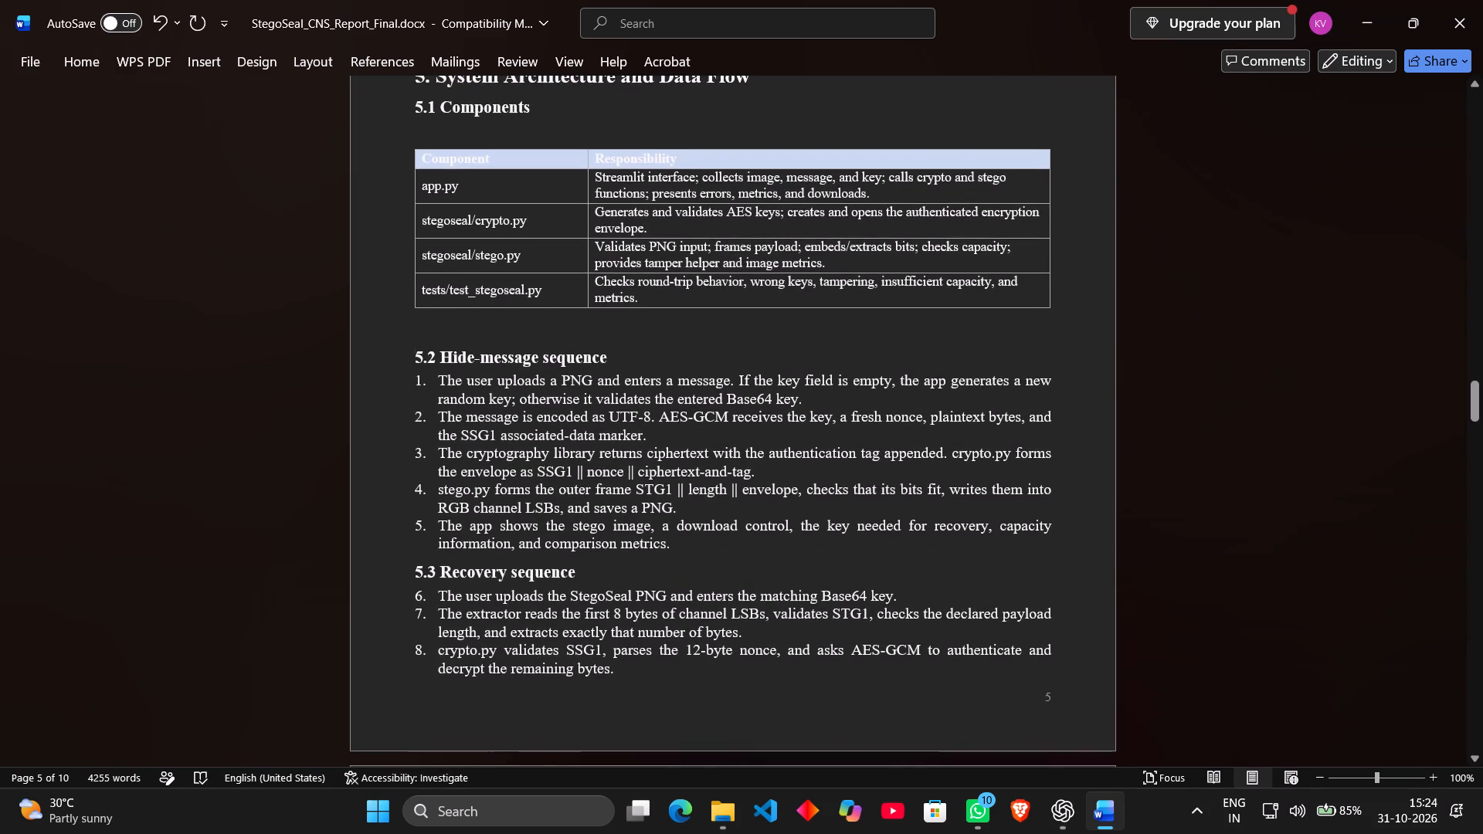
scroll(734, 486, down, 1)
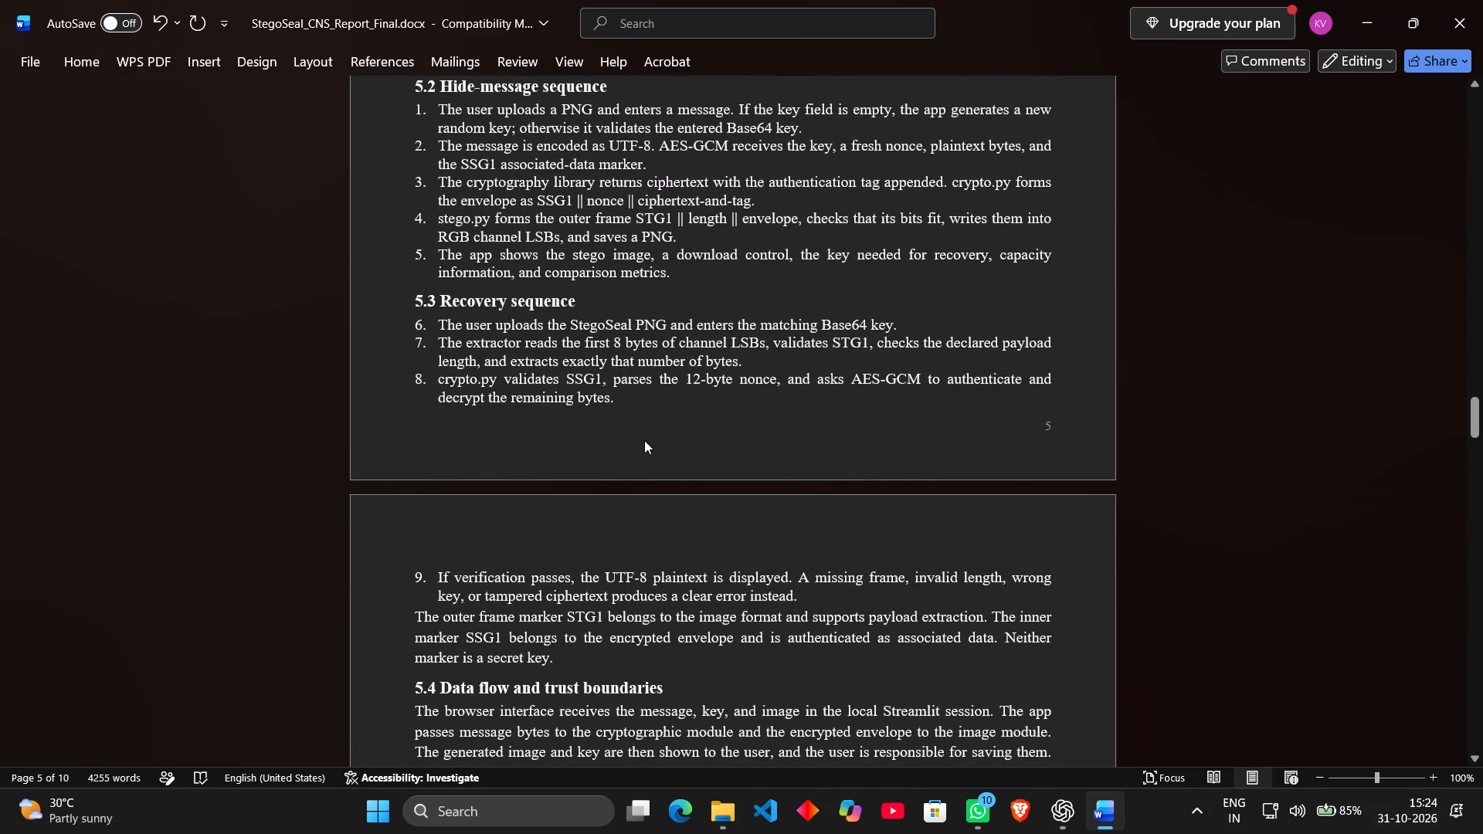
scroll(644, 440, down, 1)
scroll(535, 534, down, 2)
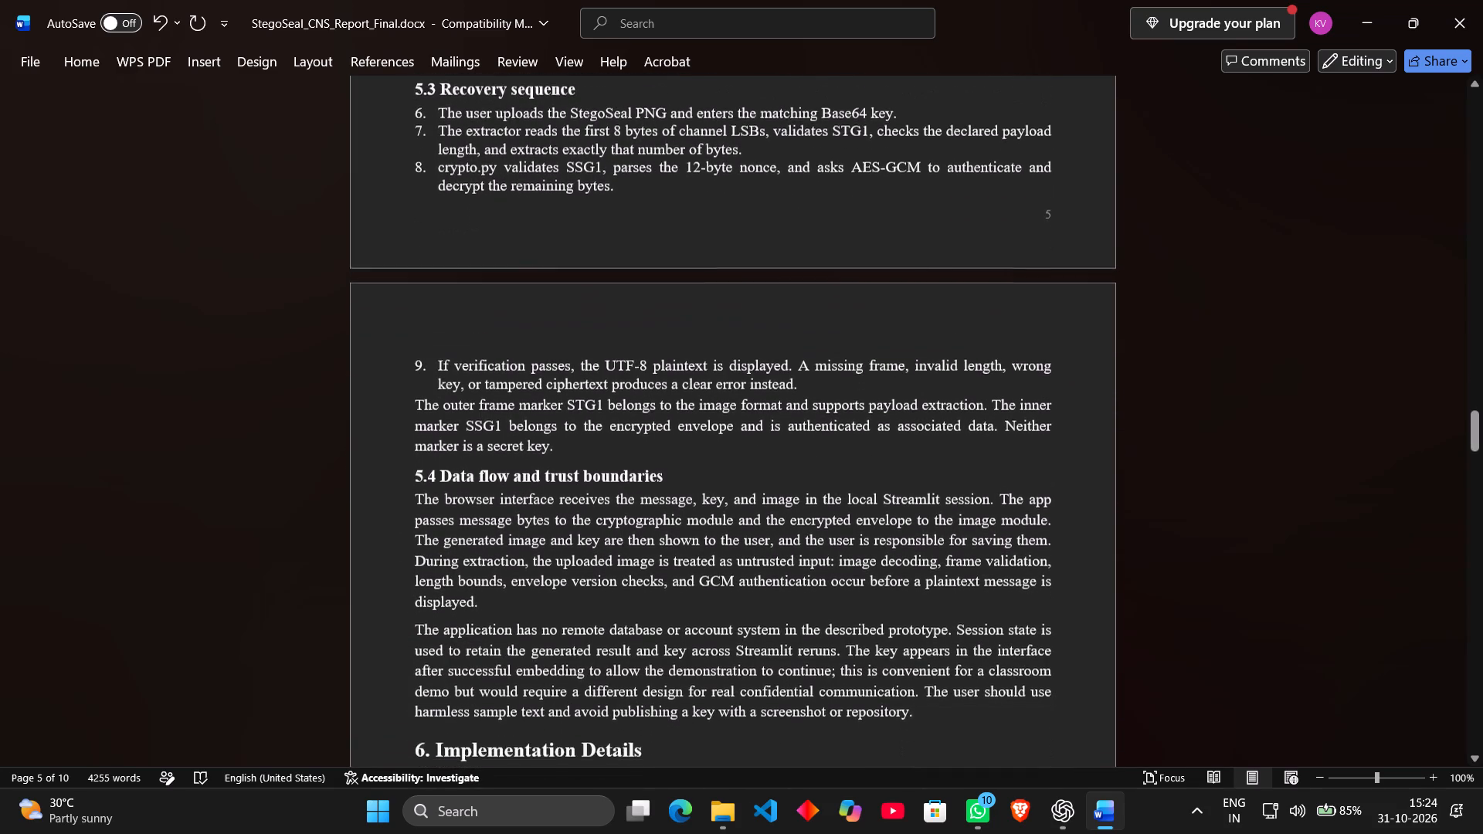
scroll(535, 534, down, 1)
scroll(463, 542, down, 1)
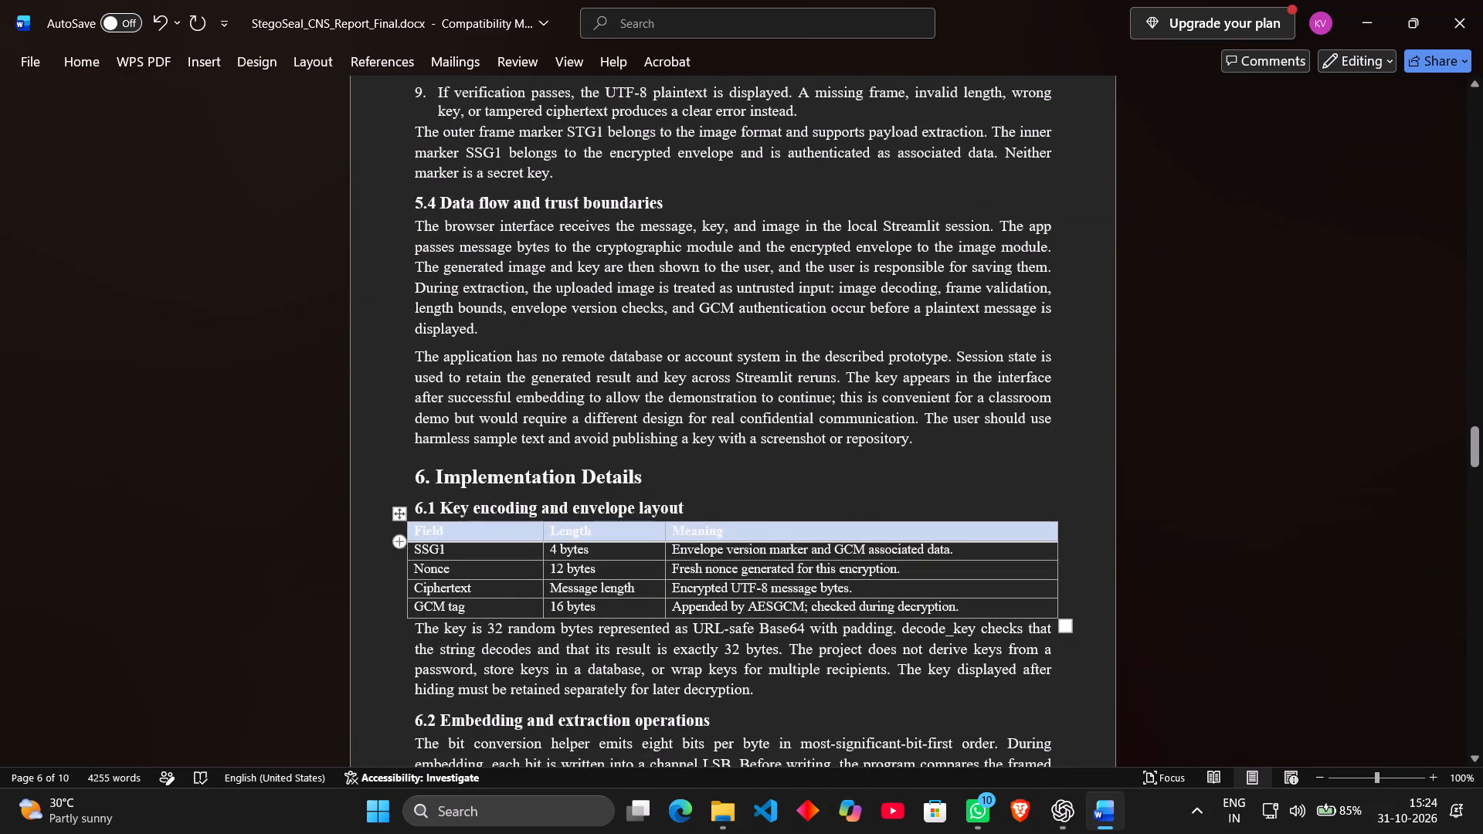
drag(407, 580, 416, 581)
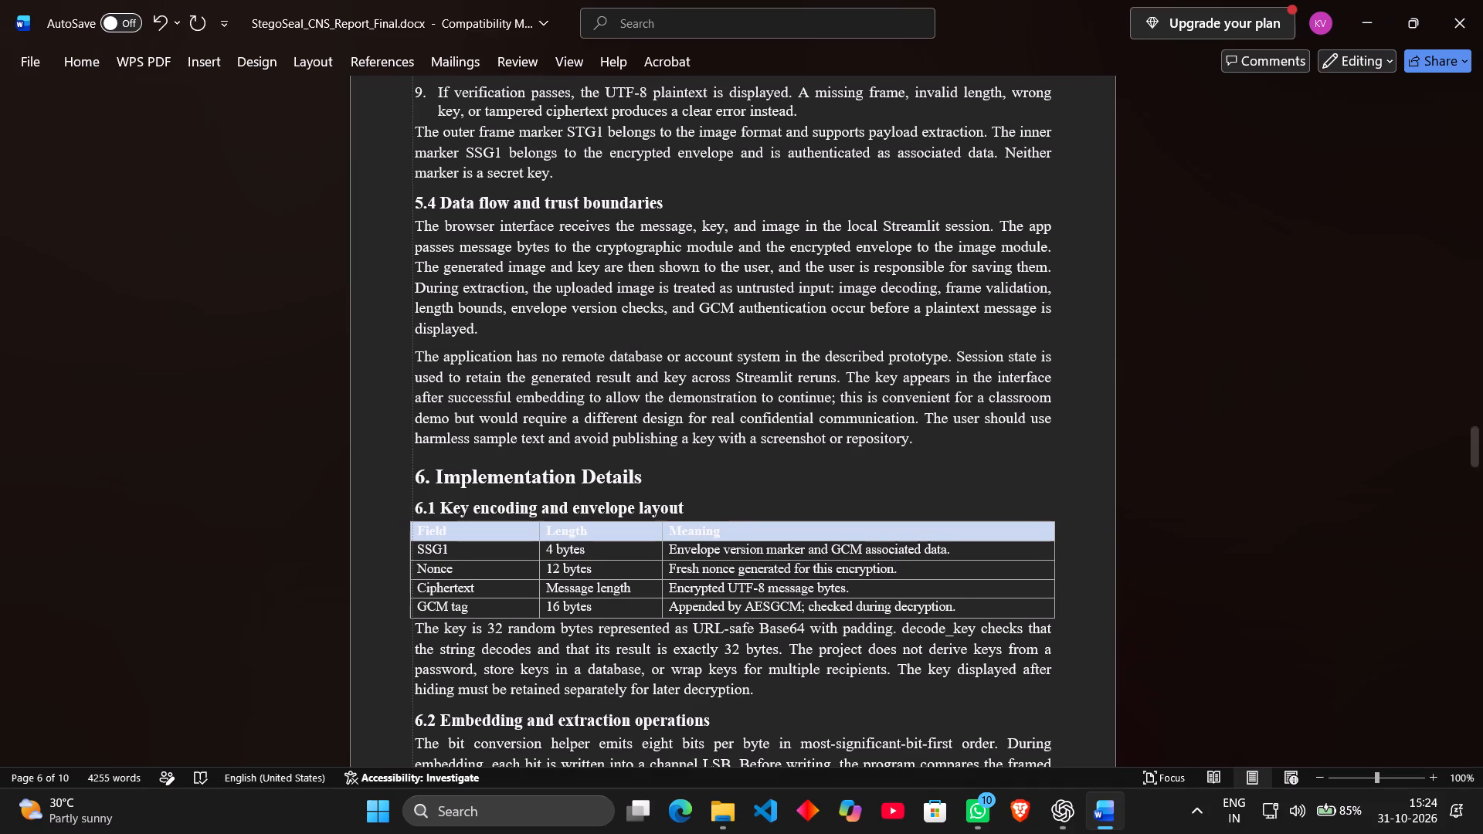
drag(416, 581, 420, 585)
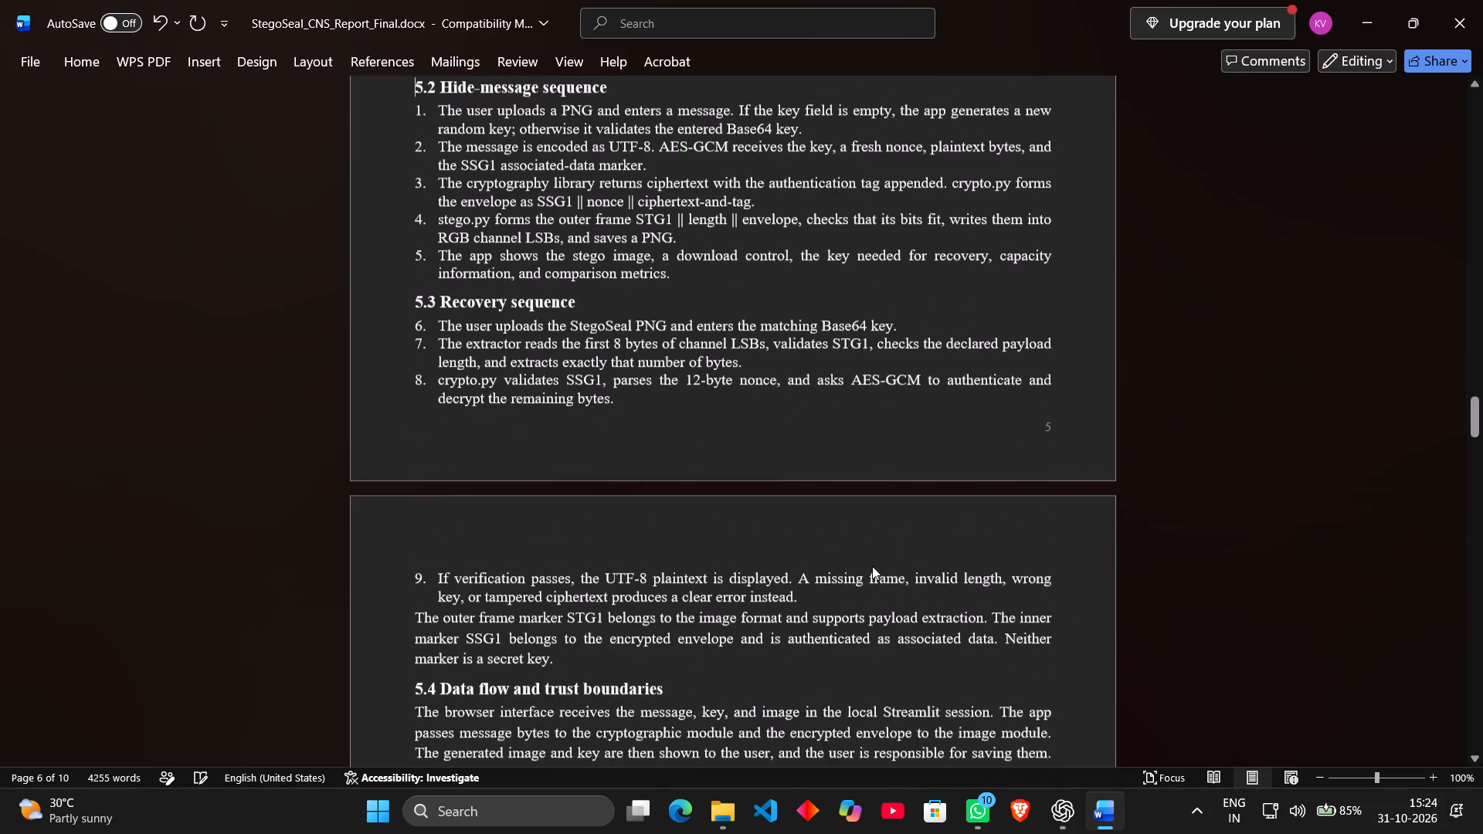
Add a blank line above the 6.1 table, below its heading, and another between the table and the paragraph that follows.
scroll(955, 559, down, 4)
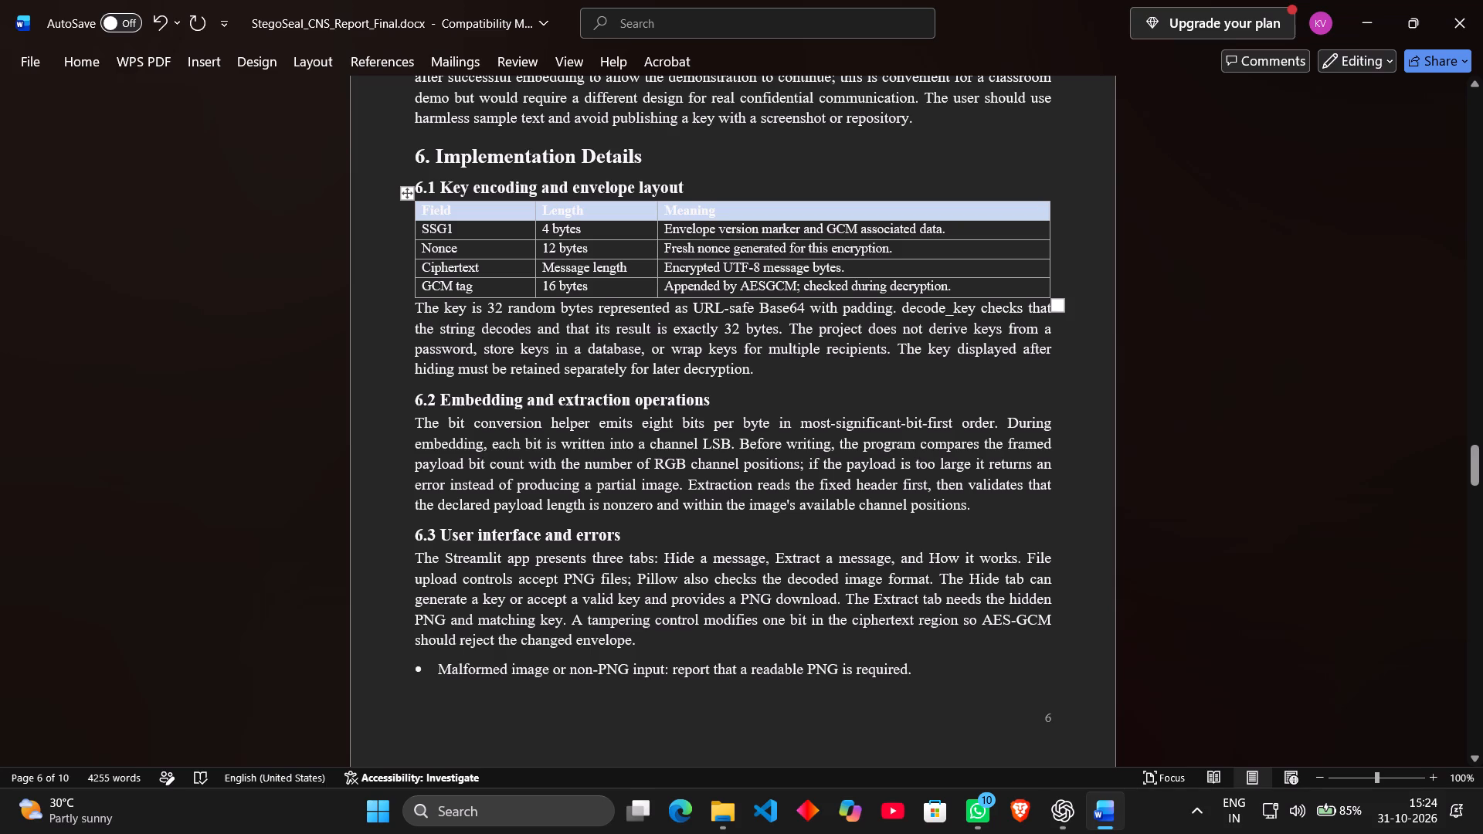
click(709, 191)
key(Return)
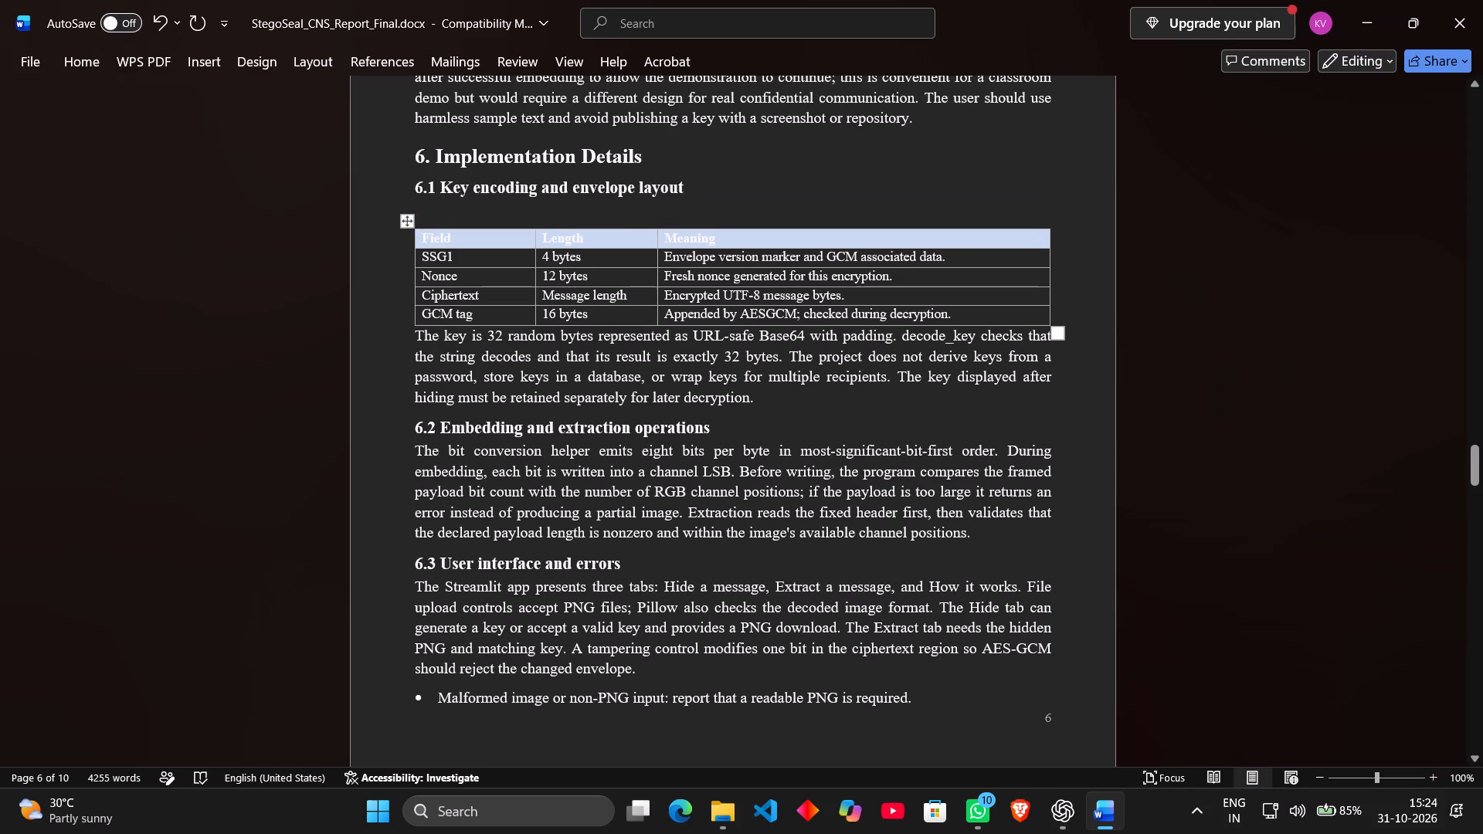
click(403, 339)
key(Return)
Move the left border of the HIDE/RECOVER box under 6.4 Core pseudocode inward to the body text margin.
scroll(439, 407, down, 2)
scroll(548, 454, down, 1)
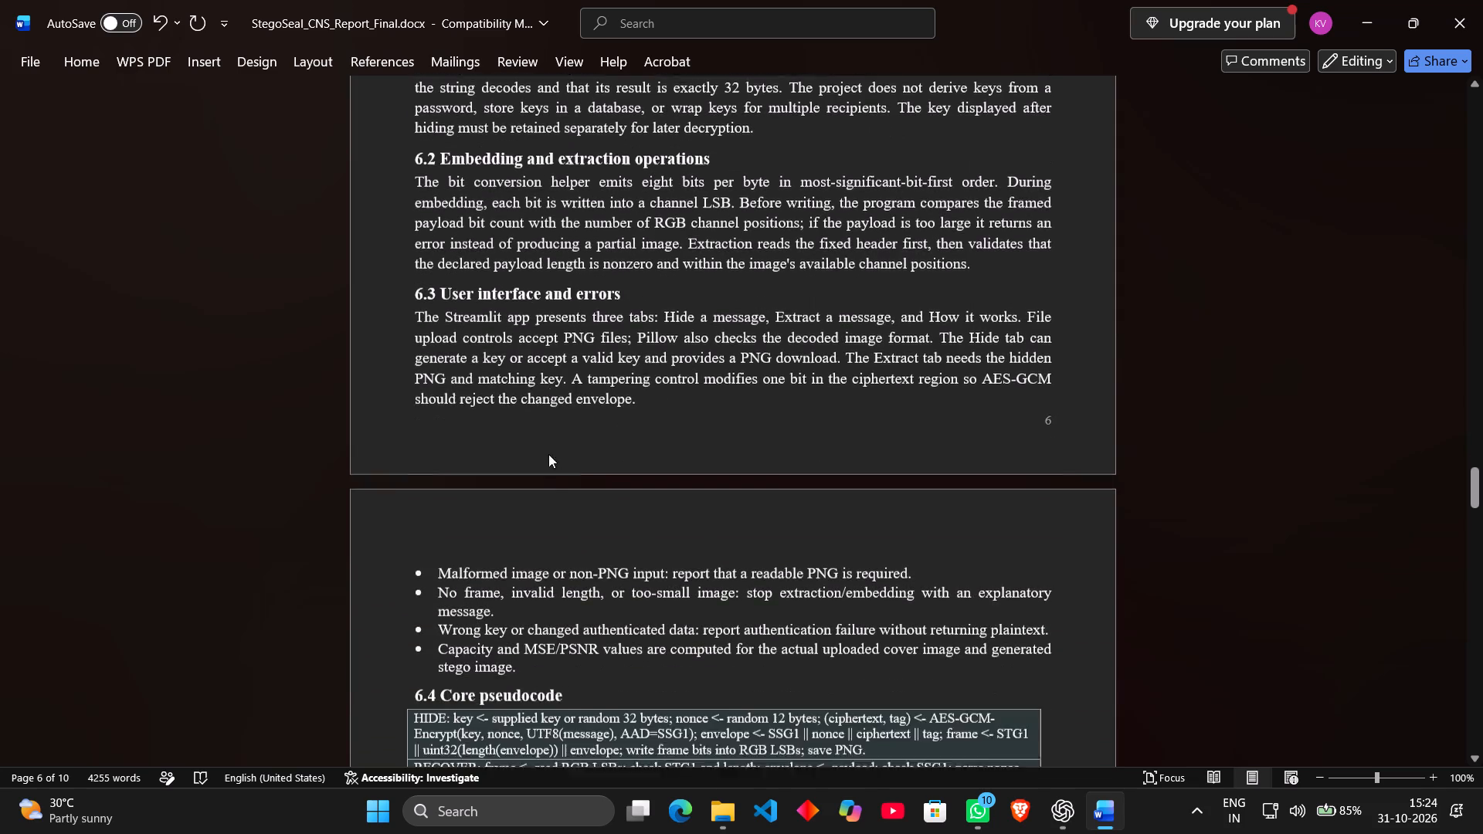
scroll(548, 454, down, 2)
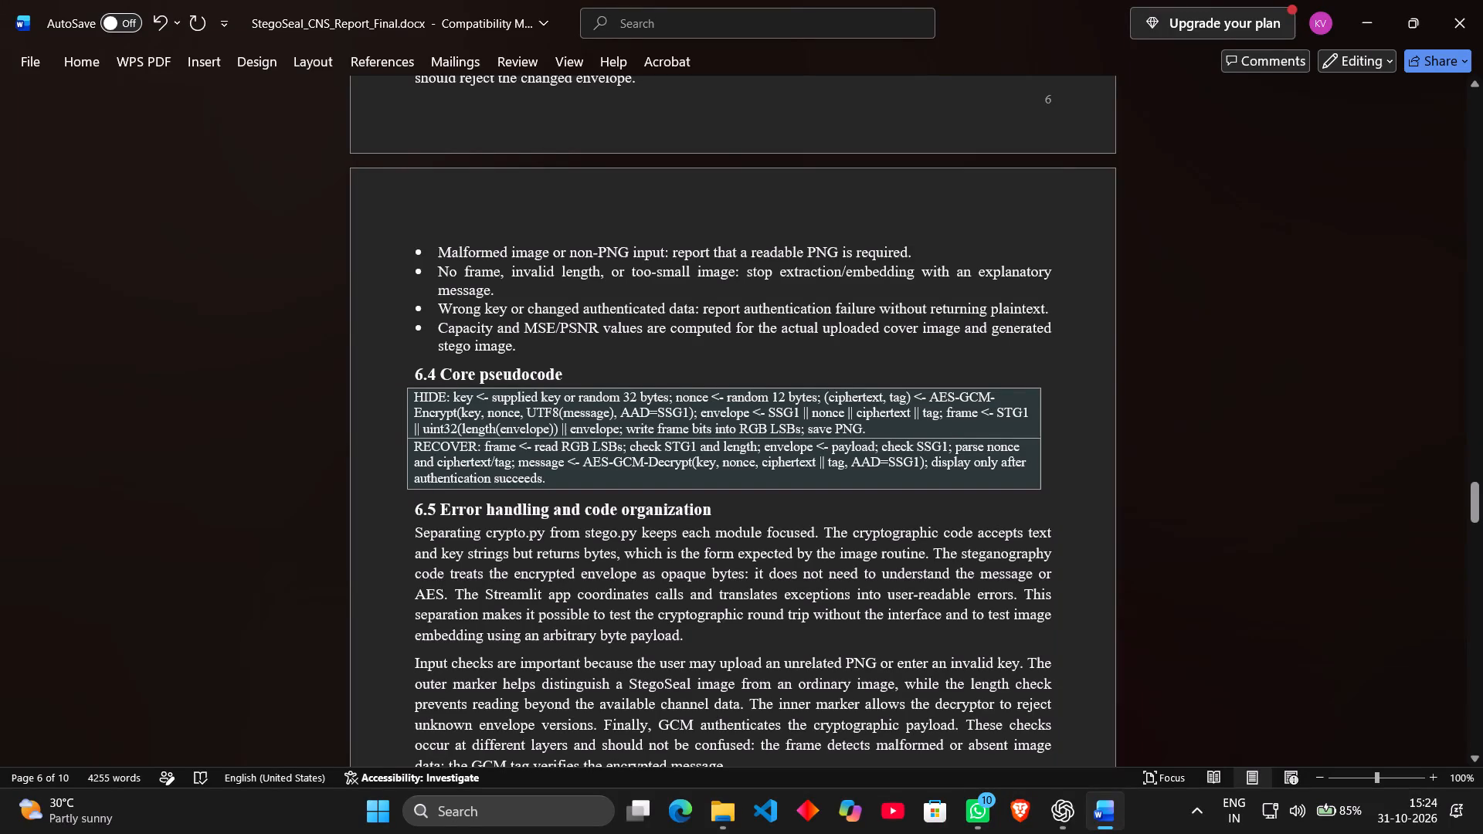
drag(406, 413, 413, 415)
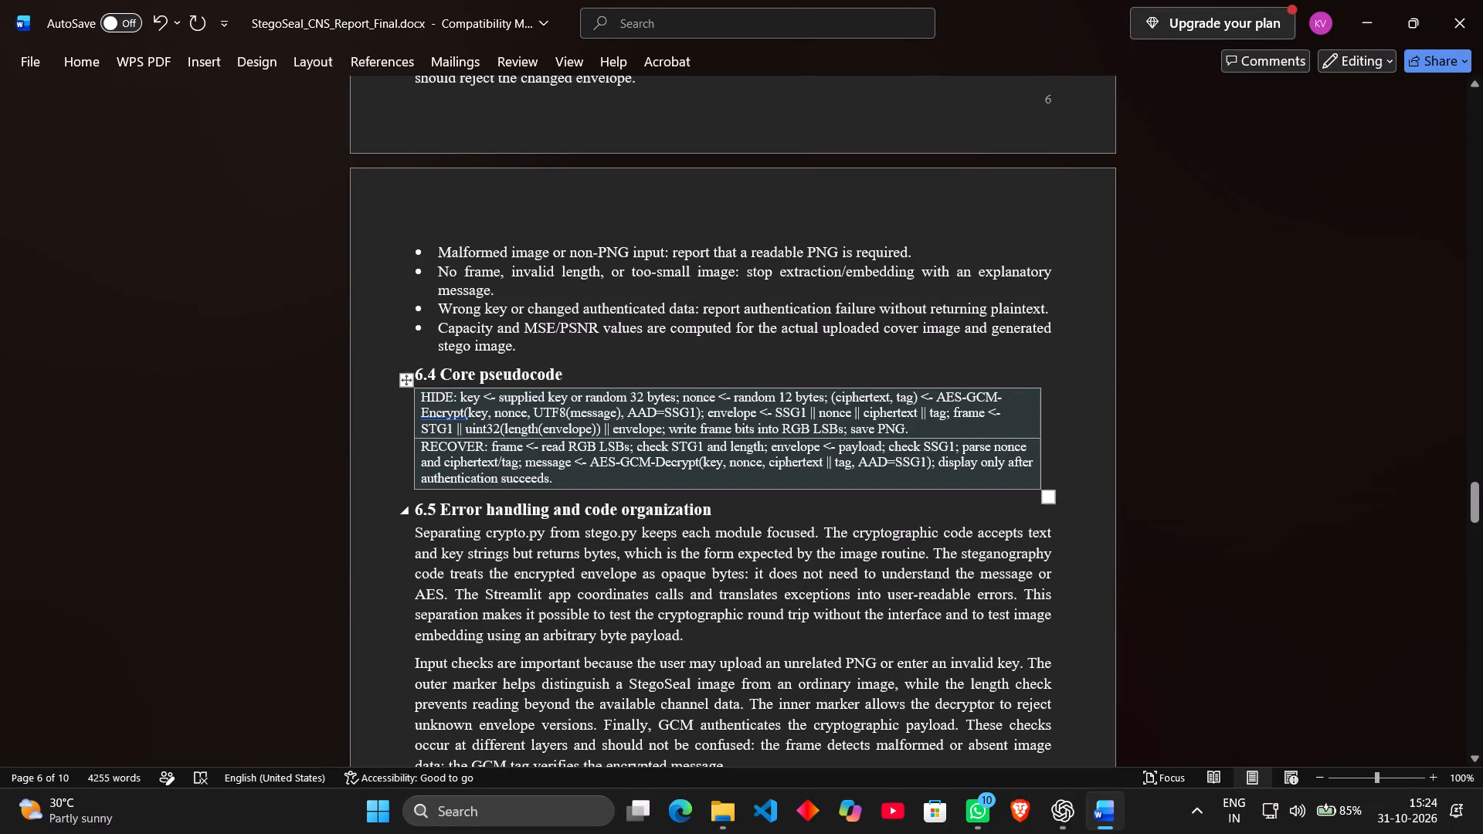
Shift the 7.1 test-case table's left border inward to the body text margin and the automated test summary box's left border slightly outward.
scroll(855, 536, down, 3)
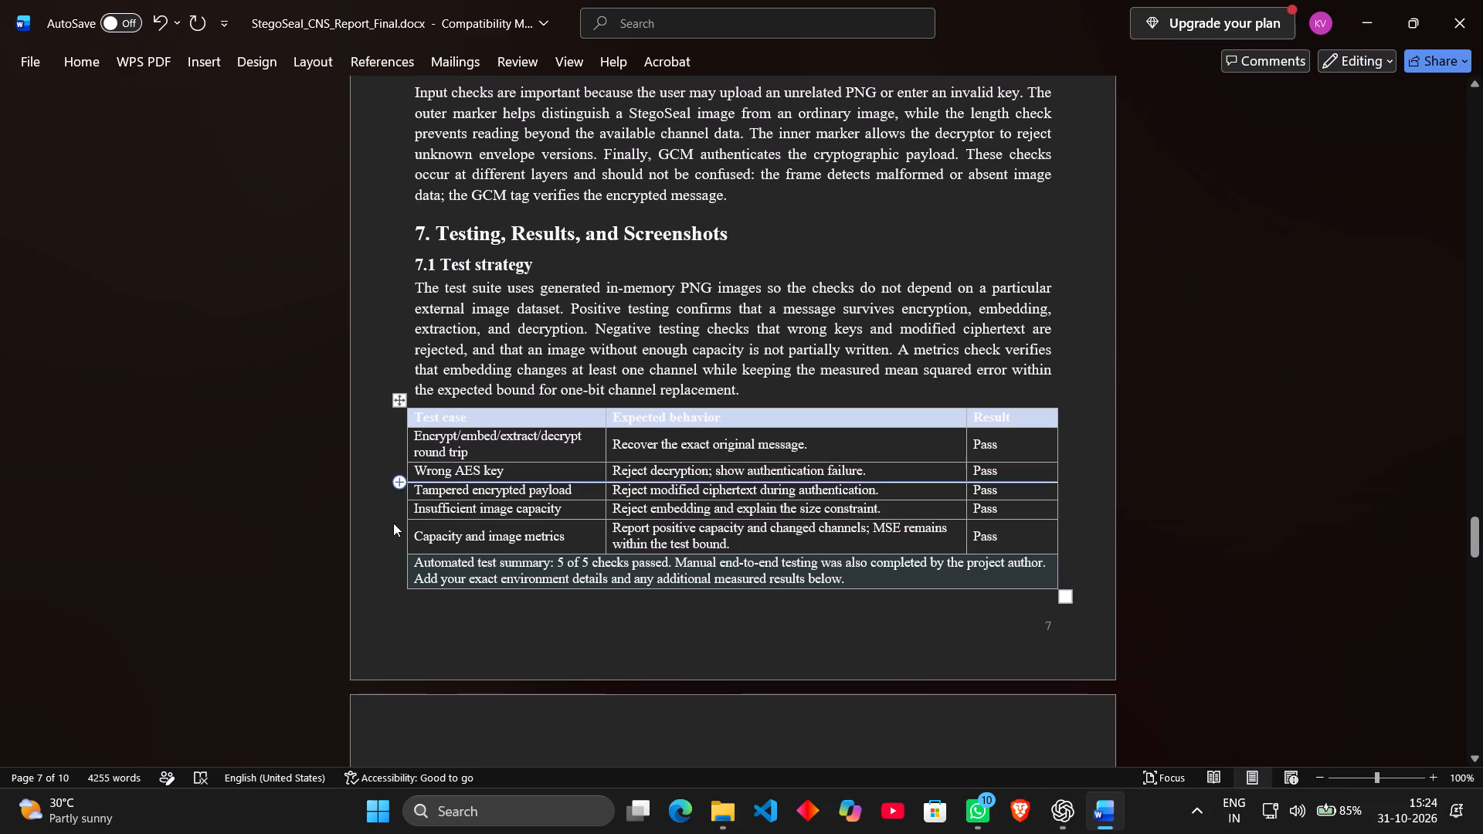
drag(406, 544, 414, 544)
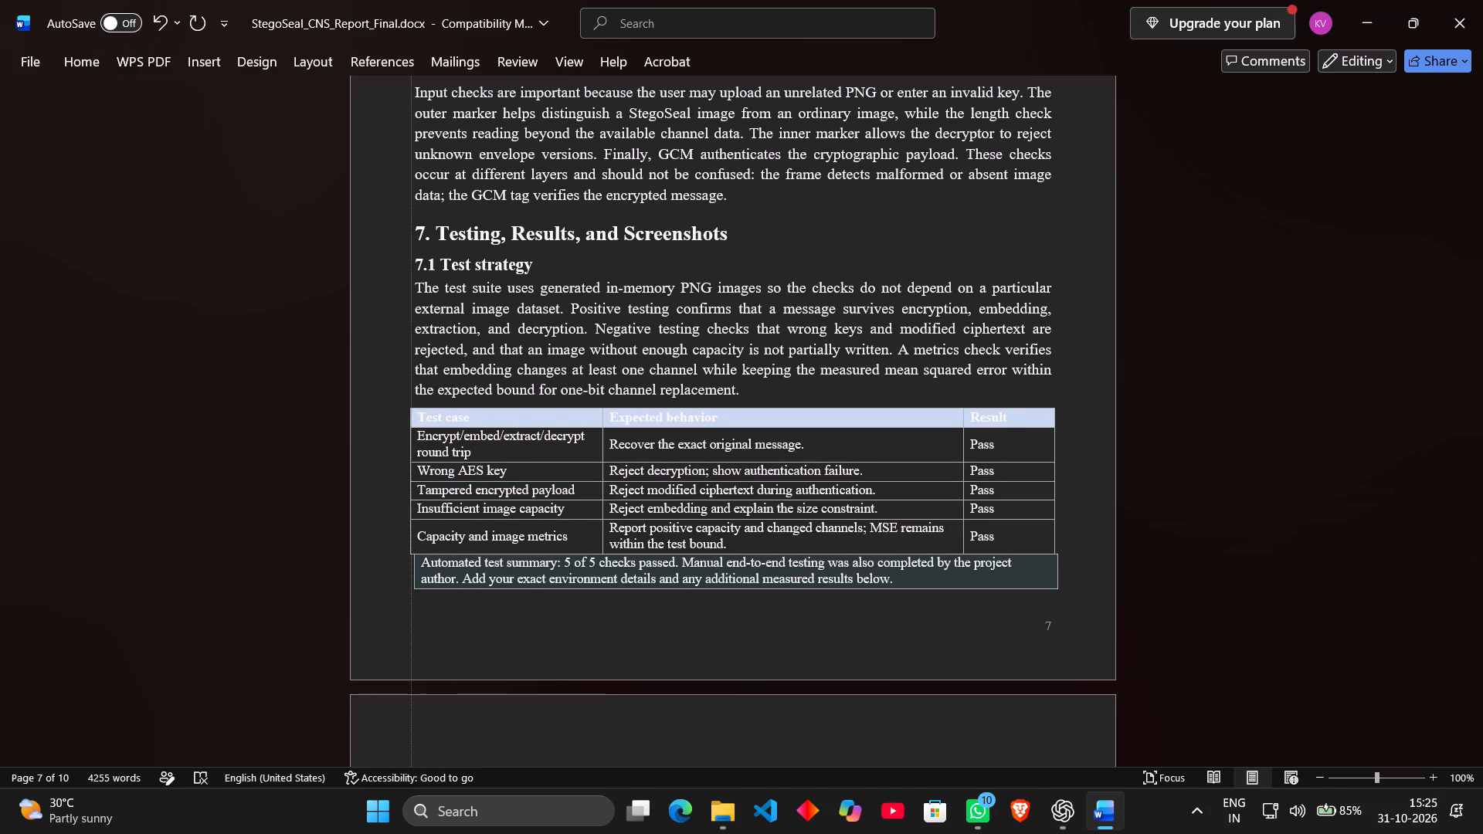
drag(414, 544, 416, 546)
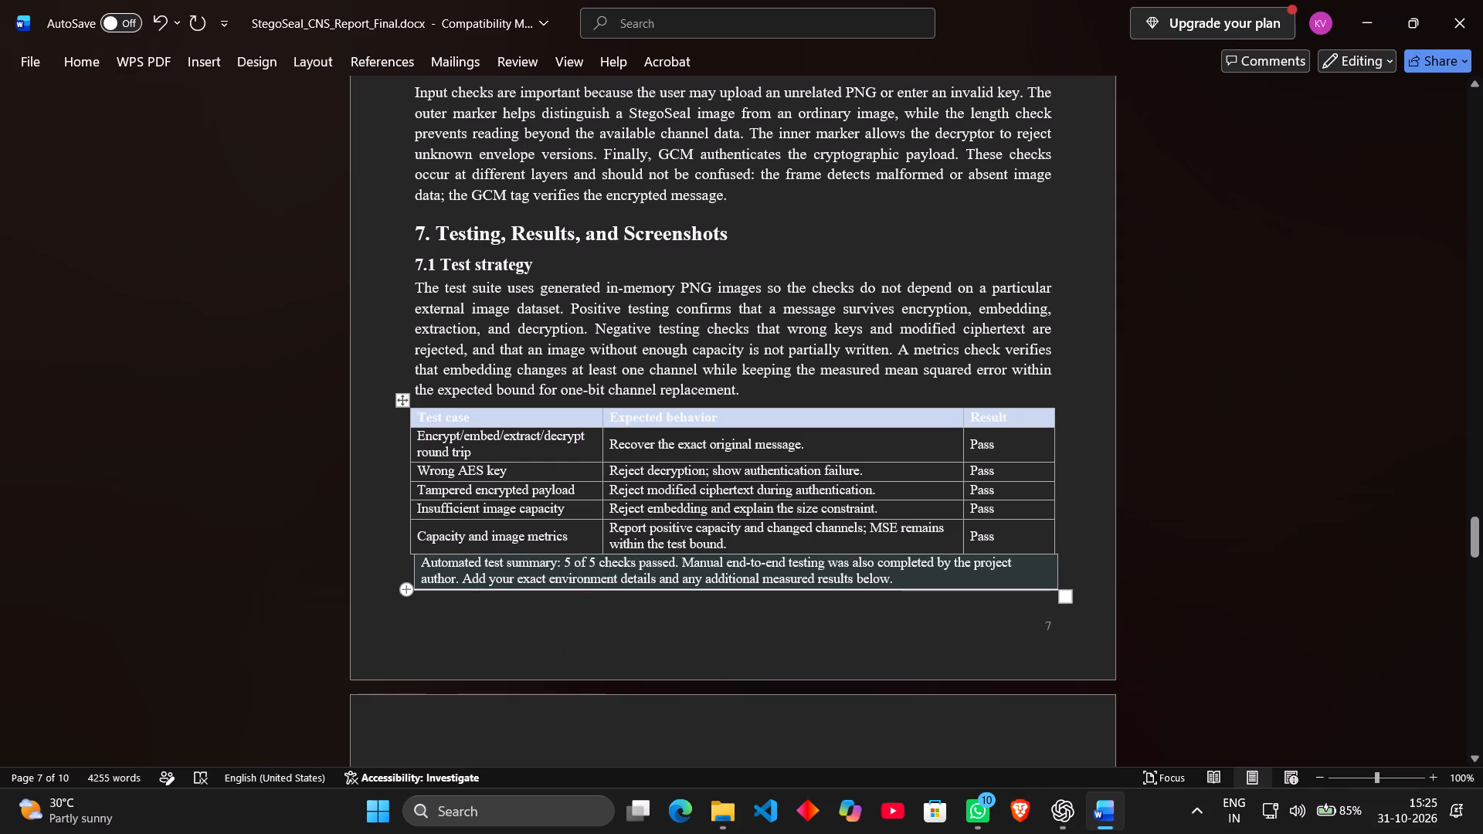
click(414, 572)
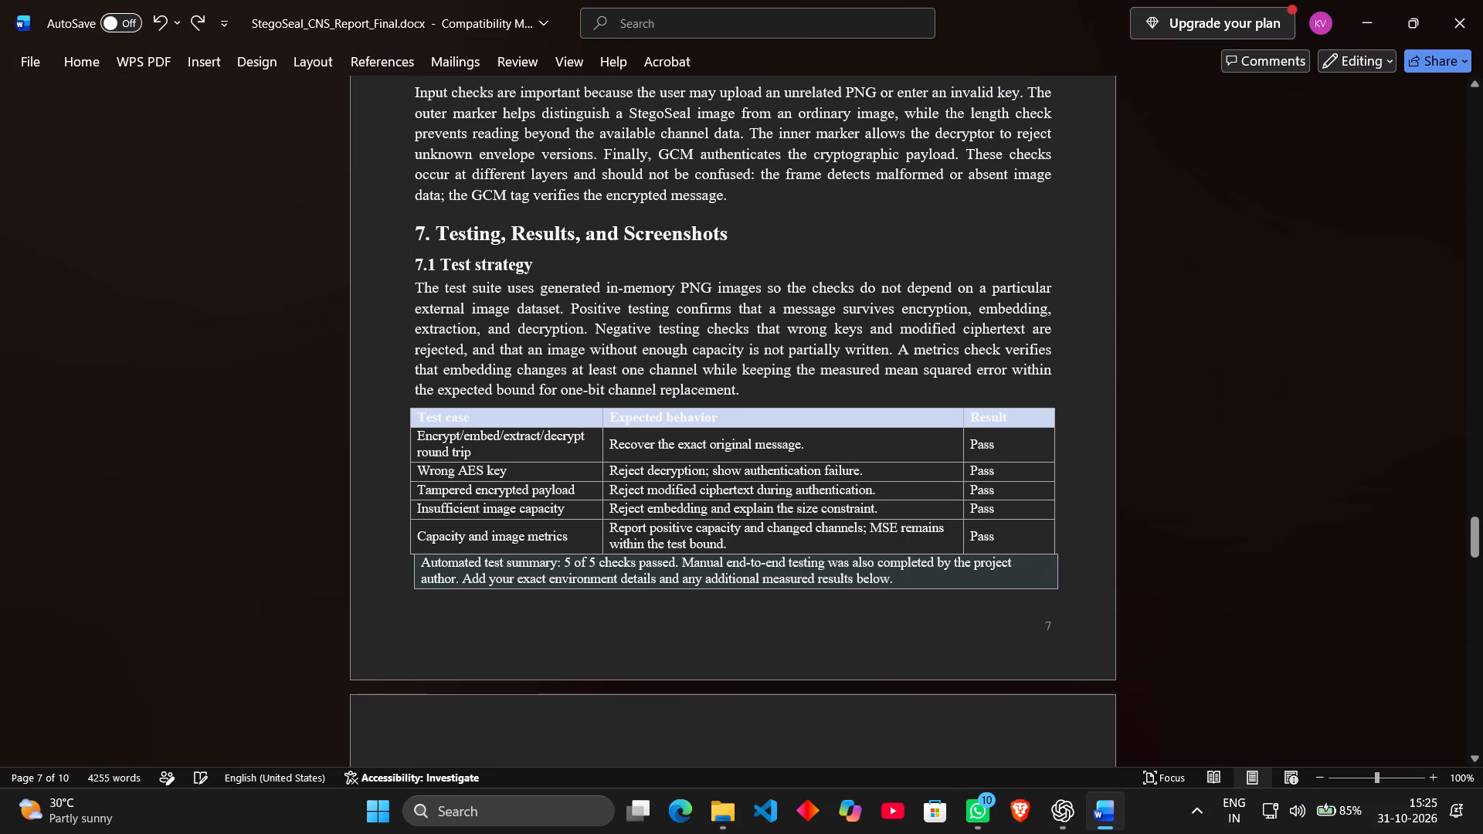
drag(414, 573, 407, 575)
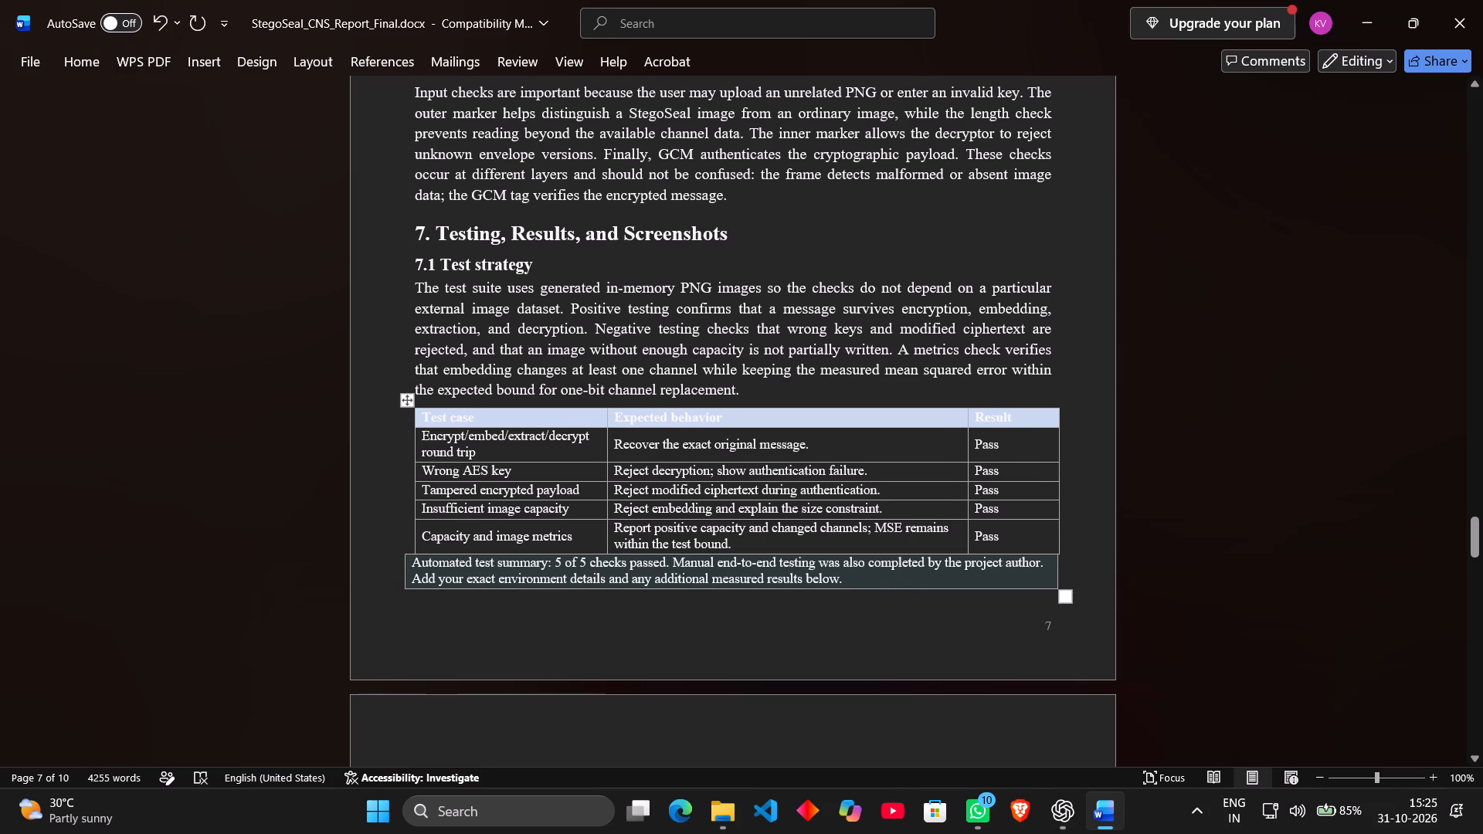
Review sections 3 and 4 of the report, checking the layout of the table above 3.4 and the 4.2 example box.
scroll(600, 471, up, 5)
ctrl+scroll(600, 471, down, 2)
scroll(600, 471, up, 7)
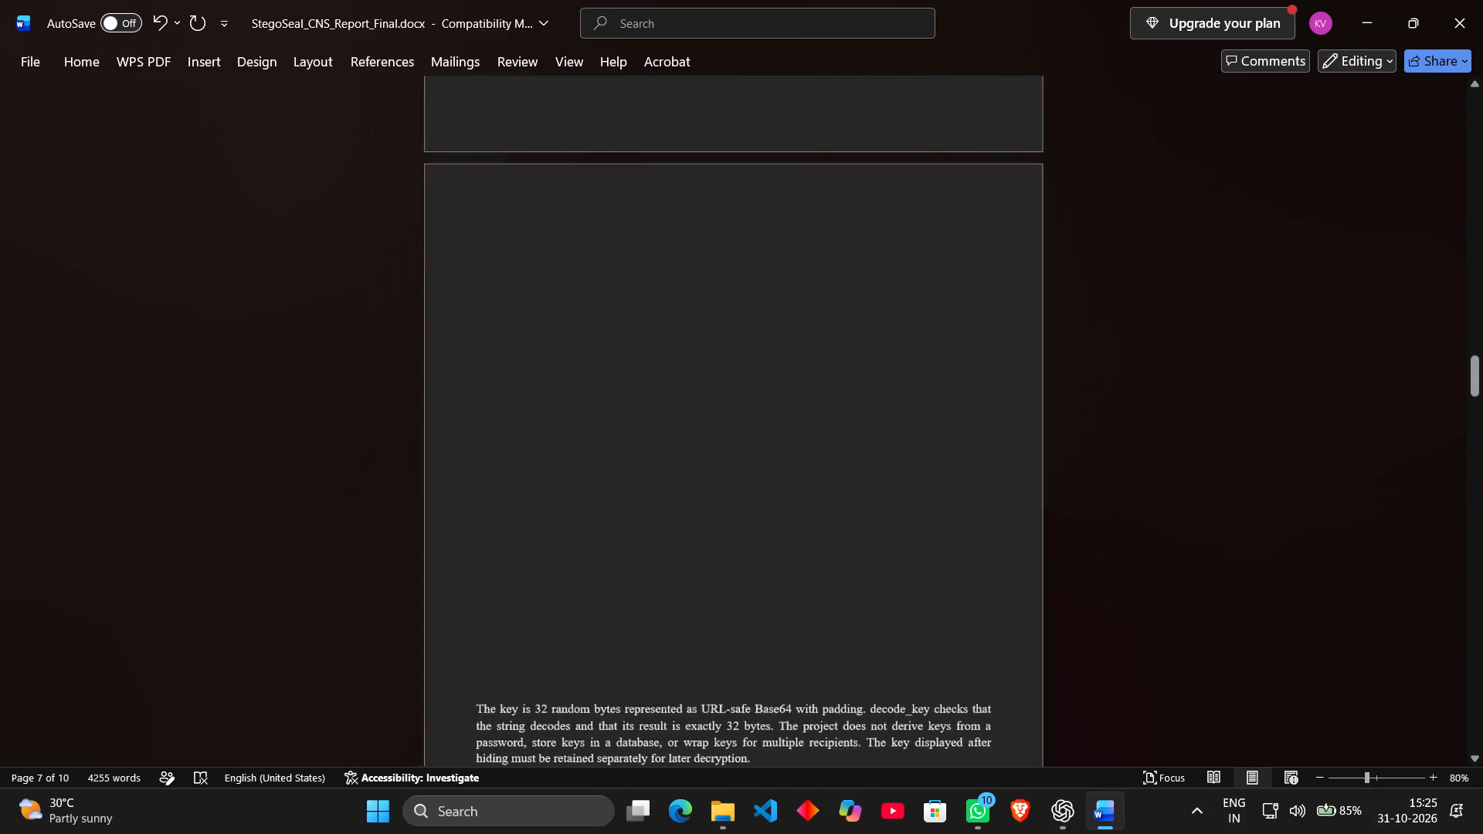
scroll(600, 471, up, 16)
scroll(600, 471, up, 7)
scroll(600, 471, down, 14)
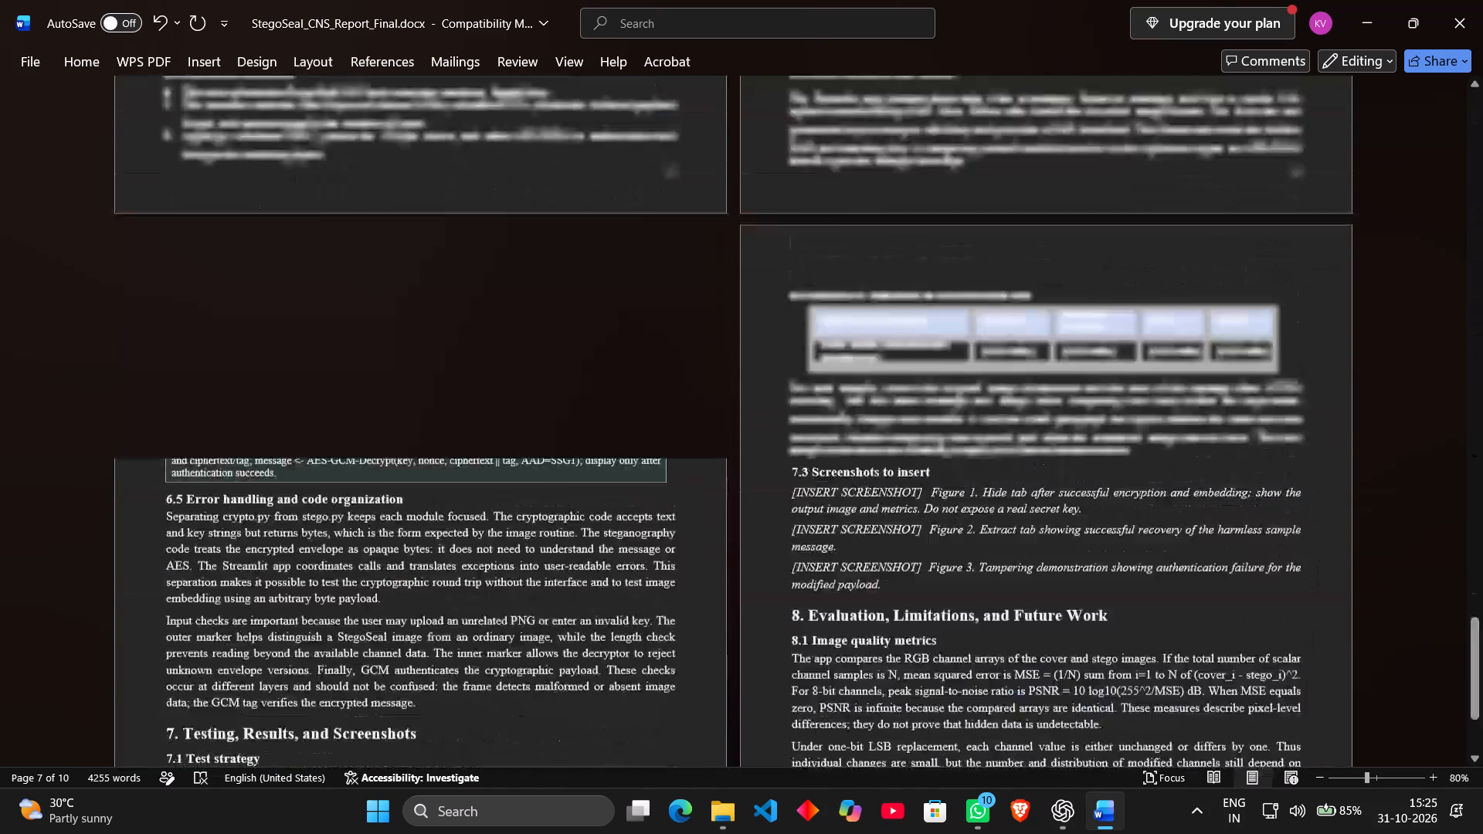
scroll(600, 471, down, 7)
scroll(600, 471, up, 20)
scroll(600, 471, up, 7)
ctrl+scroll(600, 471, up, 3)
scroll(600, 471, down, 6)
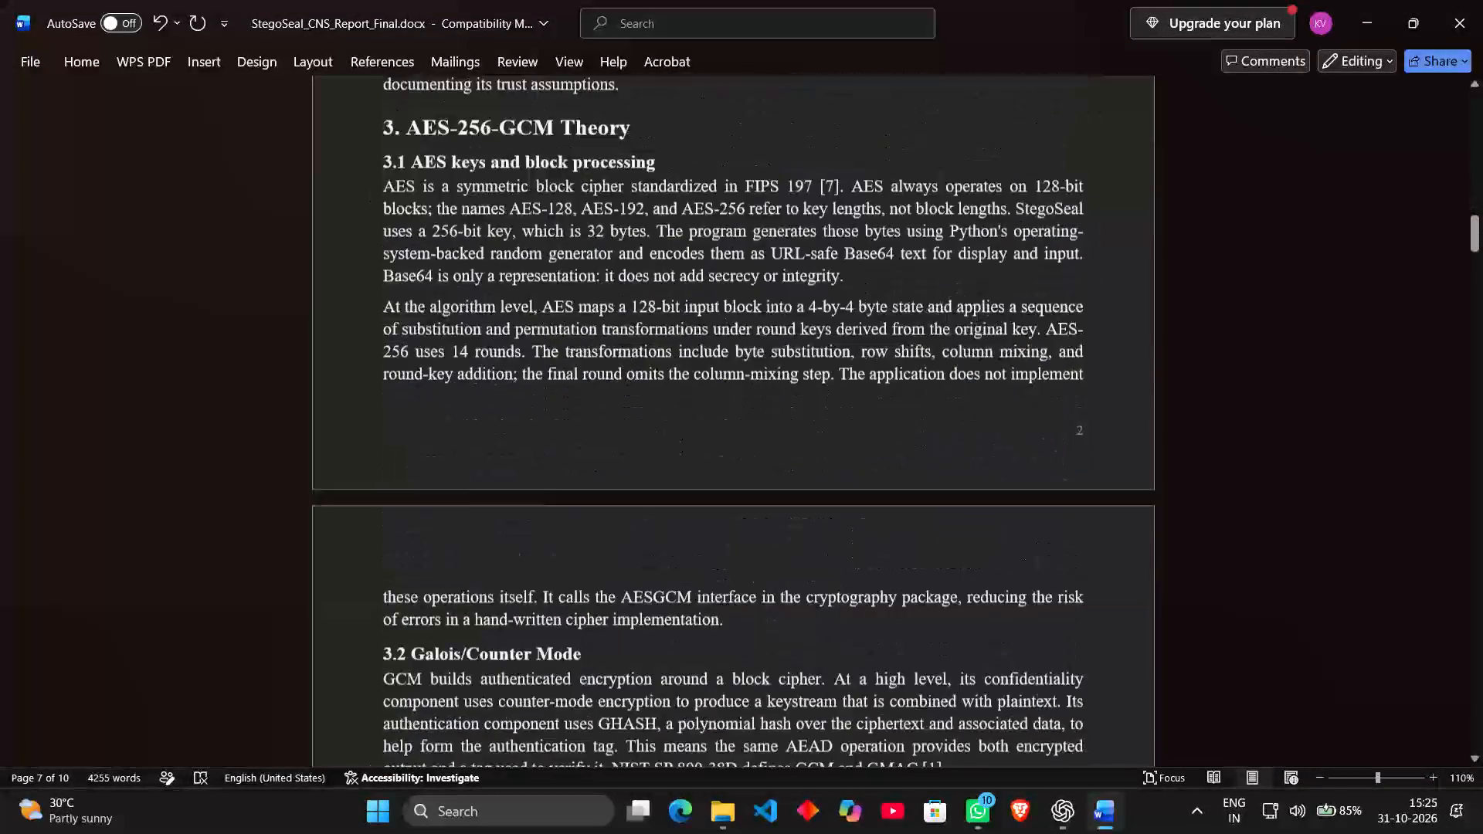
scroll(600, 471, down, 5)
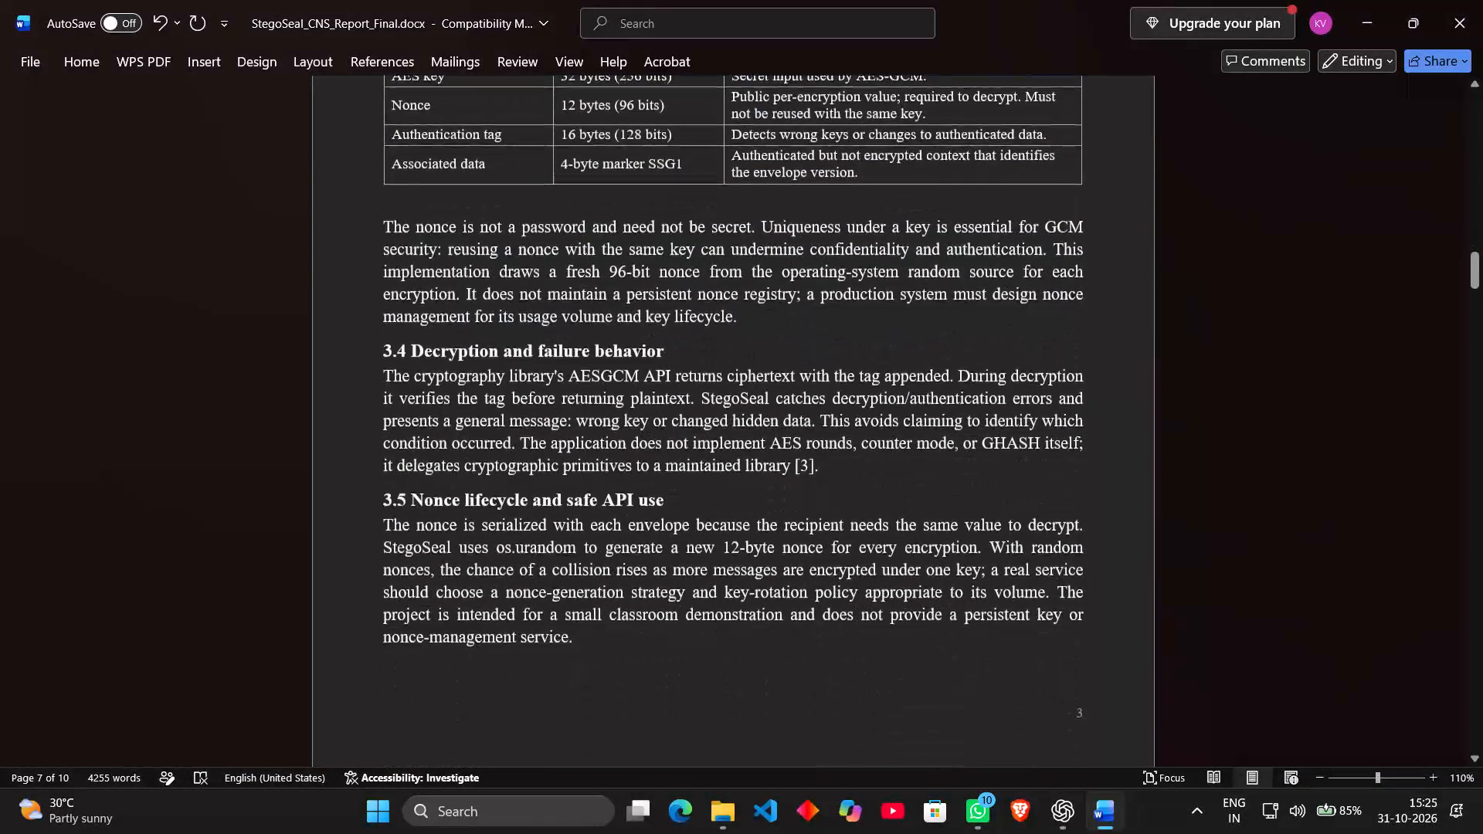
click(660, 351)
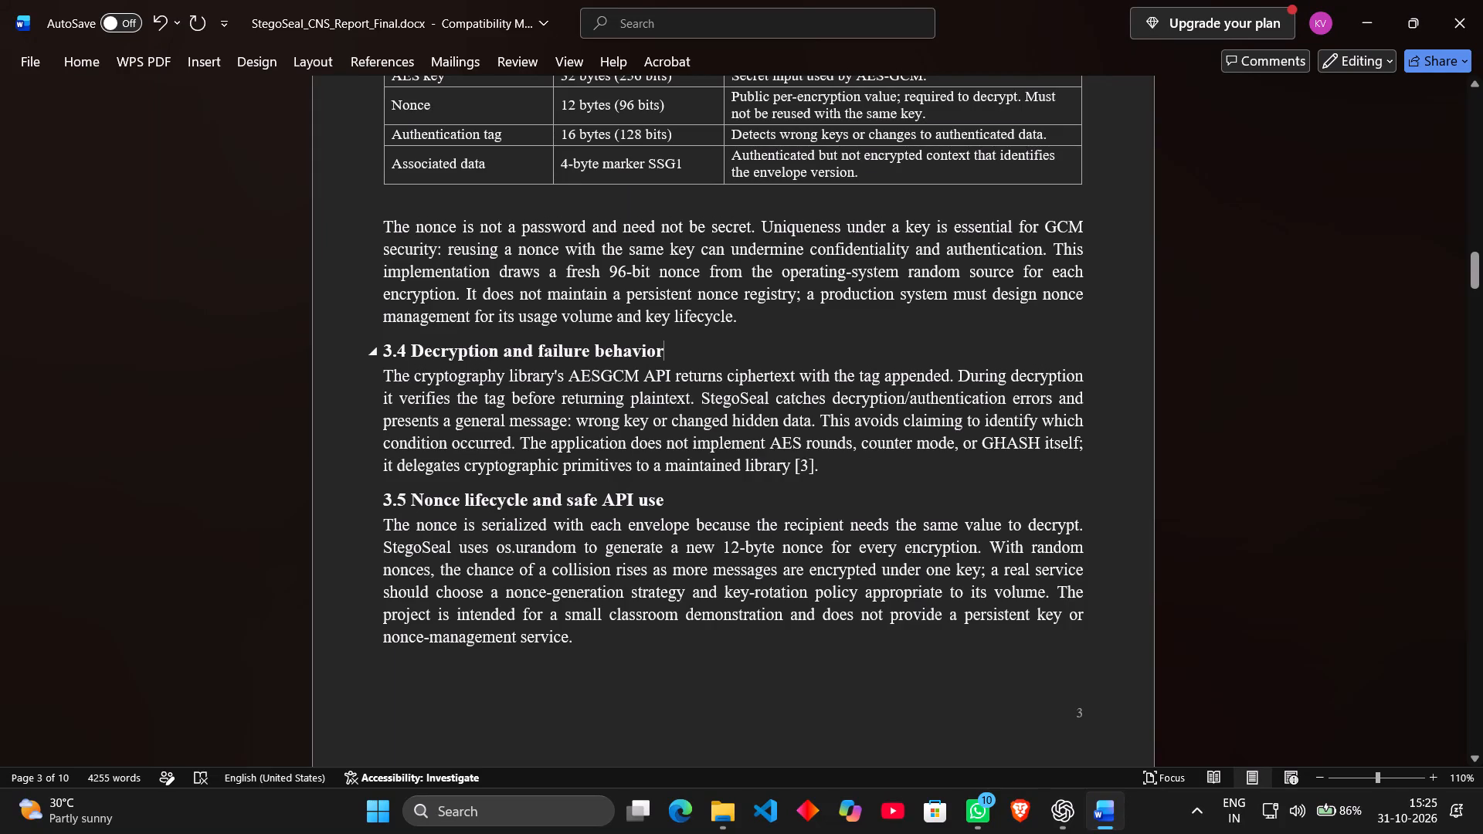
scroll(709, 429, down, 2)
scroll(660, 507, down, 2)
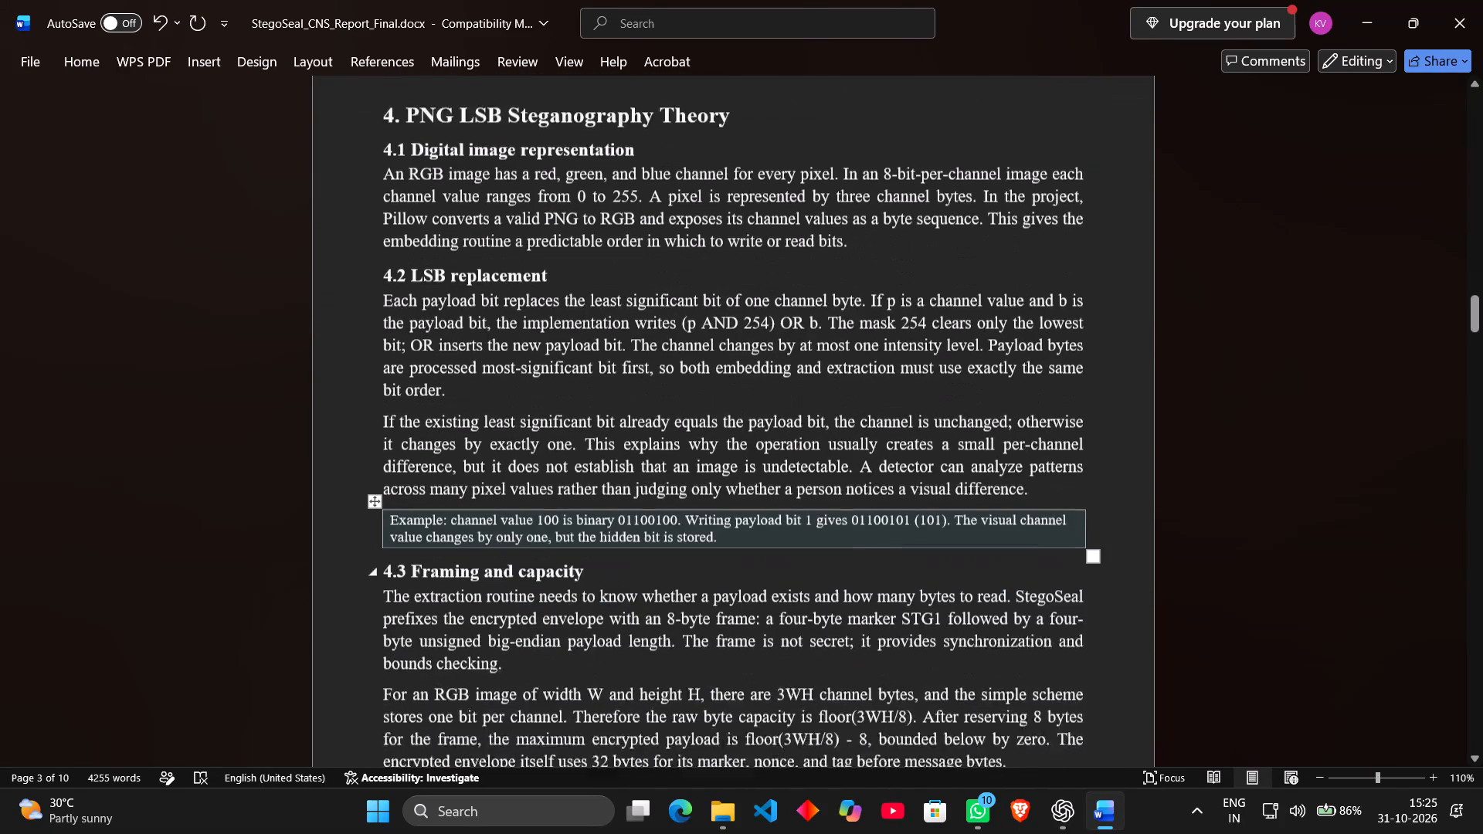
scroll(660, 507, down, 3)
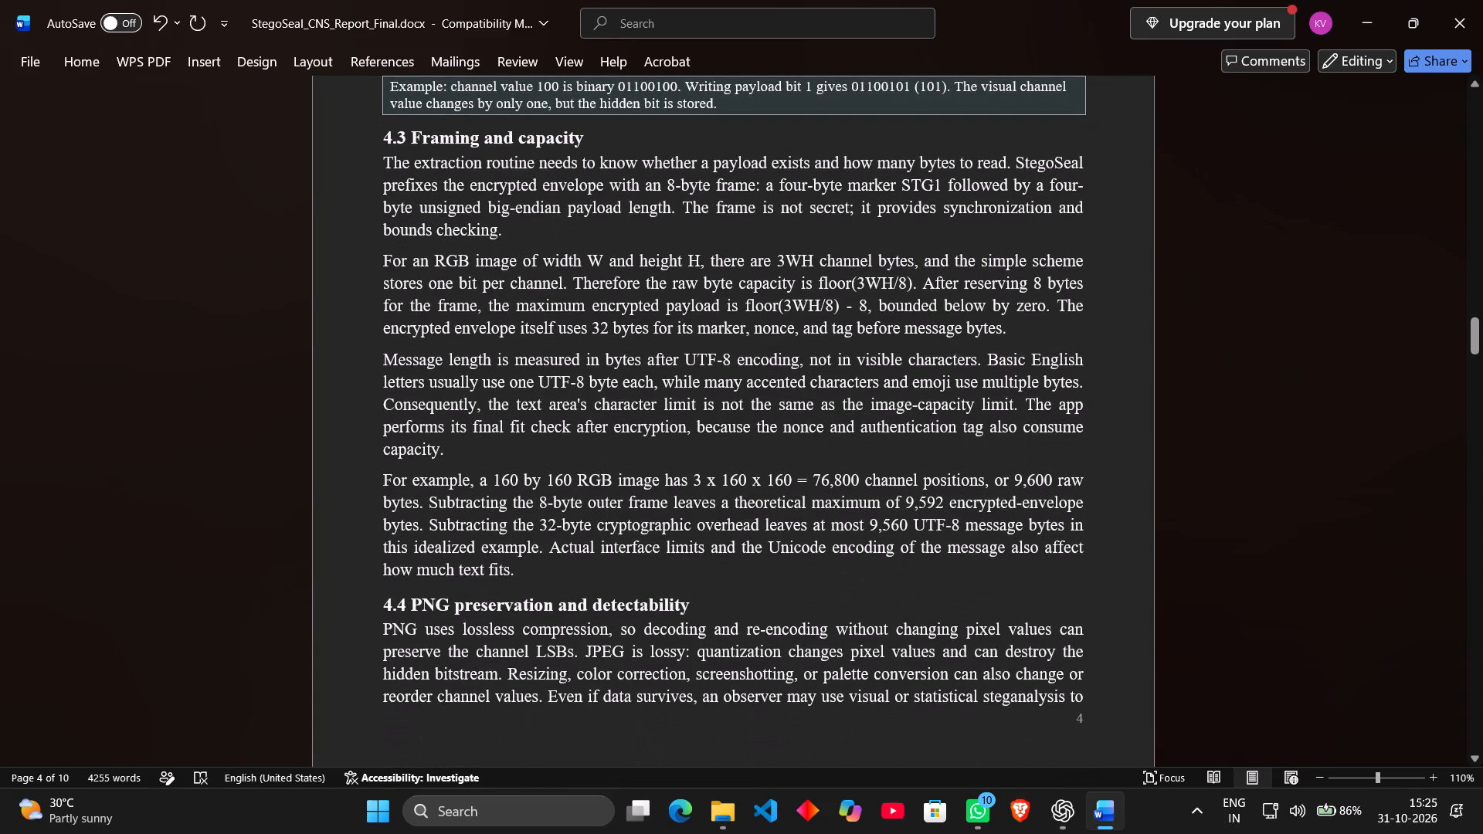
Review sections 4.4 through 6.5, checking the 5.1 and 6.1 tables and the 6.4 pseudocode box against the body text margins.
scroll(616, 447, down, 1)
scroll(536, 486, down, 1)
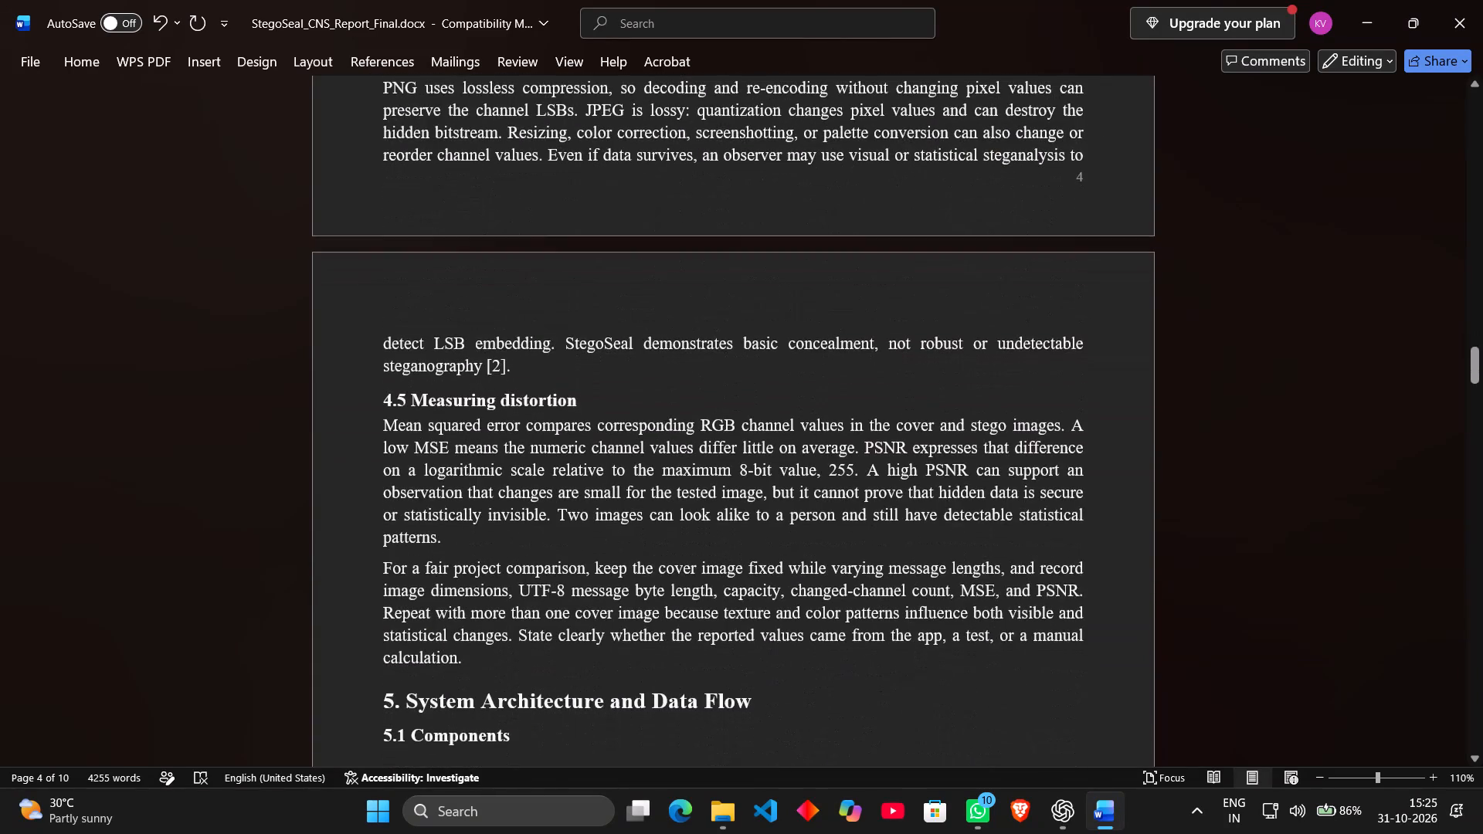
scroll(520, 523, down, 2)
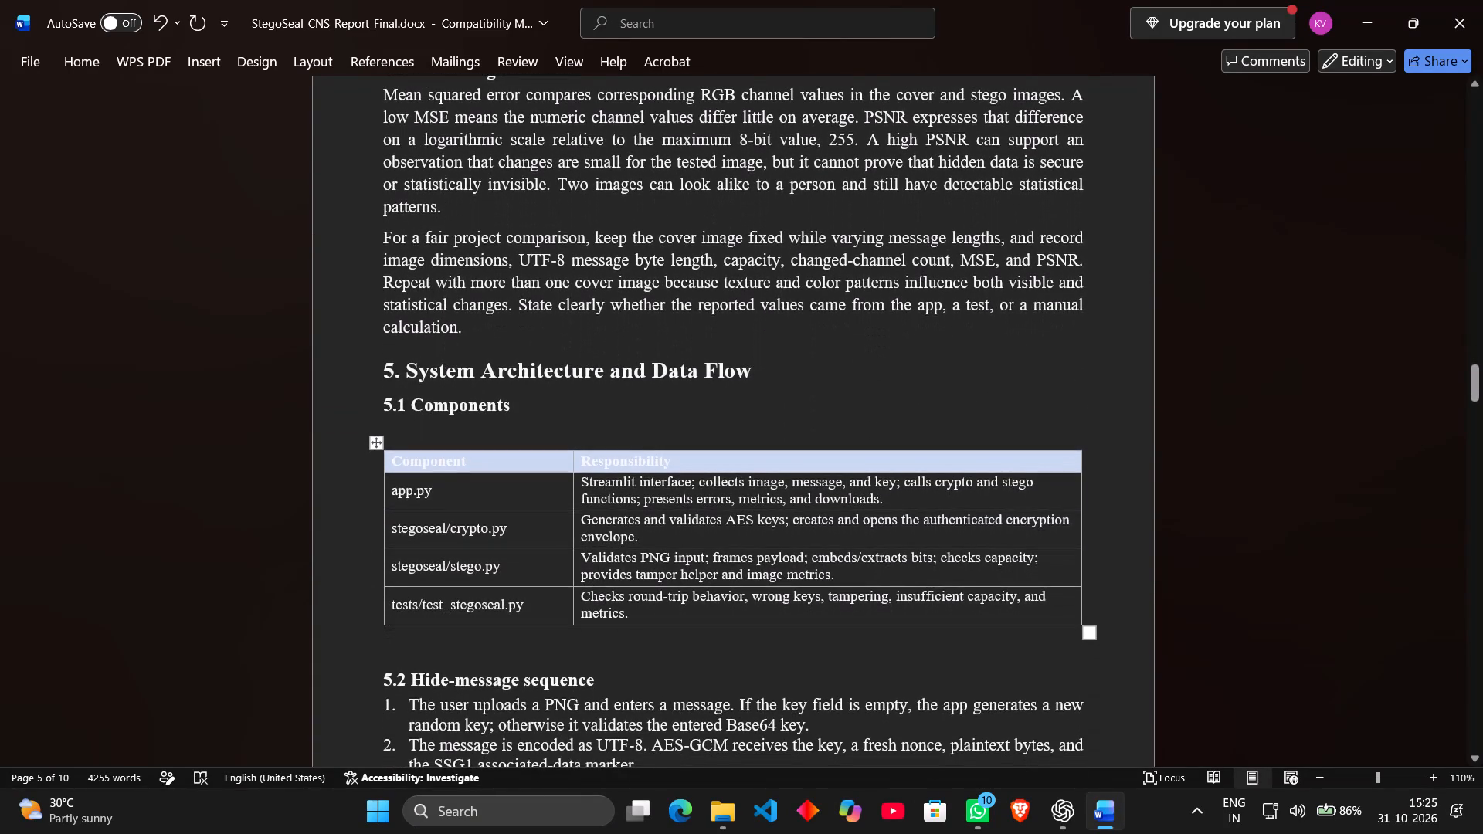
scroll(520, 523, down, 2)
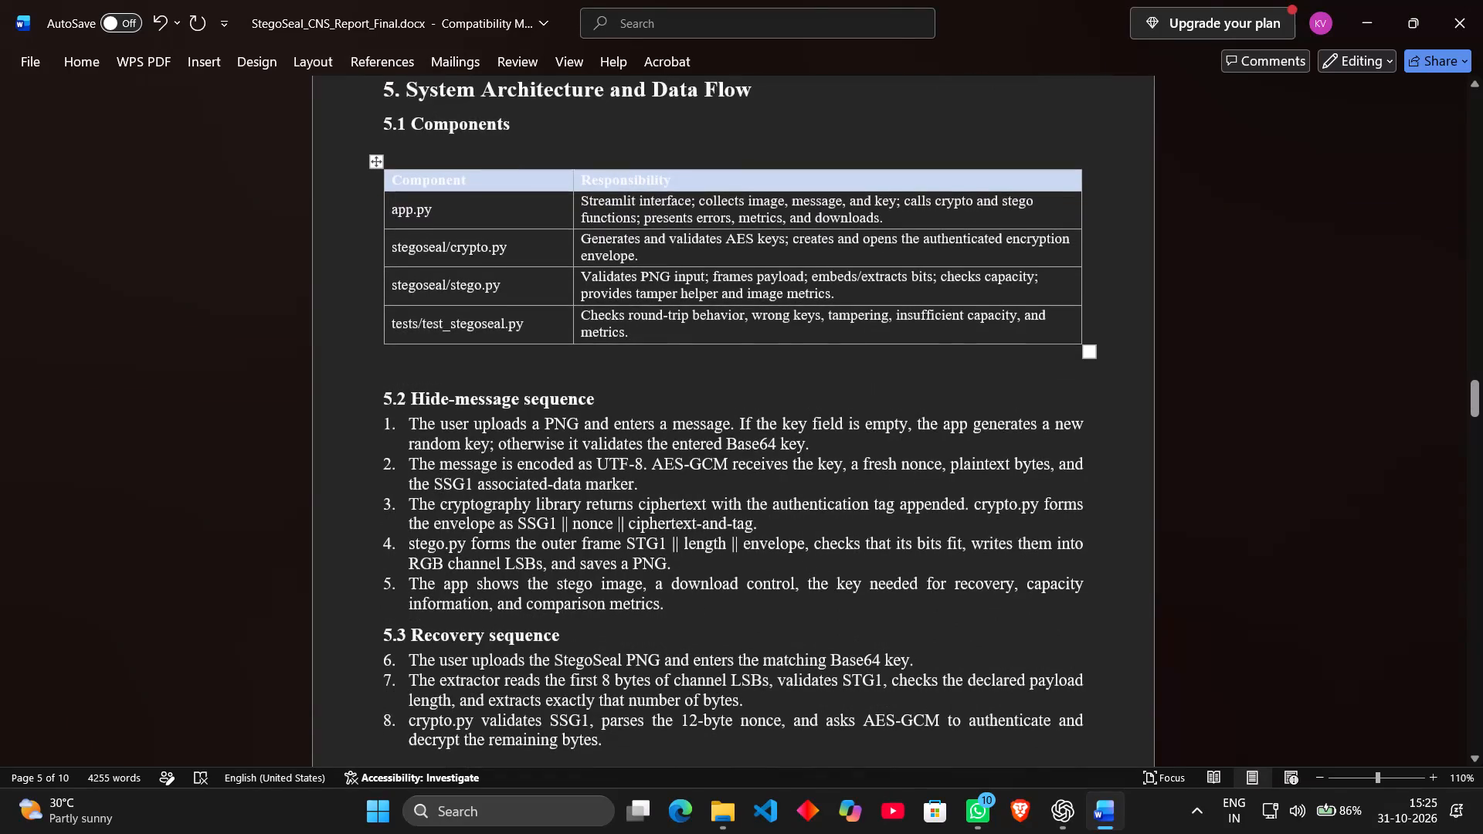
scroll(604, 599, down, 3)
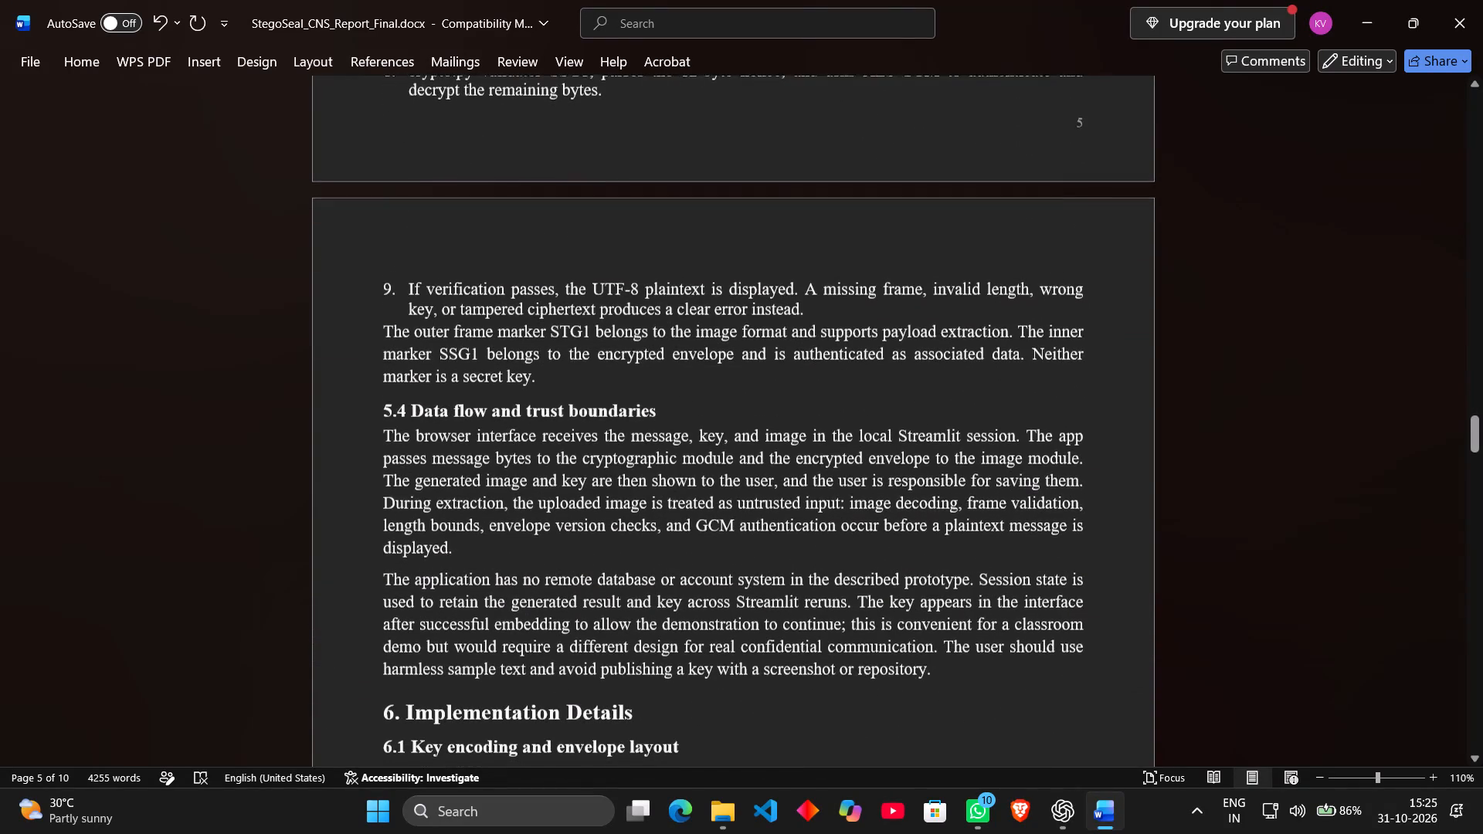
scroll(694, 601, down, 1)
scroll(622, 619, down, 2)
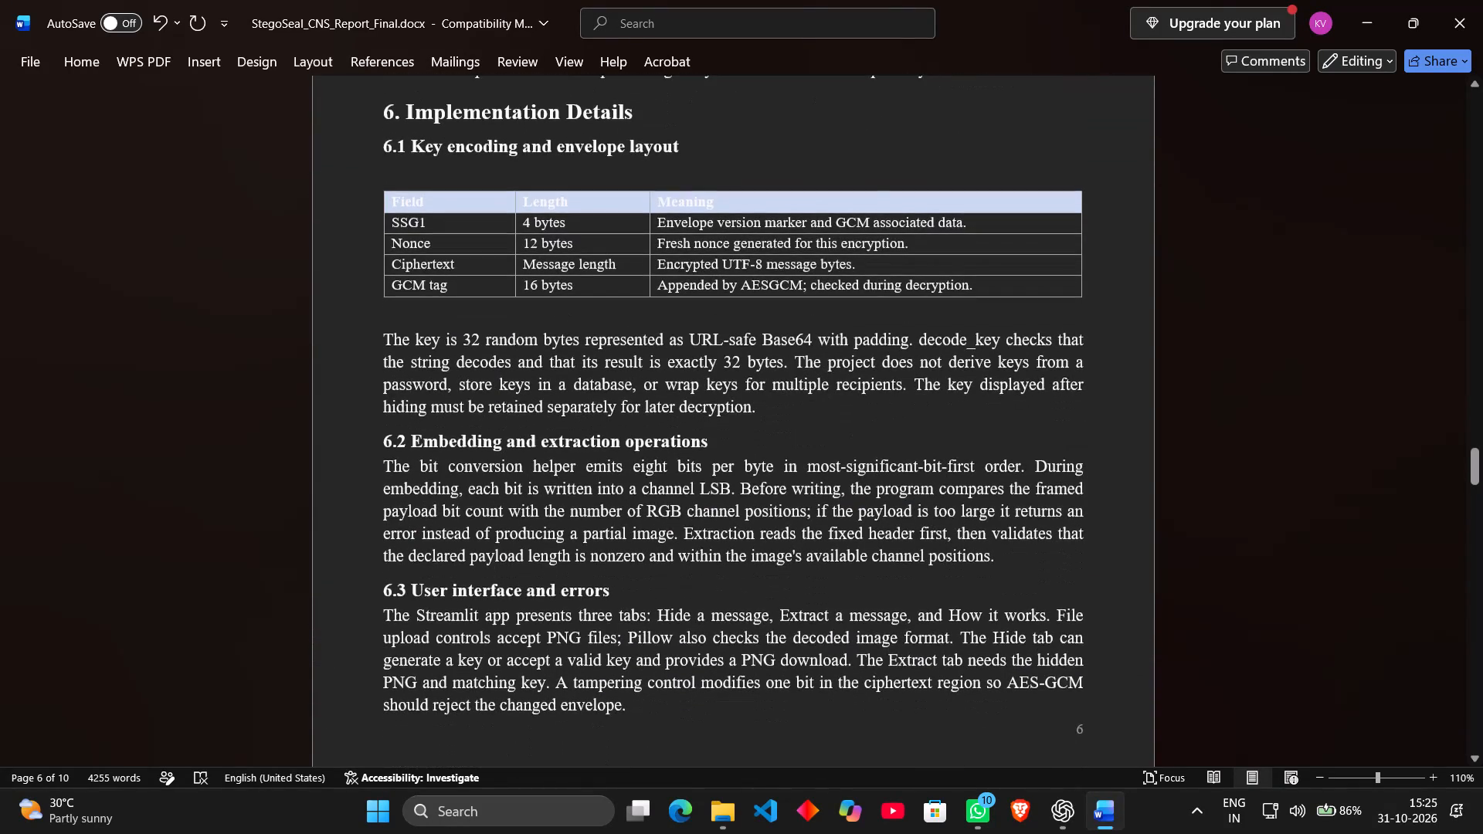
scroll(622, 619, down, 4)
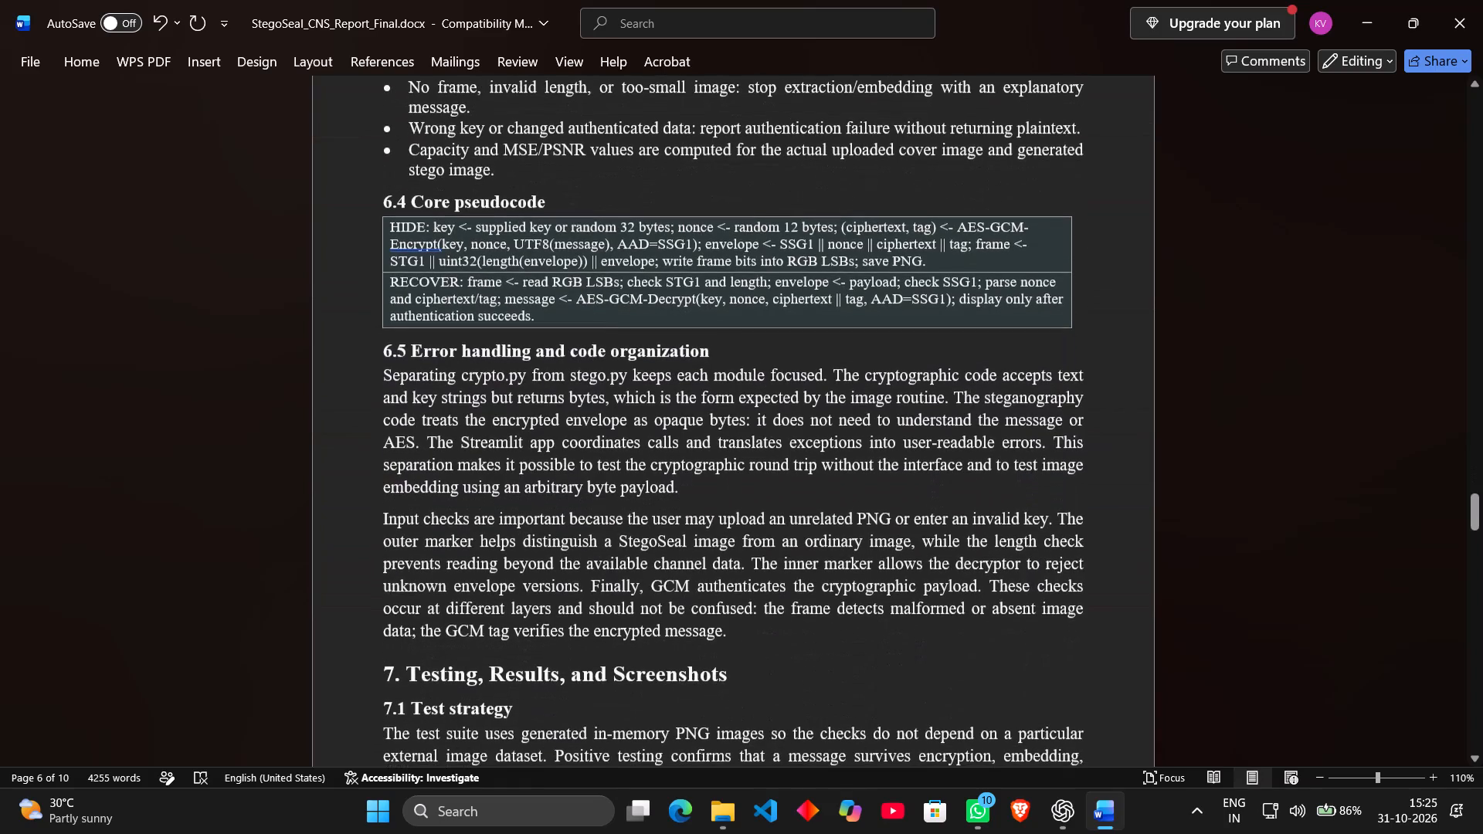
scroll(663, 558, down, 2)
scroll(663, 558, up, 4)
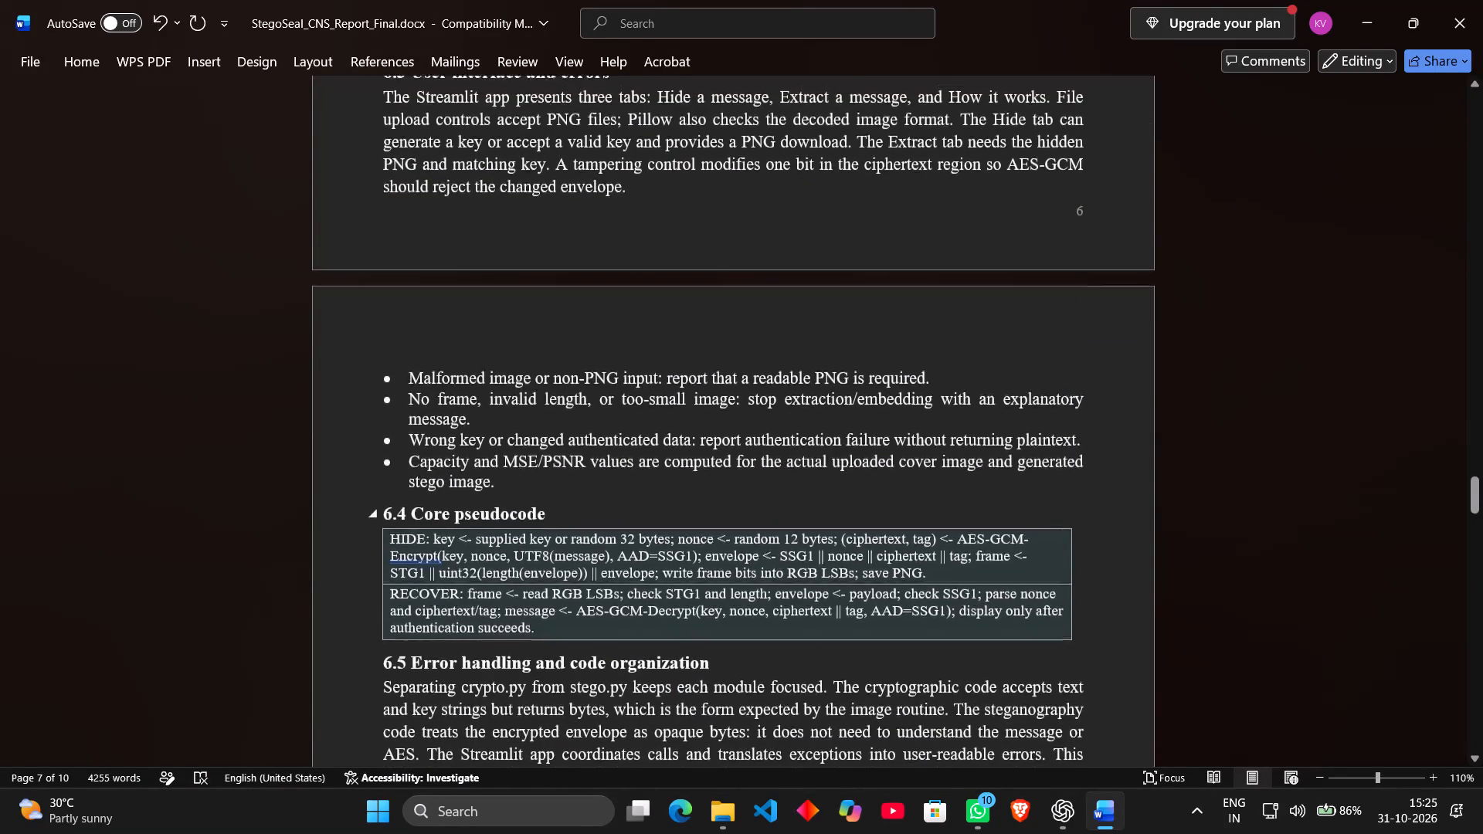
click(1090, 560)
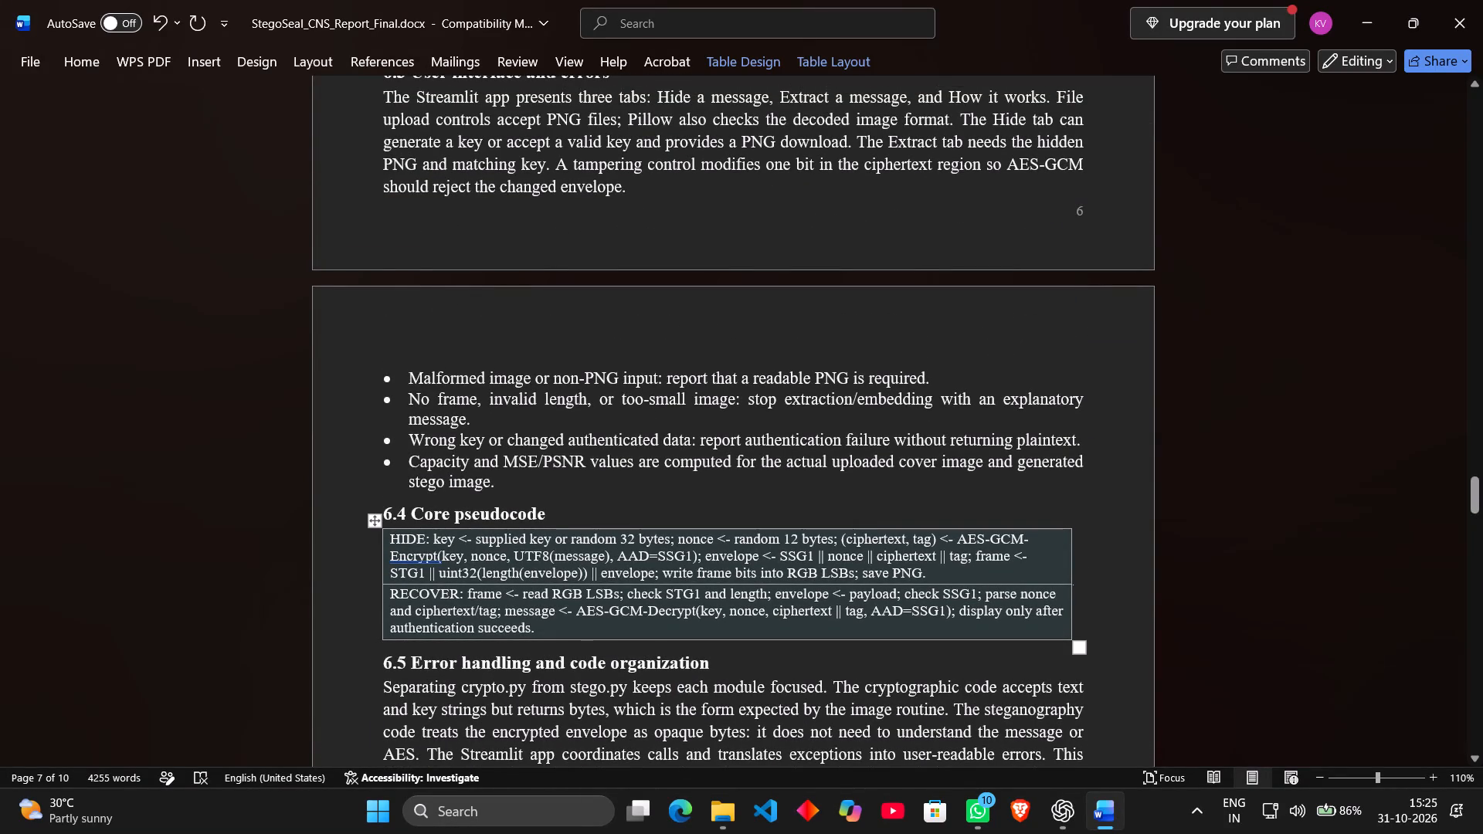
Move the left border of the automated test summary box under the 7.1 table inward to the body text margin.
scroll(774, 599, down, 2)
scroll(555, 572, down, 1)
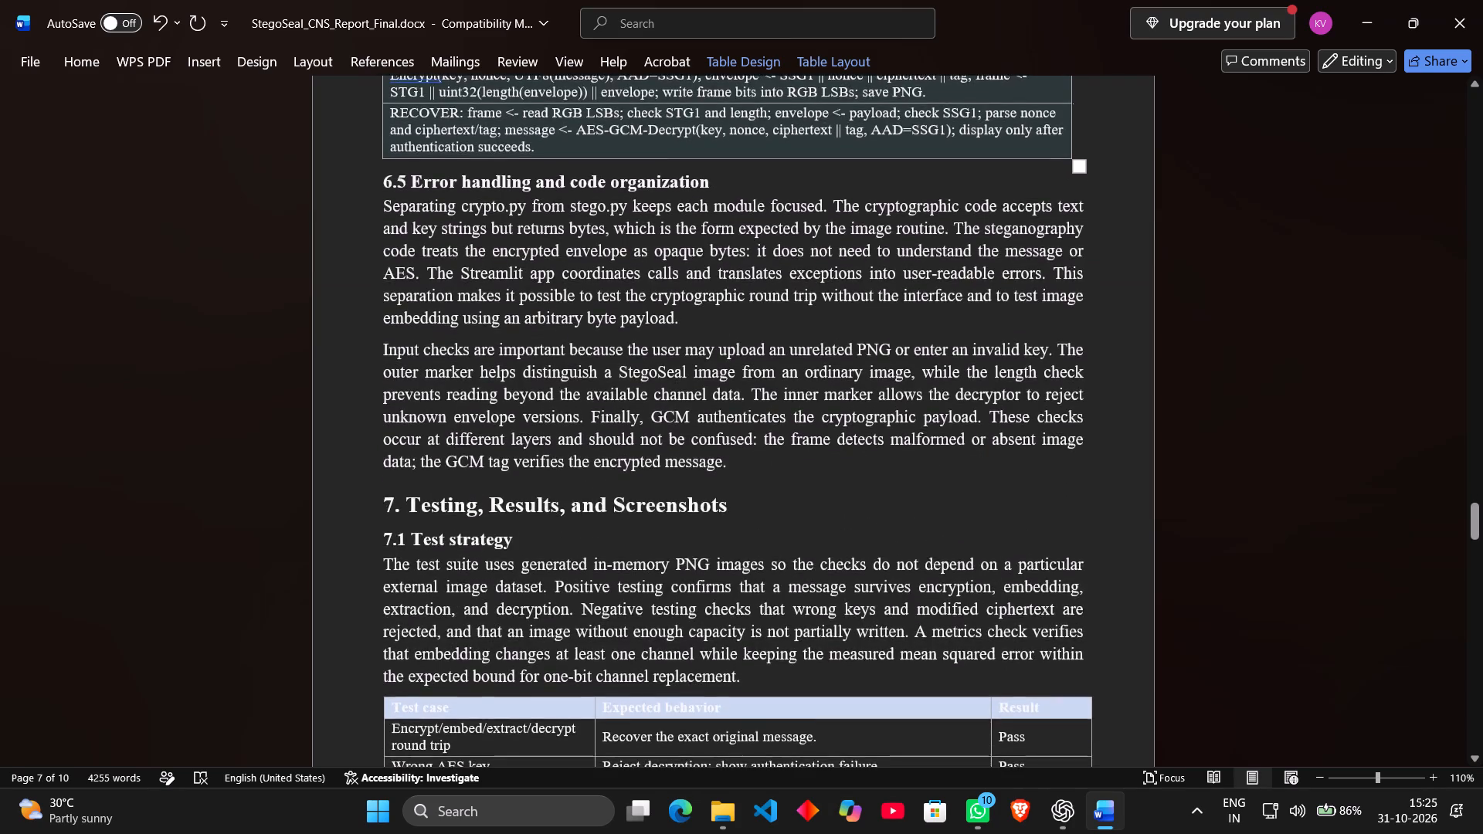
scroll(555, 572, down, 1)
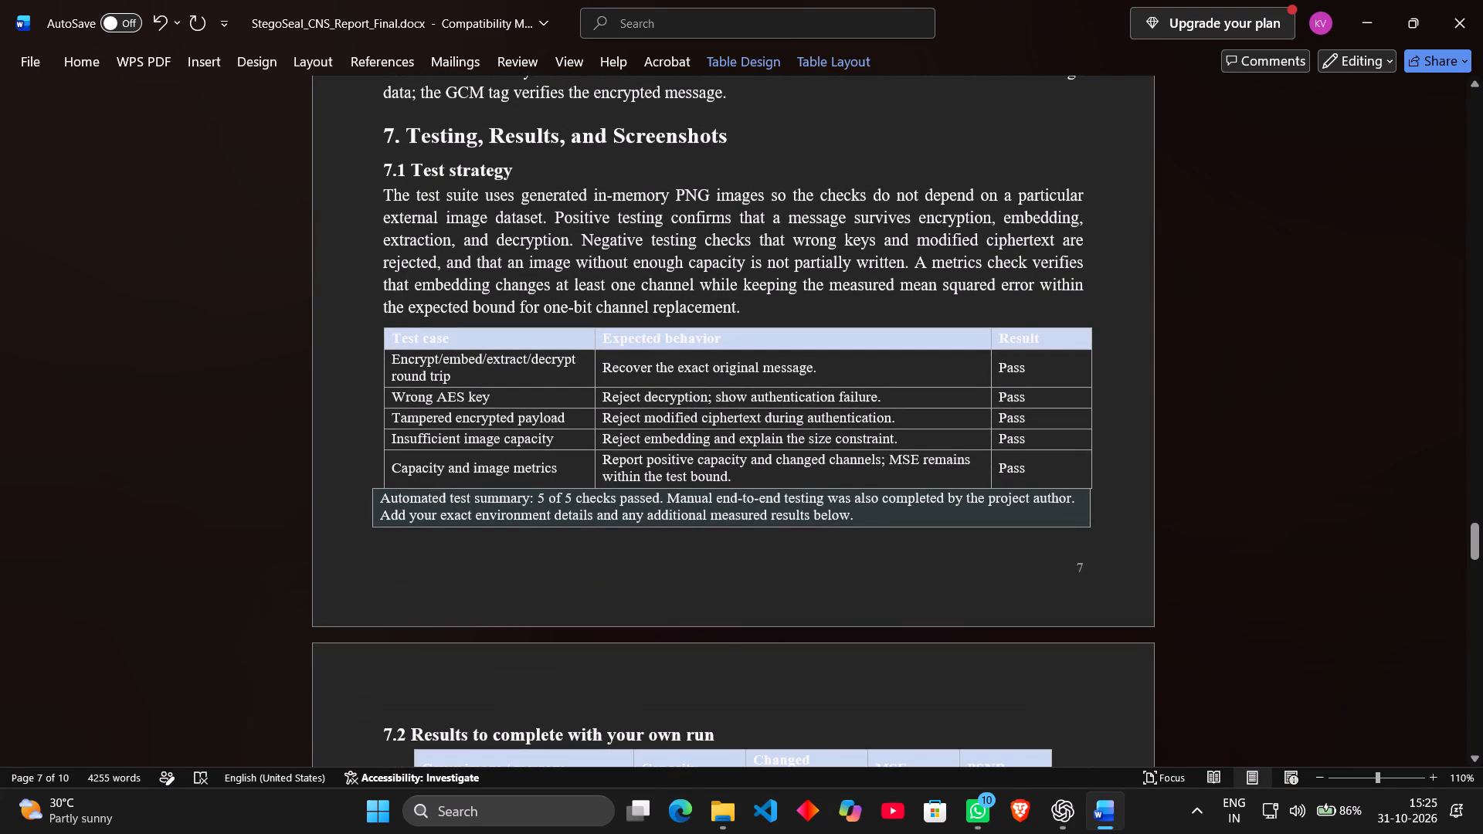
drag(371, 510, 376, 510)
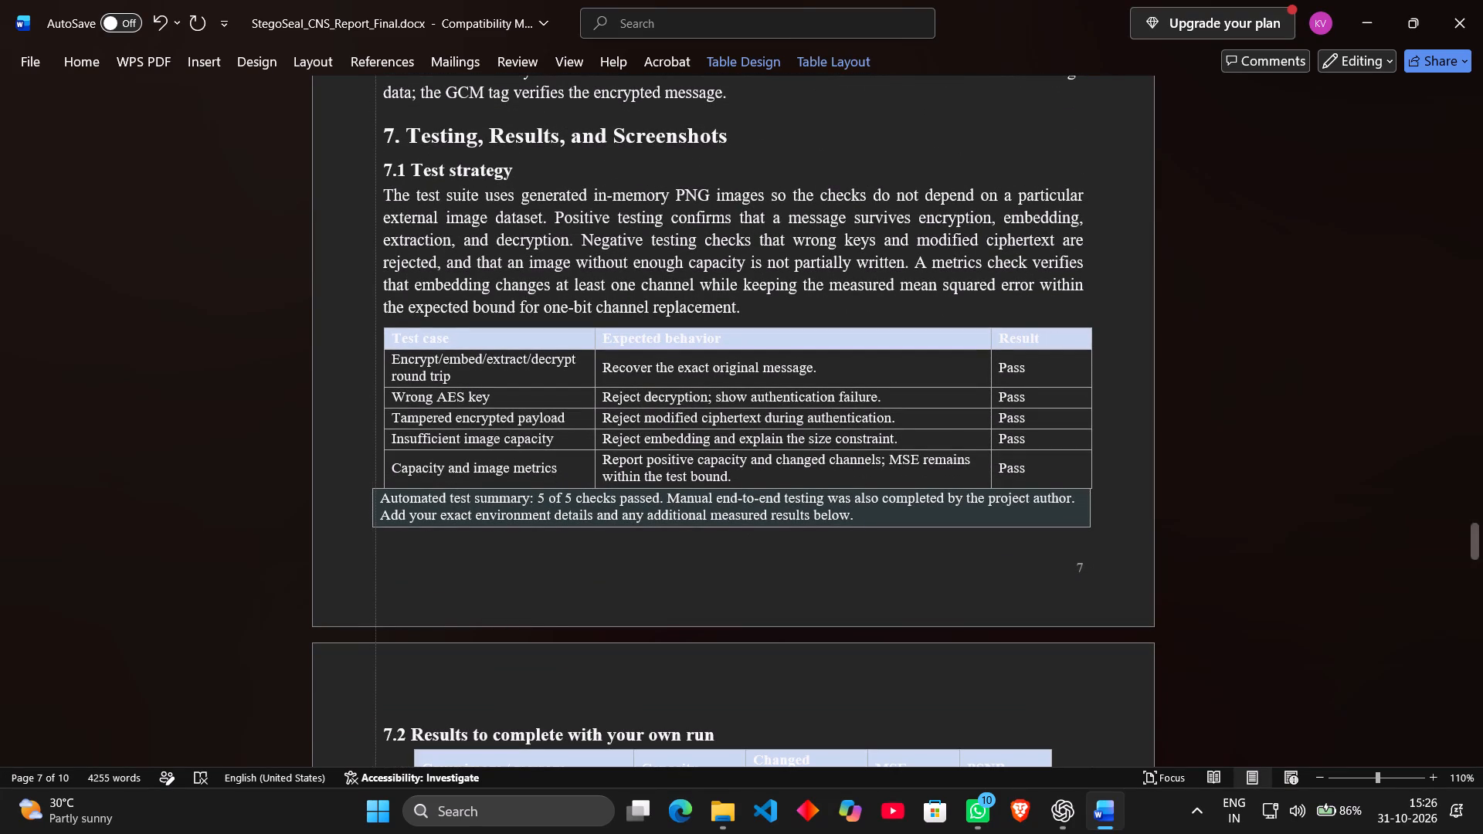
drag(376, 510, 378, 511)
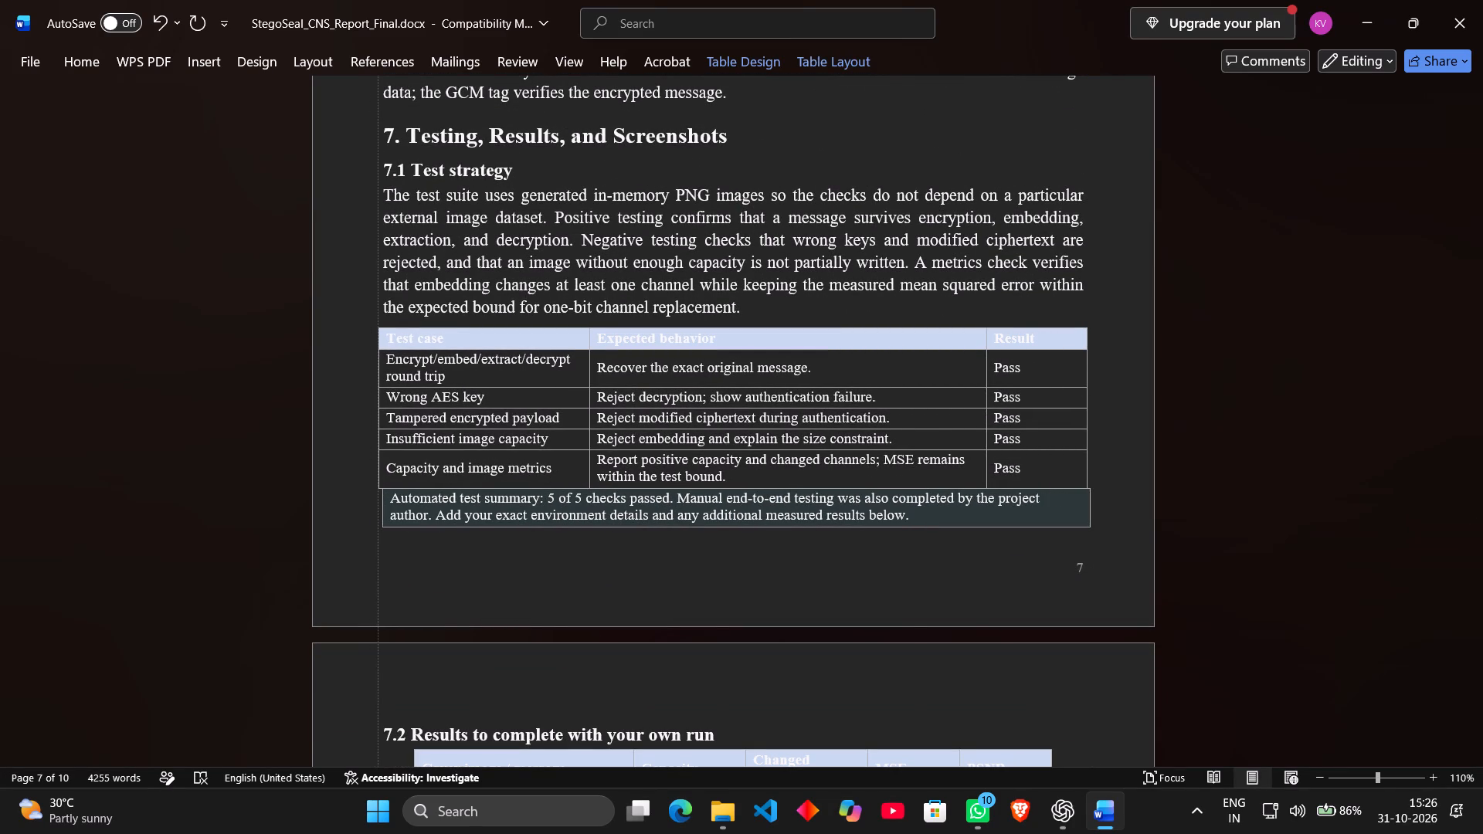
drag(378, 511, 378, 511)
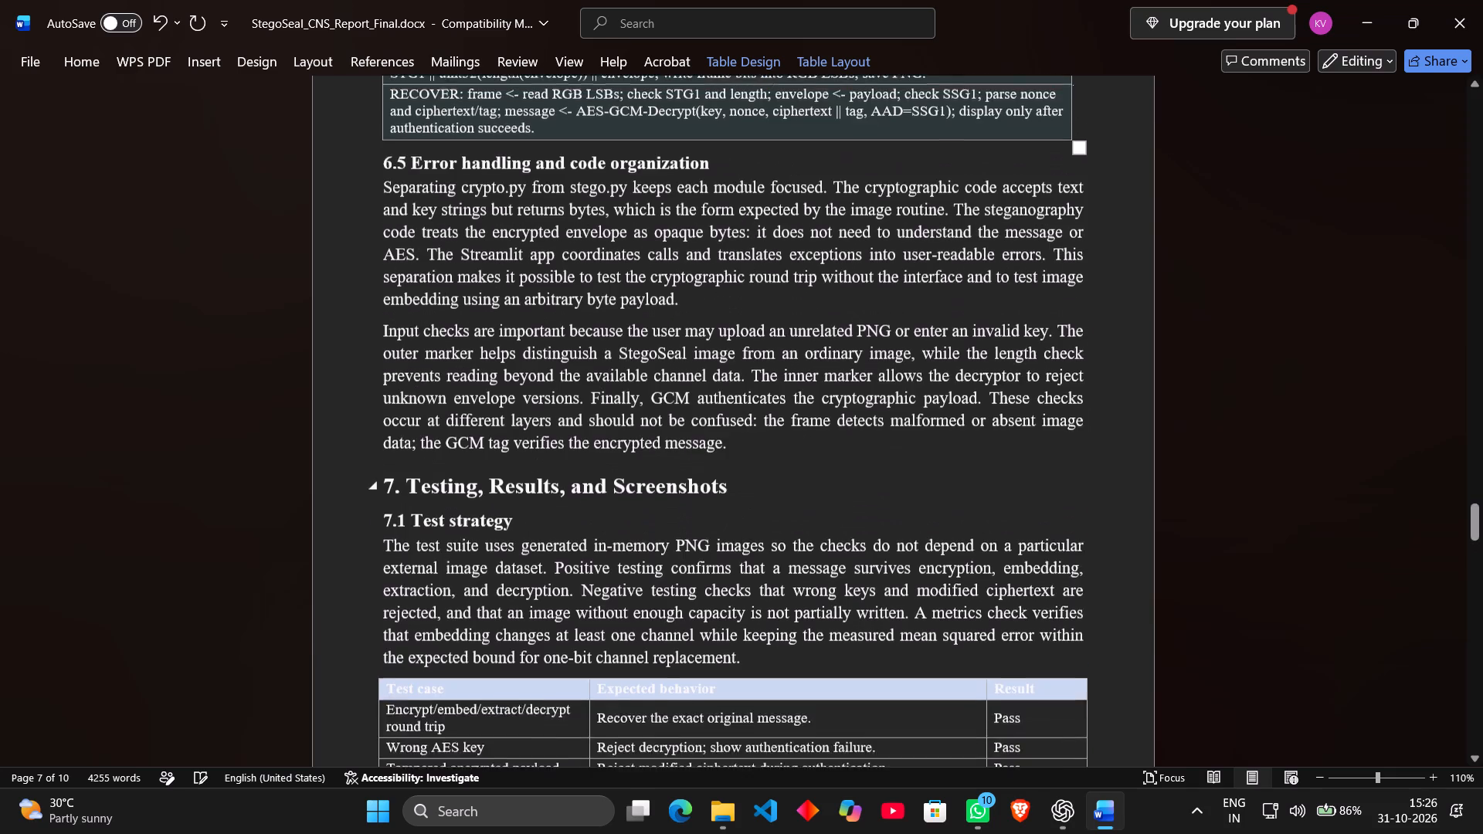
Move the right border of the automated test summary box slightly inward, in line with the right edge of the test-case table.
scroll(560, 501, down, 4)
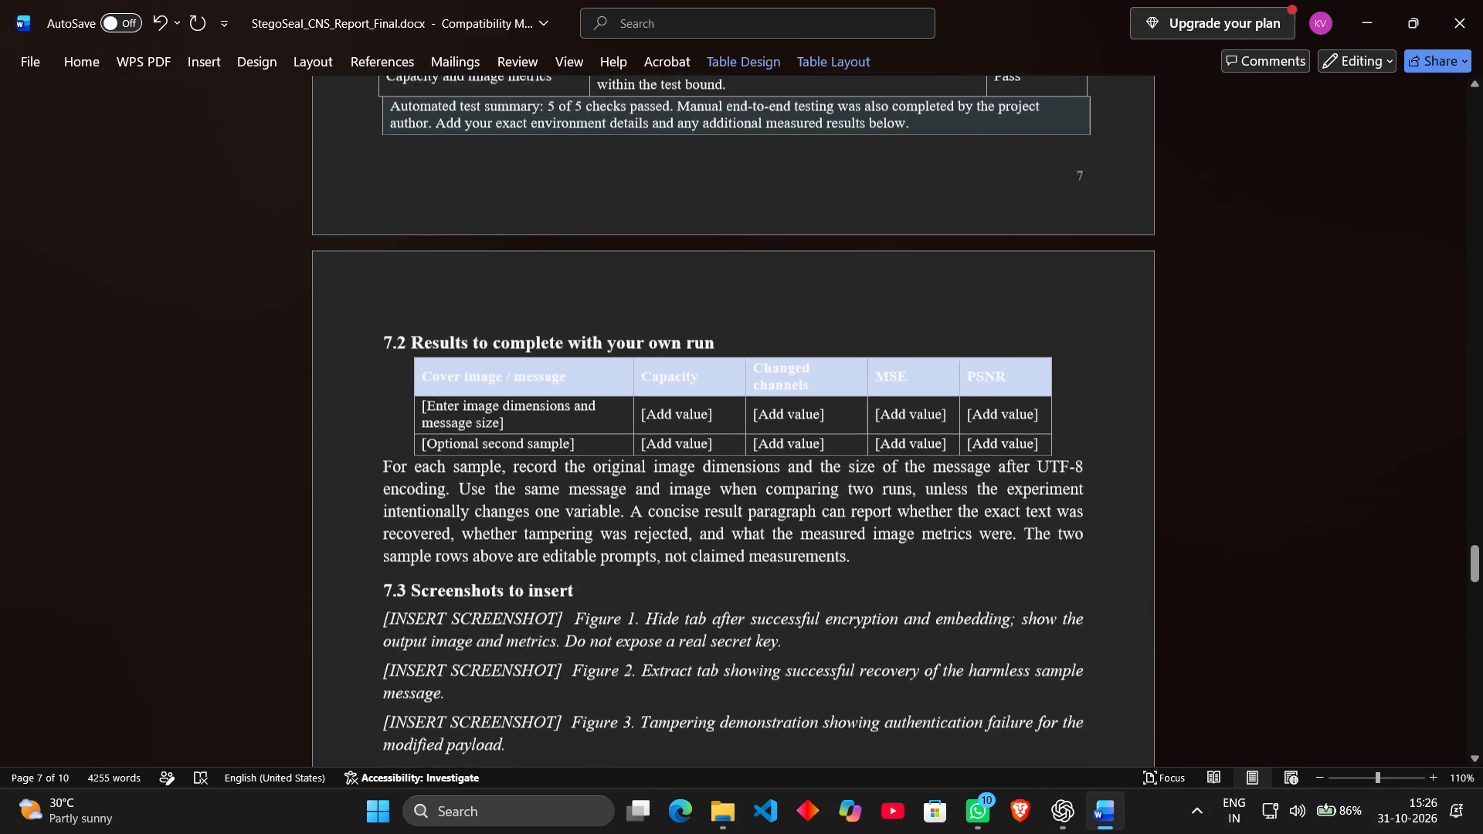
scroll(560, 501, up, 1)
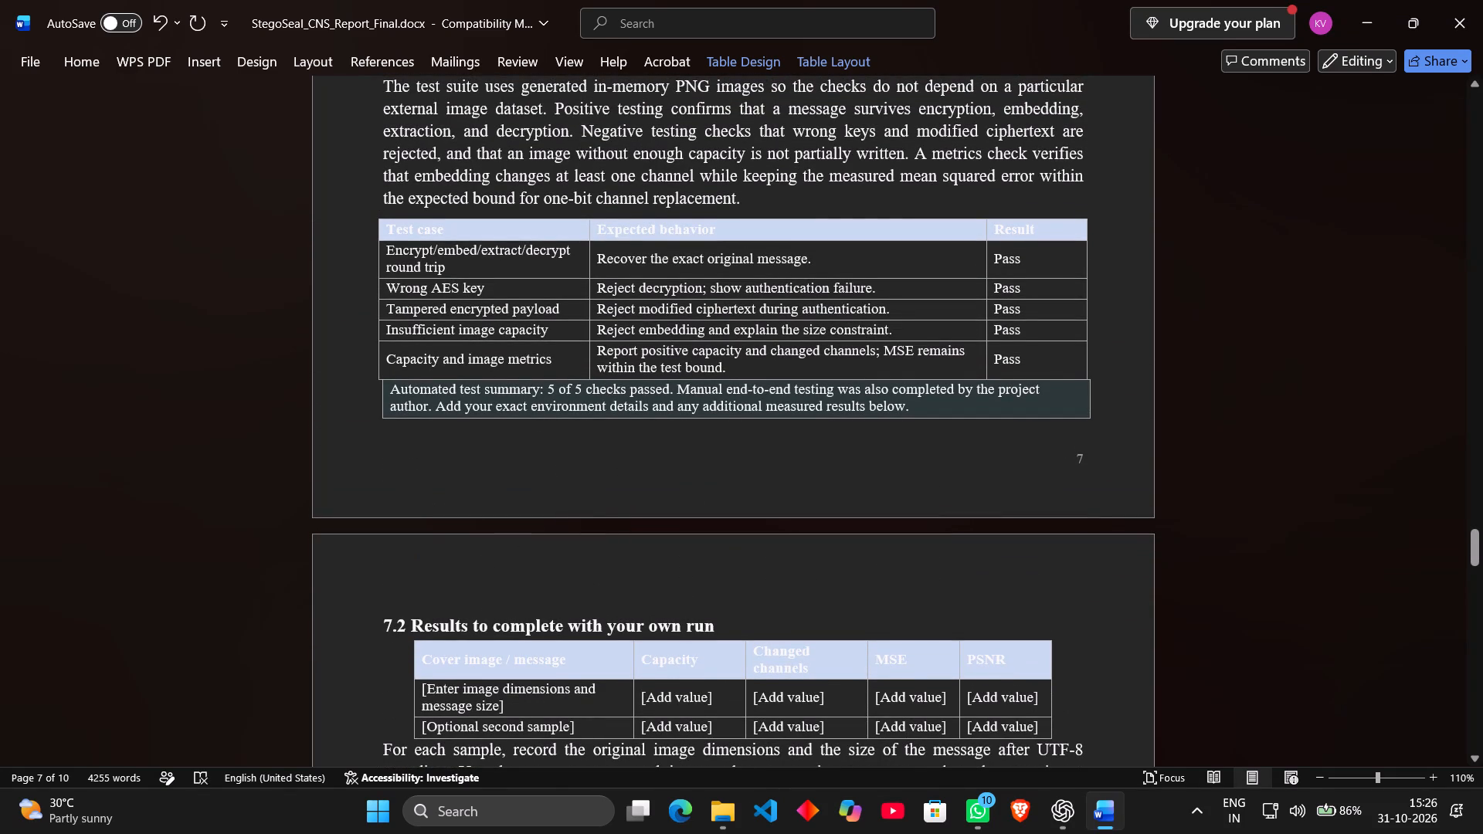
click(1088, 398)
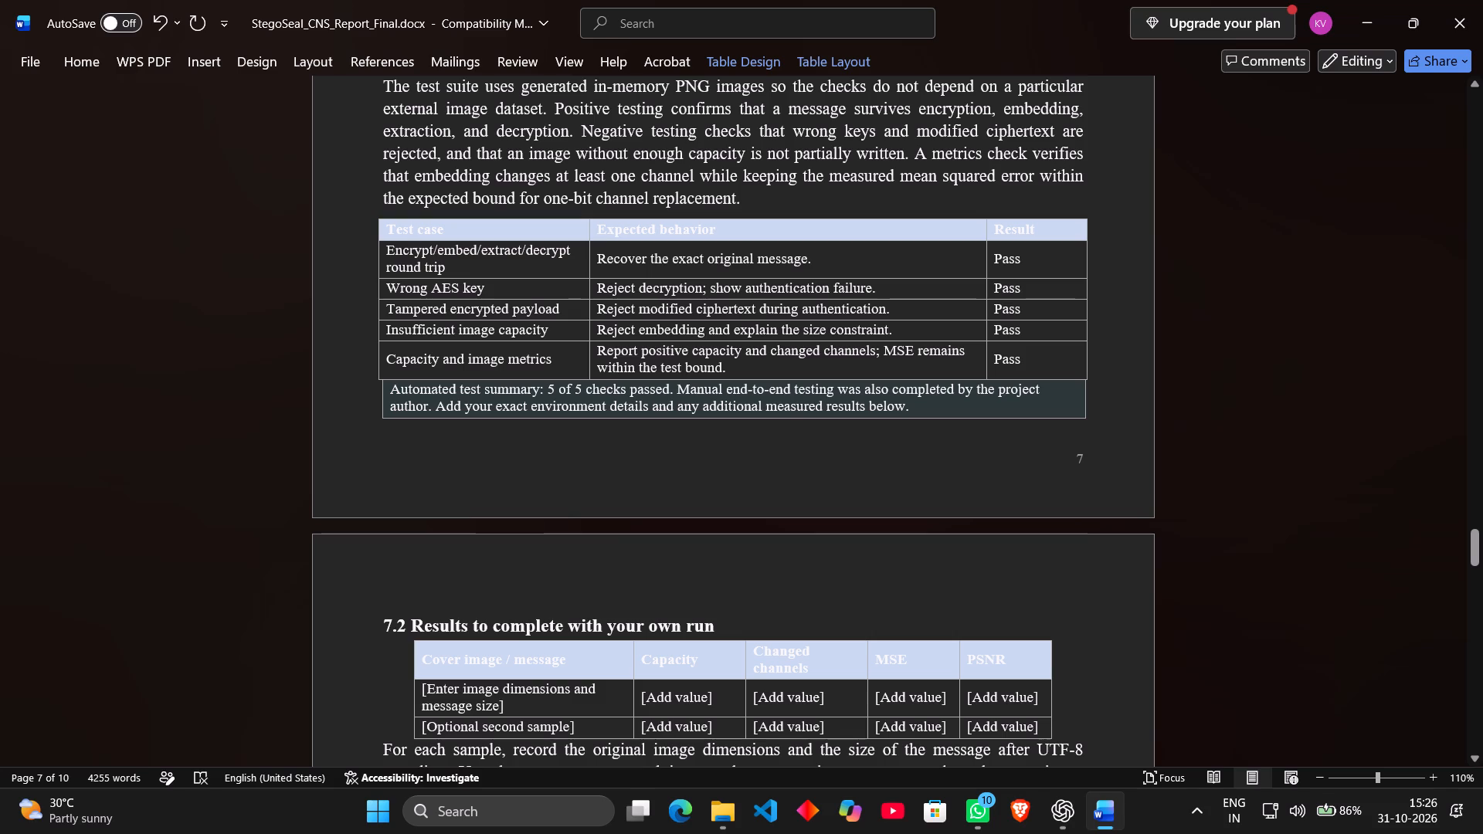
click(1085, 400)
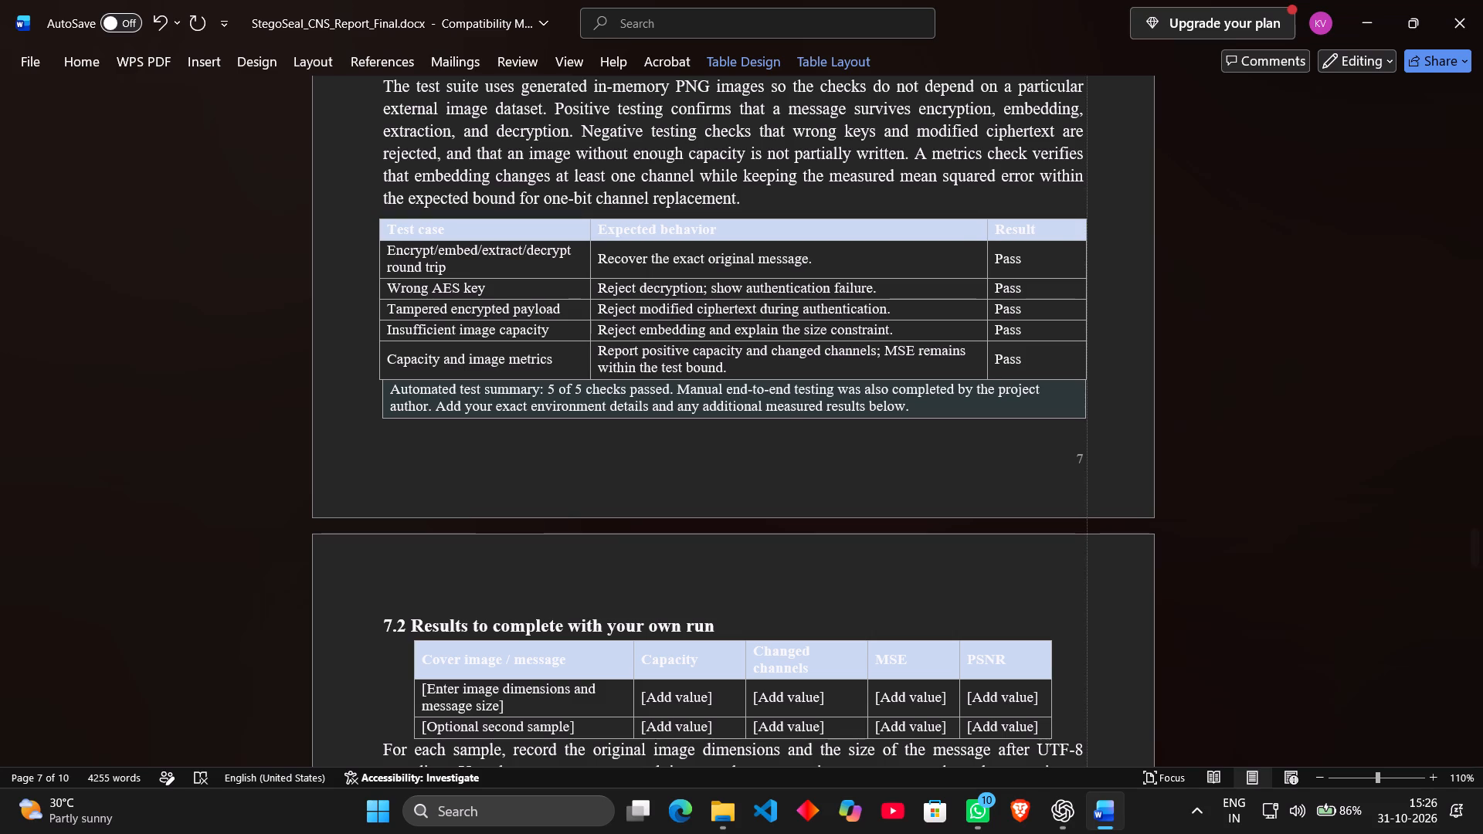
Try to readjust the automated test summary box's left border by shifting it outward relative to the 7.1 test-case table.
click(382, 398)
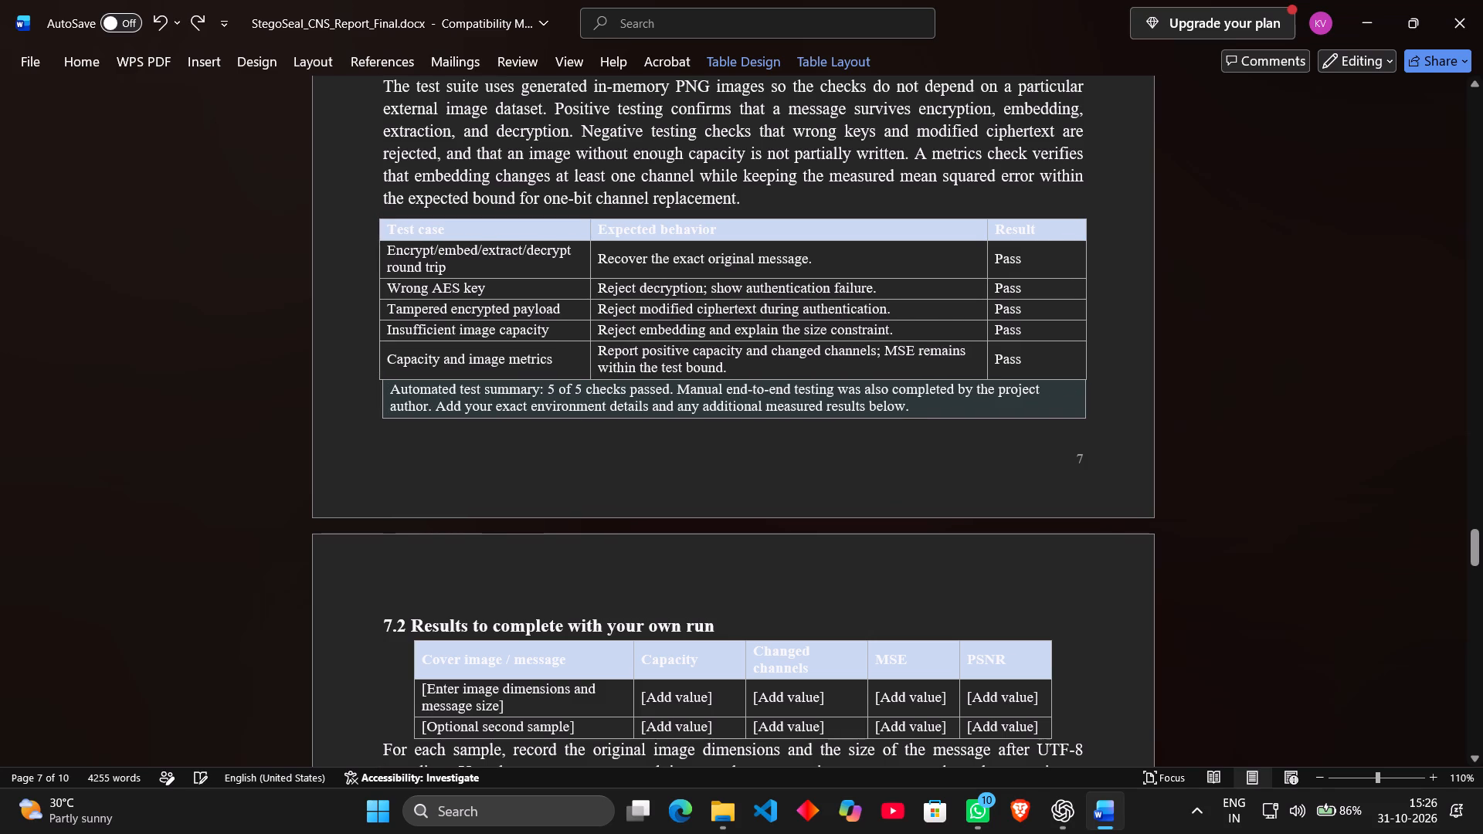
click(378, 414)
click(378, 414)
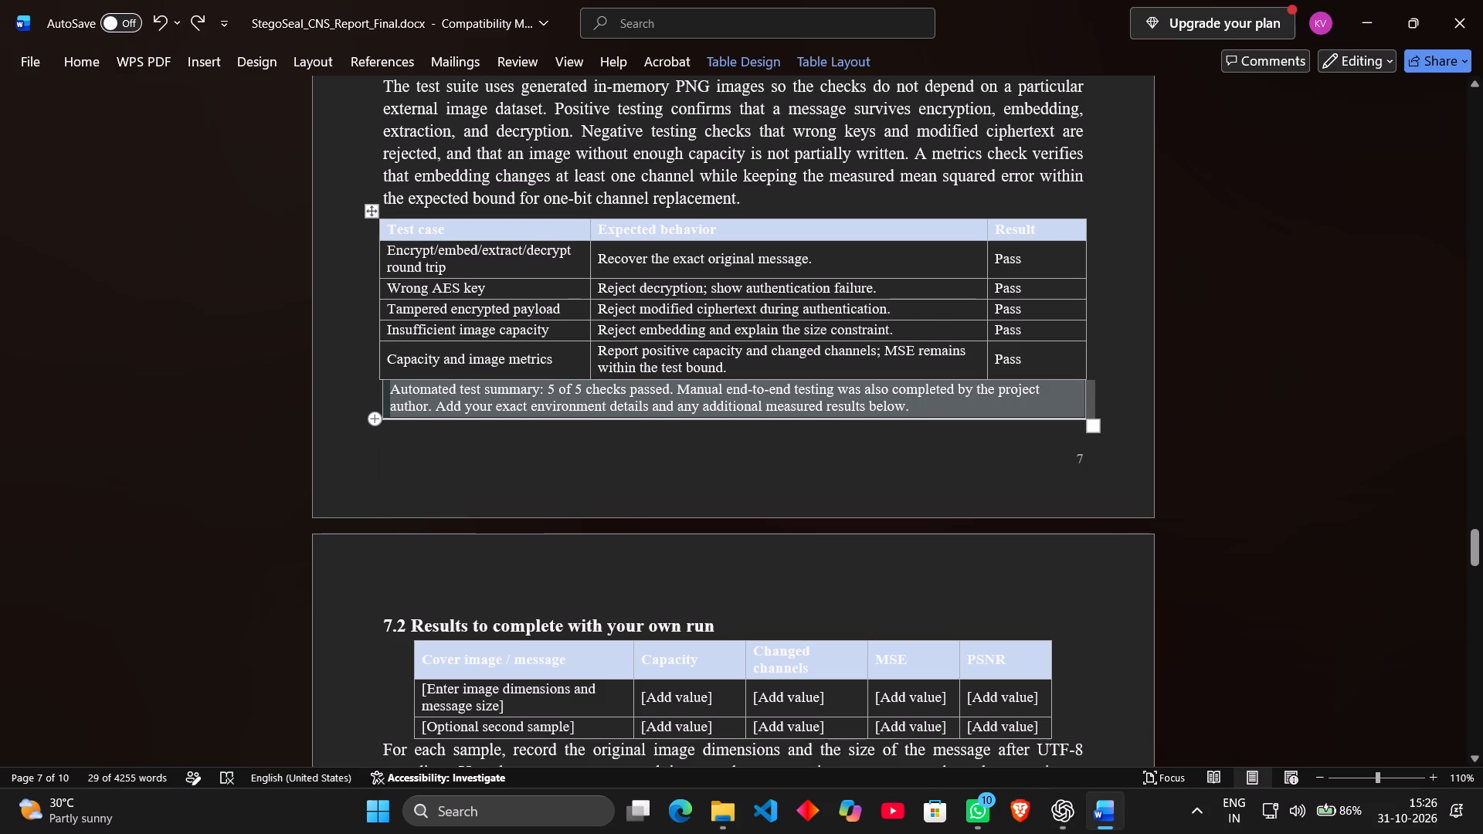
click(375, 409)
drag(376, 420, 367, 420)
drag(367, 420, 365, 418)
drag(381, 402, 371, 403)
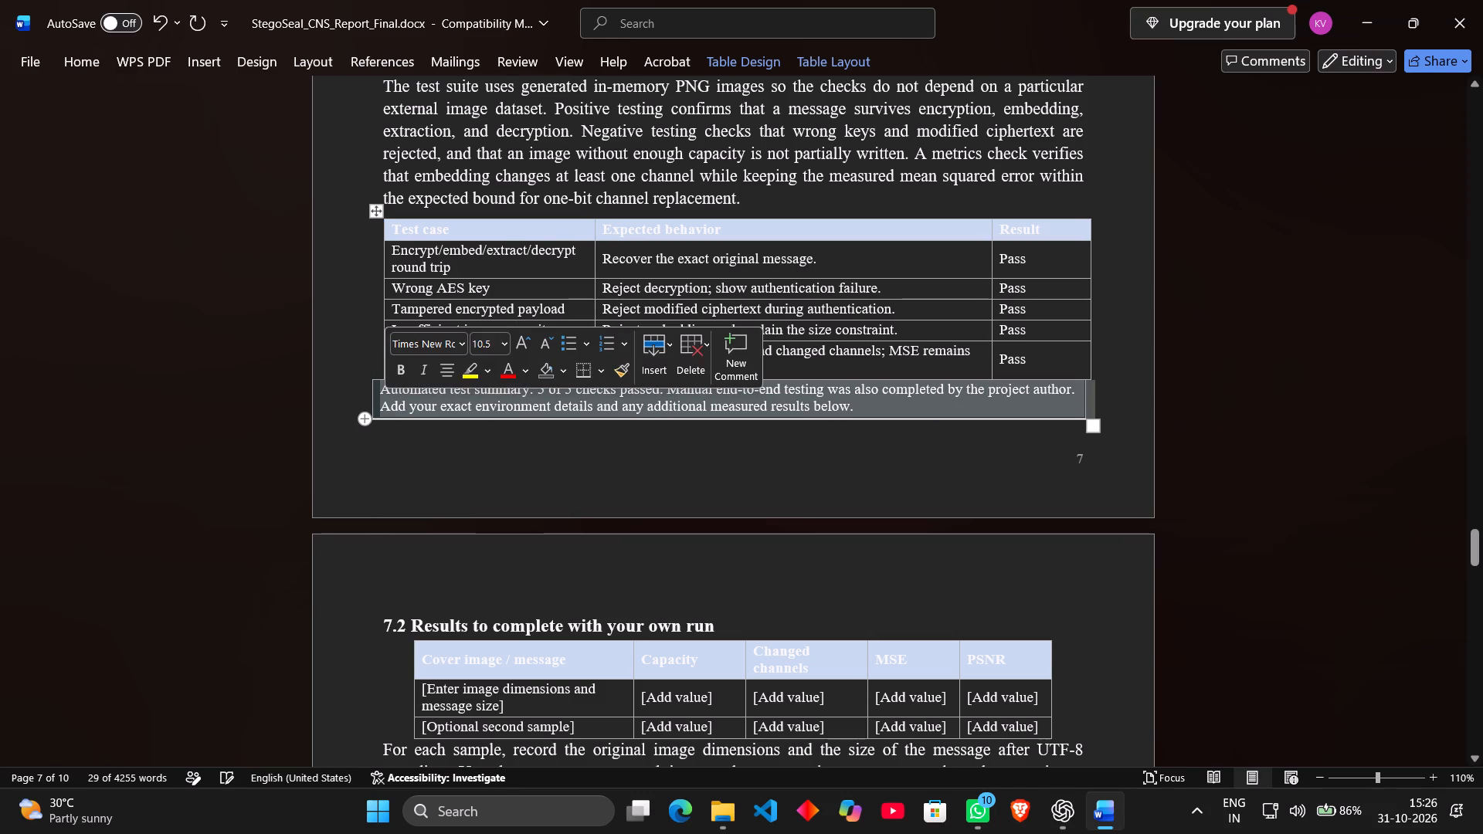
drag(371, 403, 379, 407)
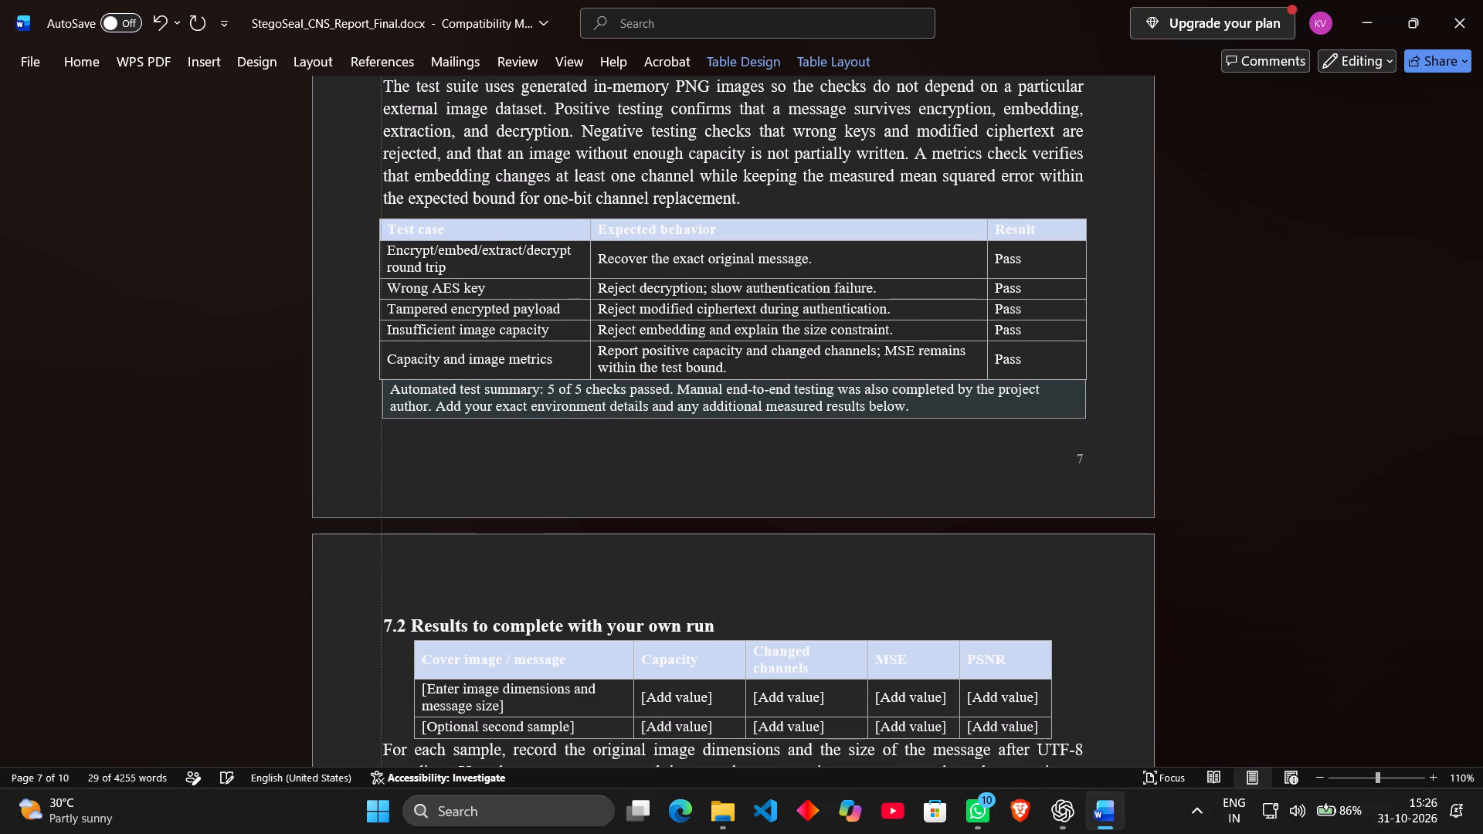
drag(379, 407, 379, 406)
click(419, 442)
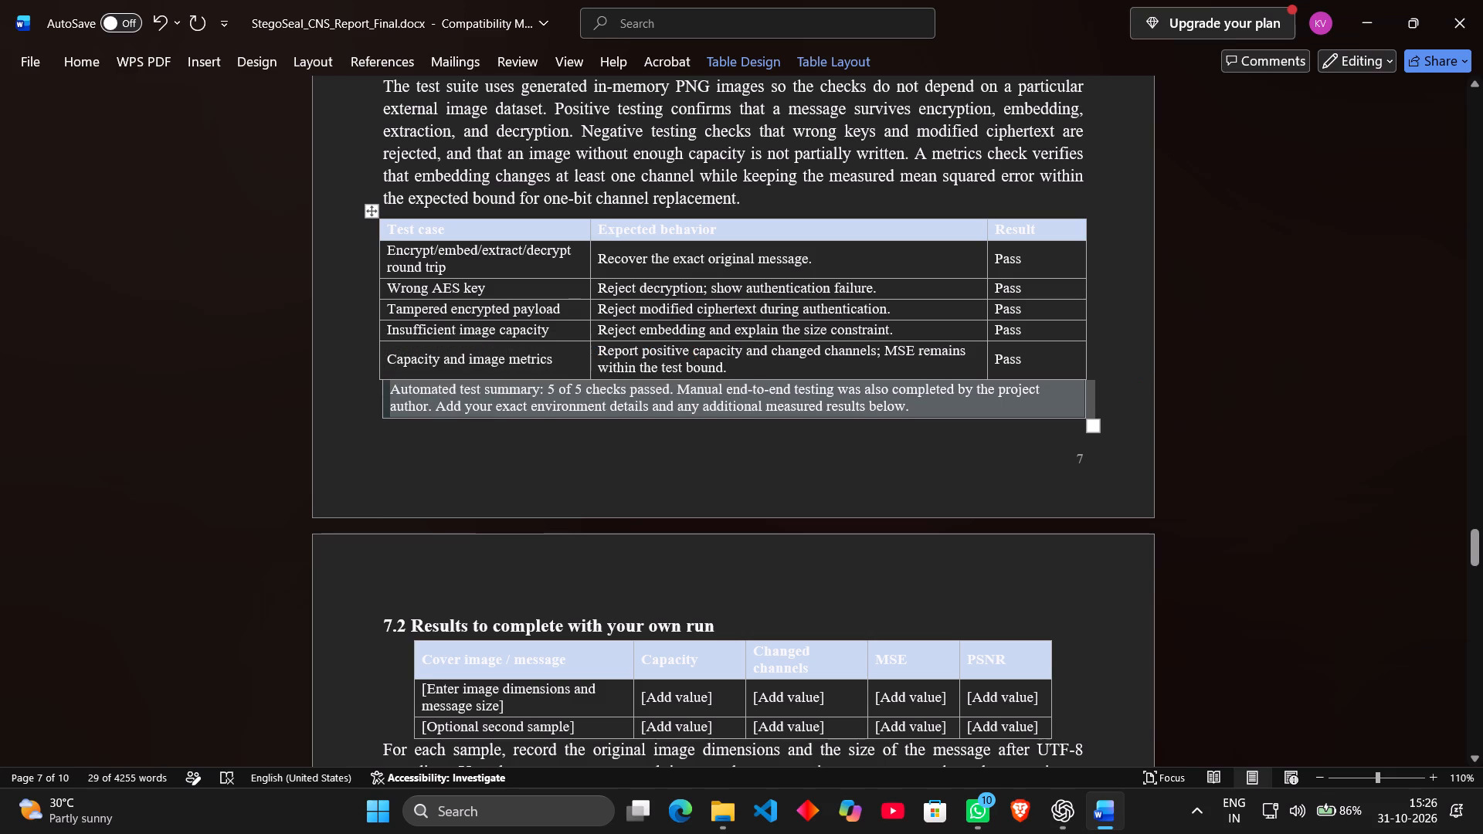
Check the alignment of the 7.1 and 7.2 tables and the 6.4 pseudocode box against the body text margins.
scroll(633, 463, up, 1)
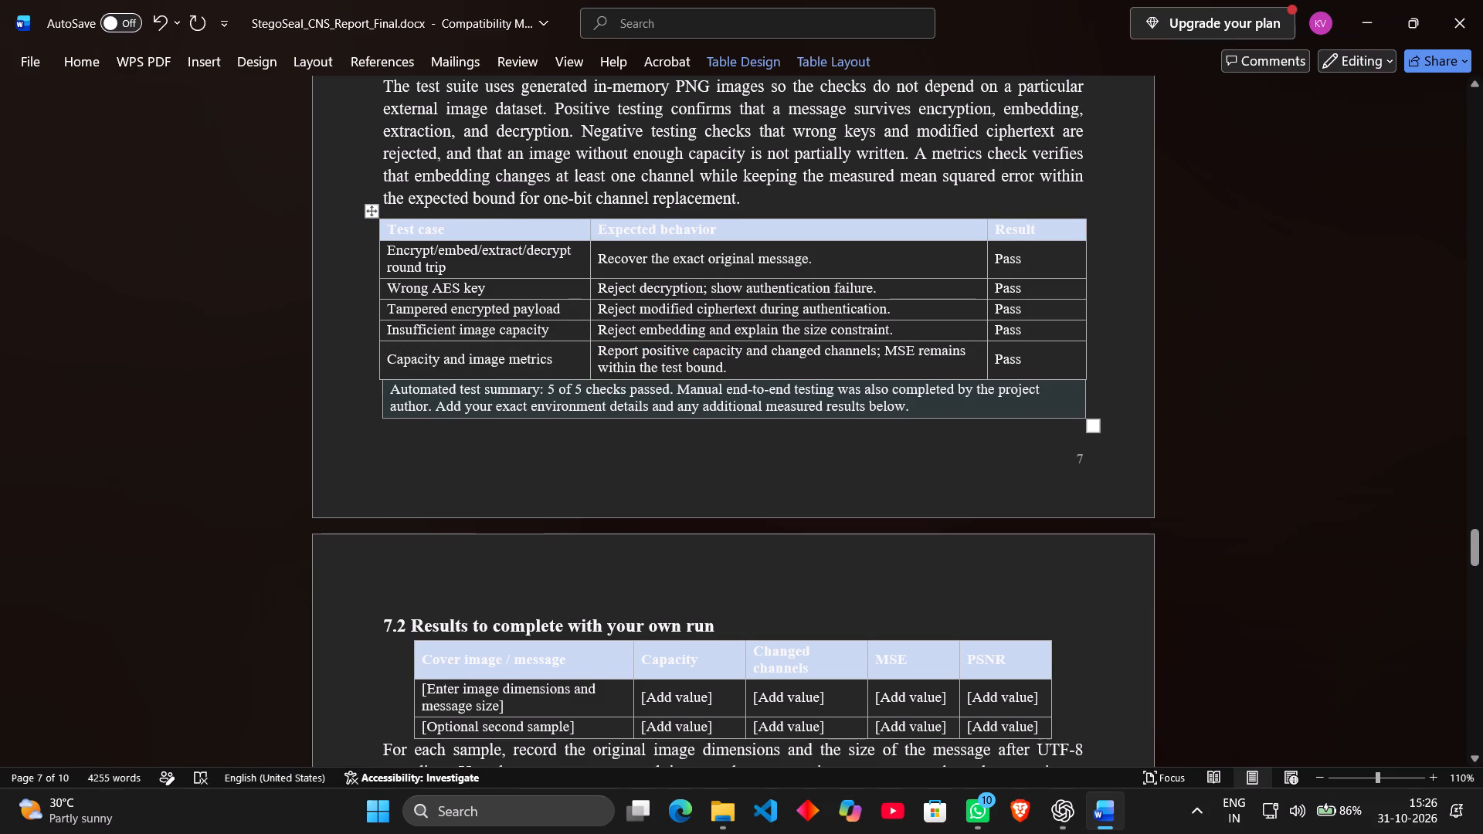
scroll(633, 463, up, 1)
scroll(633, 463, down, 2)
scroll(562, 484, up, 1)
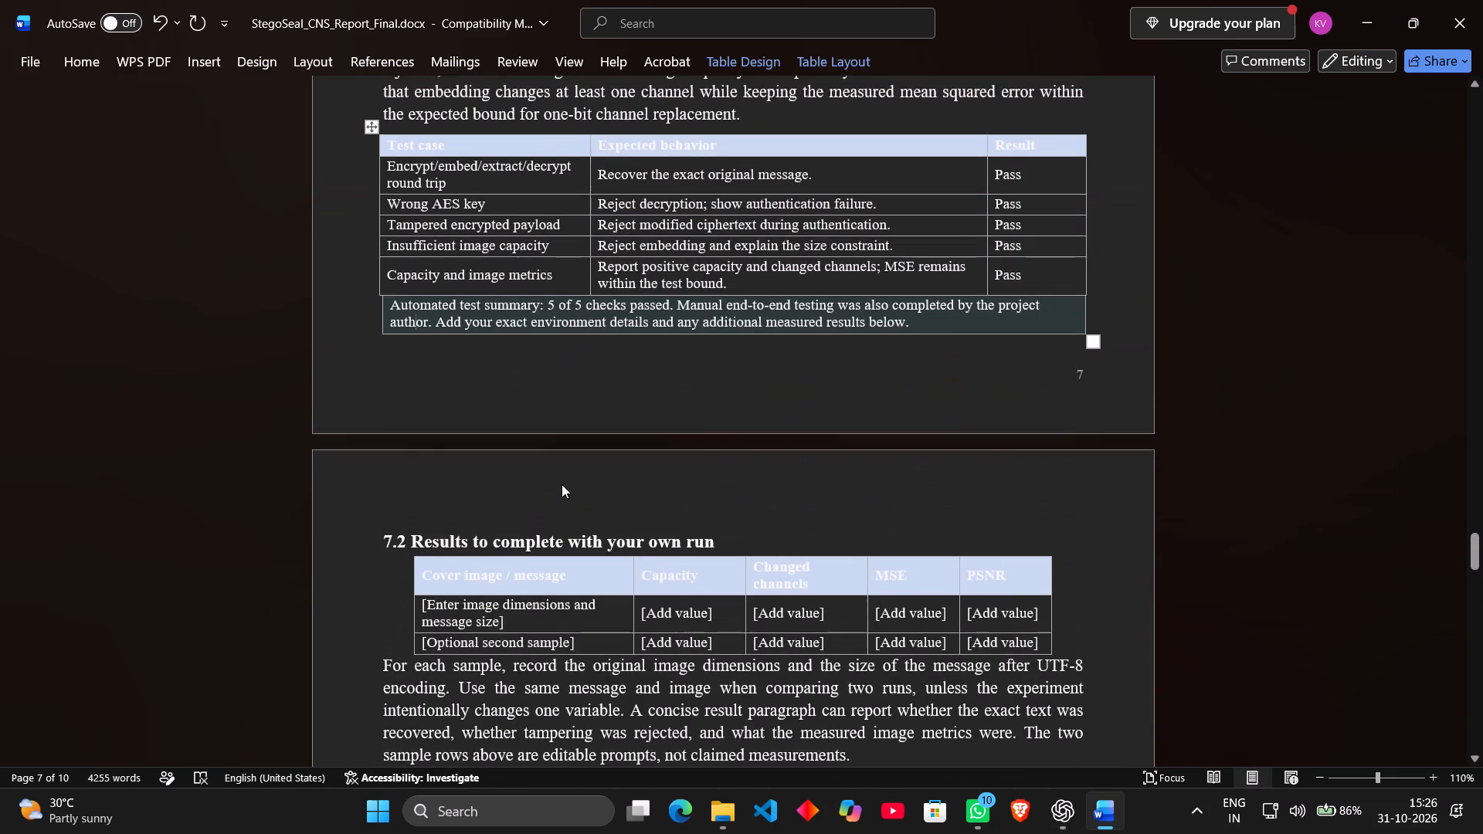
scroll(562, 484, down, 1)
scroll(562, 484, up, 1)
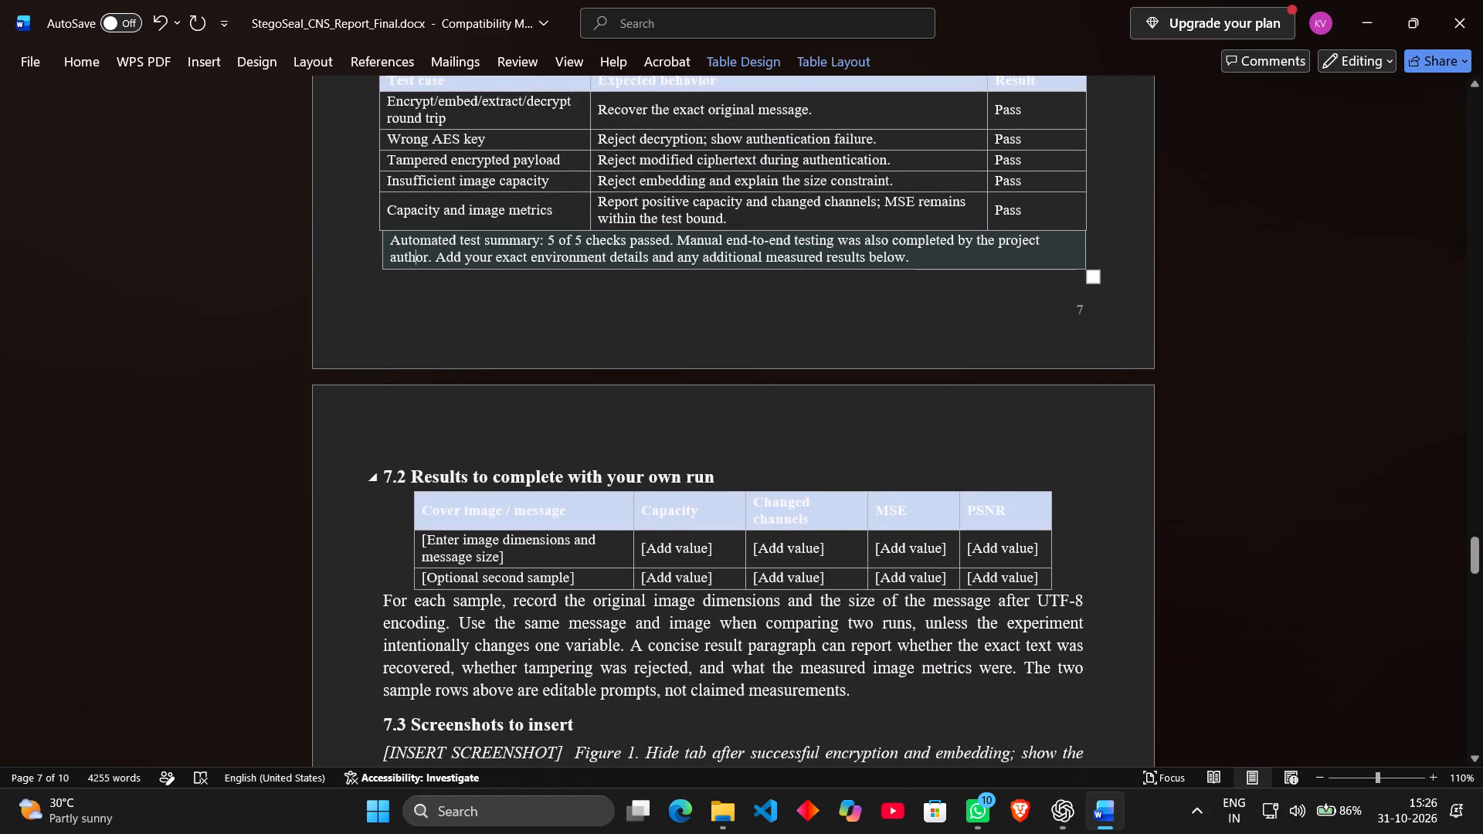
scroll(562, 484, up, 1)
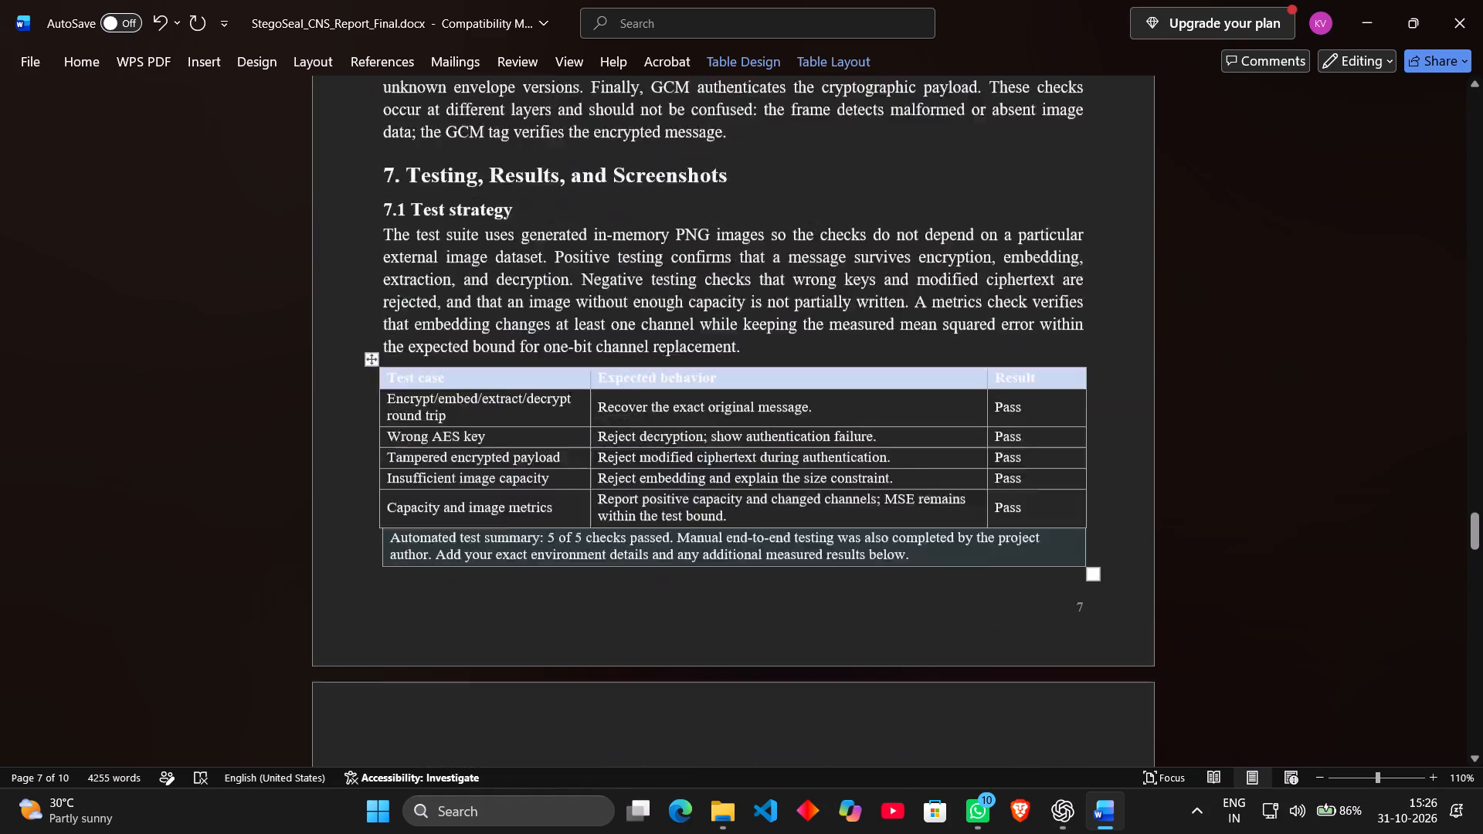
scroll(562, 484, up, 2)
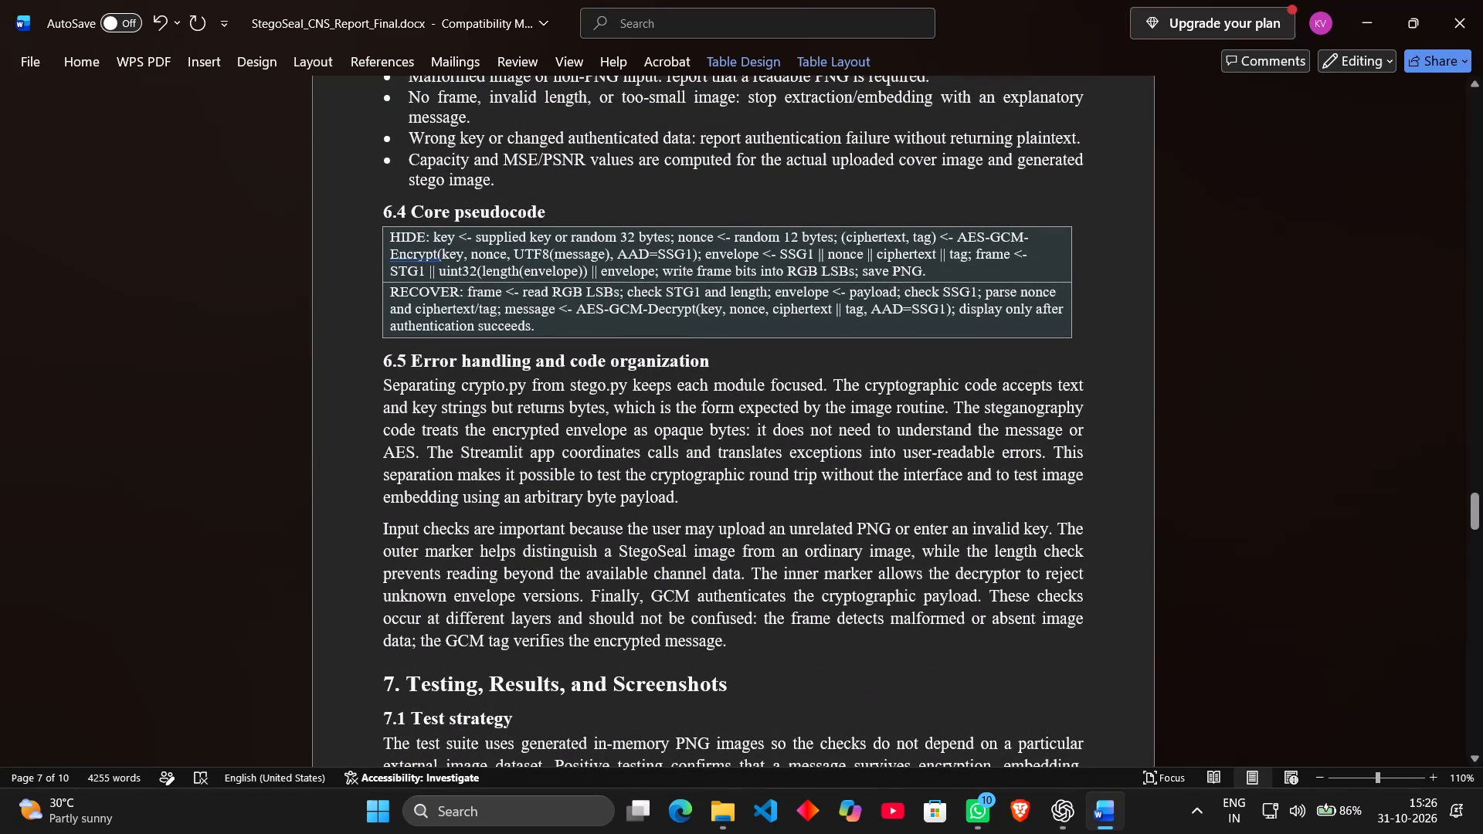
Move the left border of the 7.2 results table outward toward the body text margin.
scroll(562, 484, down, 4)
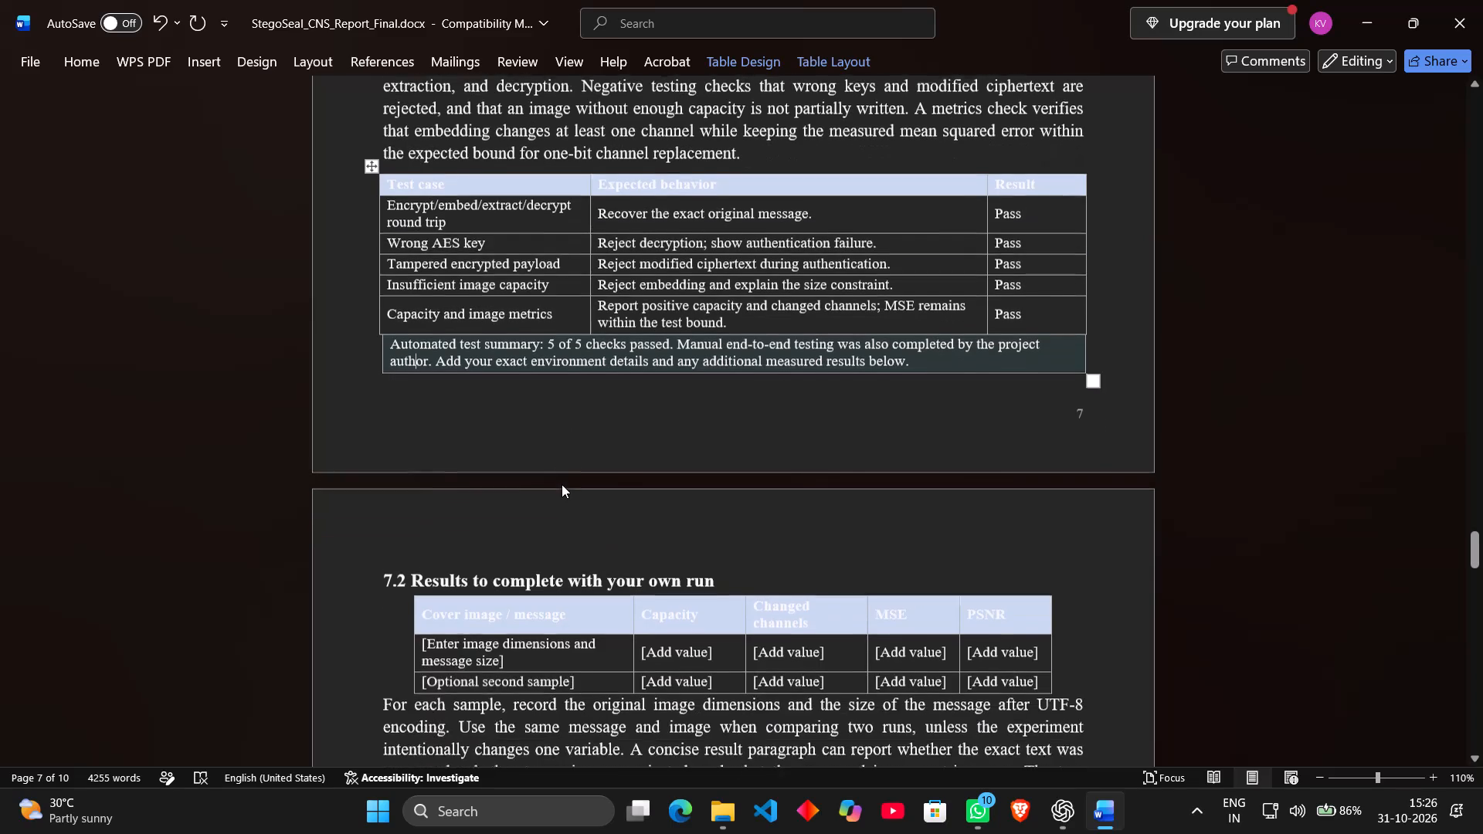
scroll(562, 484, down, 1)
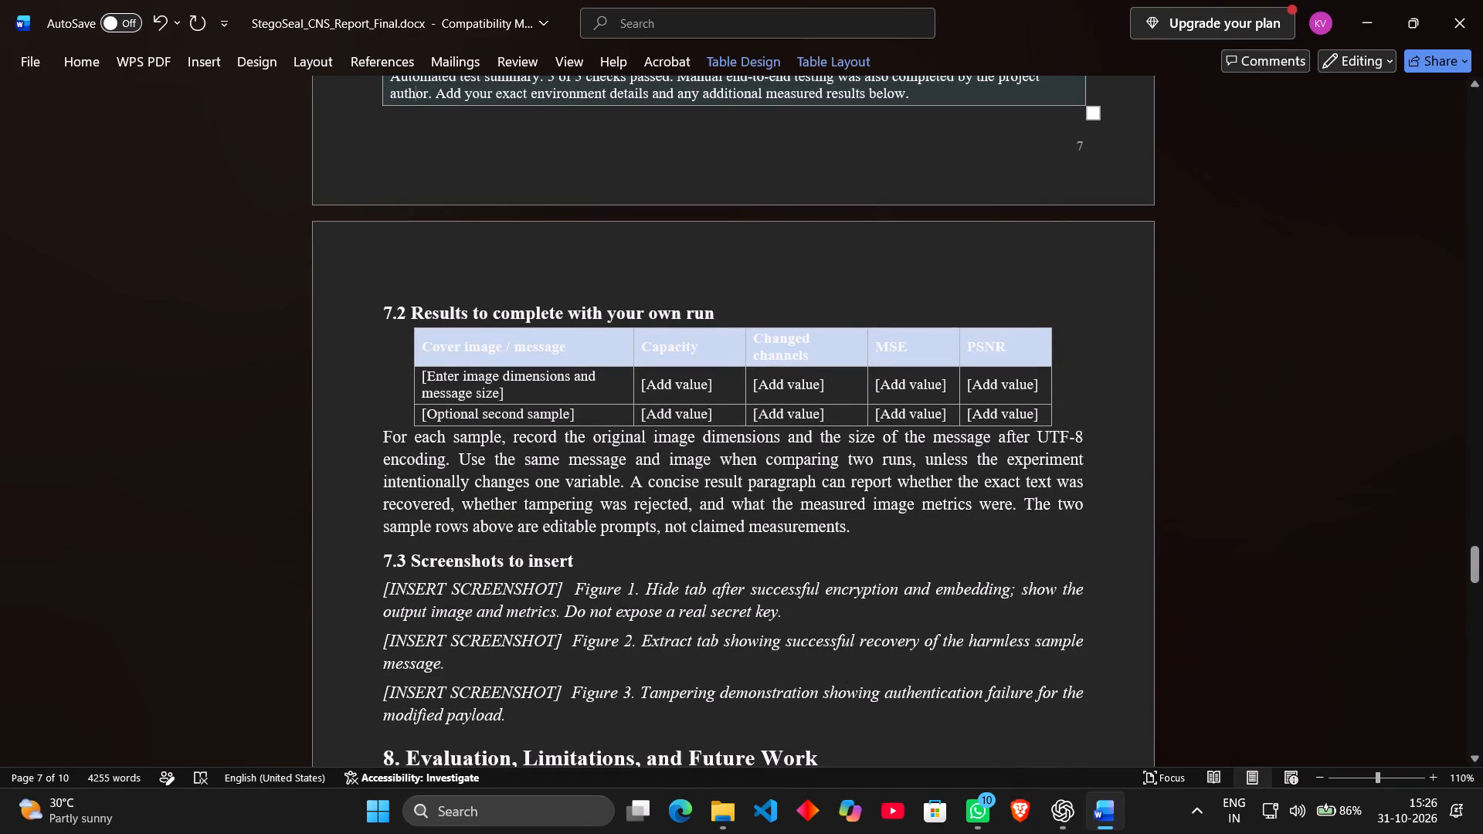
drag(413, 372, 380, 375)
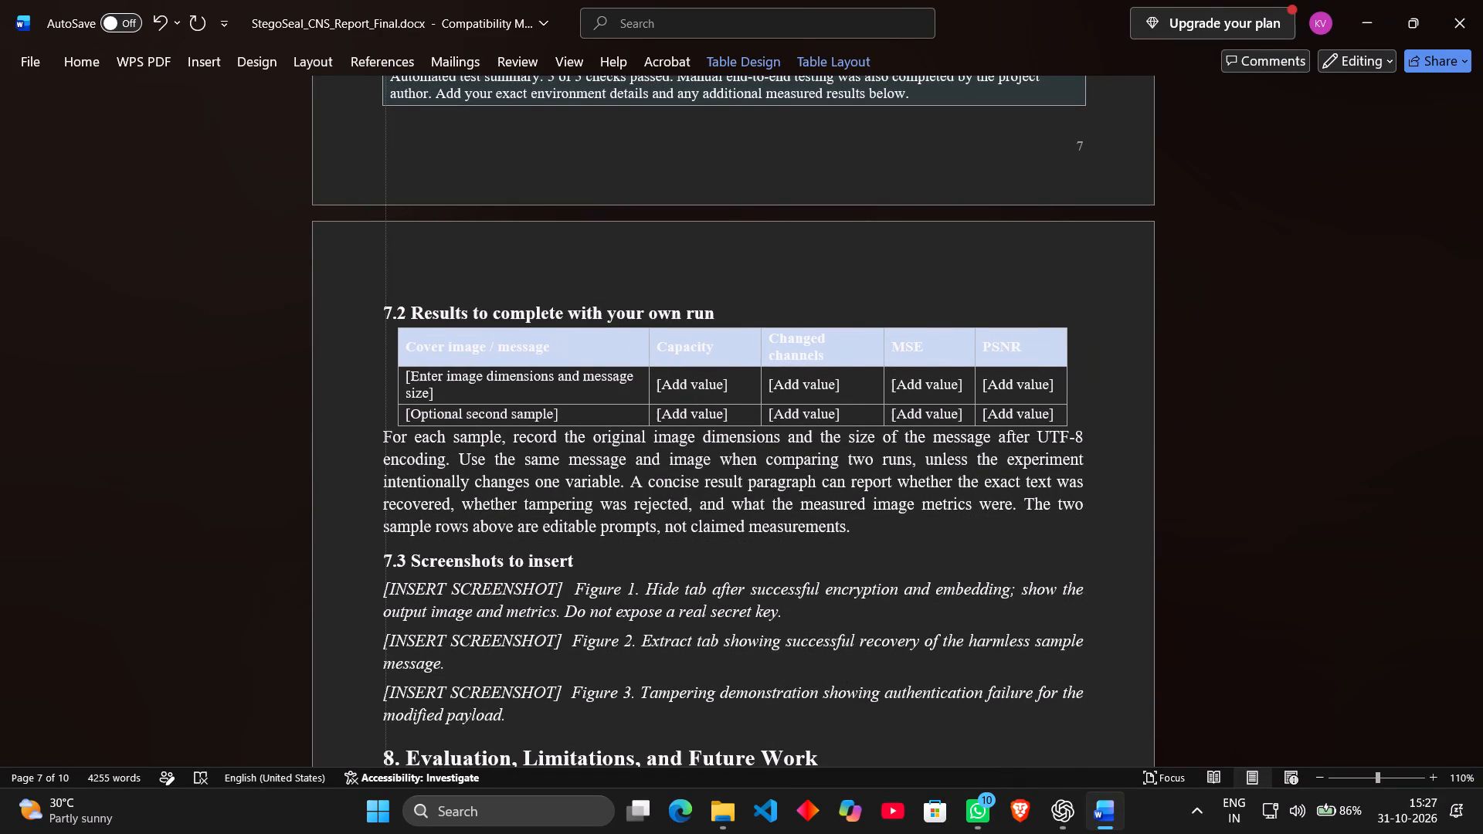
drag(380, 375, 365, 375)
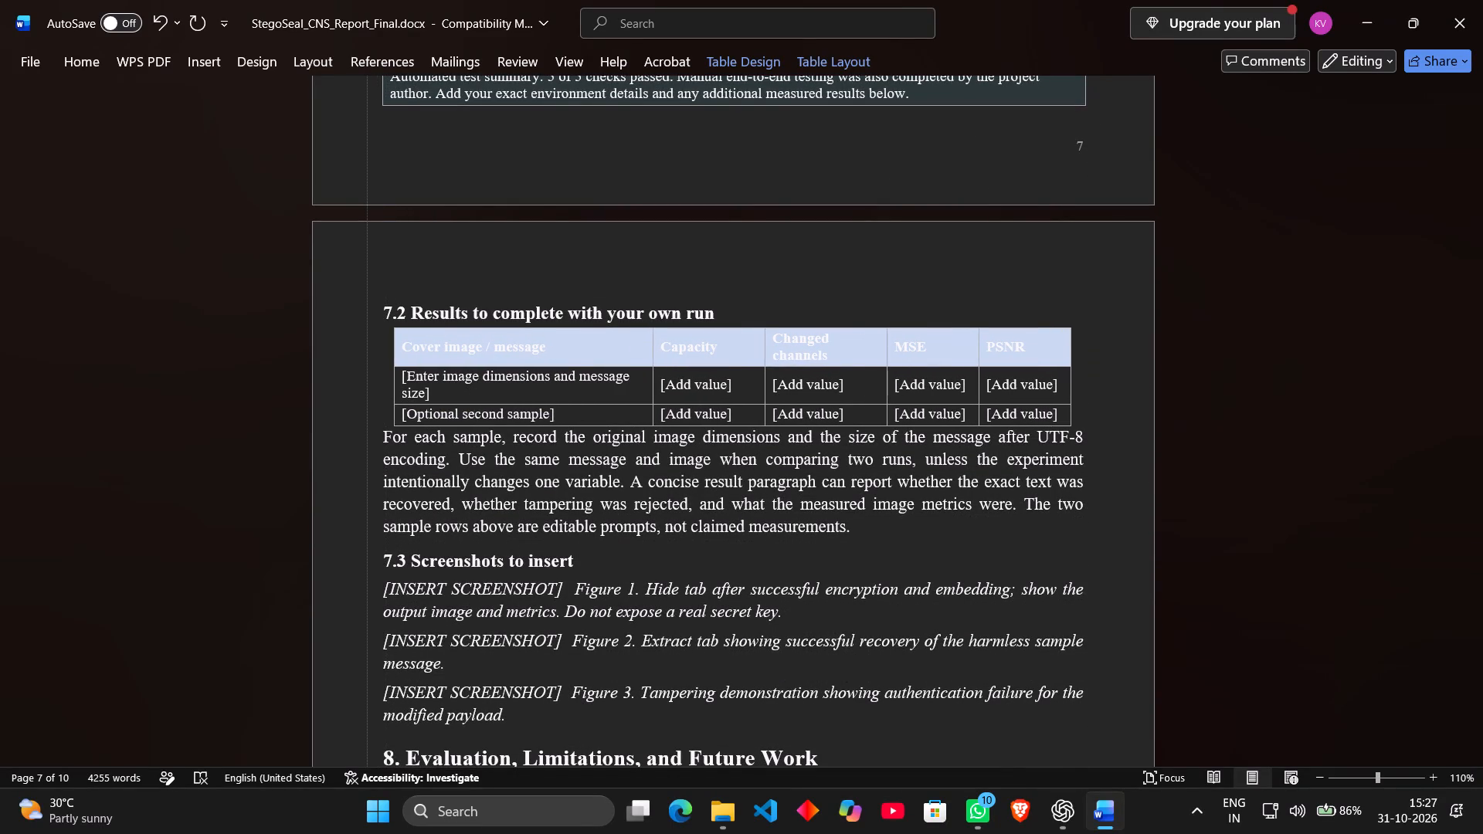
drag(365, 375, 368, 377)
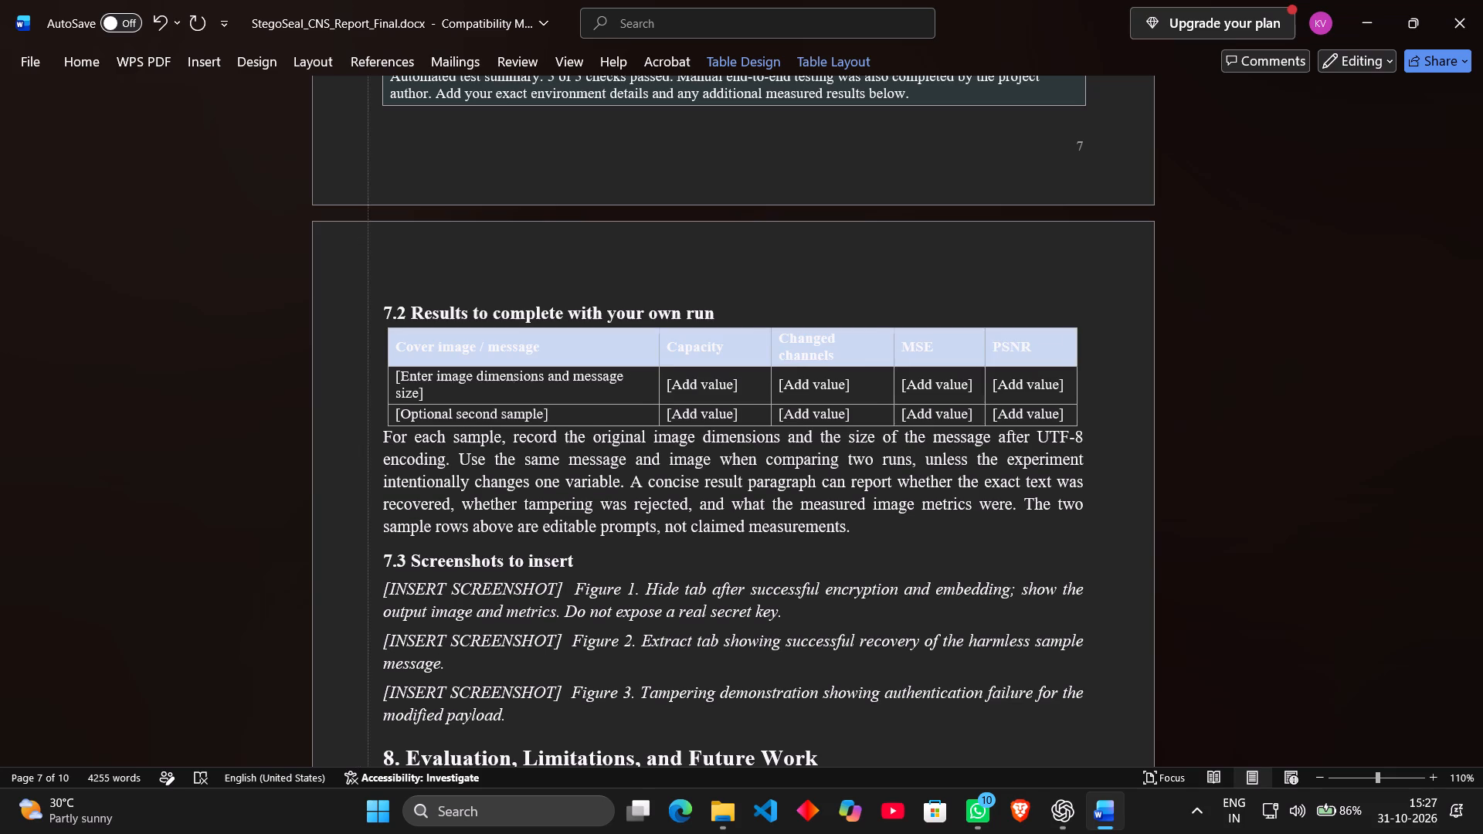
drag(368, 377, 368, 378)
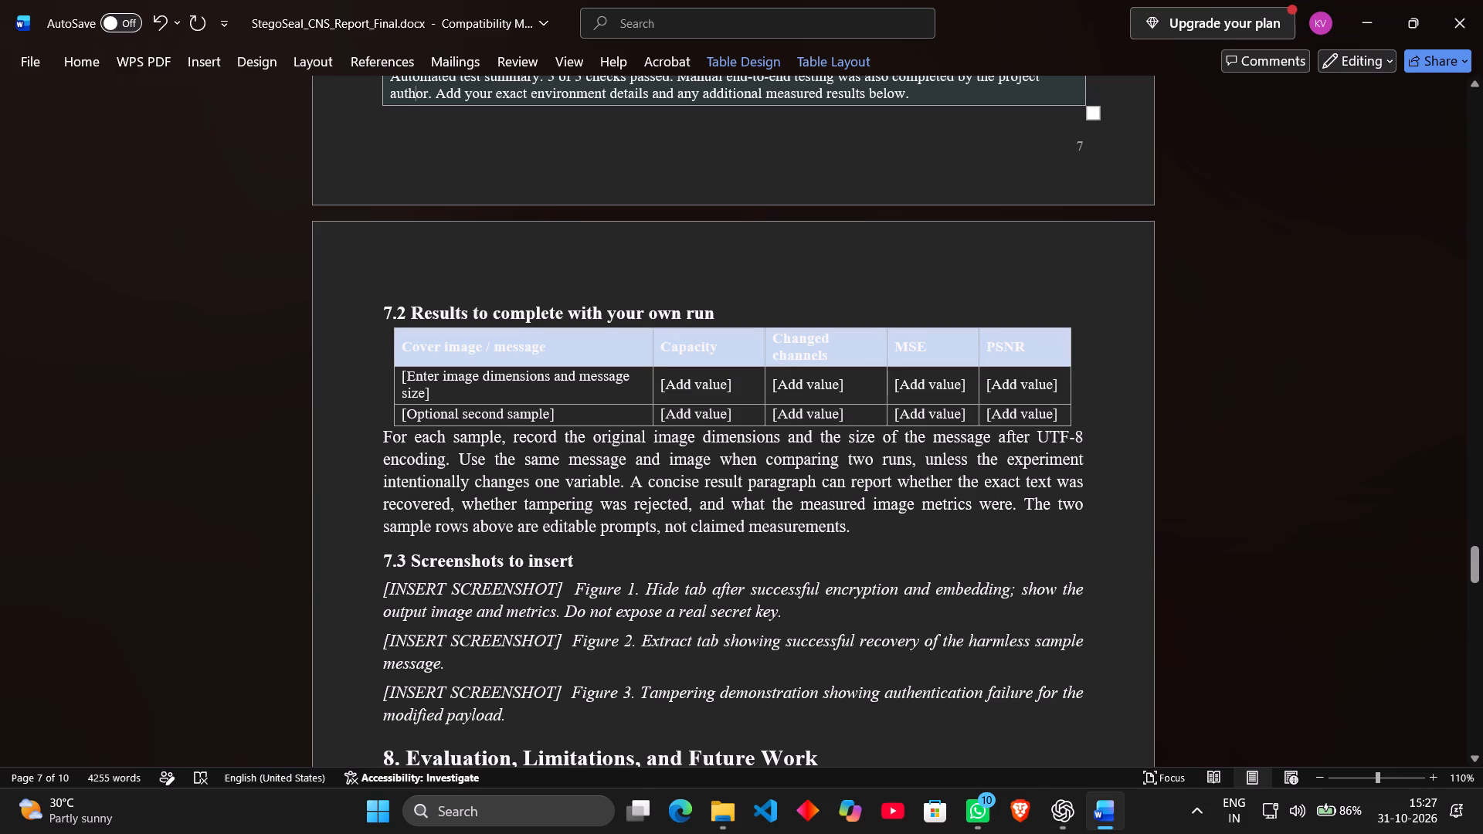
Move the right border of the 7.2 results table outward toward the body text margin.
drag(1070, 370, 1084, 371)
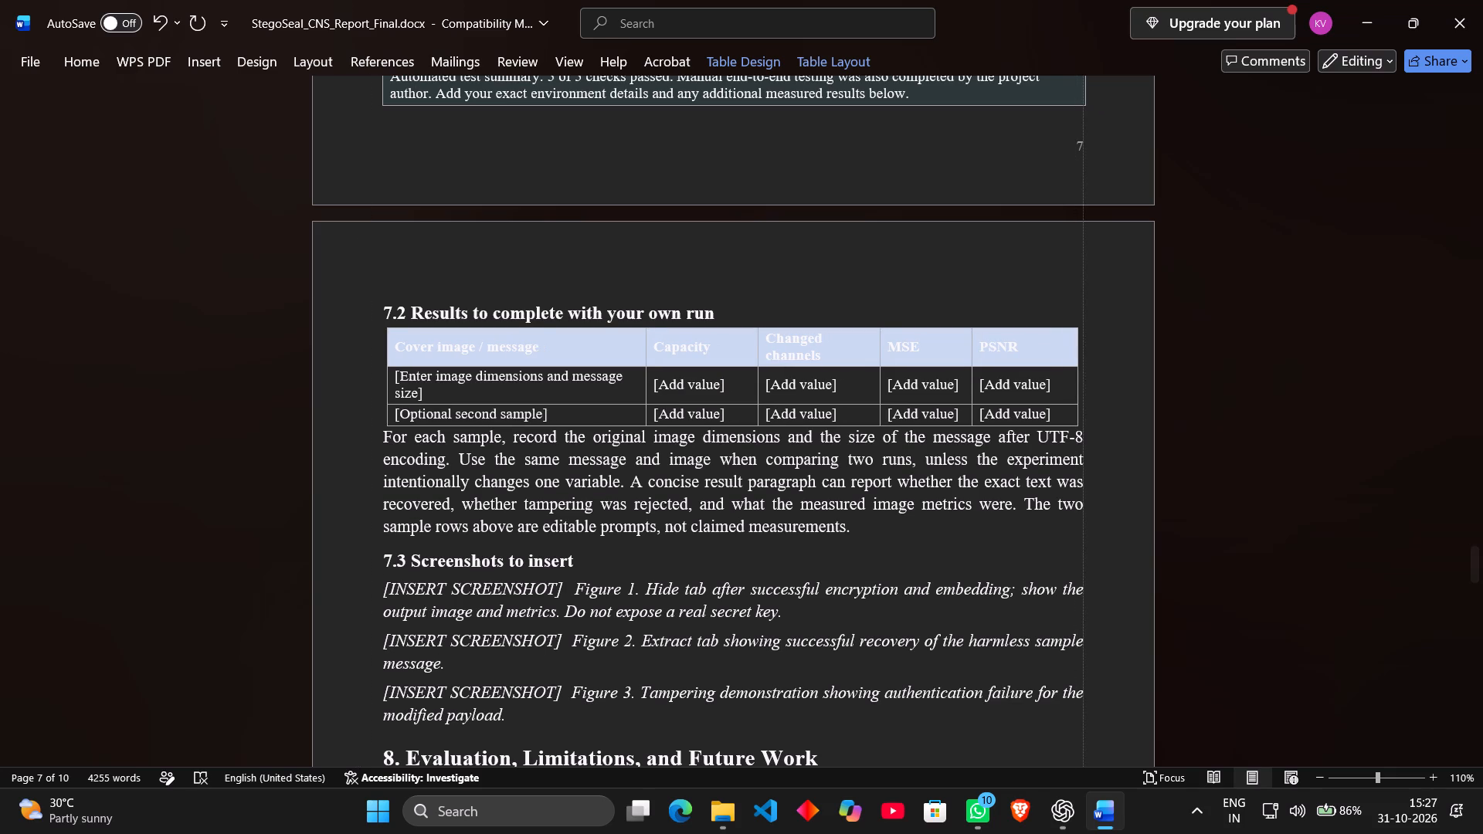
drag(1084, 371, 1108, 370)
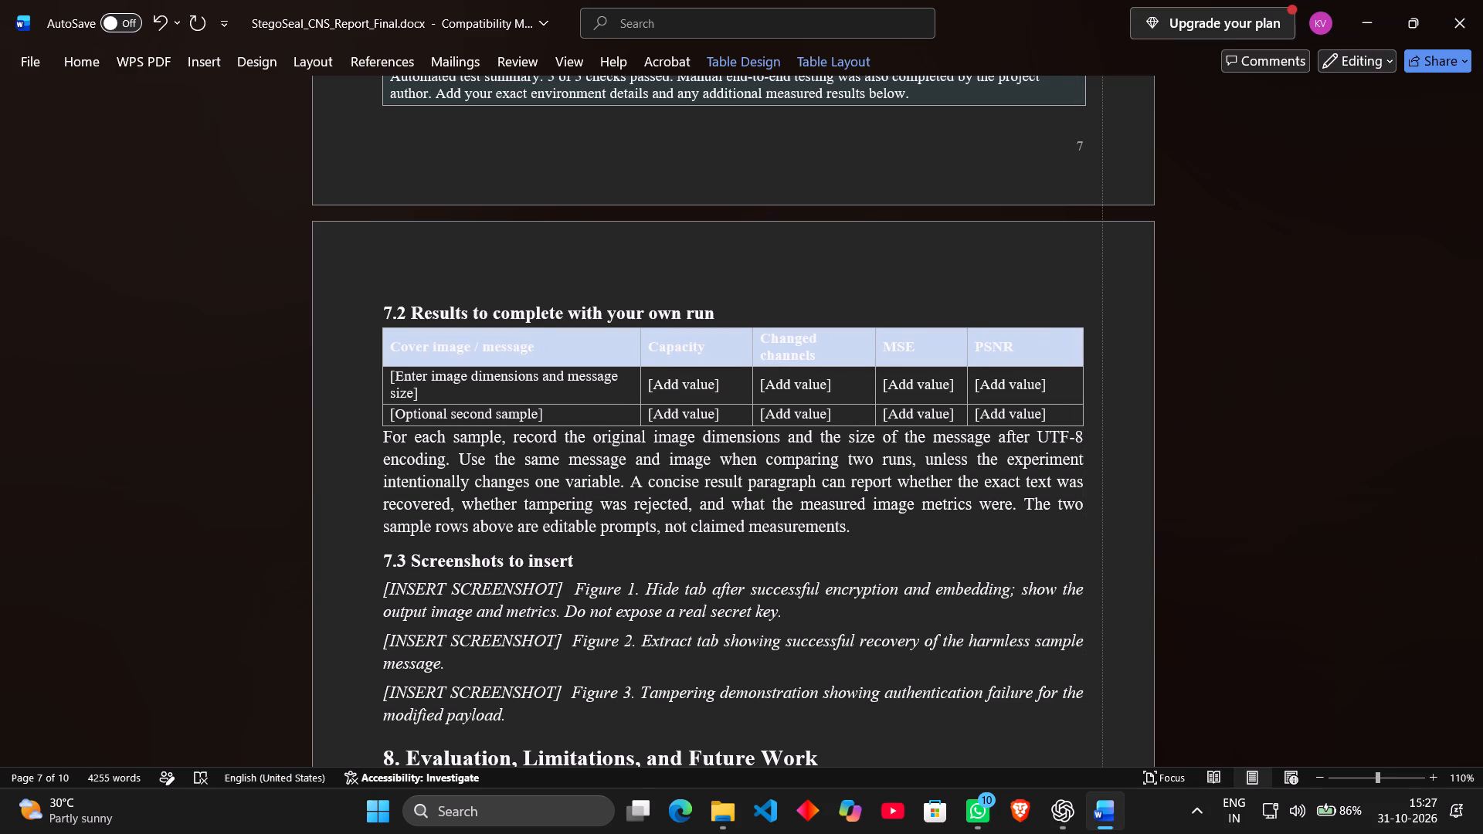
drag(1108, 370, 1094, 376)
drag(1094, 376, 1084, 381)
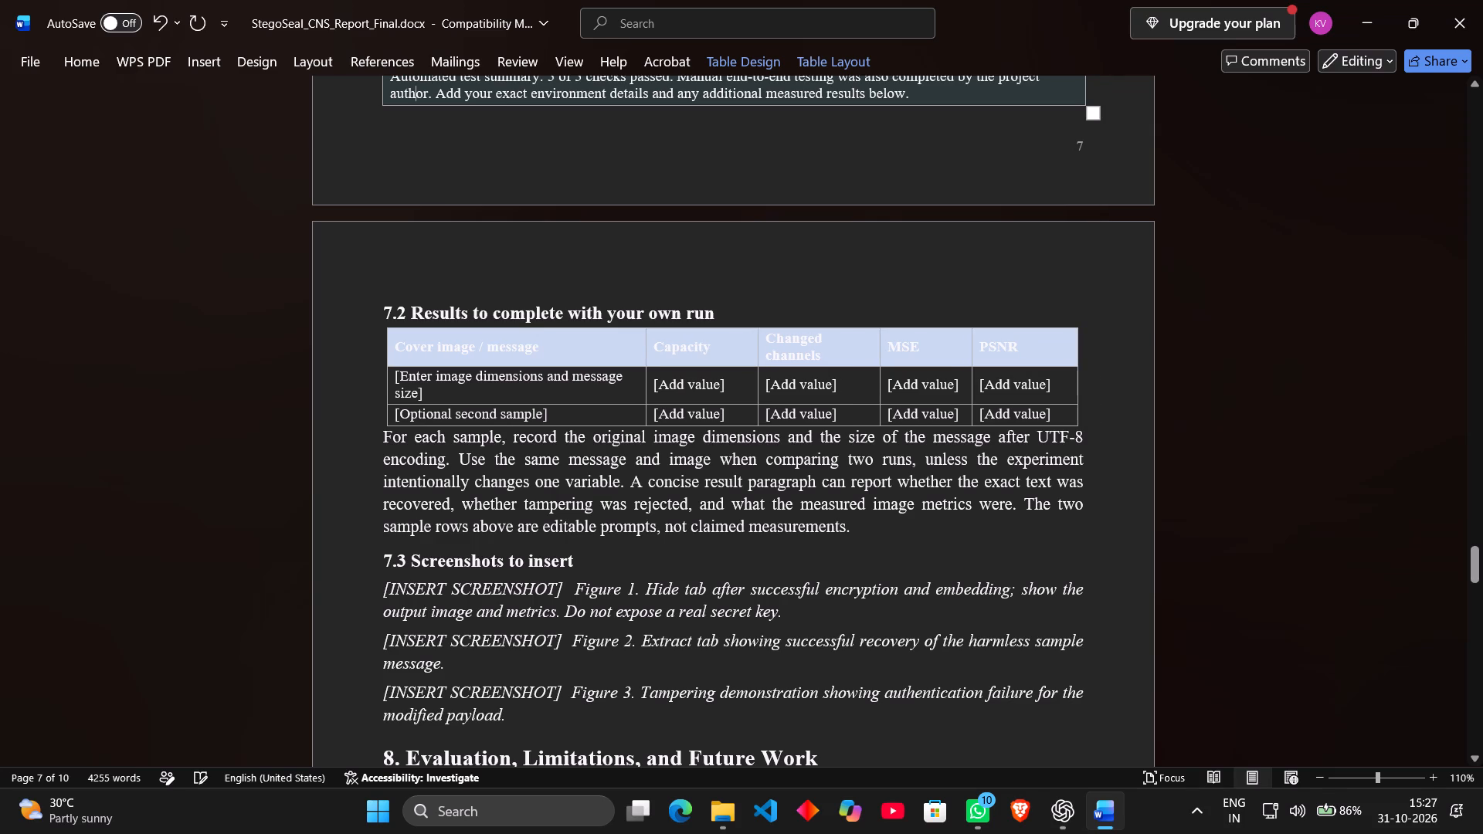
Nudge the left border of the 7.2 results table slightly further outward to line up with the body text margin.
click(848, 252)
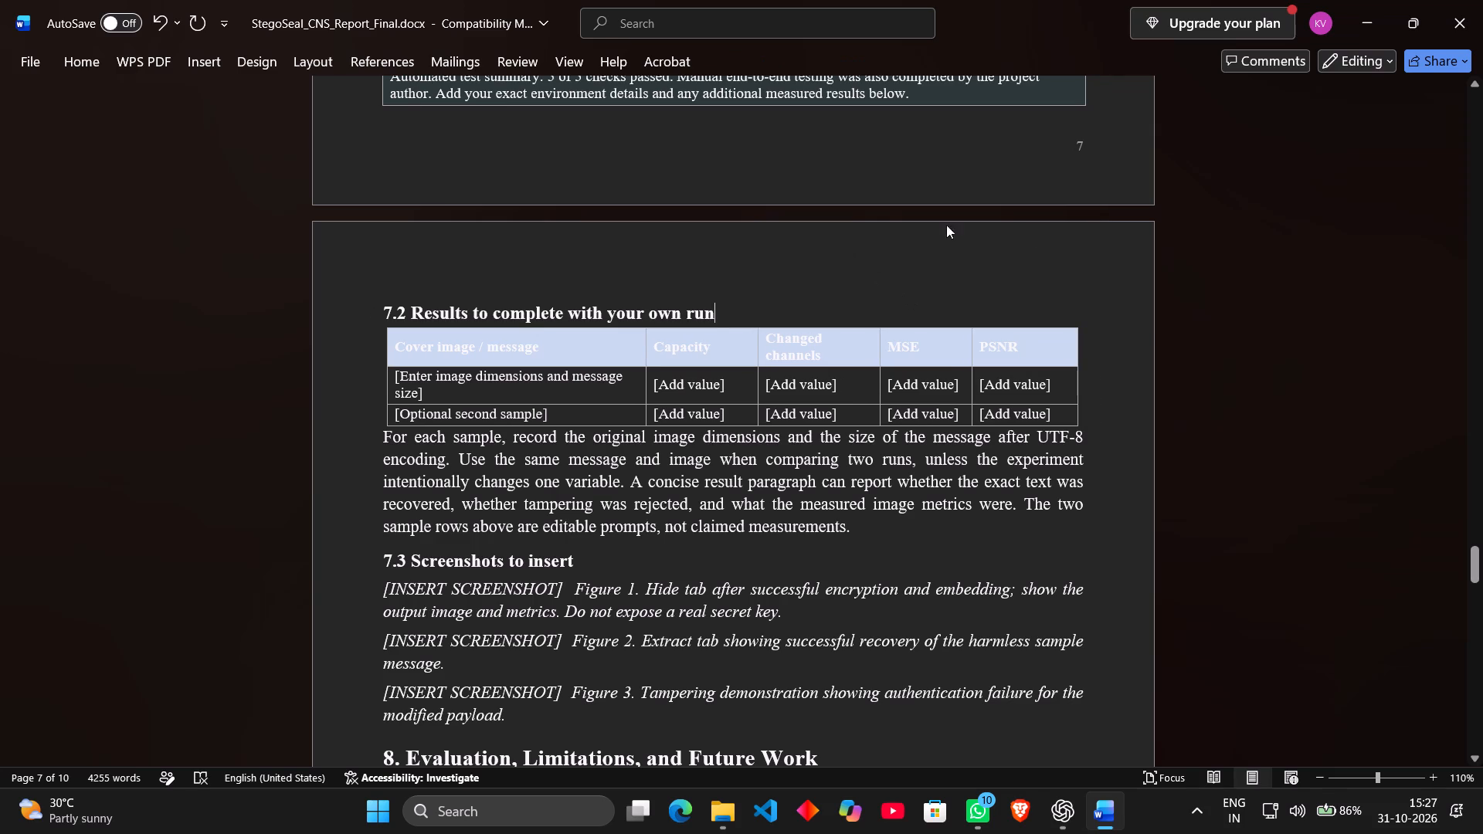
click(1077, 378)
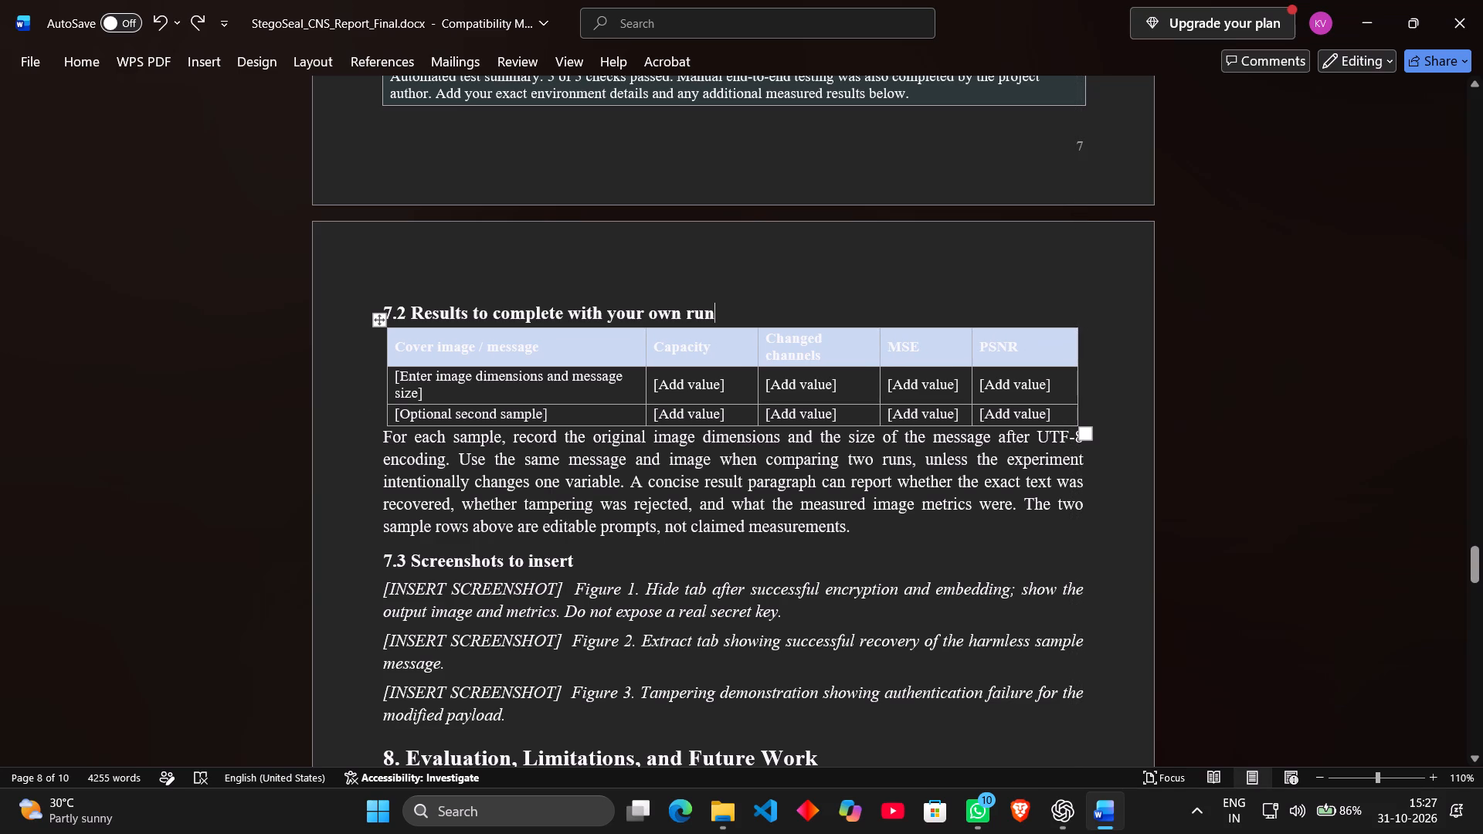
drag(386, 389, 378, 388)
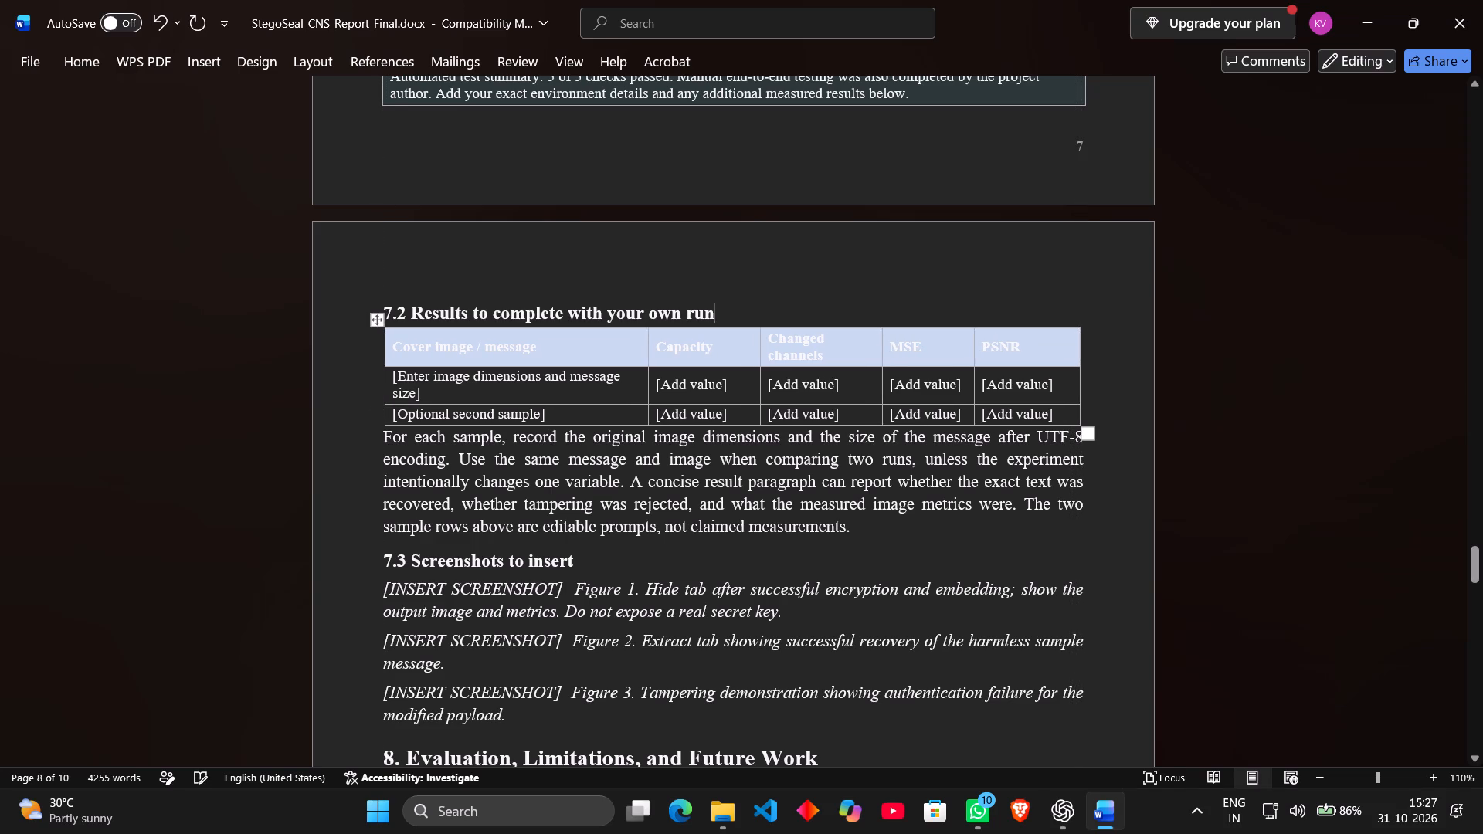
Insert a blank line between the 7.2 heading and its results table.
key(Return)
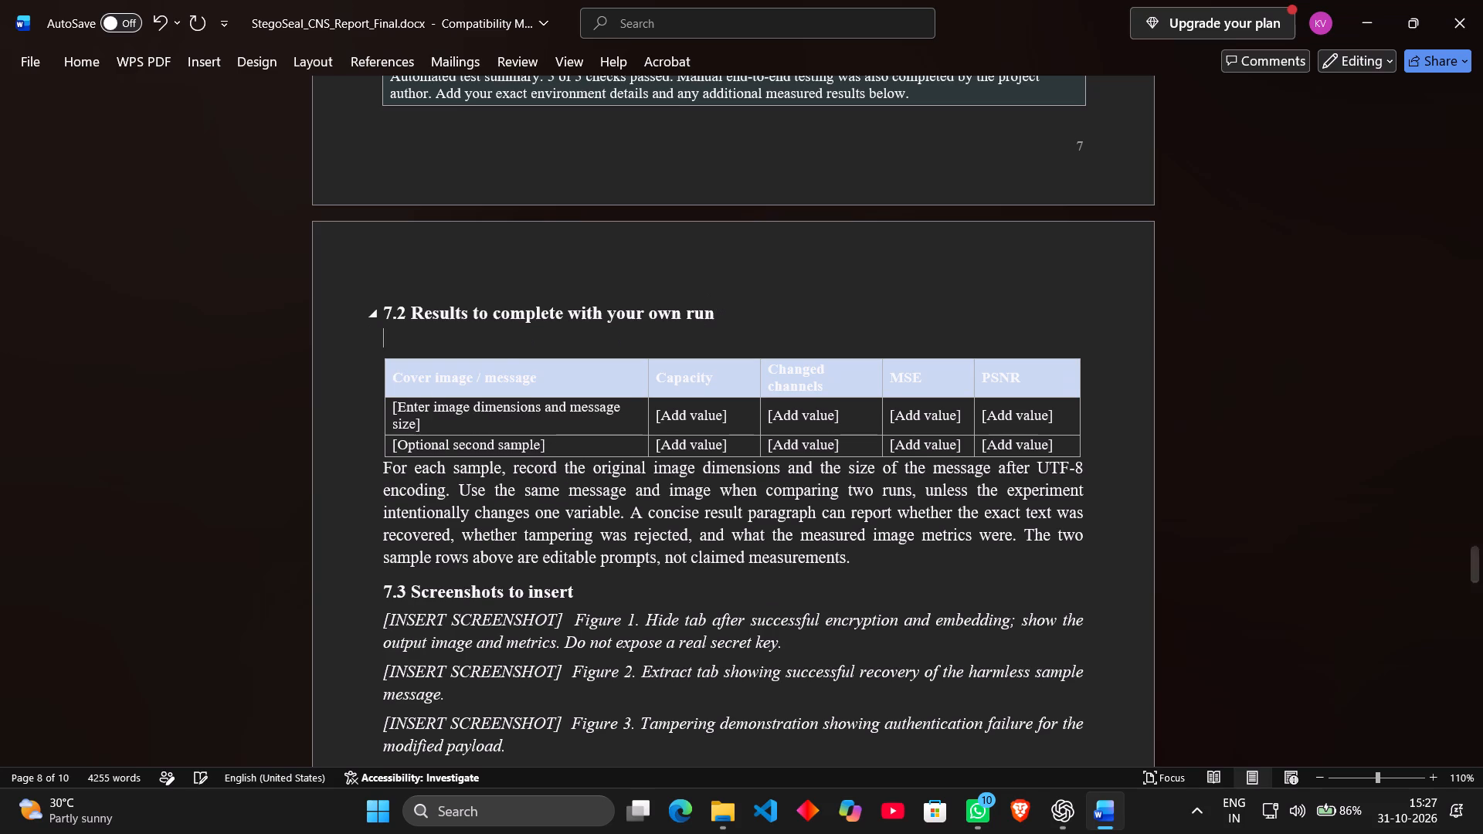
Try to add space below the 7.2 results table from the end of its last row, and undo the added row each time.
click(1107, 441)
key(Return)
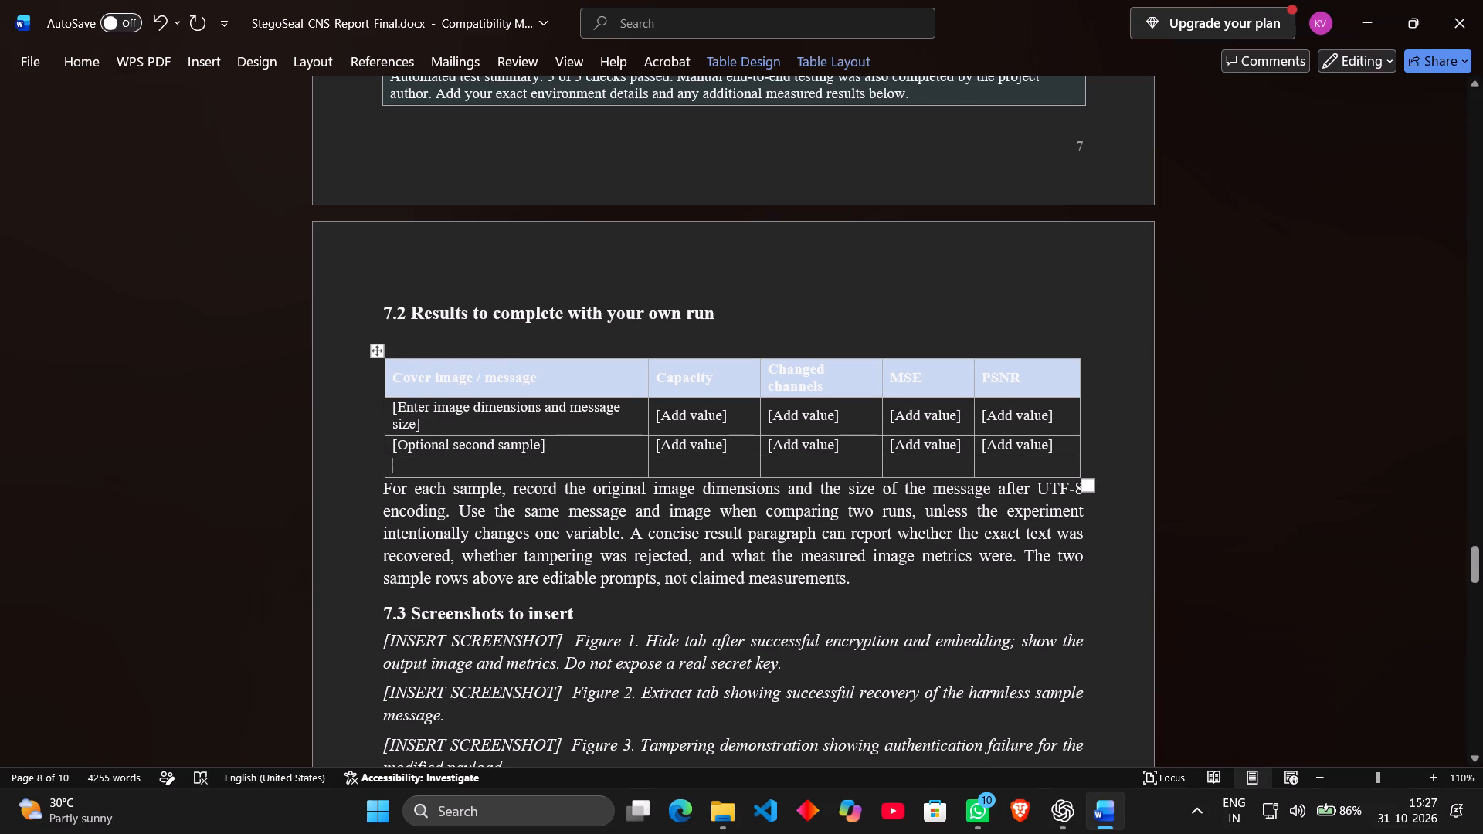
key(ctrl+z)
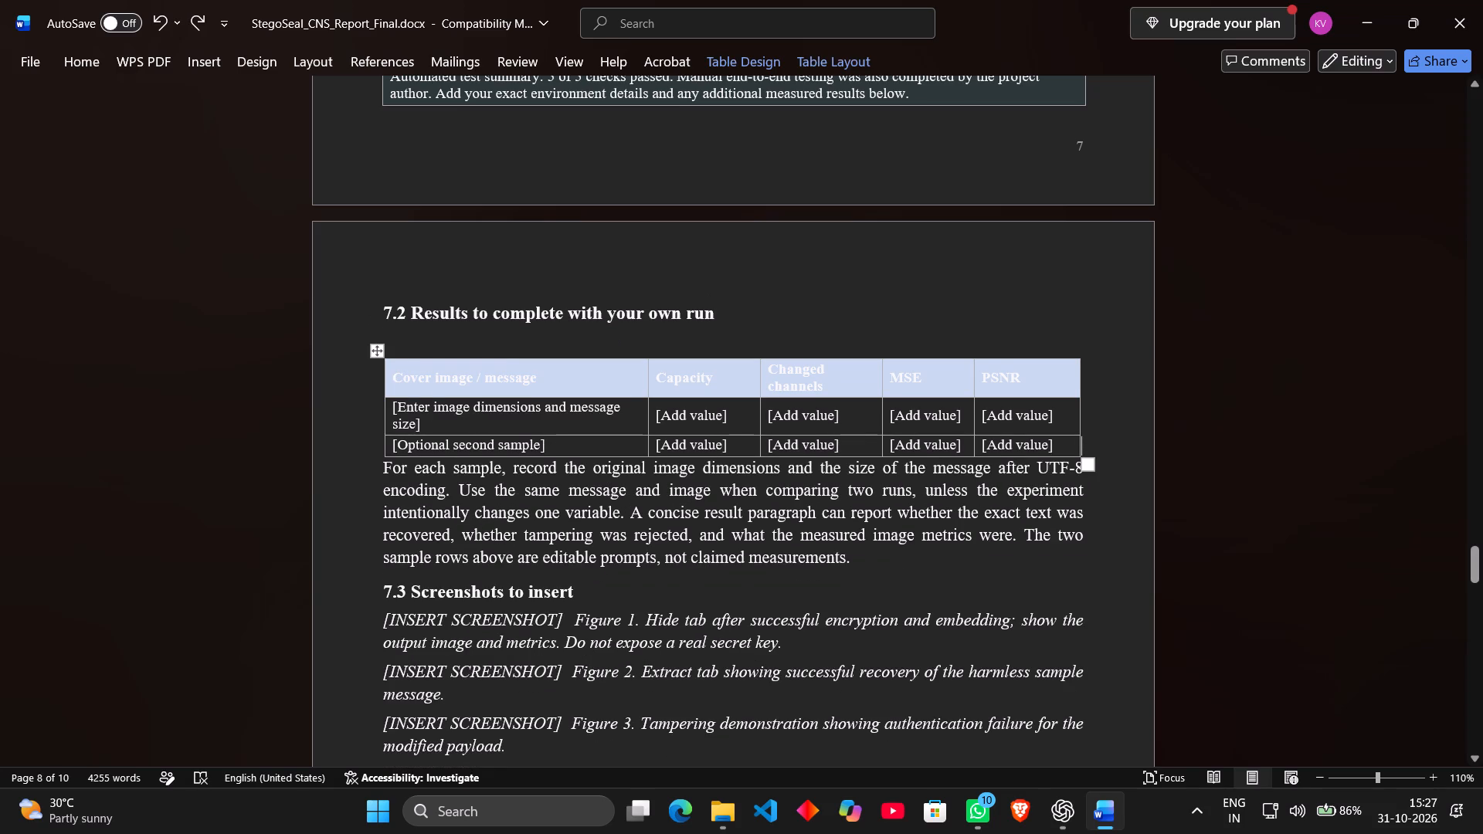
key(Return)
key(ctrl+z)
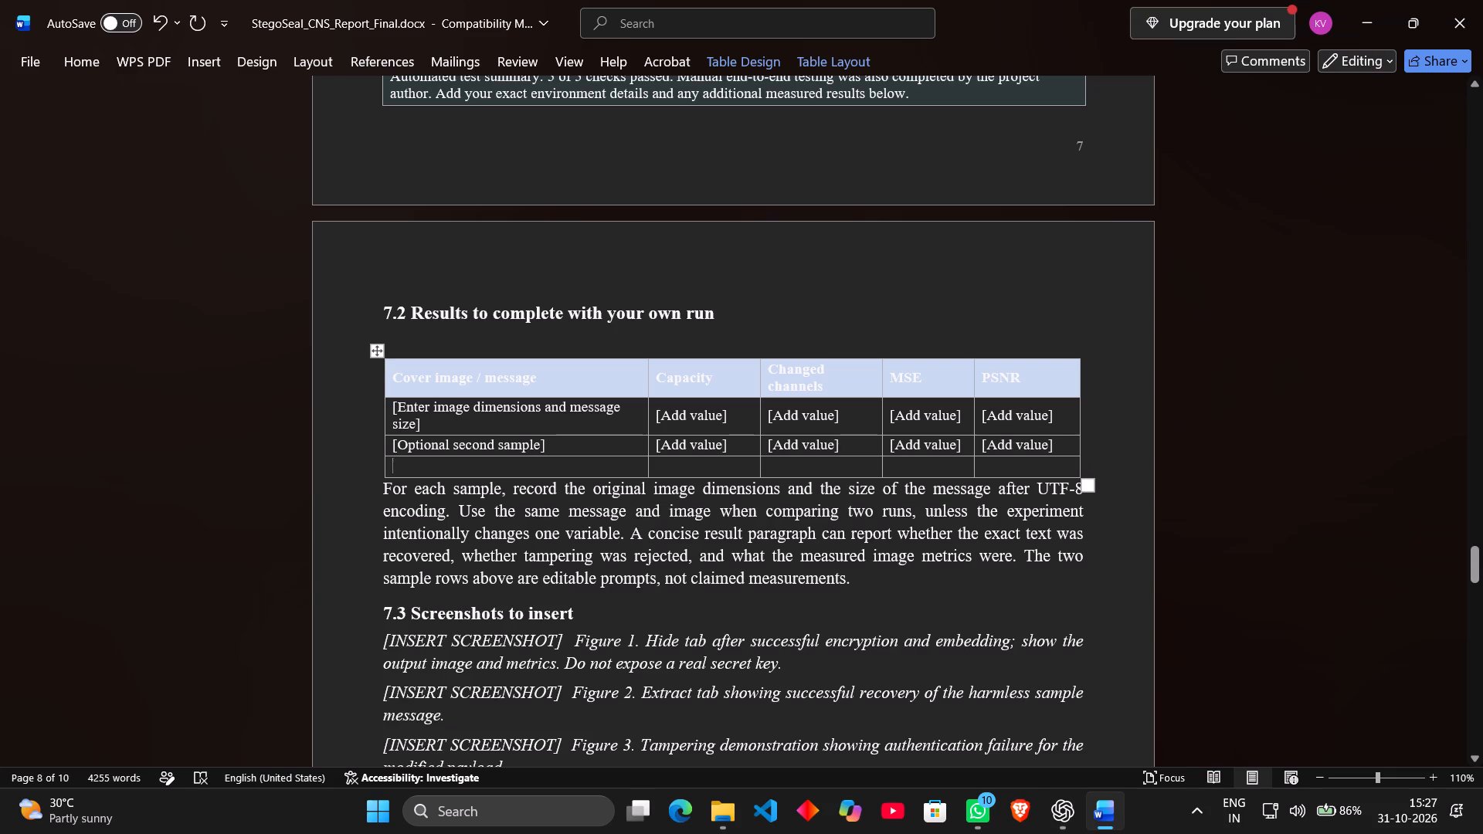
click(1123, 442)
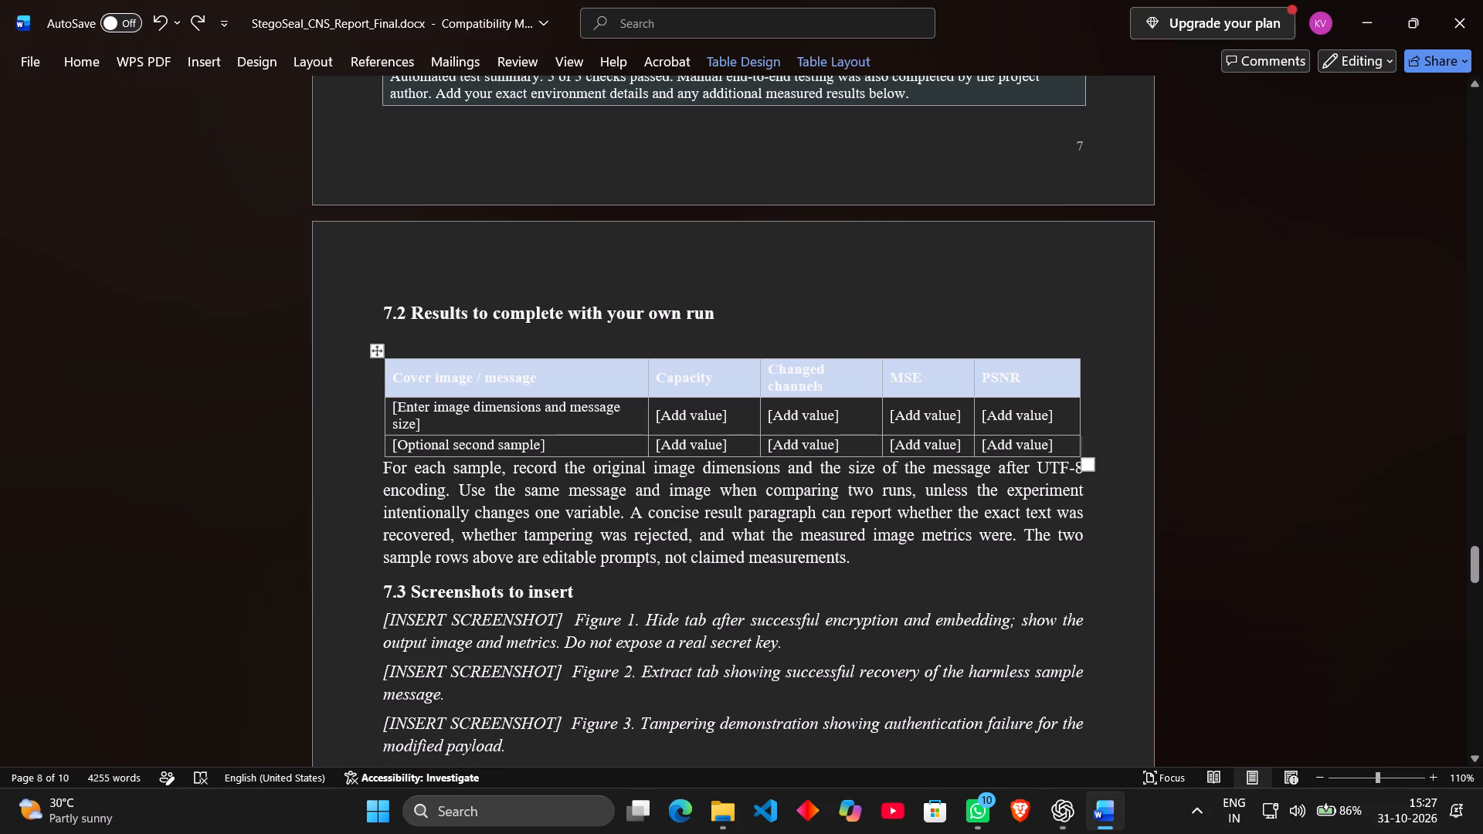
Insert a blank line between the 7.2 results table and the paragraph beginning "For each sample".
click(374, 470)
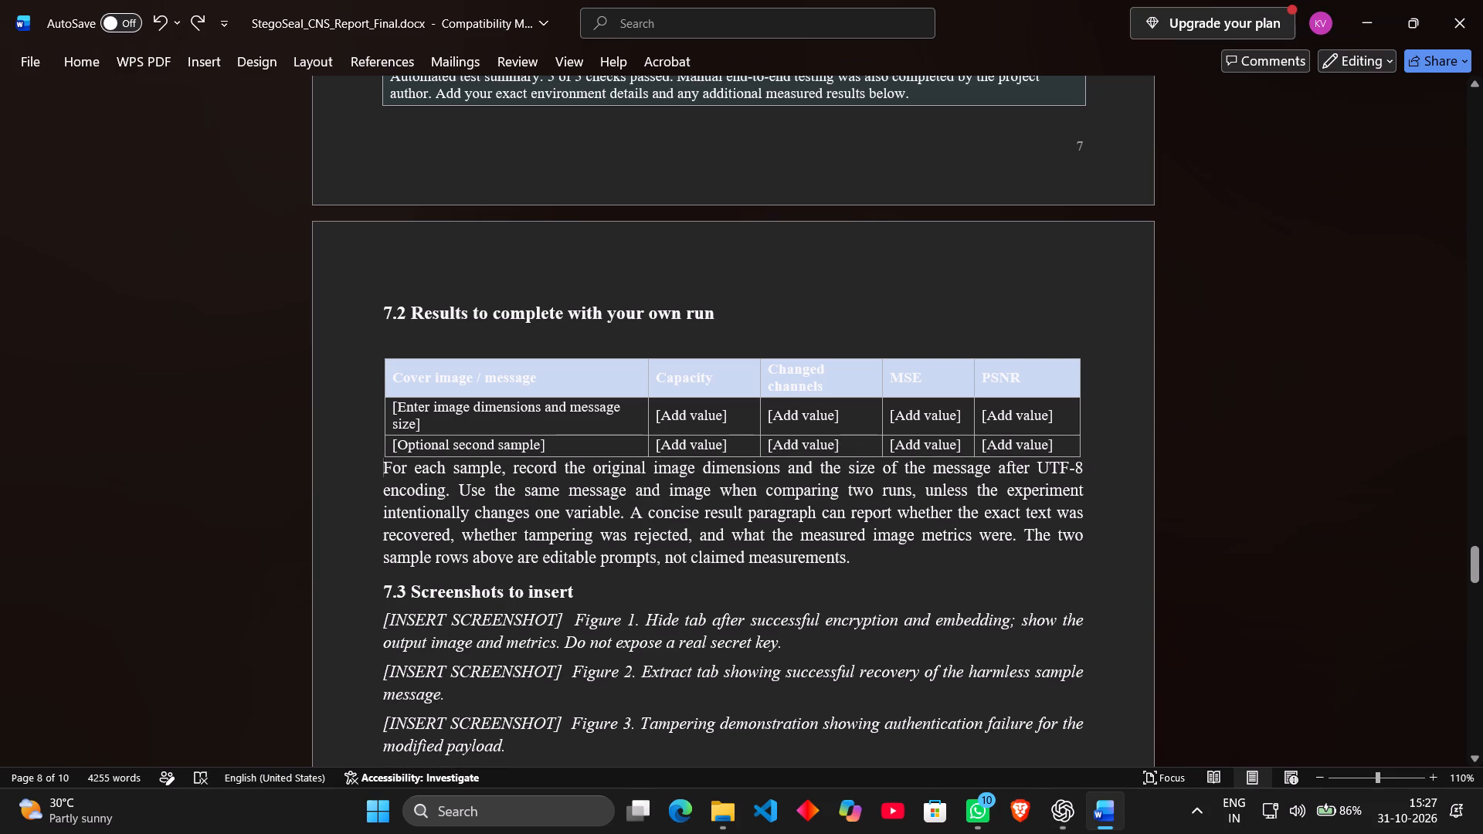
key(Return)
Review the remaining pages from section 7.3 through the conclusion, run instructions, references and section 9.3 disclosures.
scroll(374, 470, down, 2)
scroll(501, 472, down, 1)
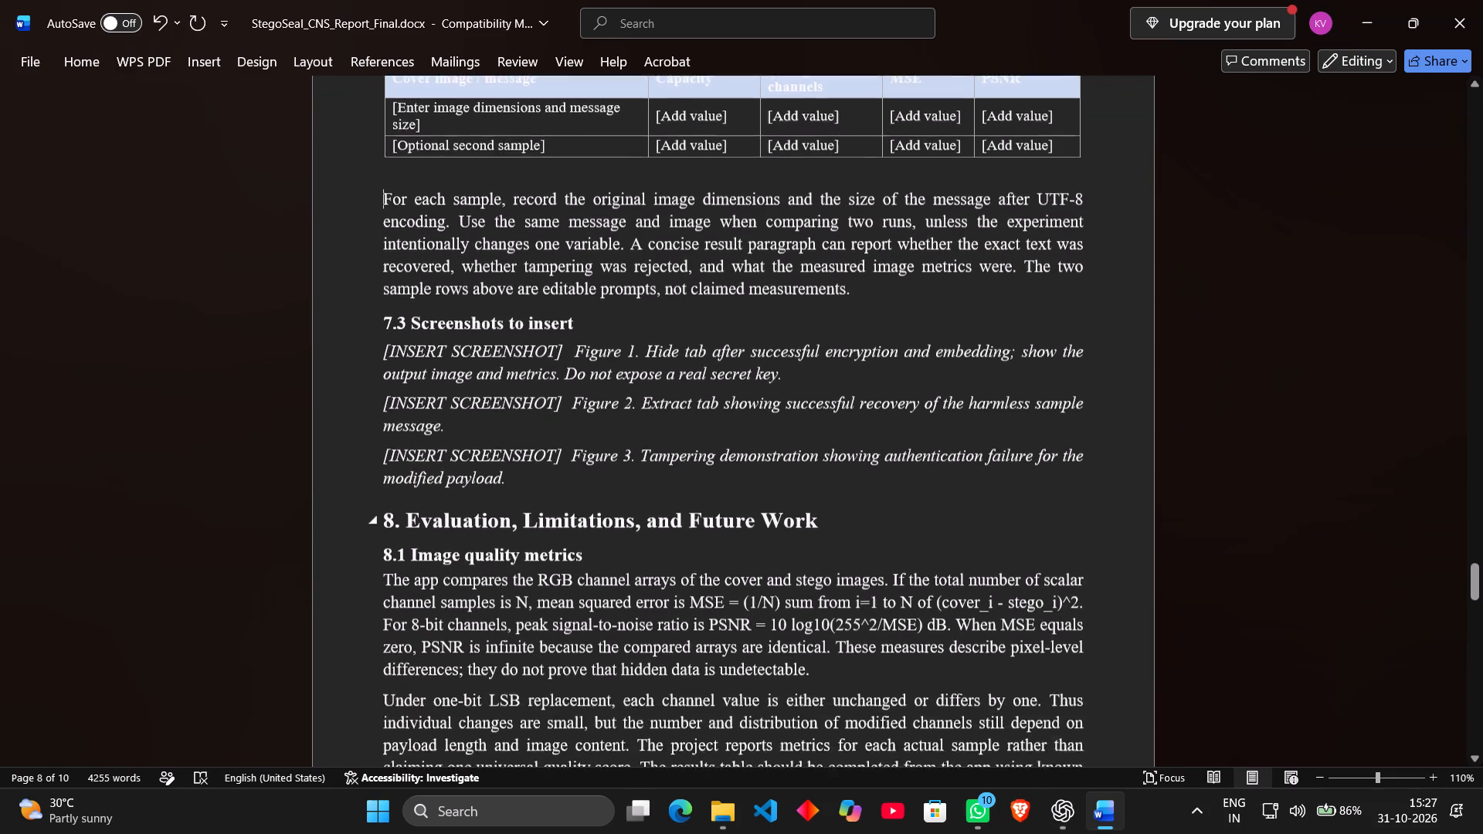
scroll(501, 472, down, 3)
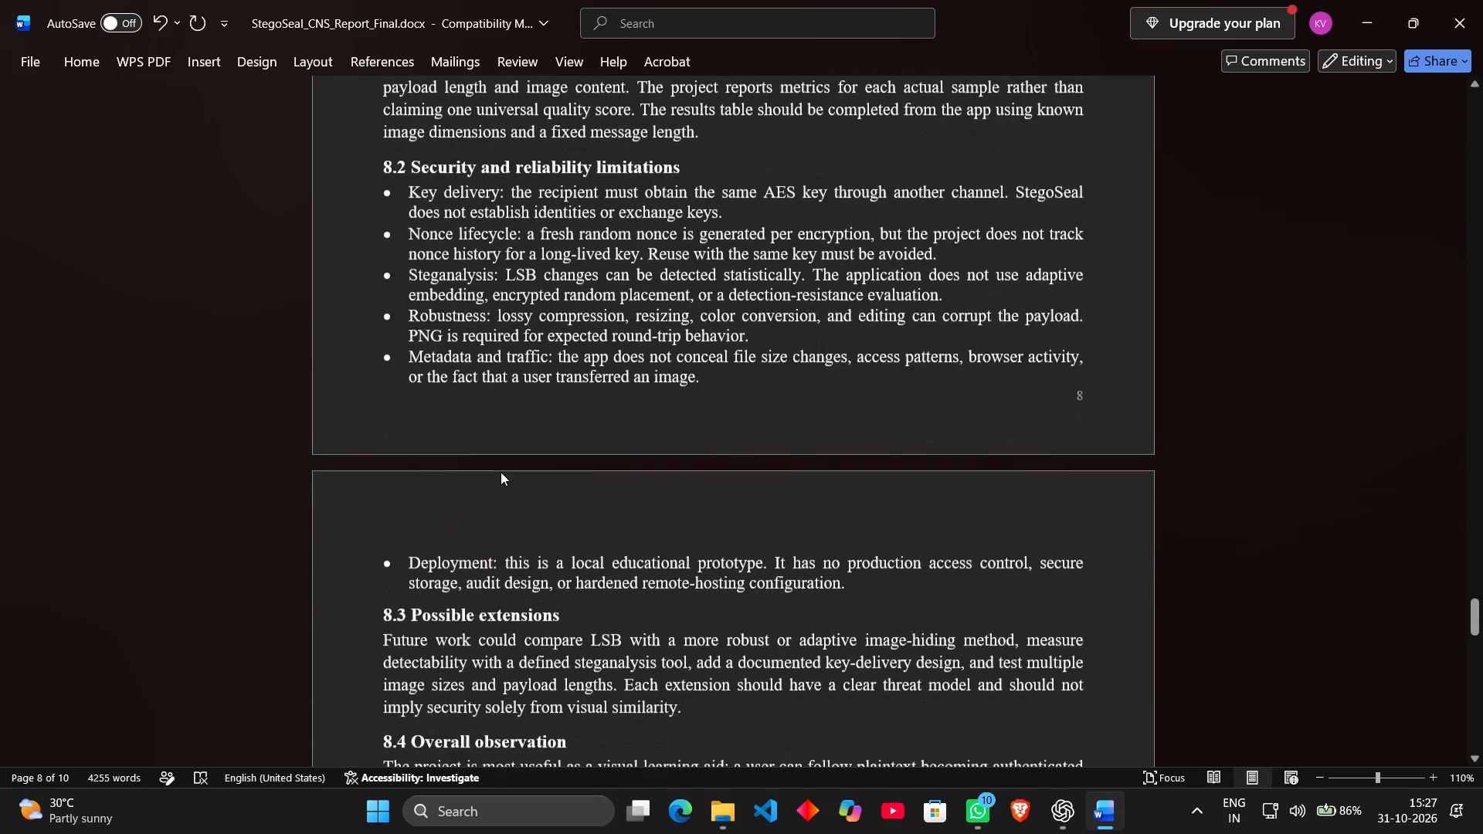
scroll(501, 472, down, 3)
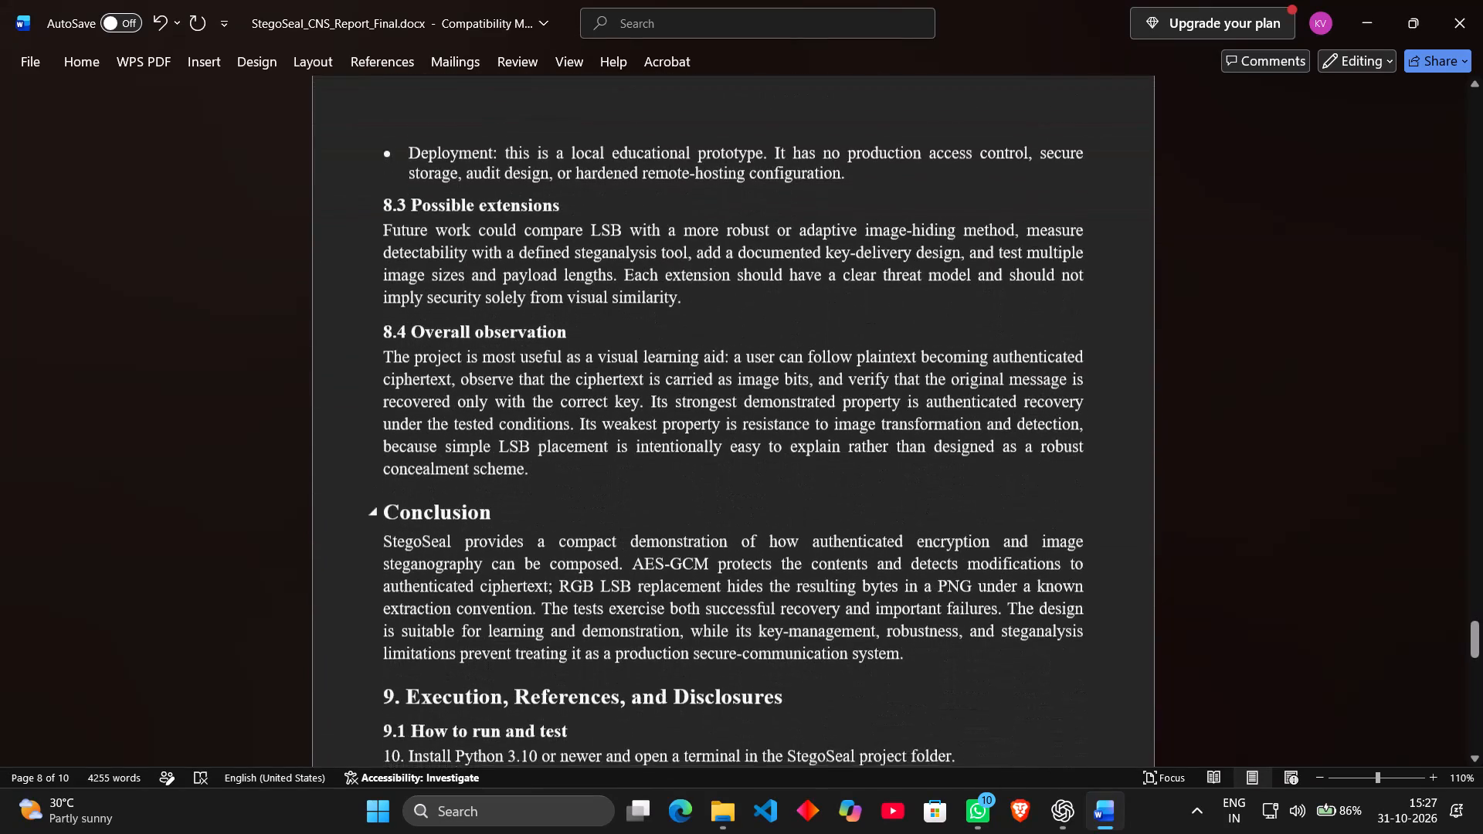
scroll(501, 472, down, 2)
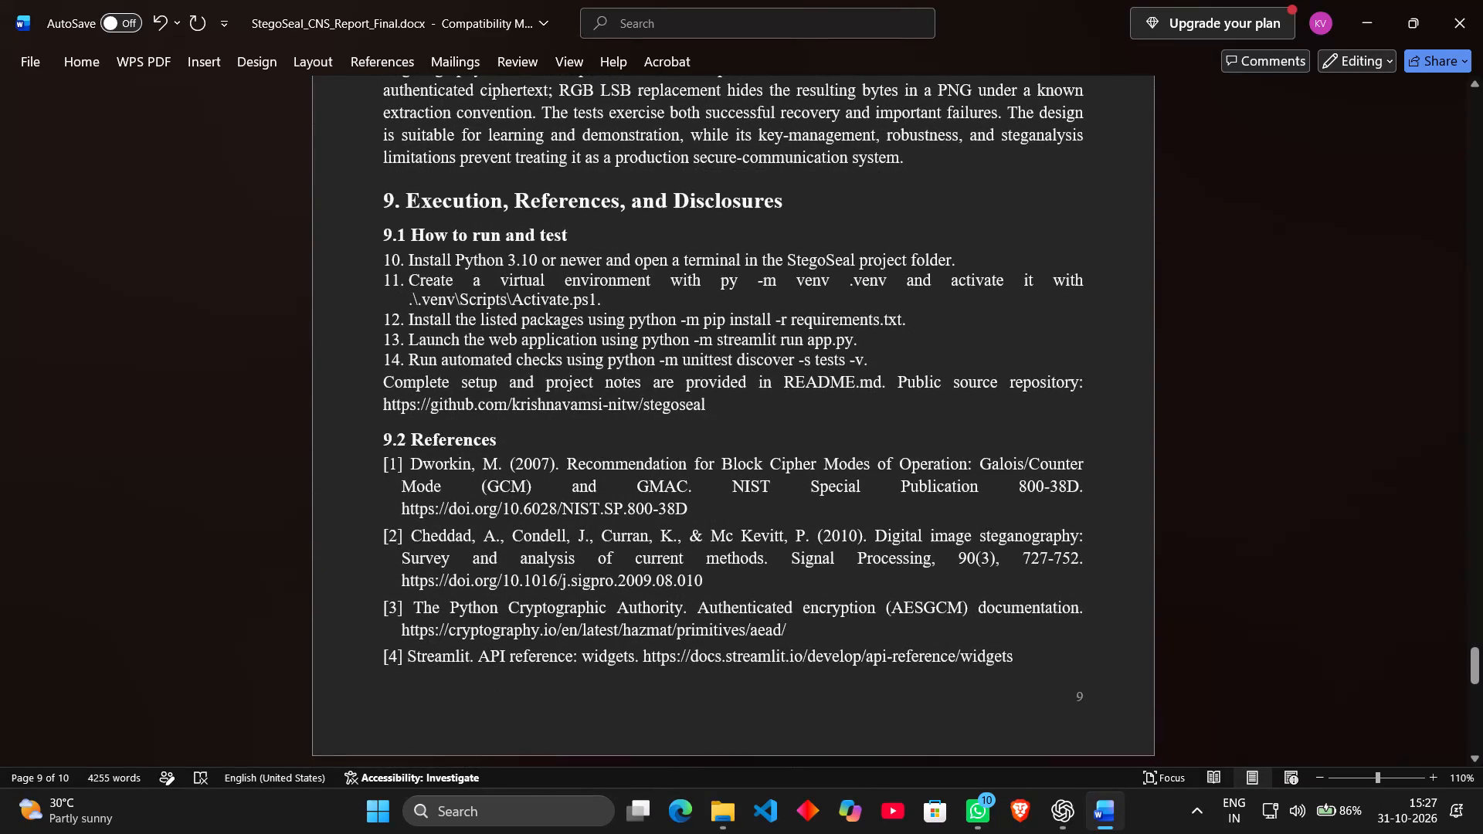
scroll(501, 472, down, 1)
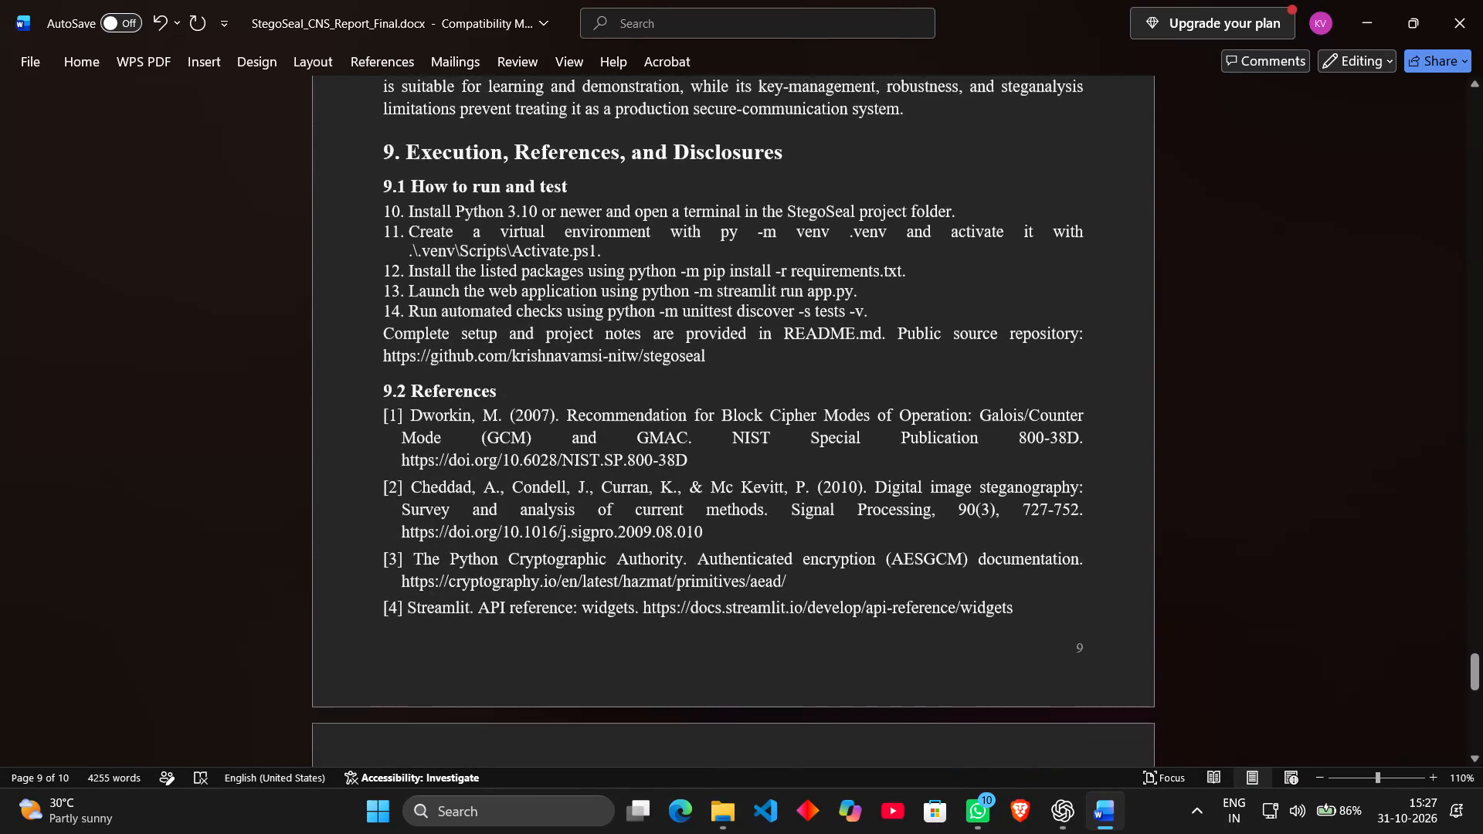
scroll(501, 472, down, 1)
scroll(501, 472, up, 1)
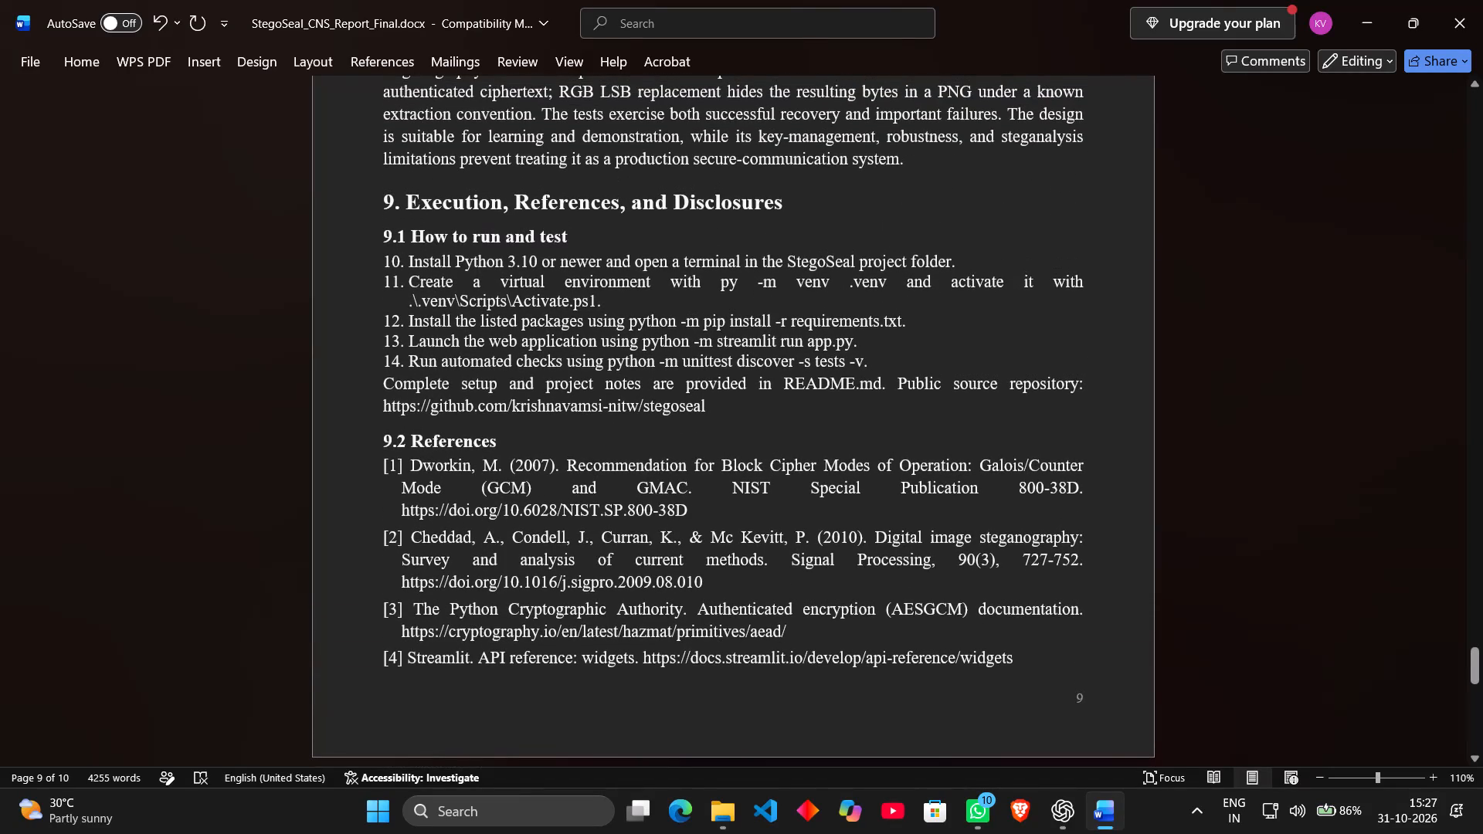
scroll(501, 472, down, 3)
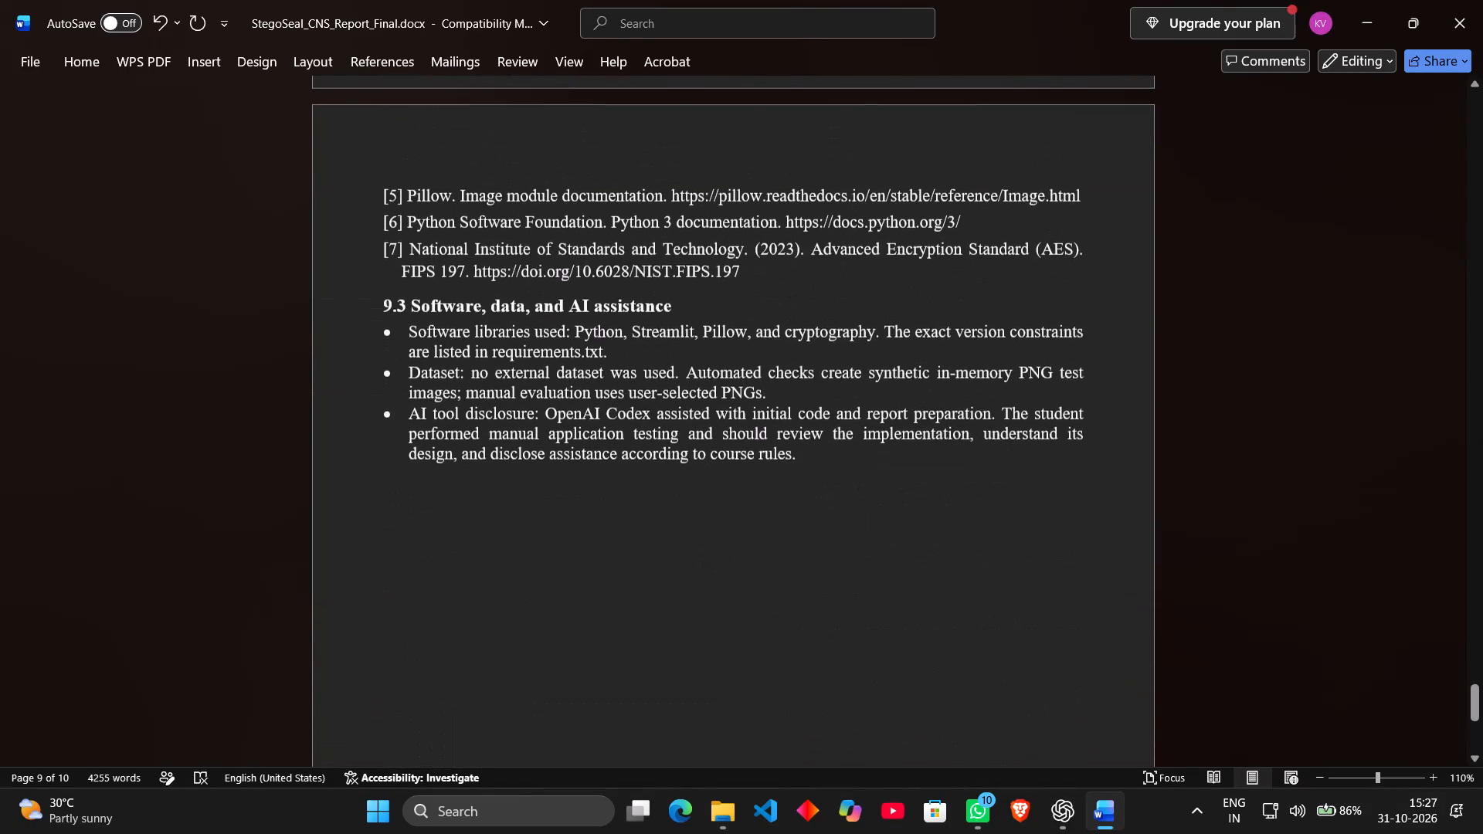
scroll(501, 472, down, 1)
scroll(501, 472, up, 3)
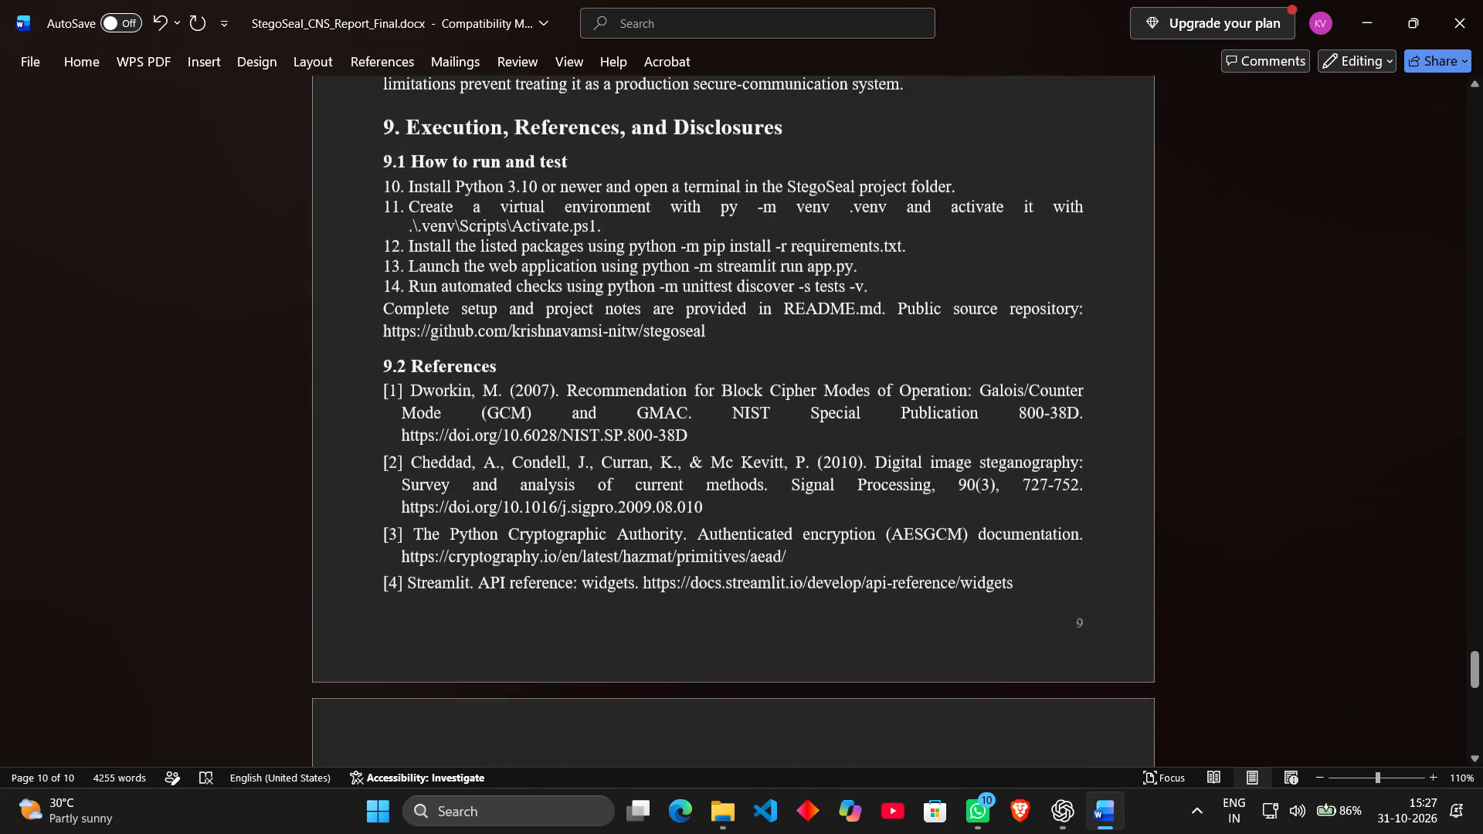
Check the page layout and table placement across the whole report, from the Abstract to the last page.
ctrl+scroll(501, 472, down, 2)
scroll(501, 472, up, 20)
scroll(501, 472, up, 3)
ctrl+scroll(501, 472, down, 1)
scroll(501, 472, up, 9)
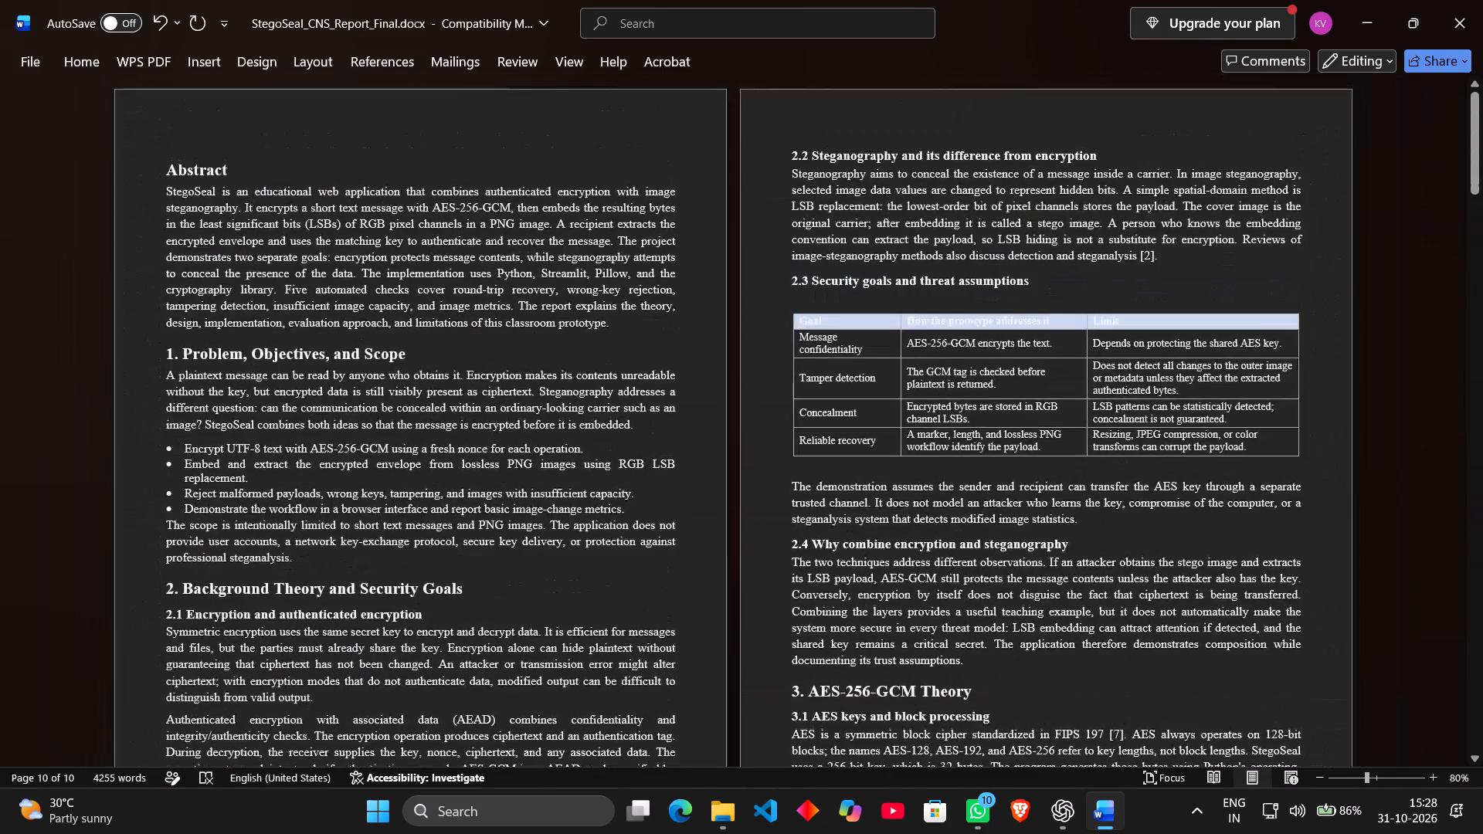
ctrl+scroll(501, 472, up, 5)
scroll(501, 472, down, 8)
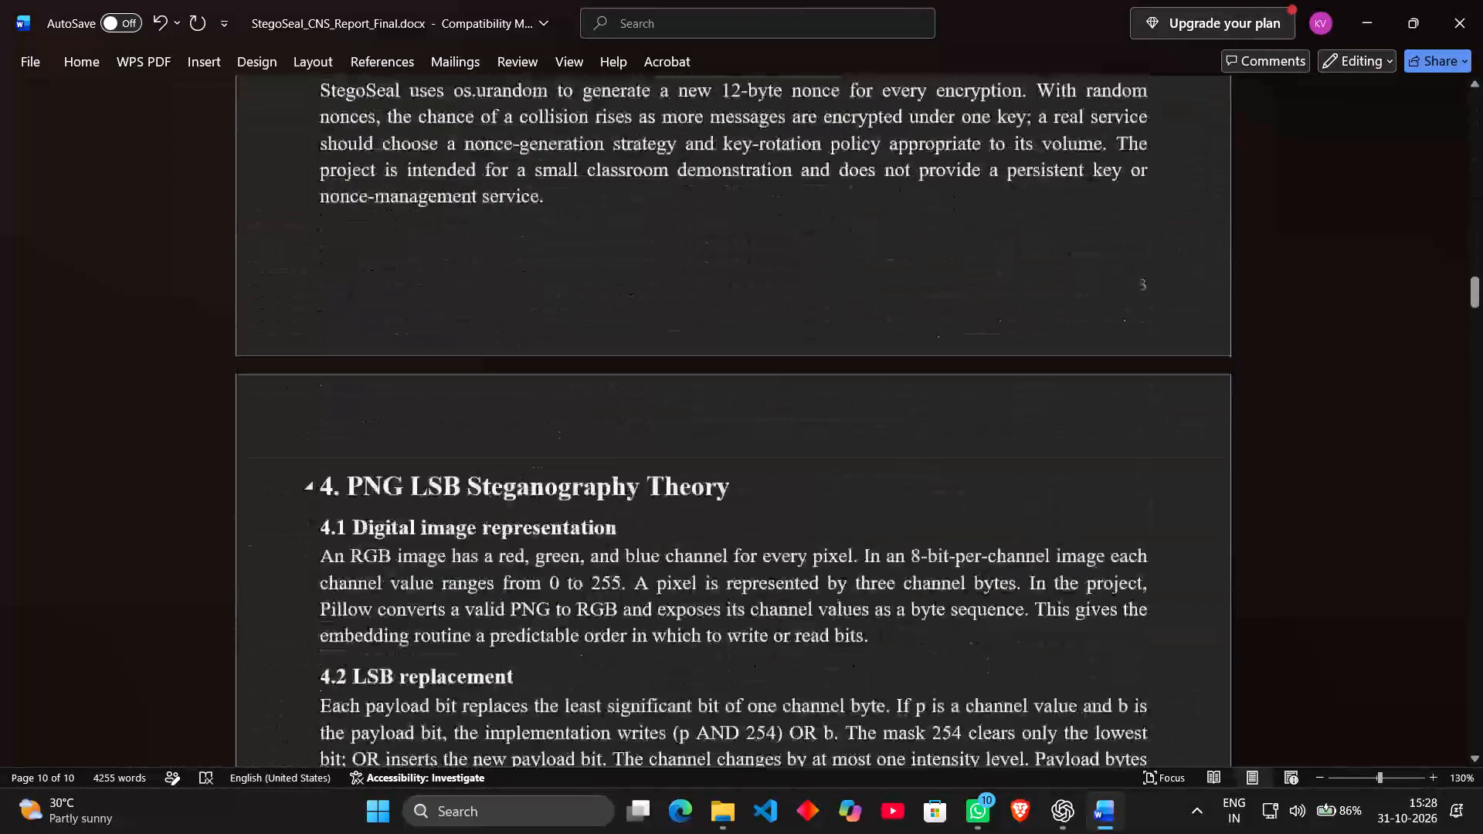
scroll(501, 472, down, 11)
scroll(501, 472, down, 19)
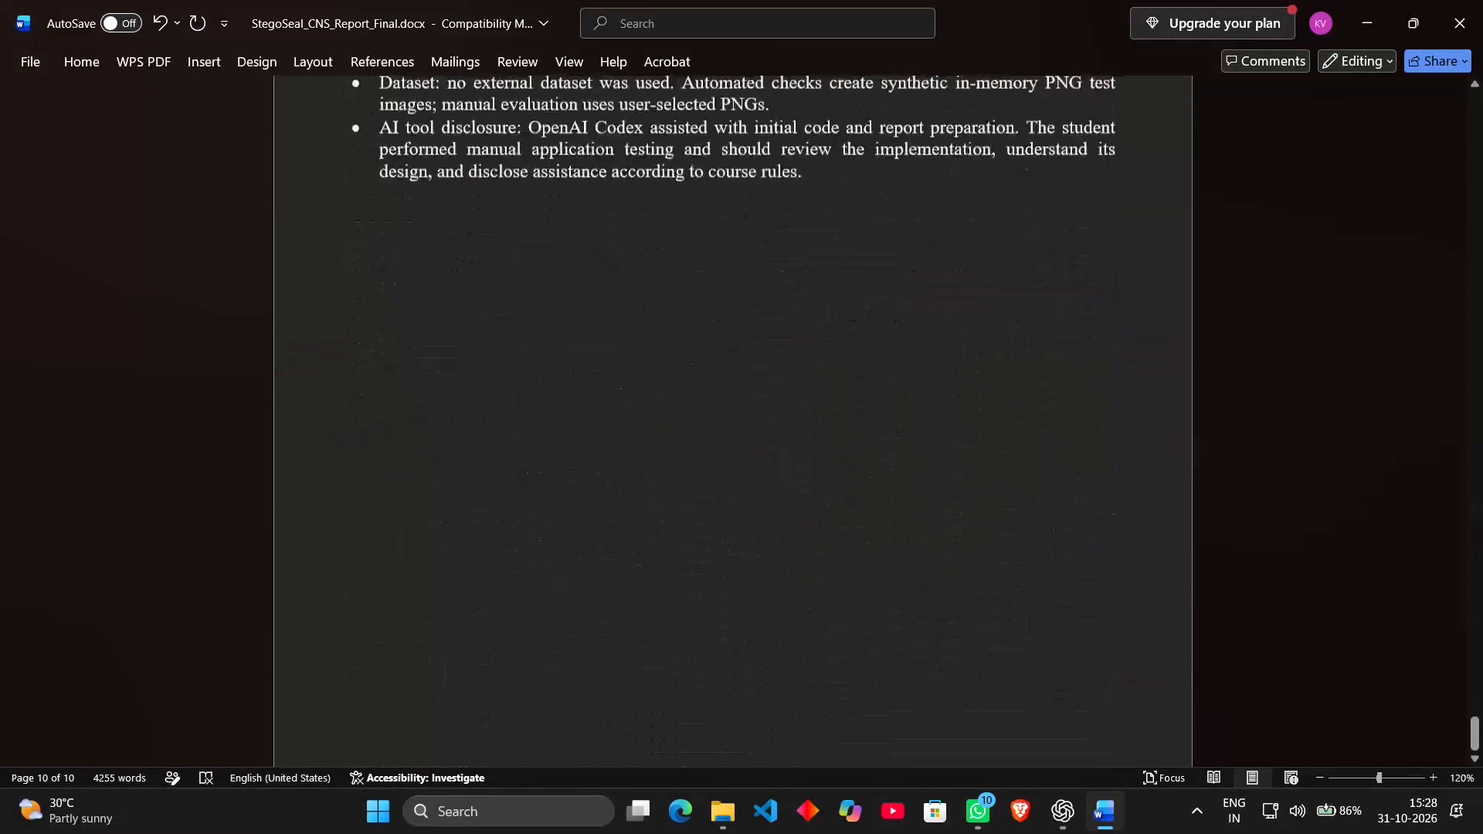
scroll(501, 472, up, 20)
scroll(501, 472, up, 20)
scroll(501, 472, up, 18)
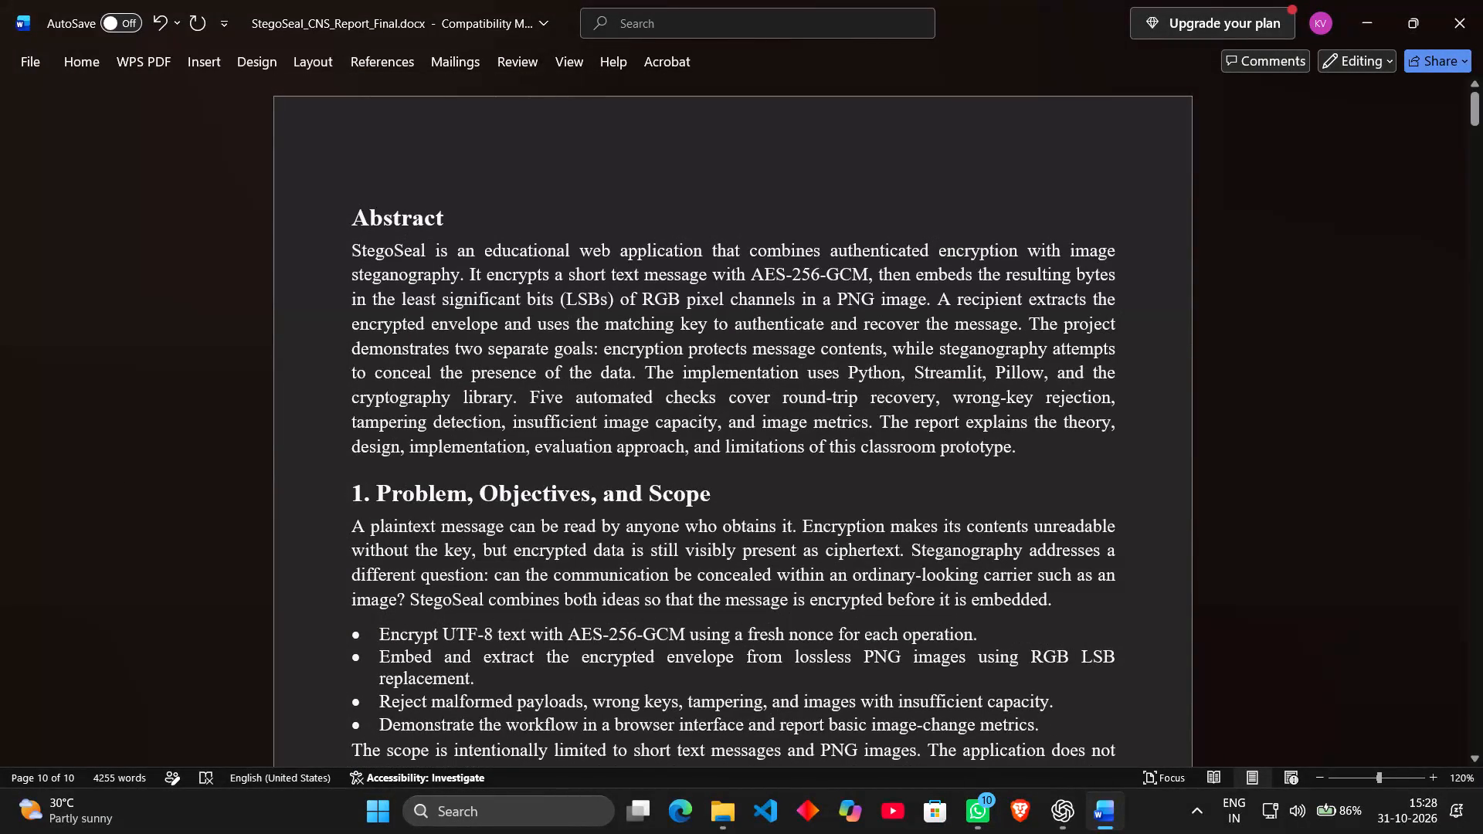
ctrl+scroll(626, 400, up, 1)
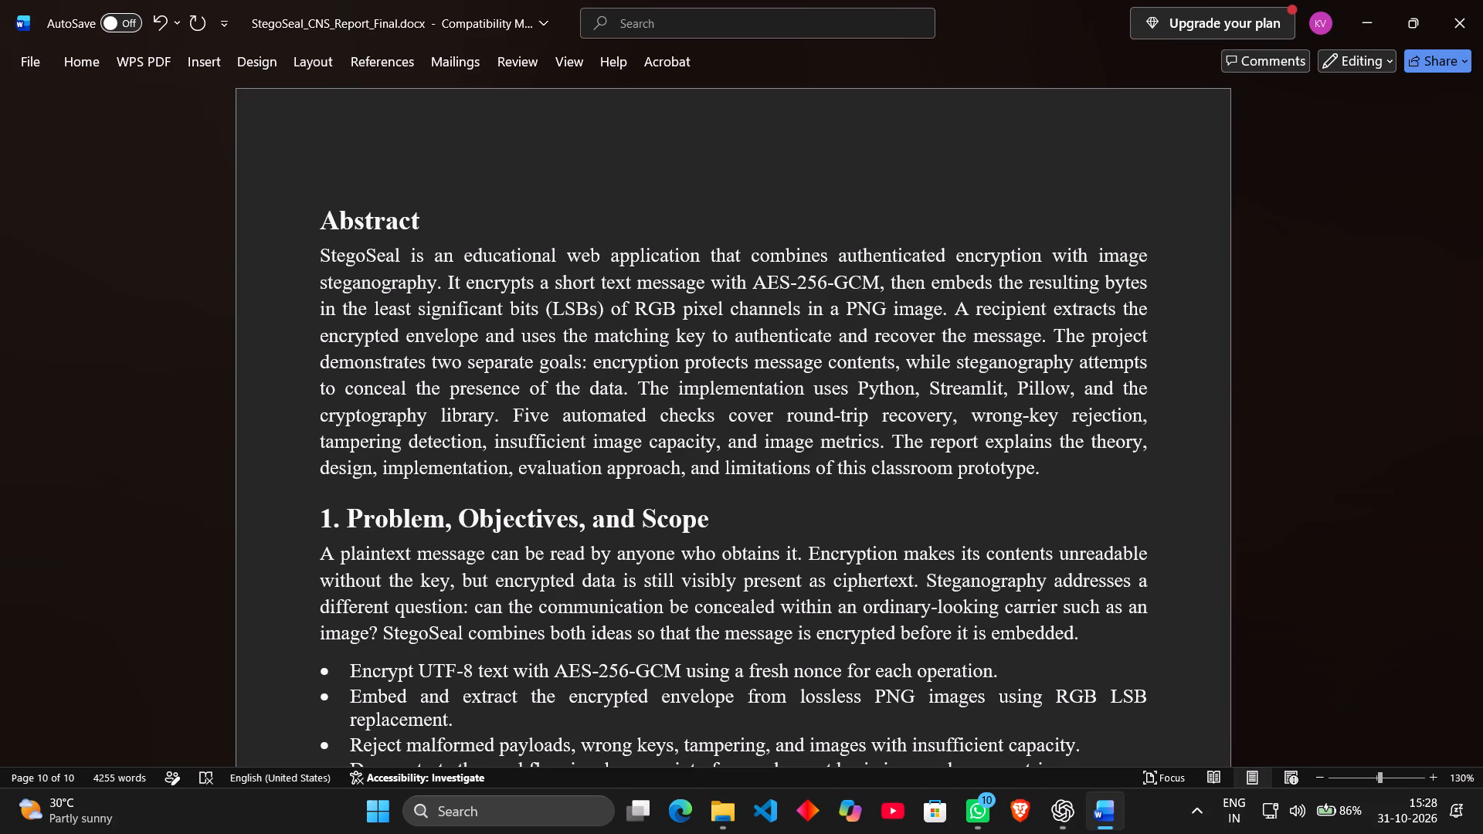
scroll(626, 400, down, 1)
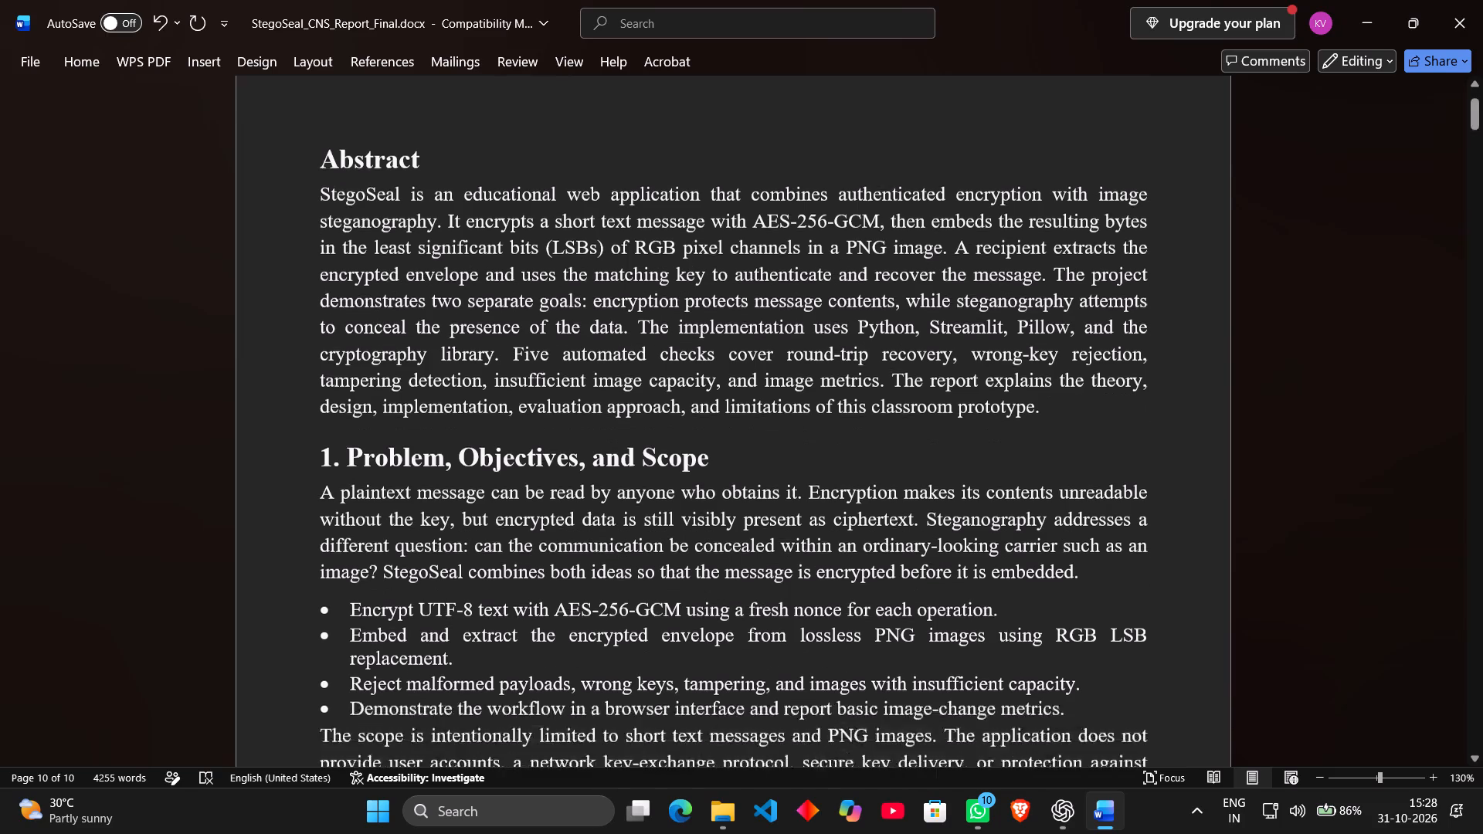
scroll(626, 400, down, 4)
scroll(626, 400, up, 1)
scroll(626, 400, down, 20)
scroll(626, 400, up, 8)
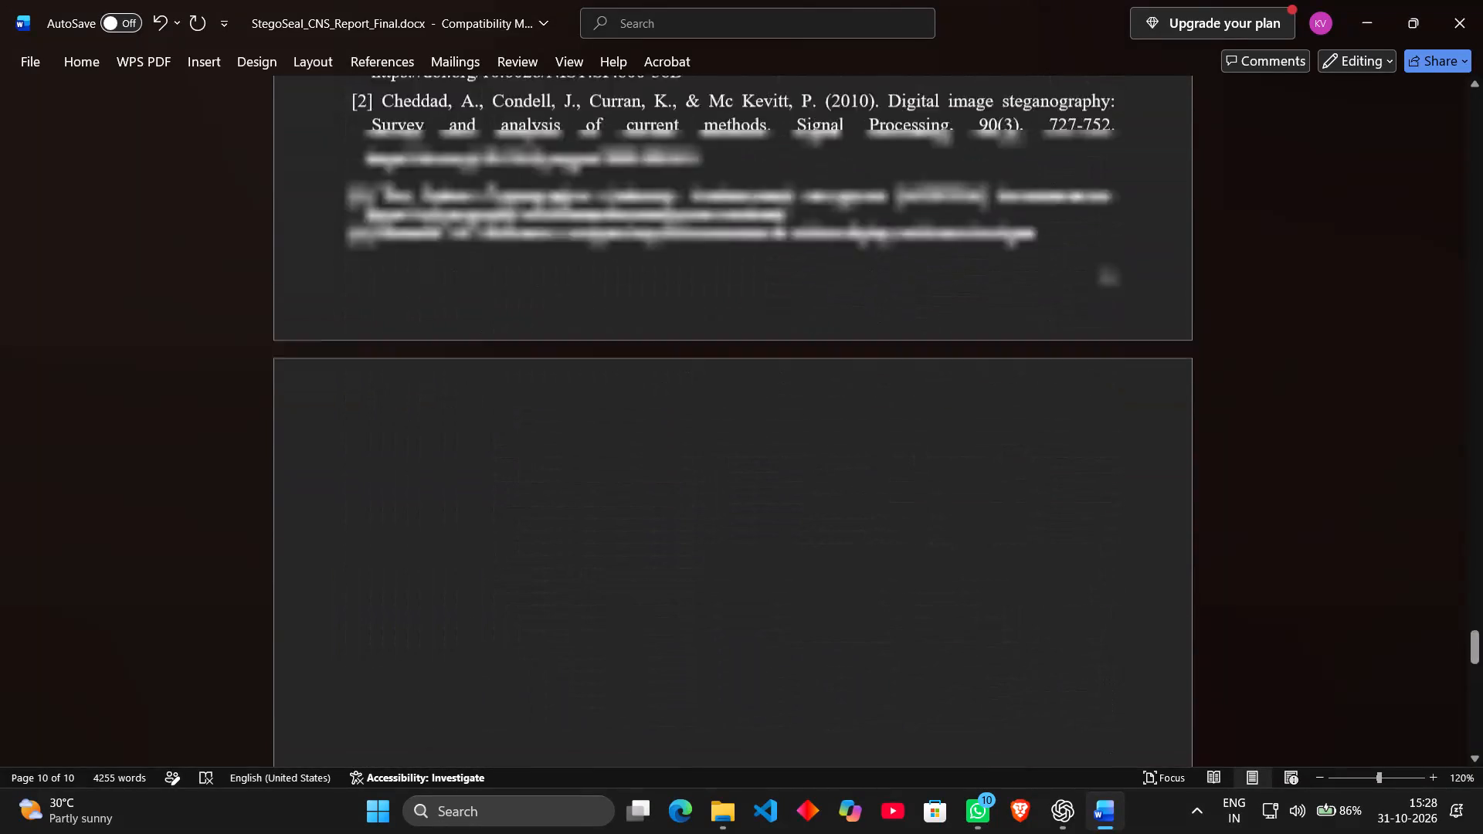
scroll(626, 400, up, 9)
ctrl+scroll(626, 400, down, 5)
scroll(626, 400, down, 10)
scroll(626, 400, up, 17)
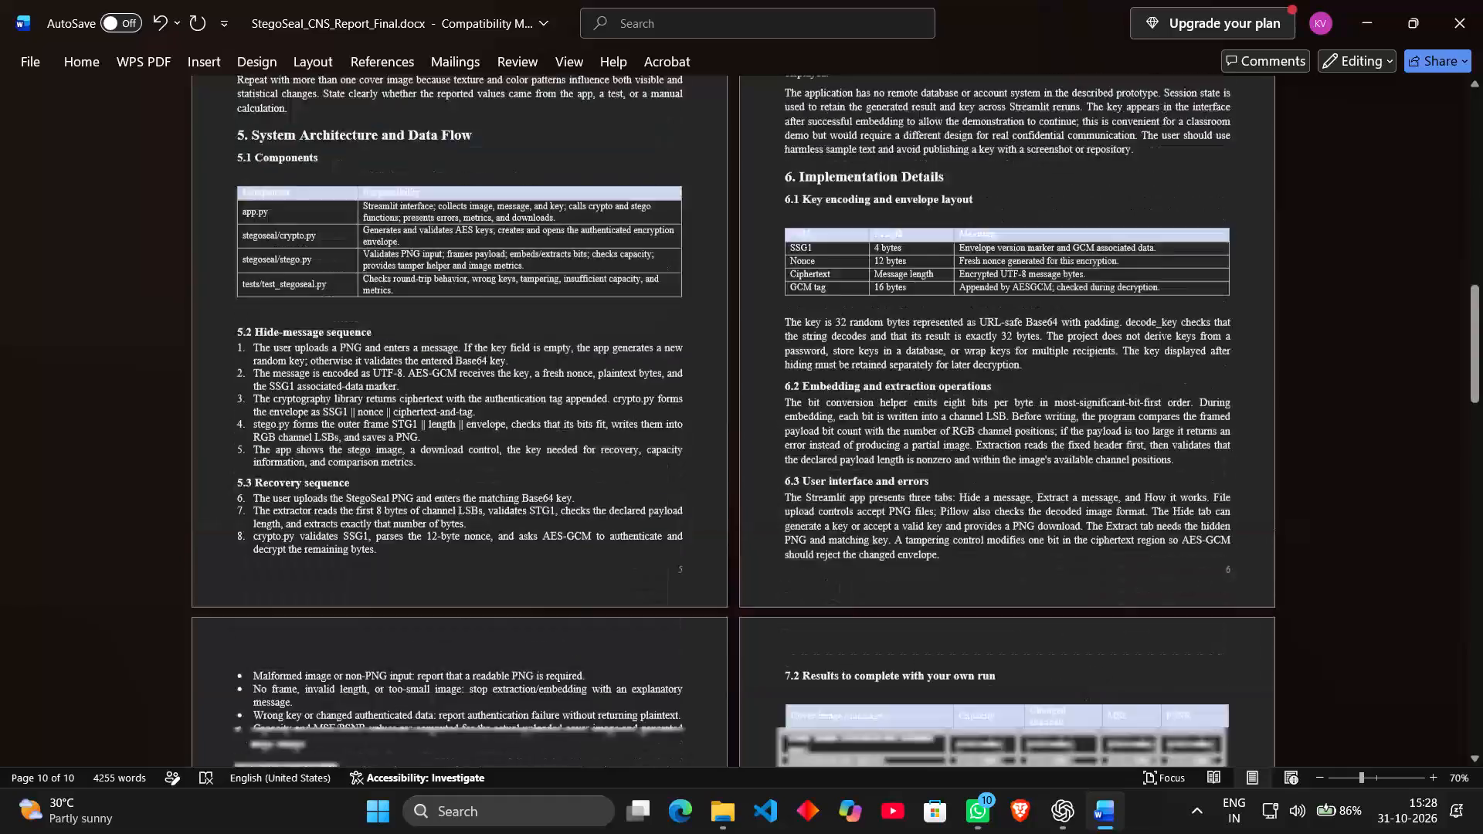
scroll(626, 400, up, 12)
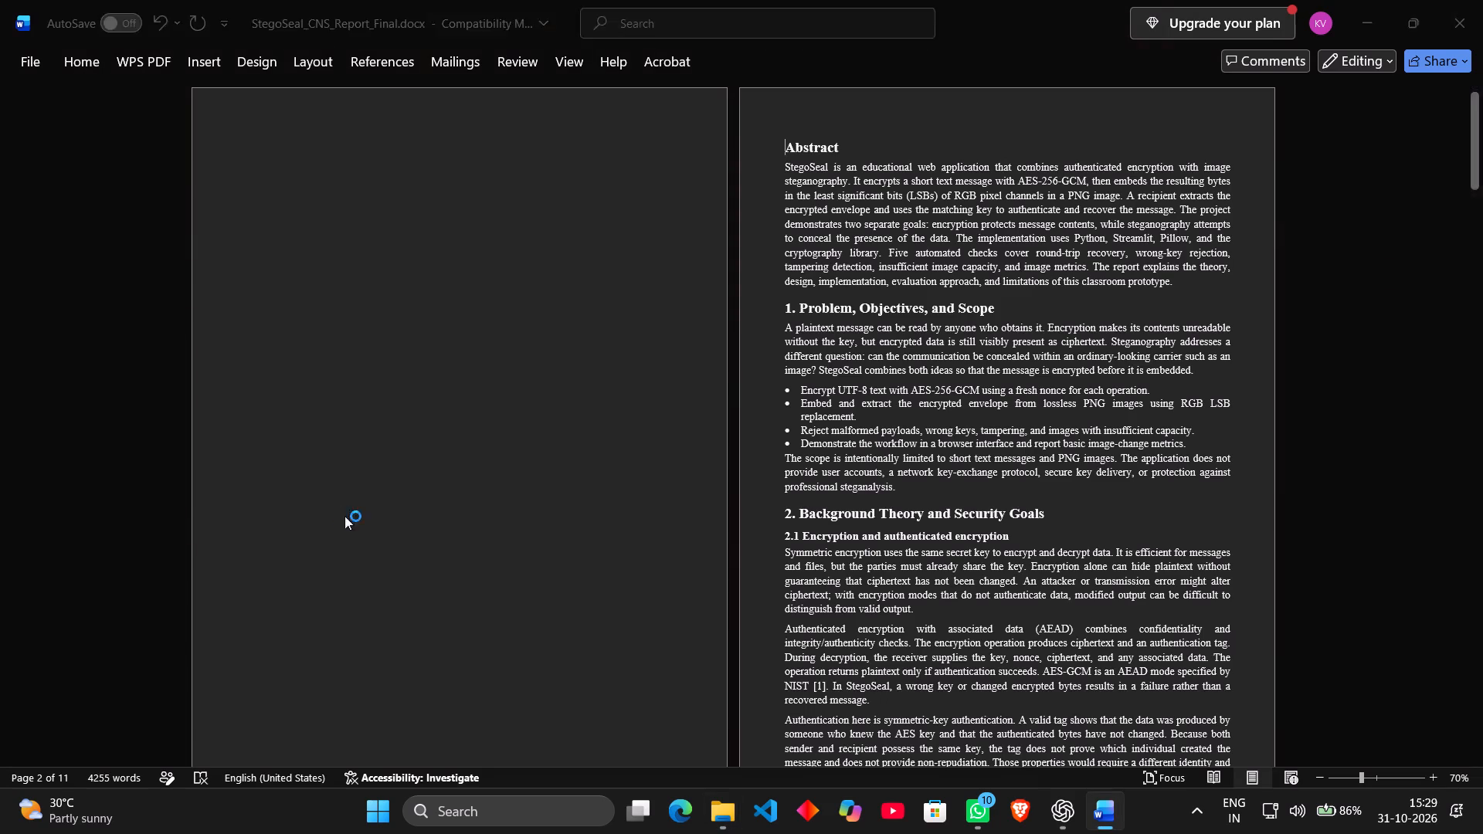
click(344, 516)
ctrl+scroll(322, 285, up, 2)
scroll(322, 285, up, 1)
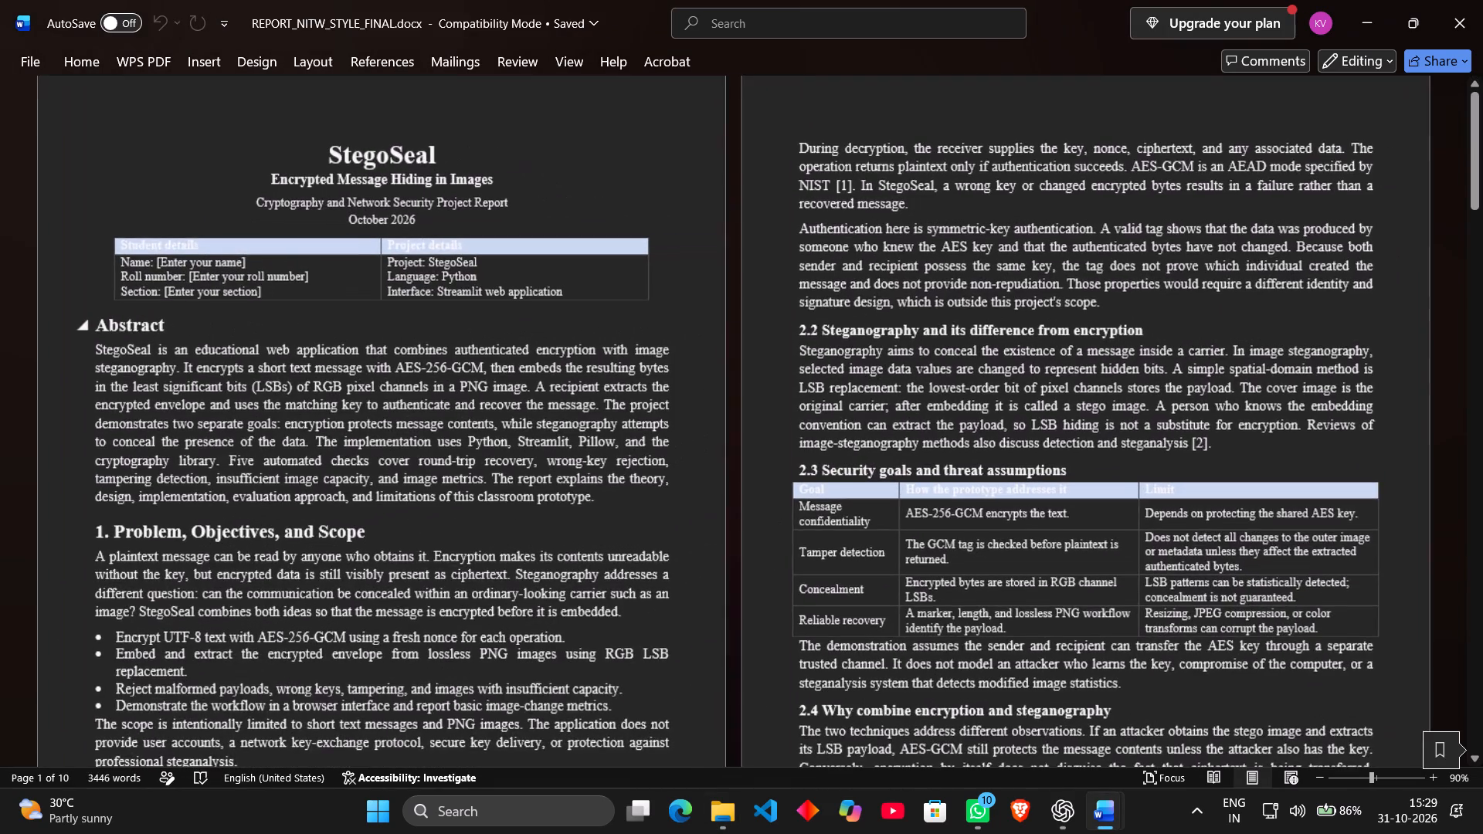
scroll(322, 285, up, 2)
ctrl+scroll(274, 254, up, 4)
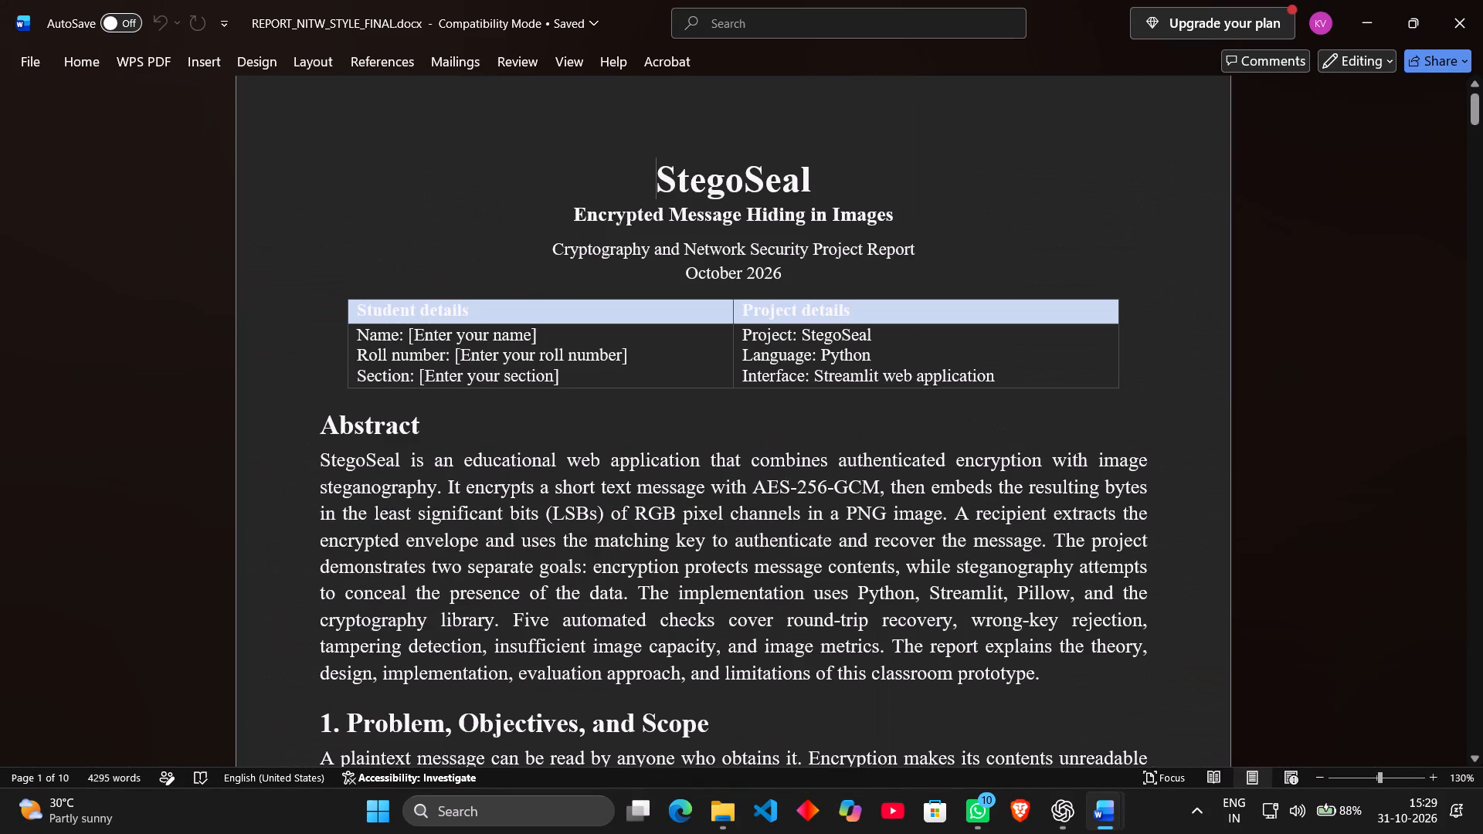
Copy the centred title lines from "StegoSeal" through "October 2026" and return to StegoSeal_CNS_Report_Final.docx.
drag(553, 164, 830, 285)
key(ctrl+c)
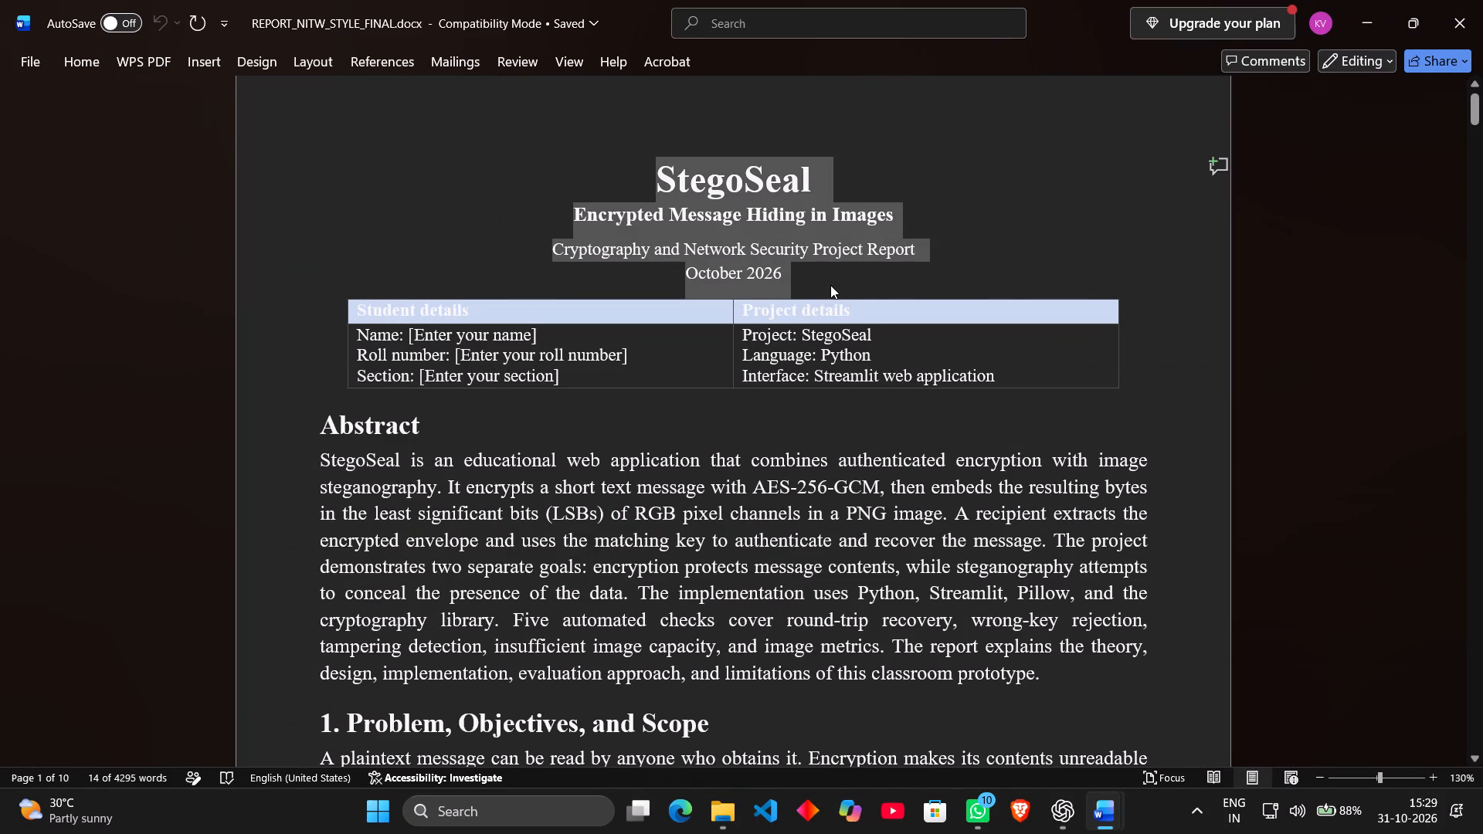
key(alt+Tab)
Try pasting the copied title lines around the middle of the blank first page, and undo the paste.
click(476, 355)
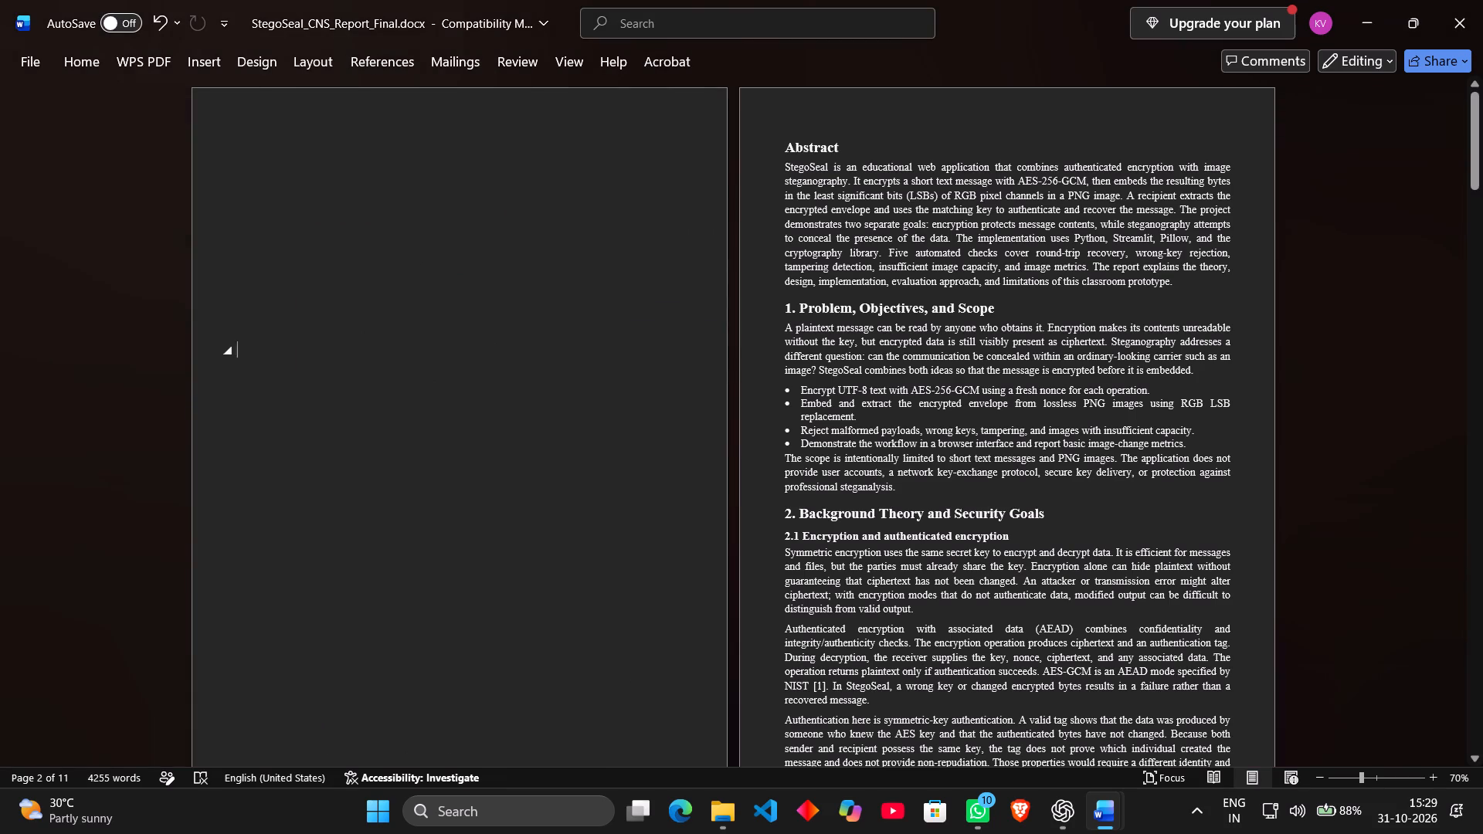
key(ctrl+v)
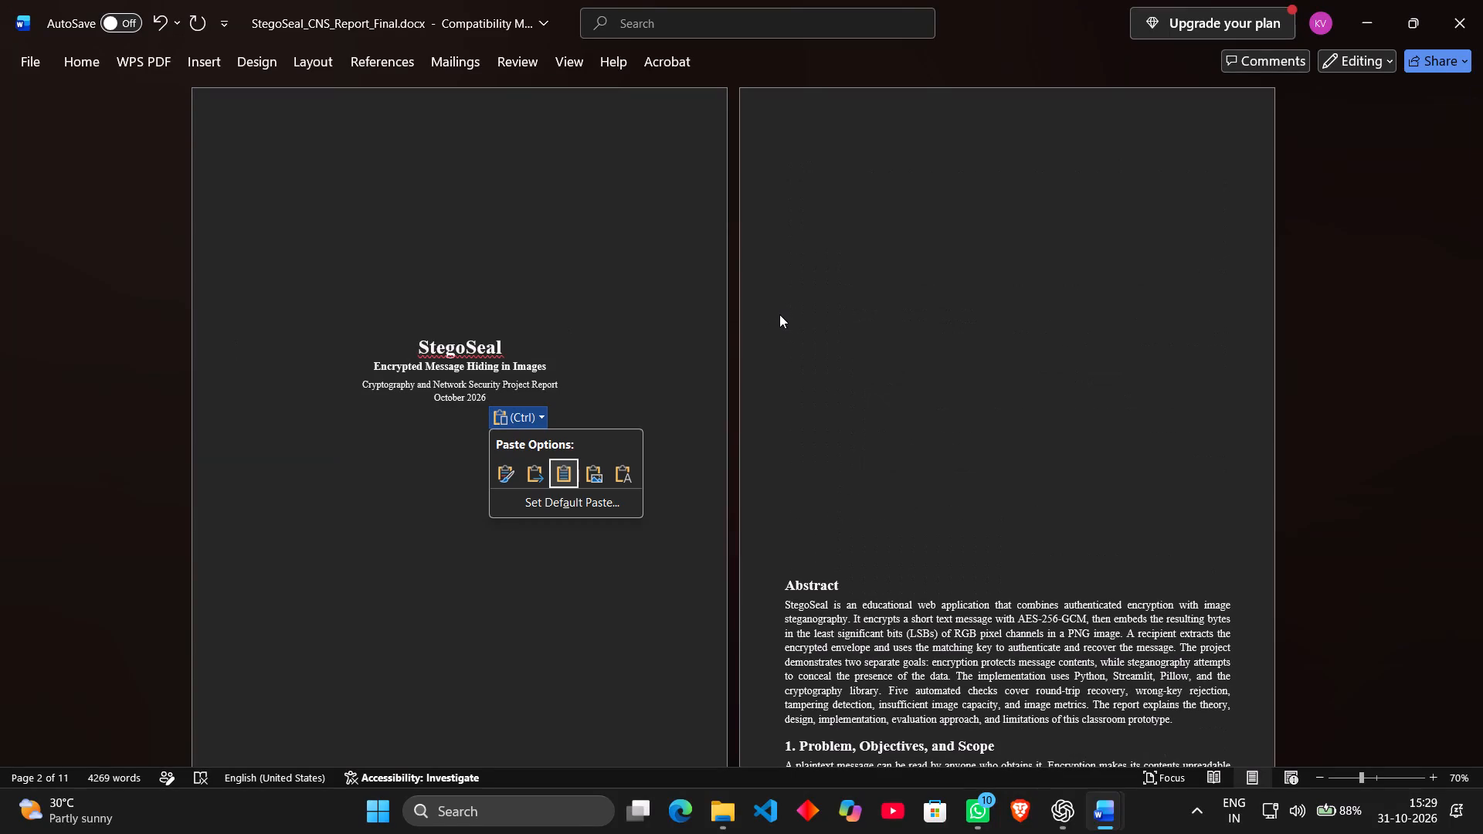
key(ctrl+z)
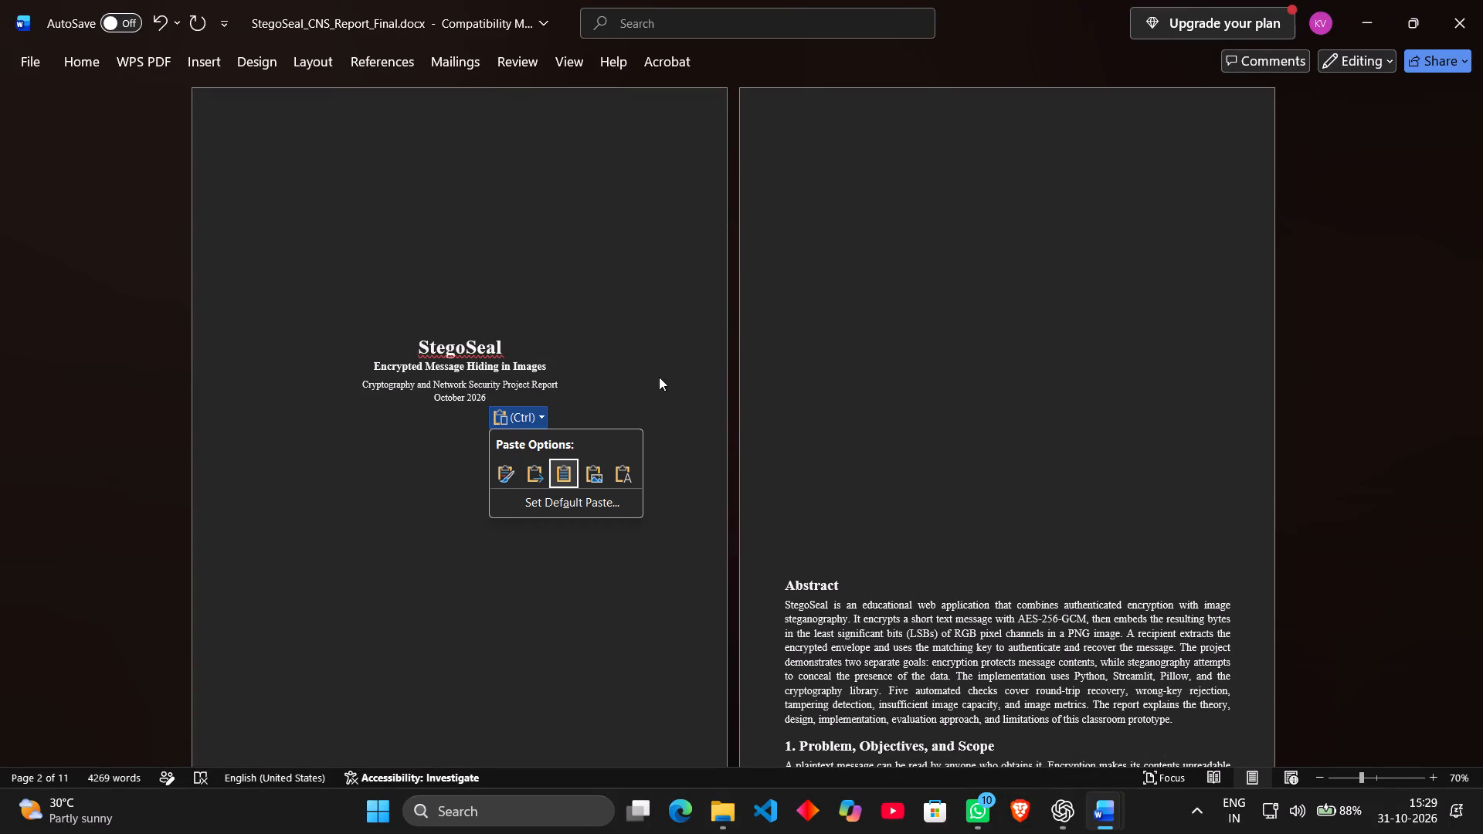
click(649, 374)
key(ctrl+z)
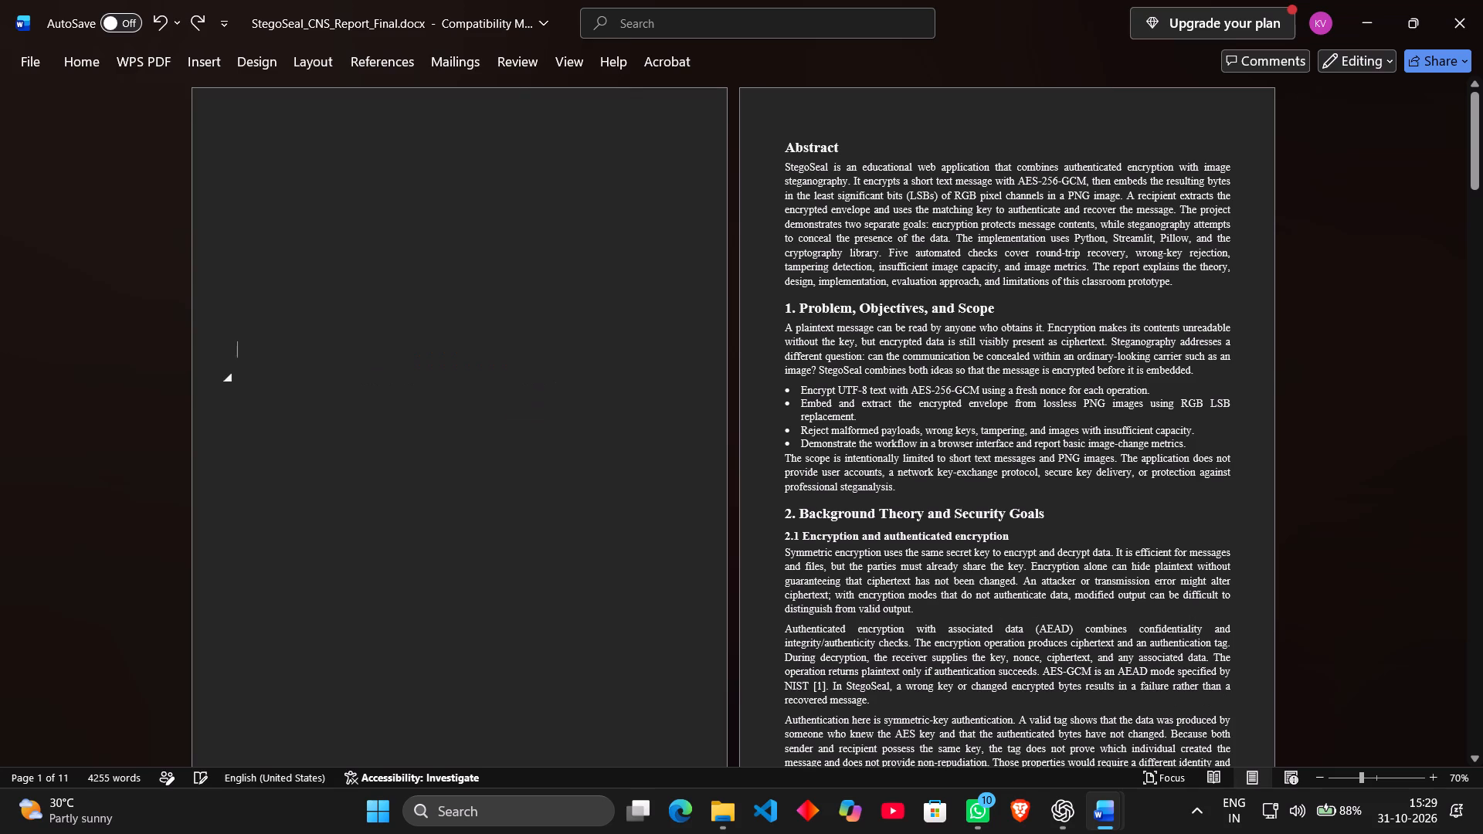
Paste the copied title lines nearer the top of the blank first page.
click(412, 435)
click(326, 213)
key(ctrl+v)
scroll(326, 213, down, 2)
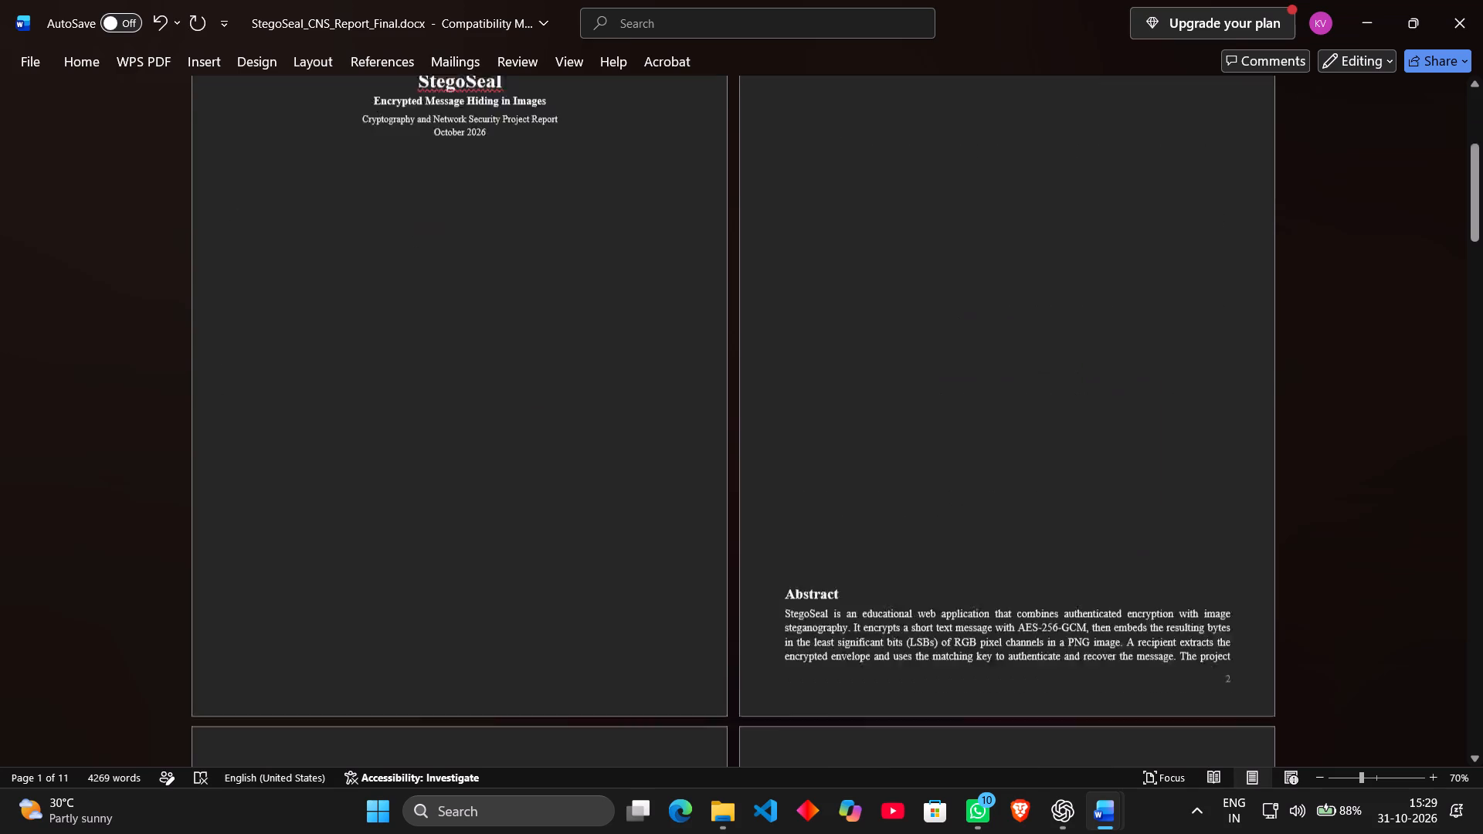
scroll(326, 213, down, 2)
scroll(326, 213, up, 4)
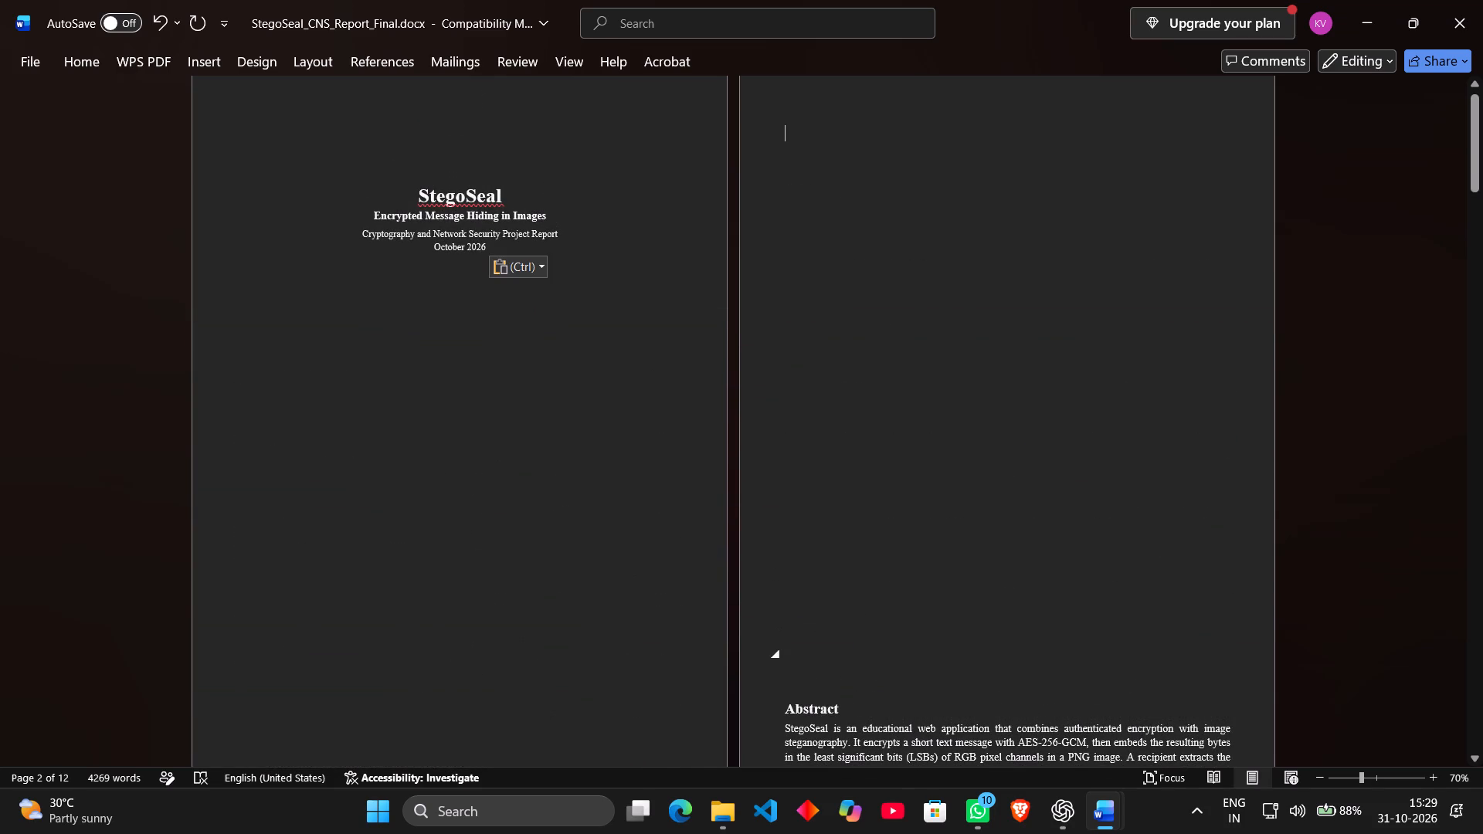
Delete the surplus blank lines above the Abstract heading to bring it back onto the first page below the title lines.
click(816, 656)
key(BackSpace)
key(BackSpace)
key(BackSpace)
key(BackSpace)
key(BackSpace)
key(BackSpace)
key(BackSpace)
key(BackSpace)
key(BackSpace)
key(BackSpace)
key(BackSpace)
key(BackSpace)
key(BackSpace)
key(BackSpace)
key(BackSpace)
key(BackSpace)
key(BackSpace)
key(BackSpace)
key(BackSpace)
key(BackSpace)
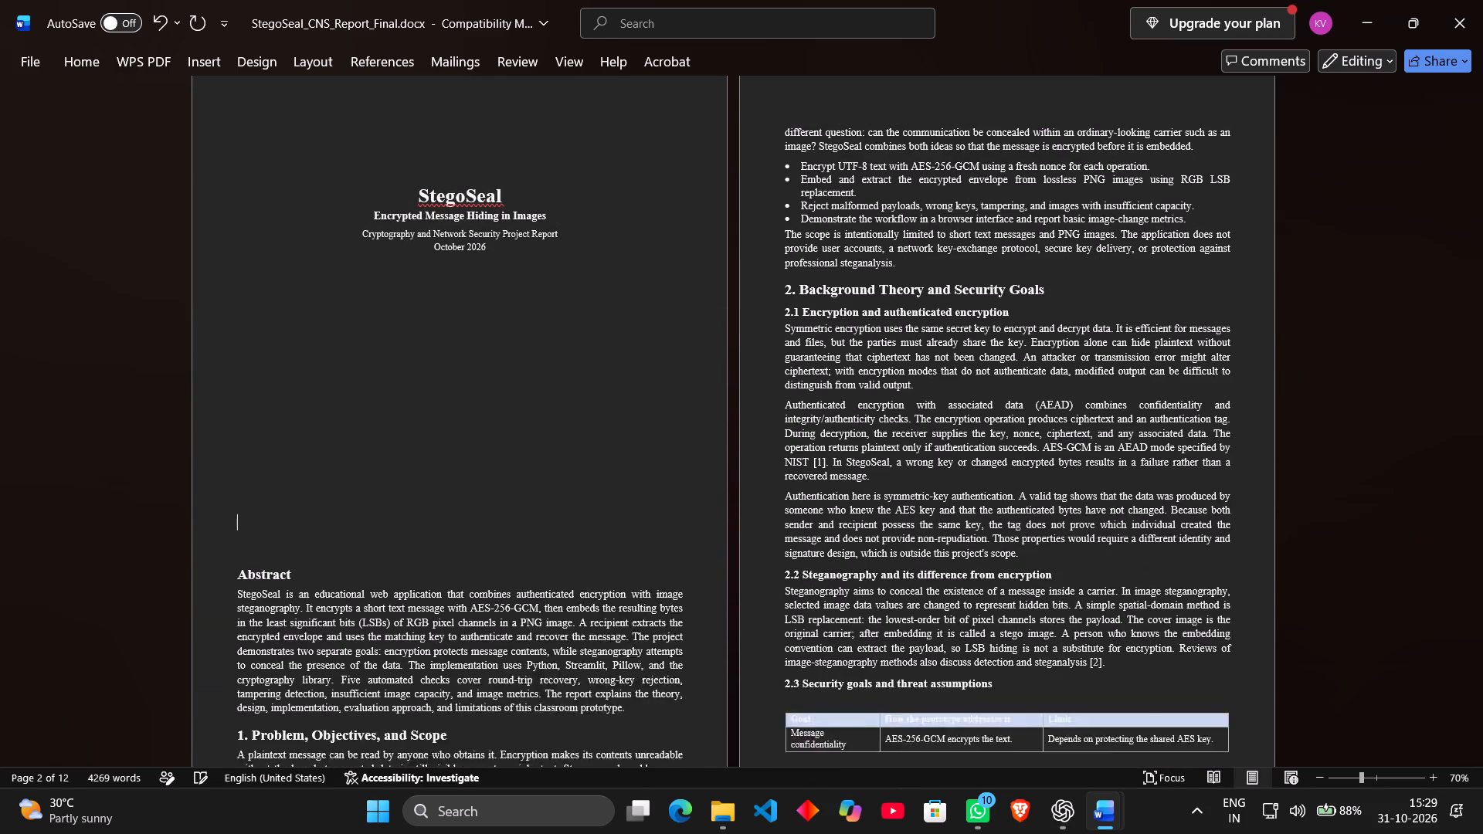
Insert blank lines between the title lines and the Abstract heading until Abstract moves onto the second page.
key(Return)
key(Return)
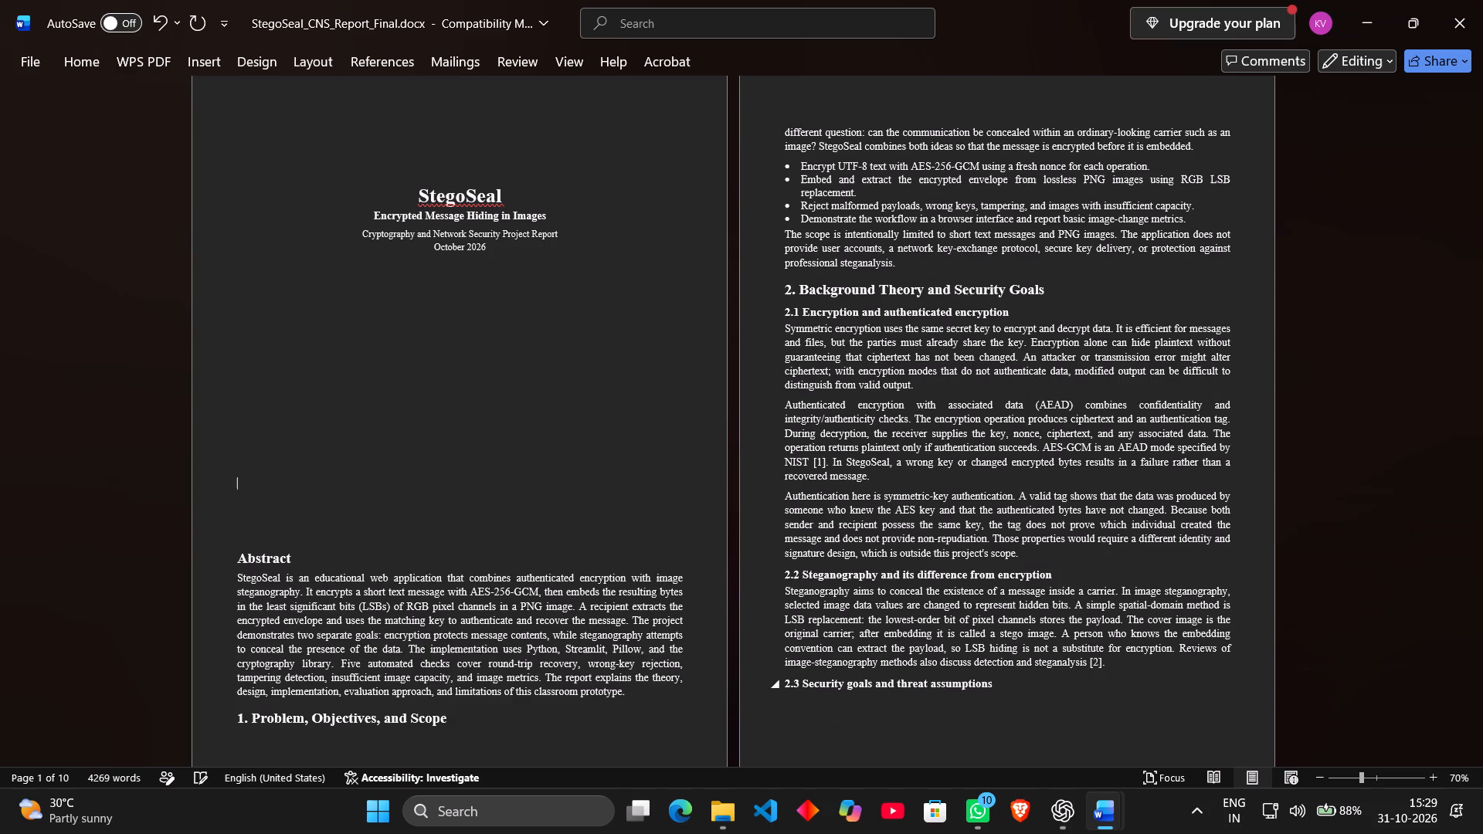
key(Return)
key(Return)
key(Return)
key(Return)
key(Return)
key(Return)
key(Return)
key(Return)
key(Return)
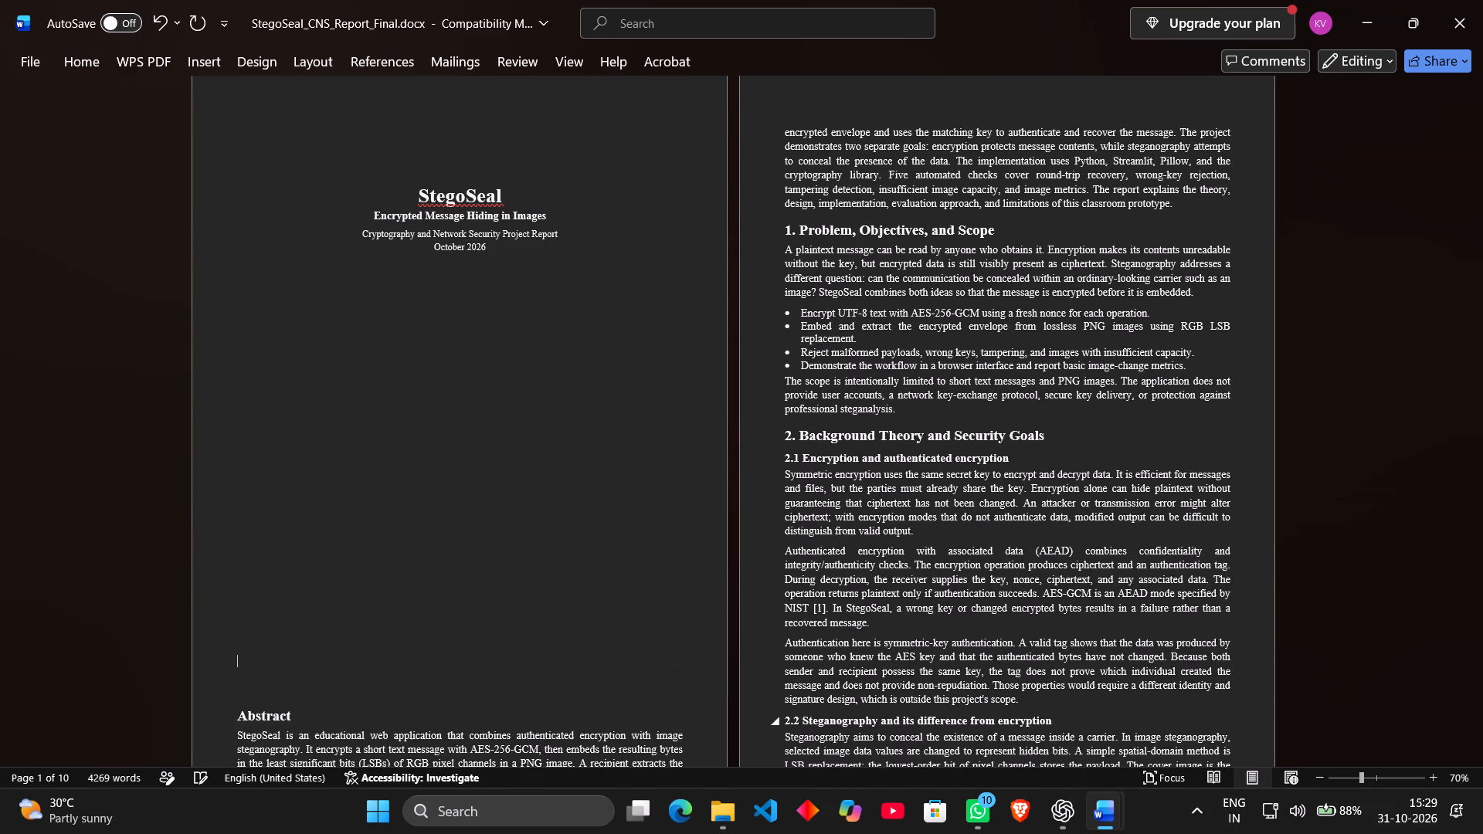
key(Return)
key(Return)
key(BackSpace)
key(BackSpace)
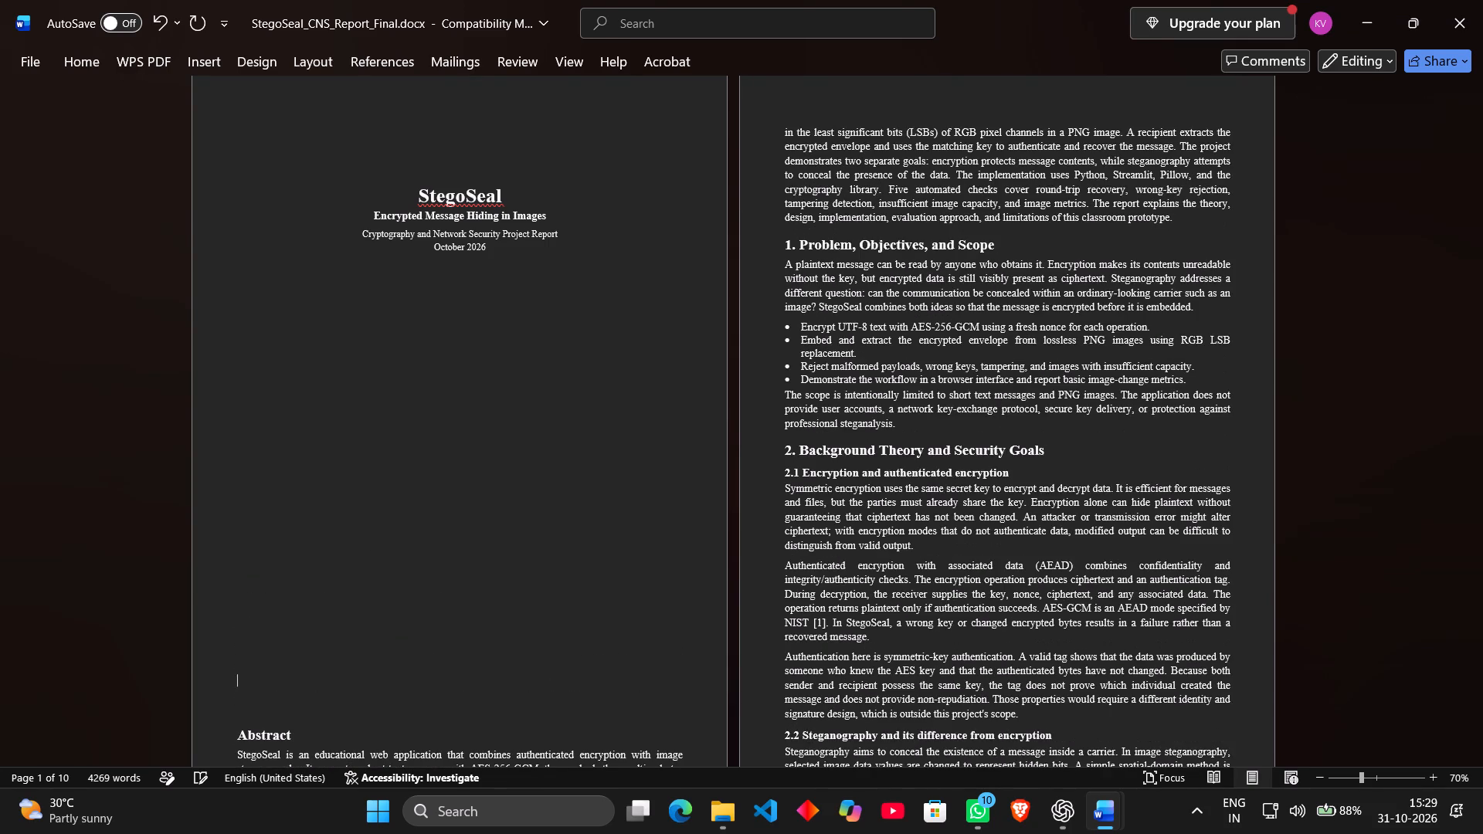
key(Return)
scroll(816, 656, down, 1)
scroll(816, 656, up, 3)
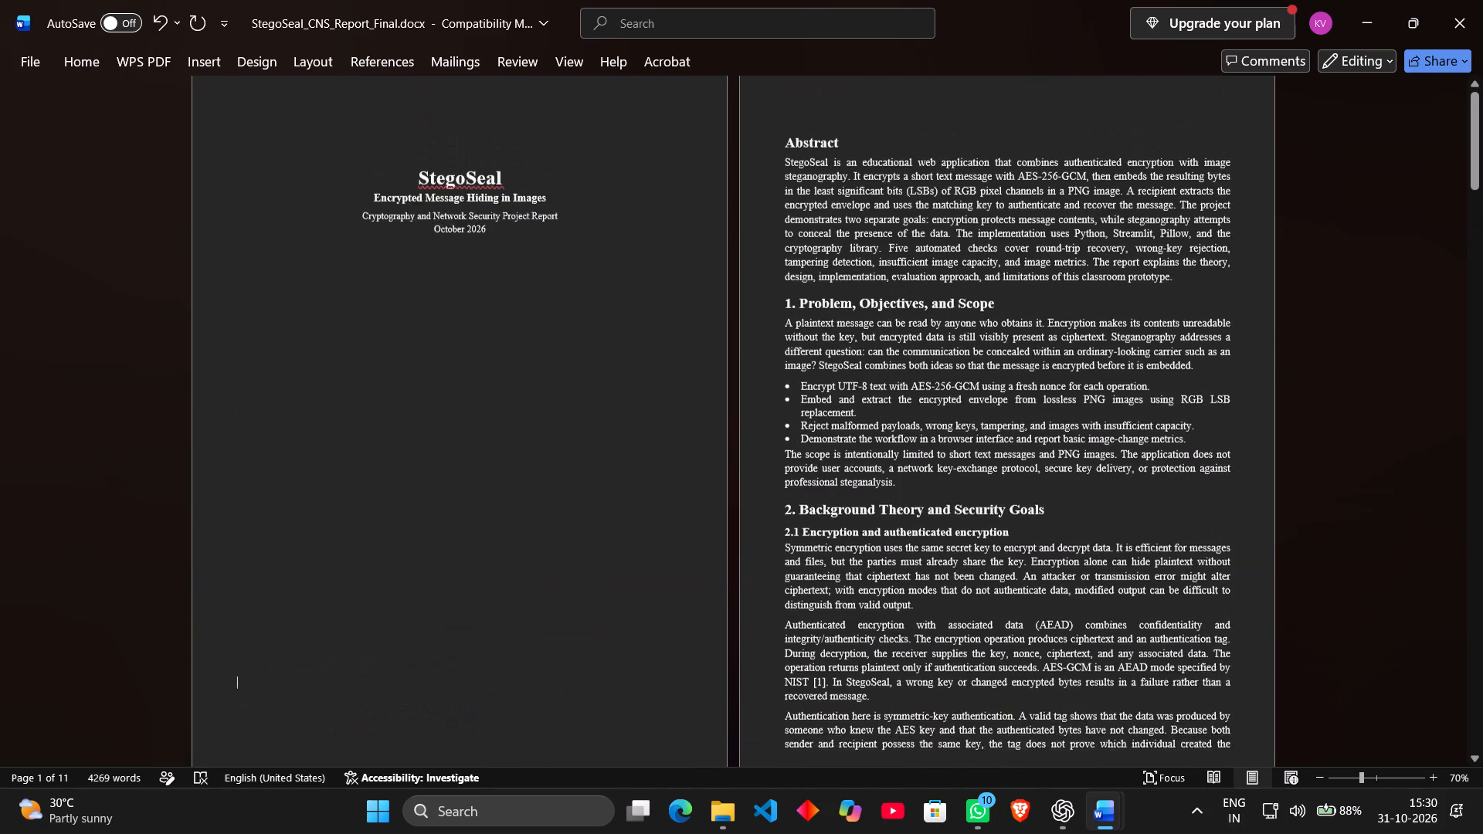
scroll(816, 656, up, 2)
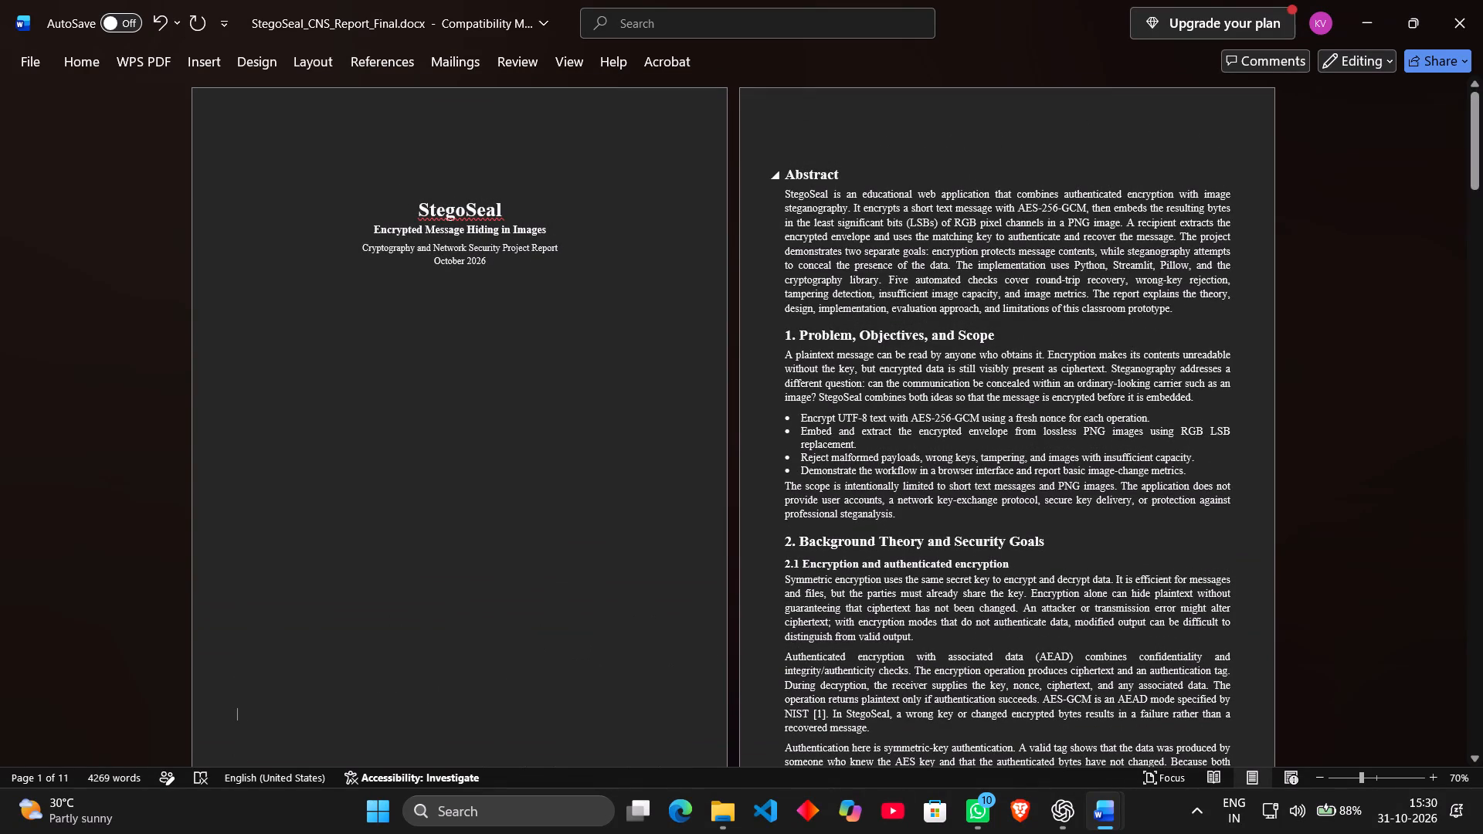
Remove the stray blank line above Abstract and adjust the spacing so the heading starts at the very top of the second page.
click(785, 150)
key(BackSpace)
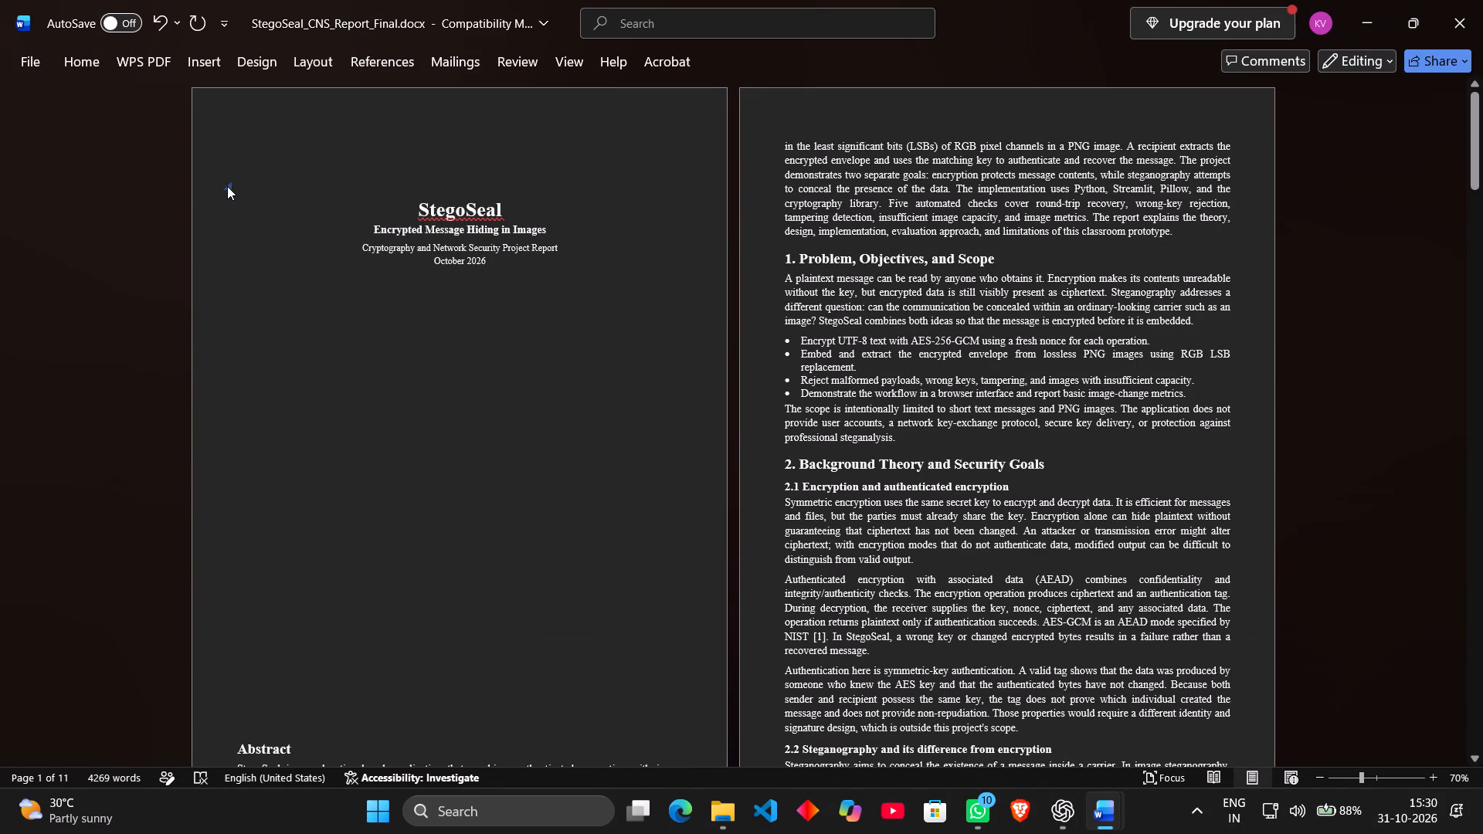
click(227, 186)
click(227, 186)
key(Return)
scroll(798, 736, down, 1)
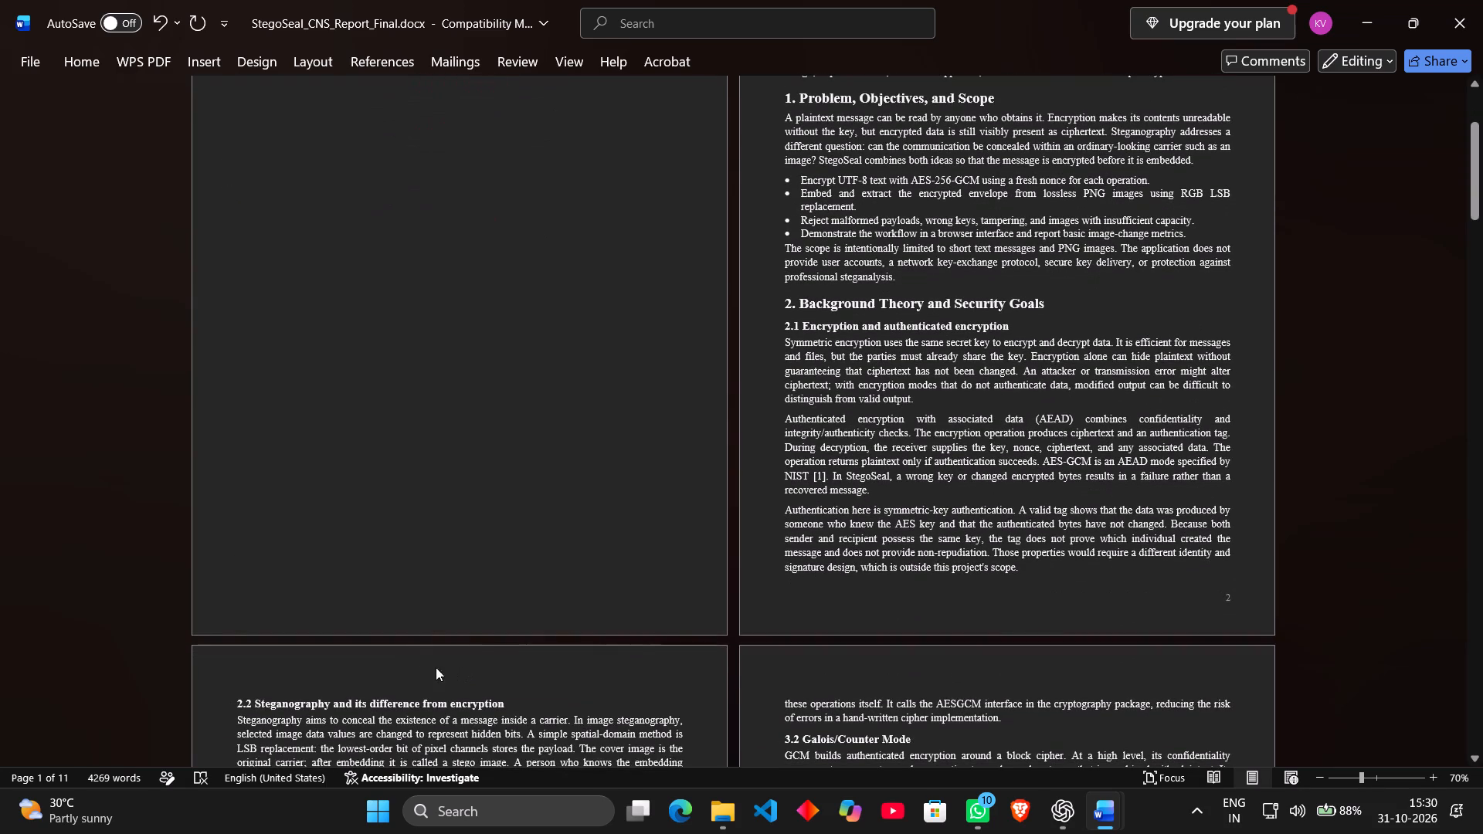
scroll(389, 572, up, 3)
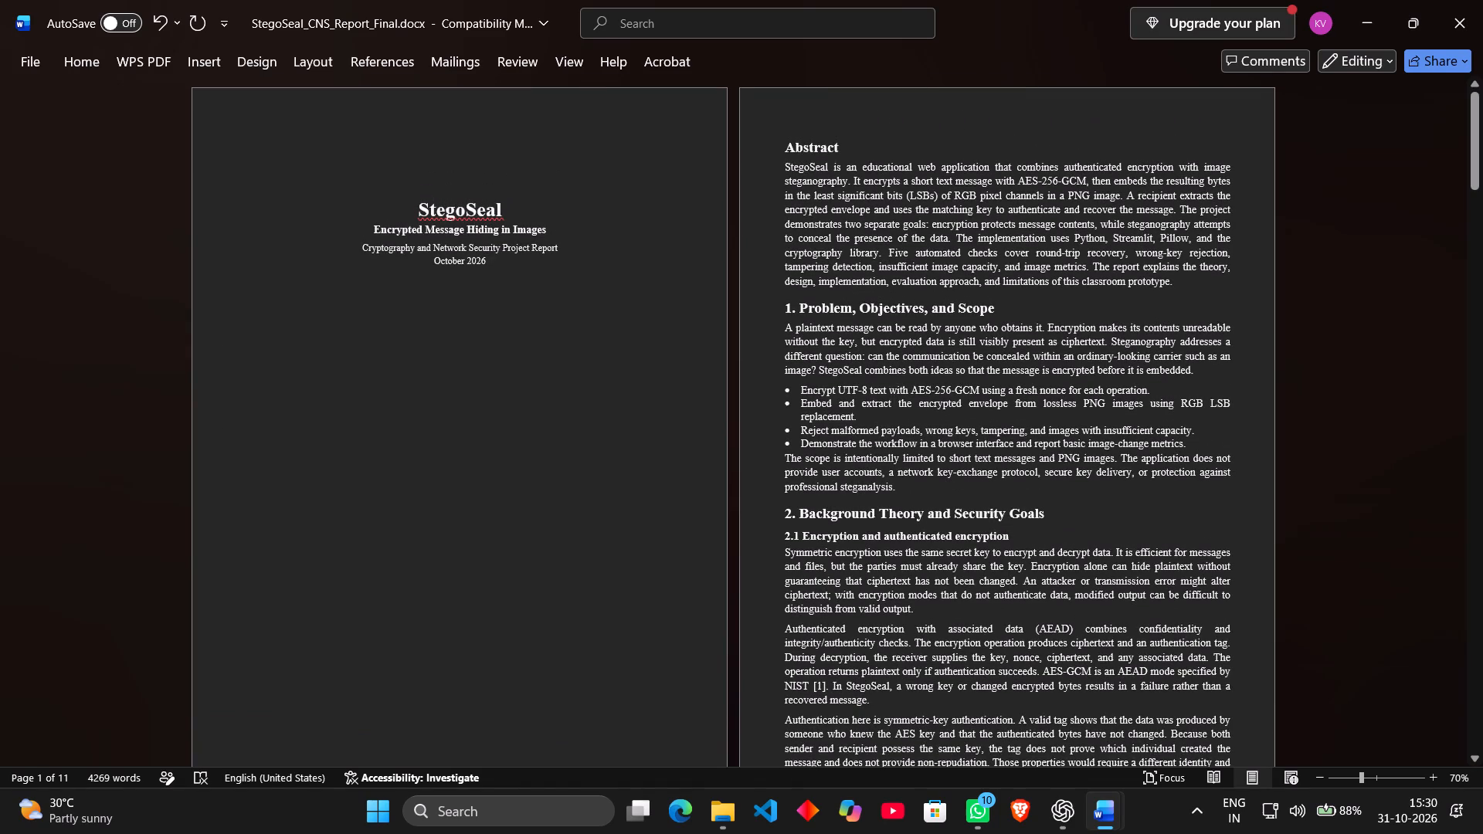
Open the earlier project report, report.docx, from the recent files in File Explorer.
ctrl+scroll(378, 229, up, 5)
scroll(378, 229, up, 6)
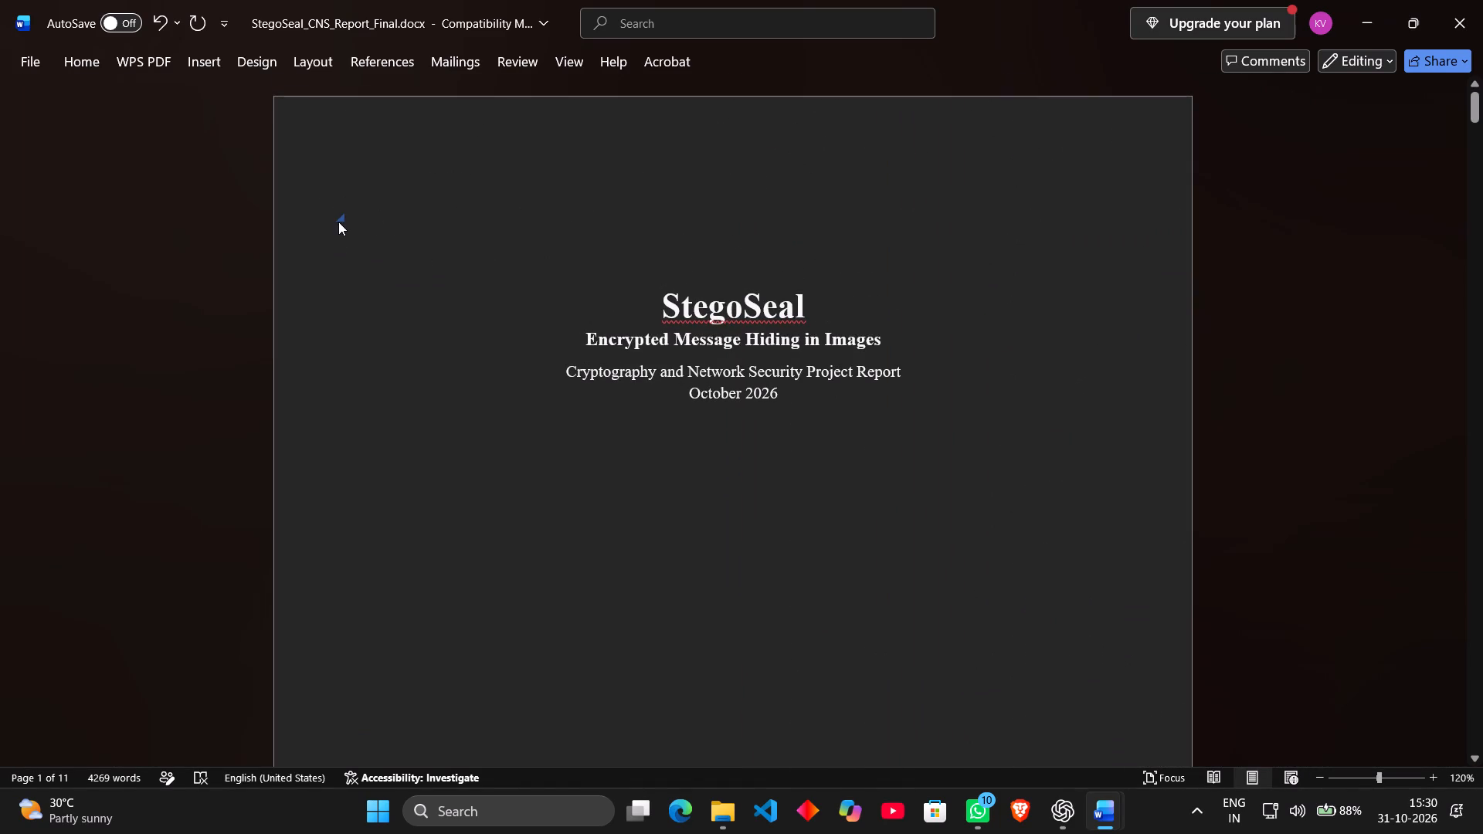
right_click(366, 206)
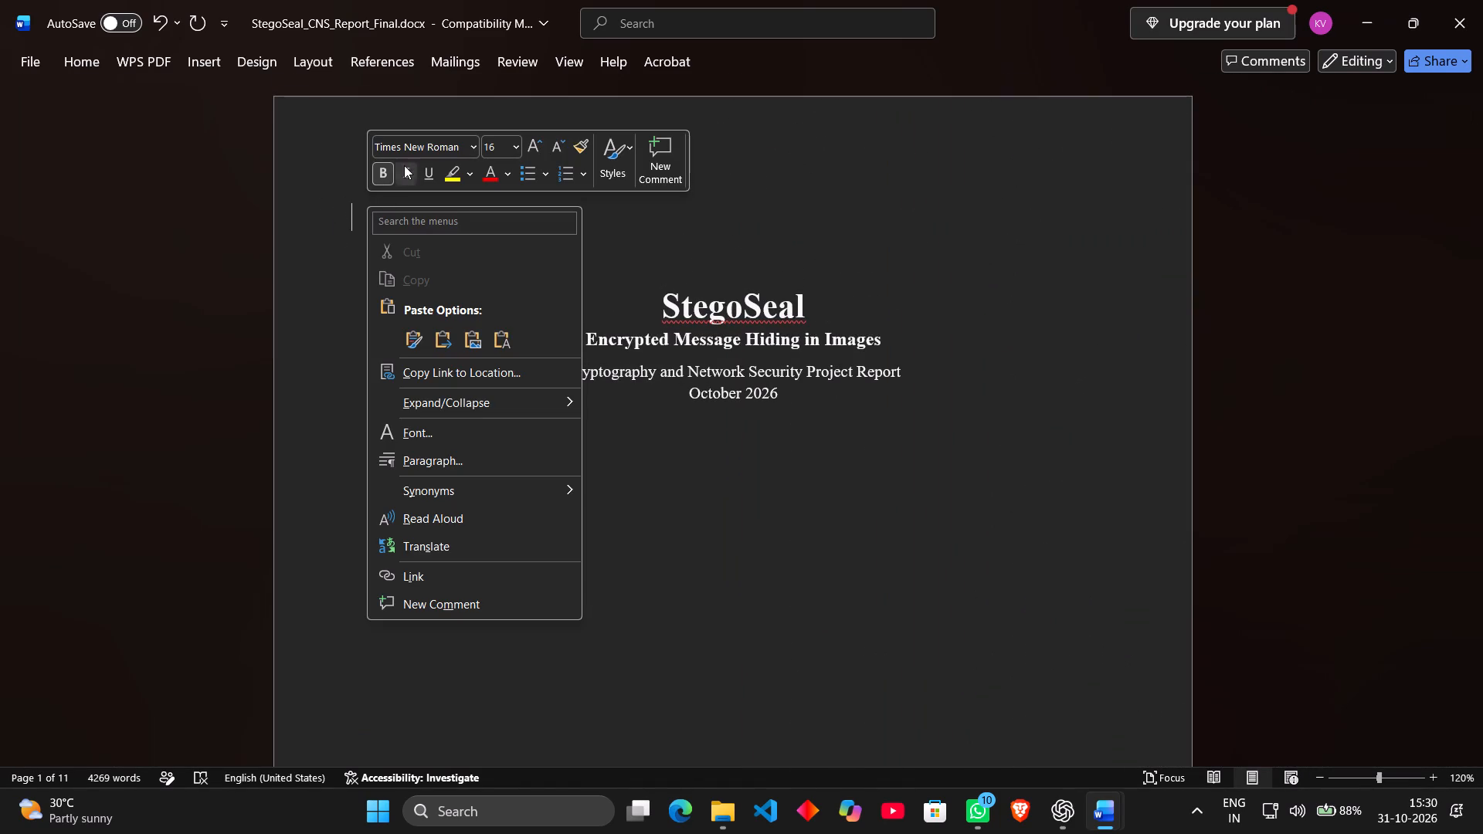
click(774, 219)
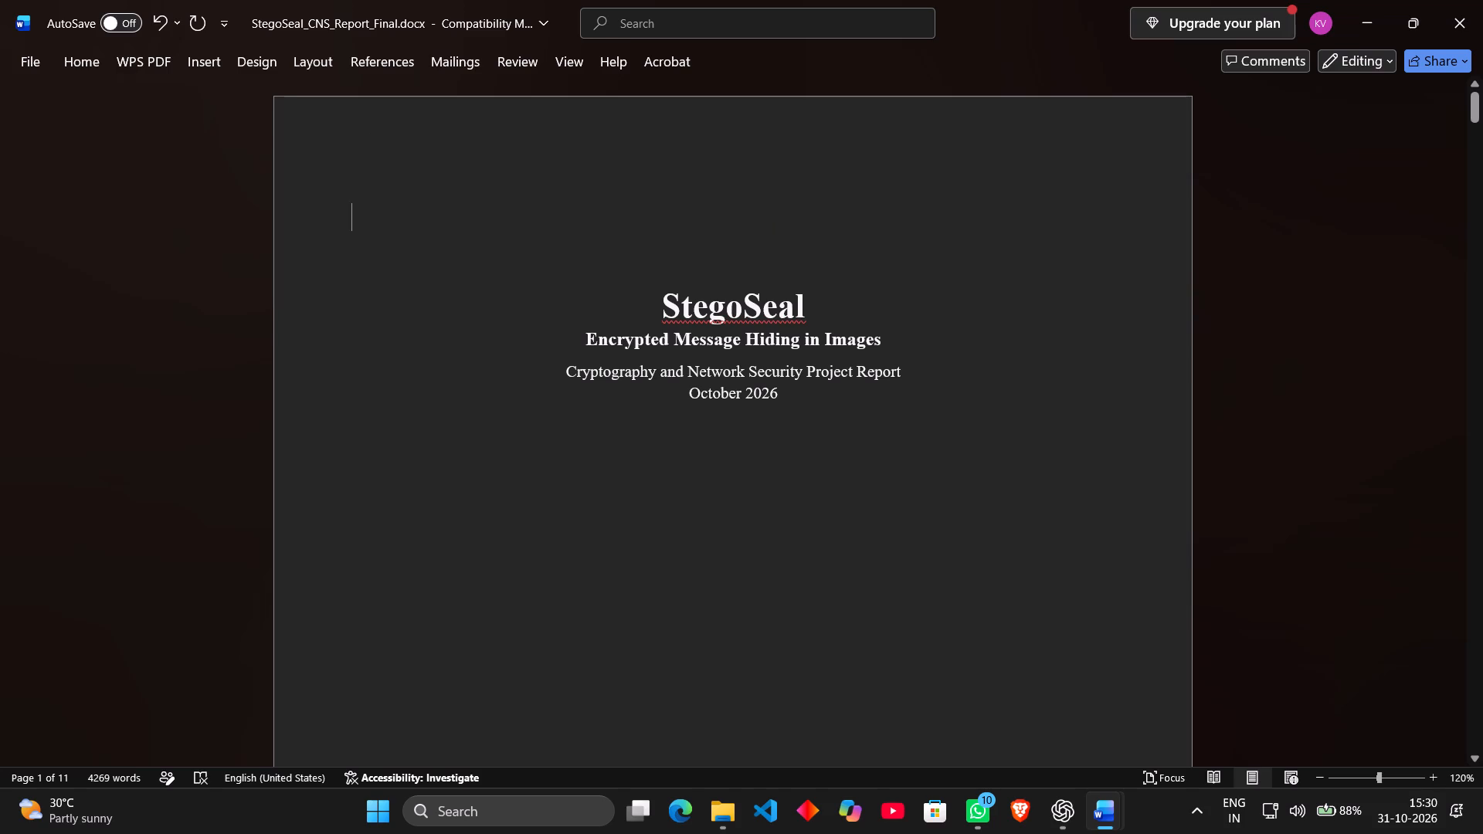
click(1074, 832)
click(731, 814)
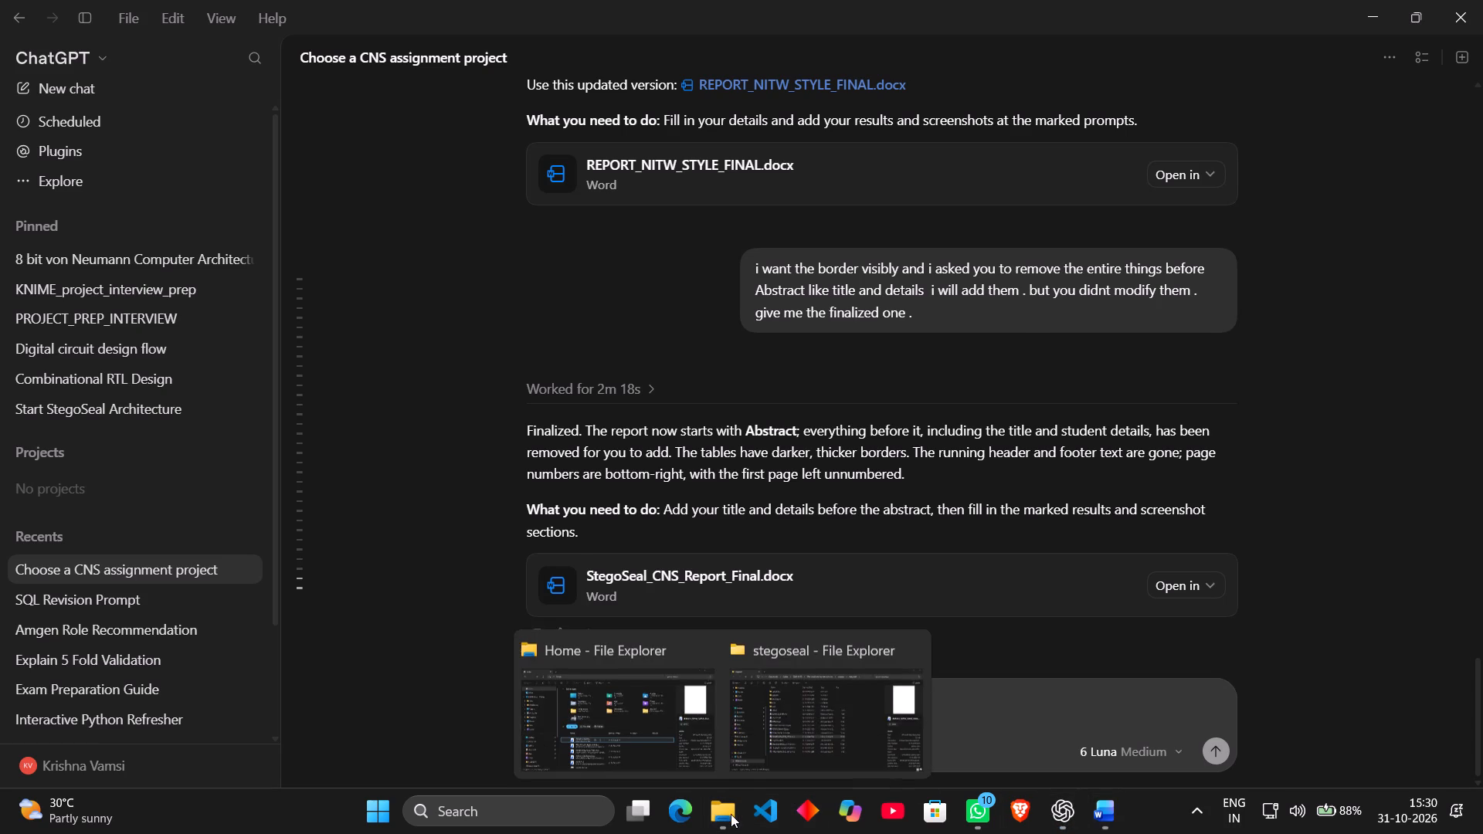
click(772, 734)
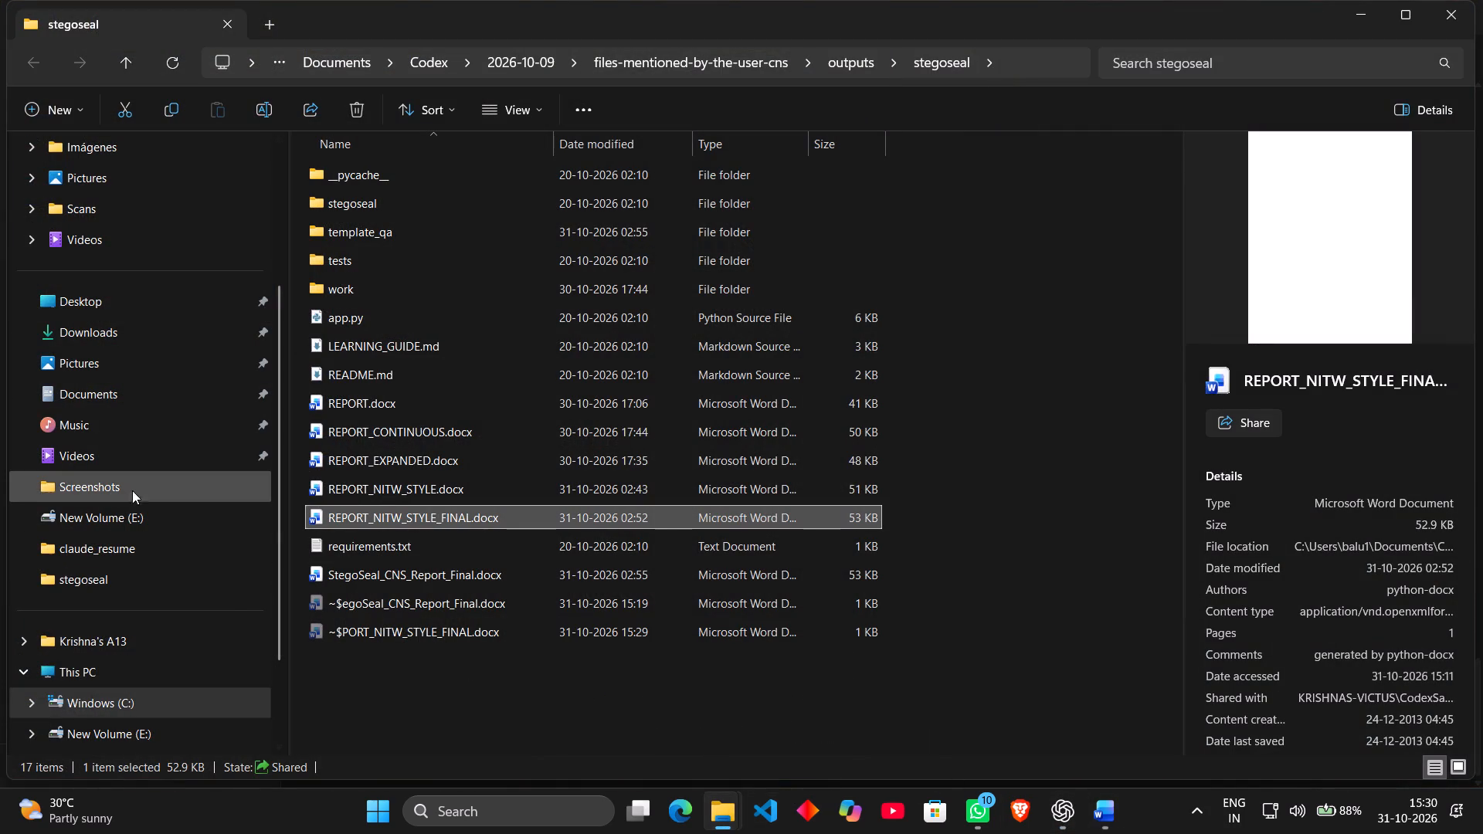
scroll(133, 482, up, 2)
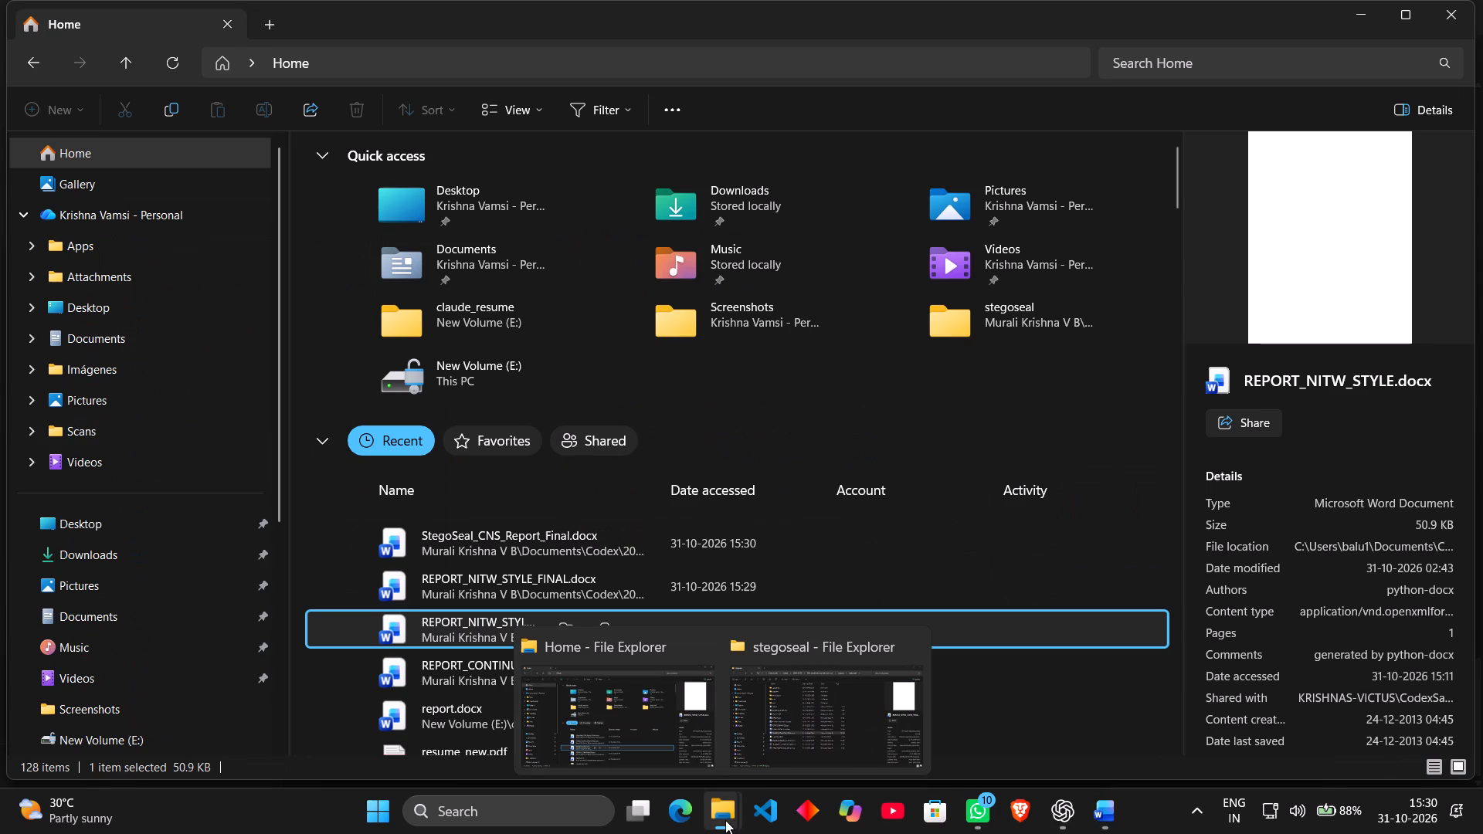
scroll(433, 608, down, 1)
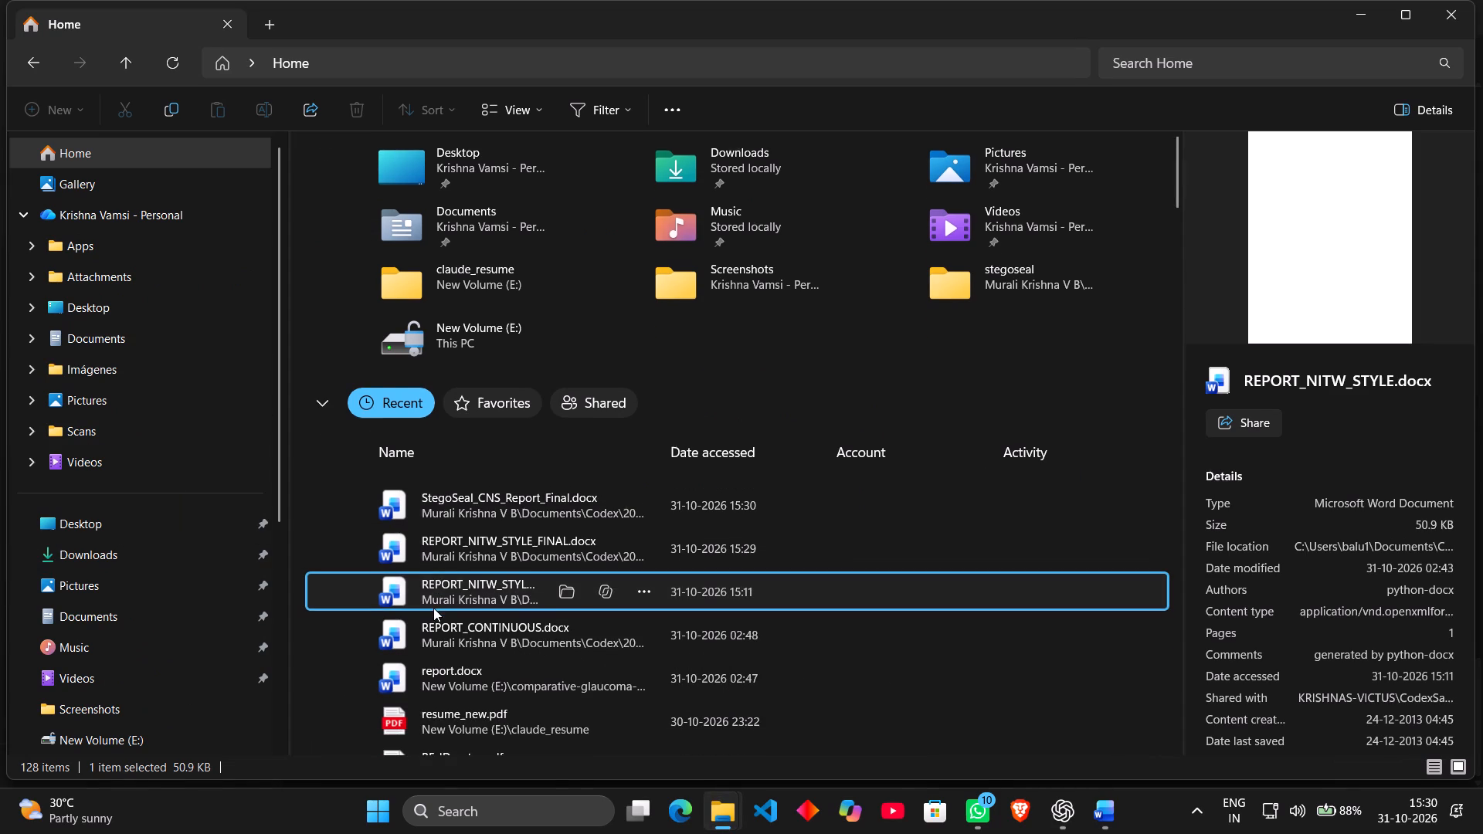
double_click(446, 672)
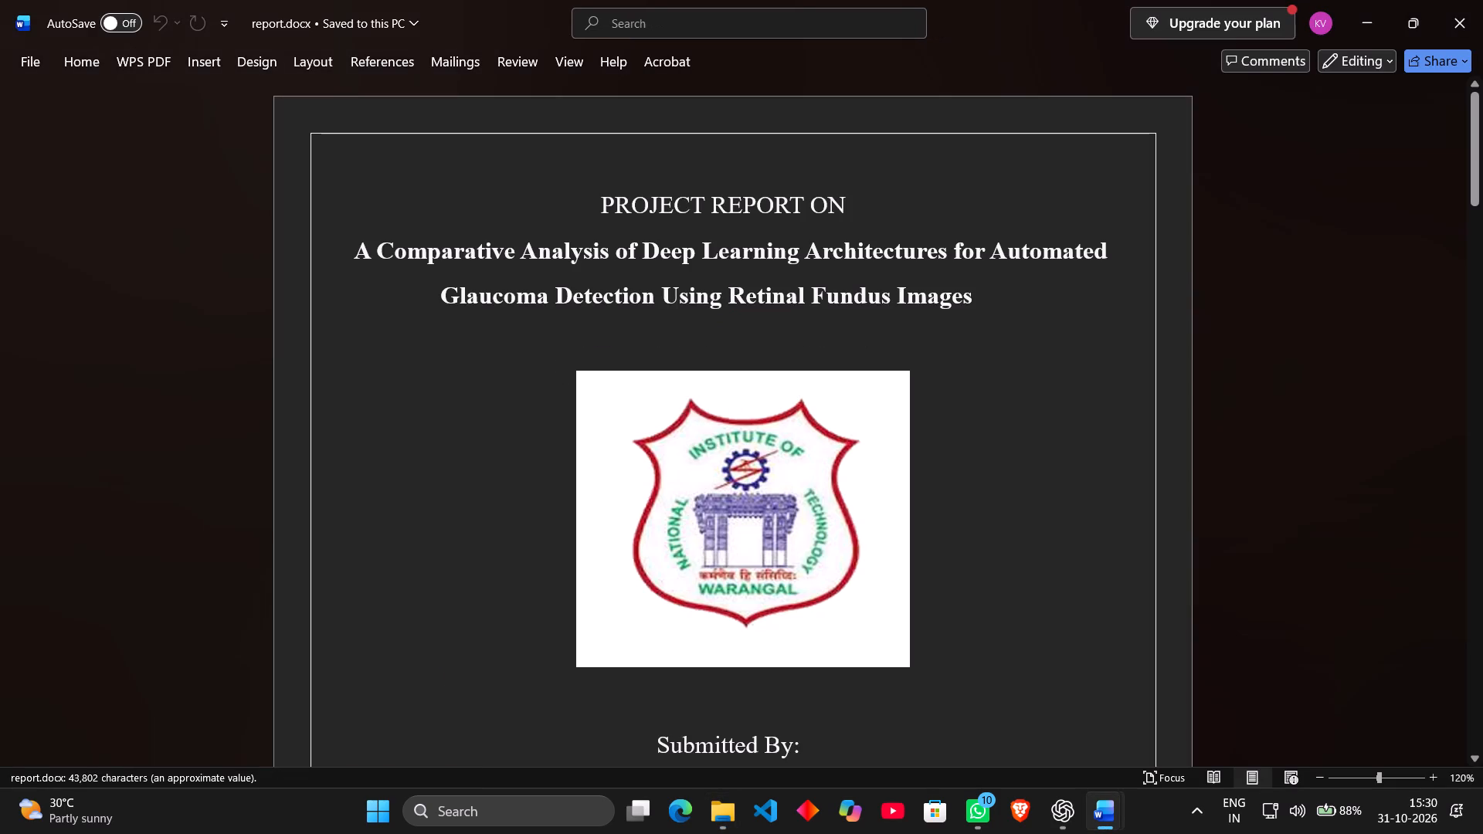
scroll(522, 474, up, 1)
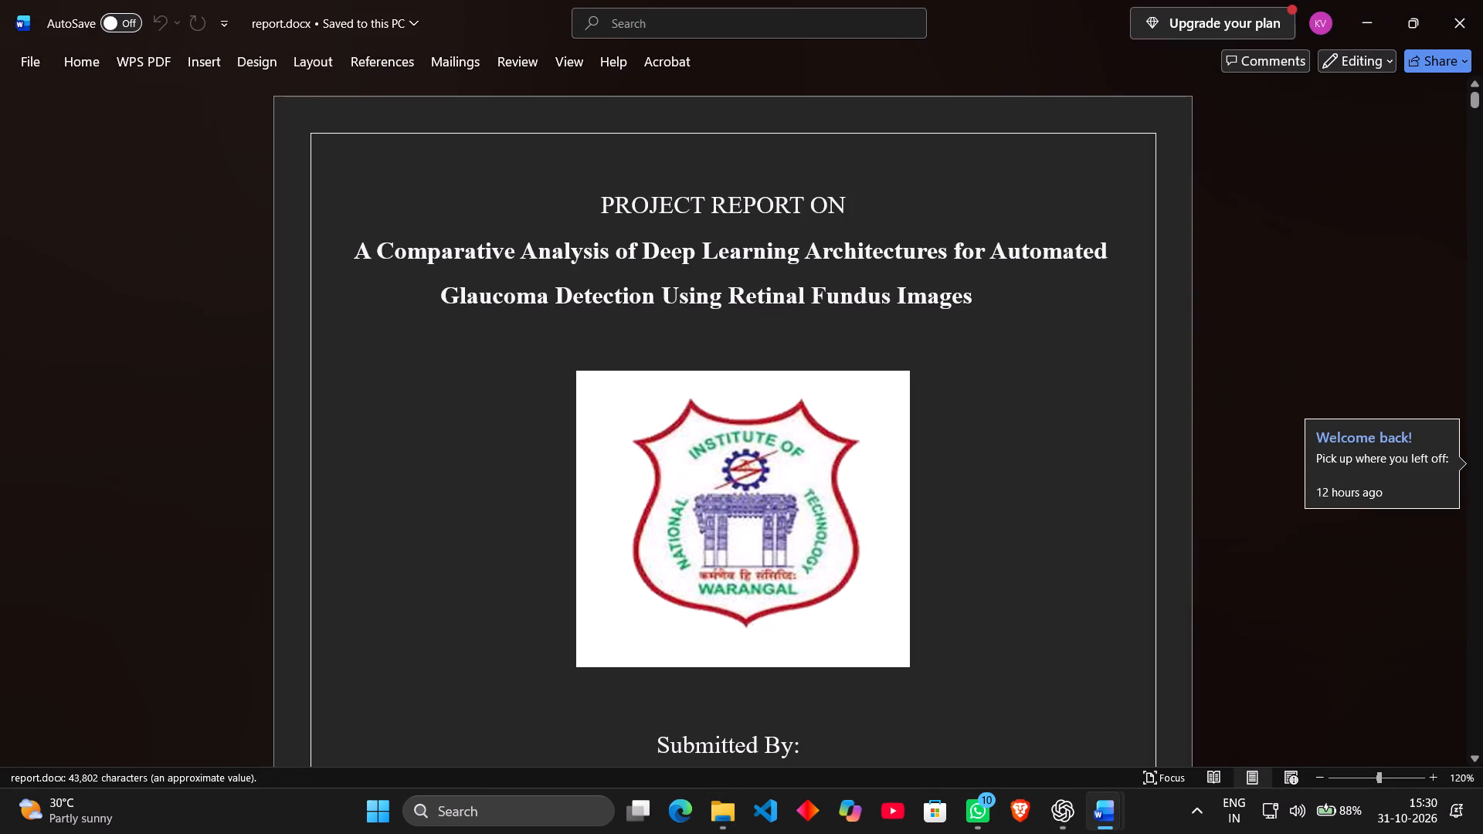
Copy the "PROJECT REPORT ON" line from report.docx and paste it above the StegoSeal title in StegoSeal_CNS_Report_Final.docx.
drag(595, 199, 883, 197)
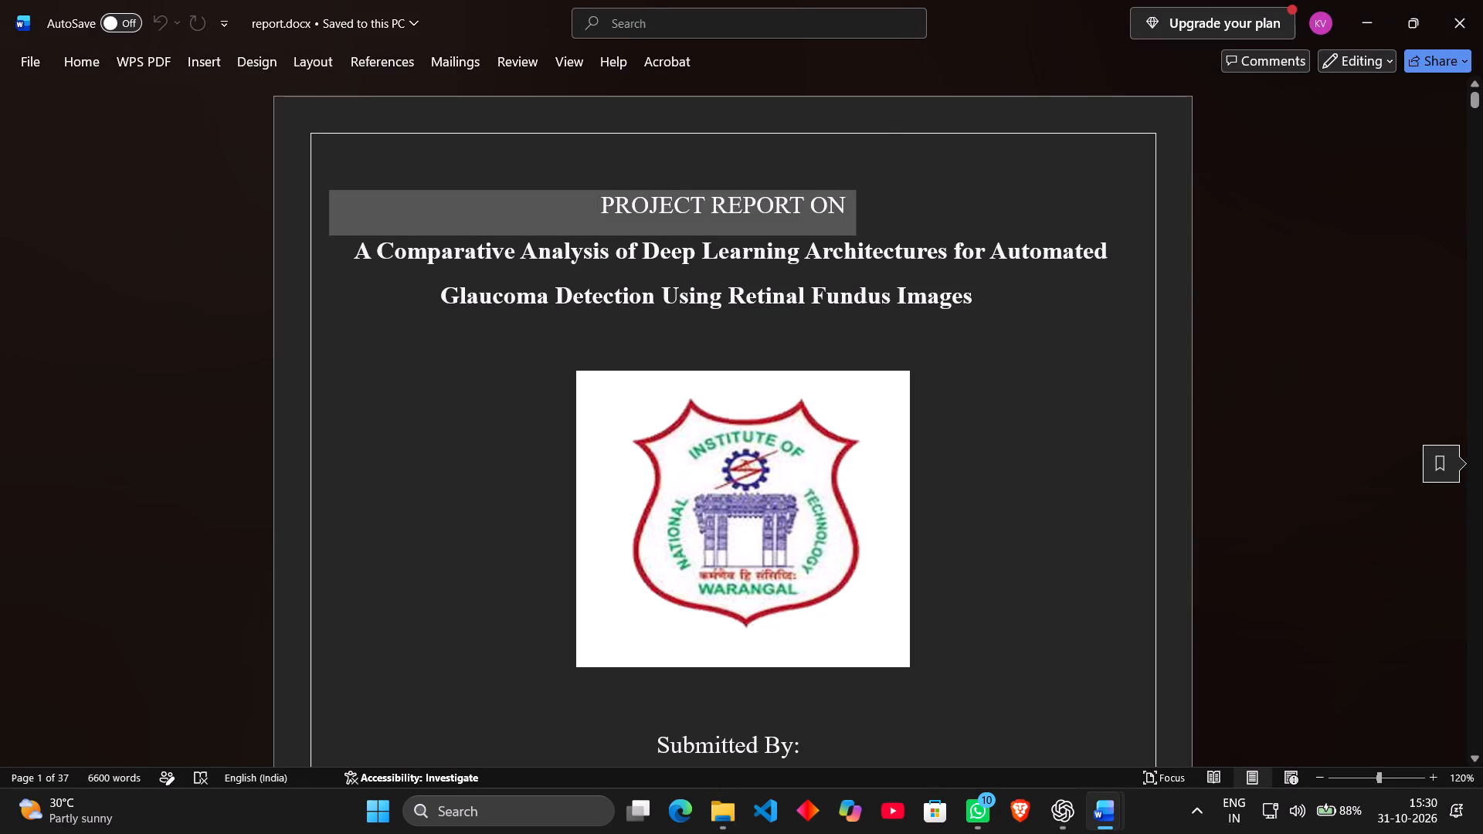
drag(883, 197, 883, 195)
key(ctrl+c)
key(alt+Tab)
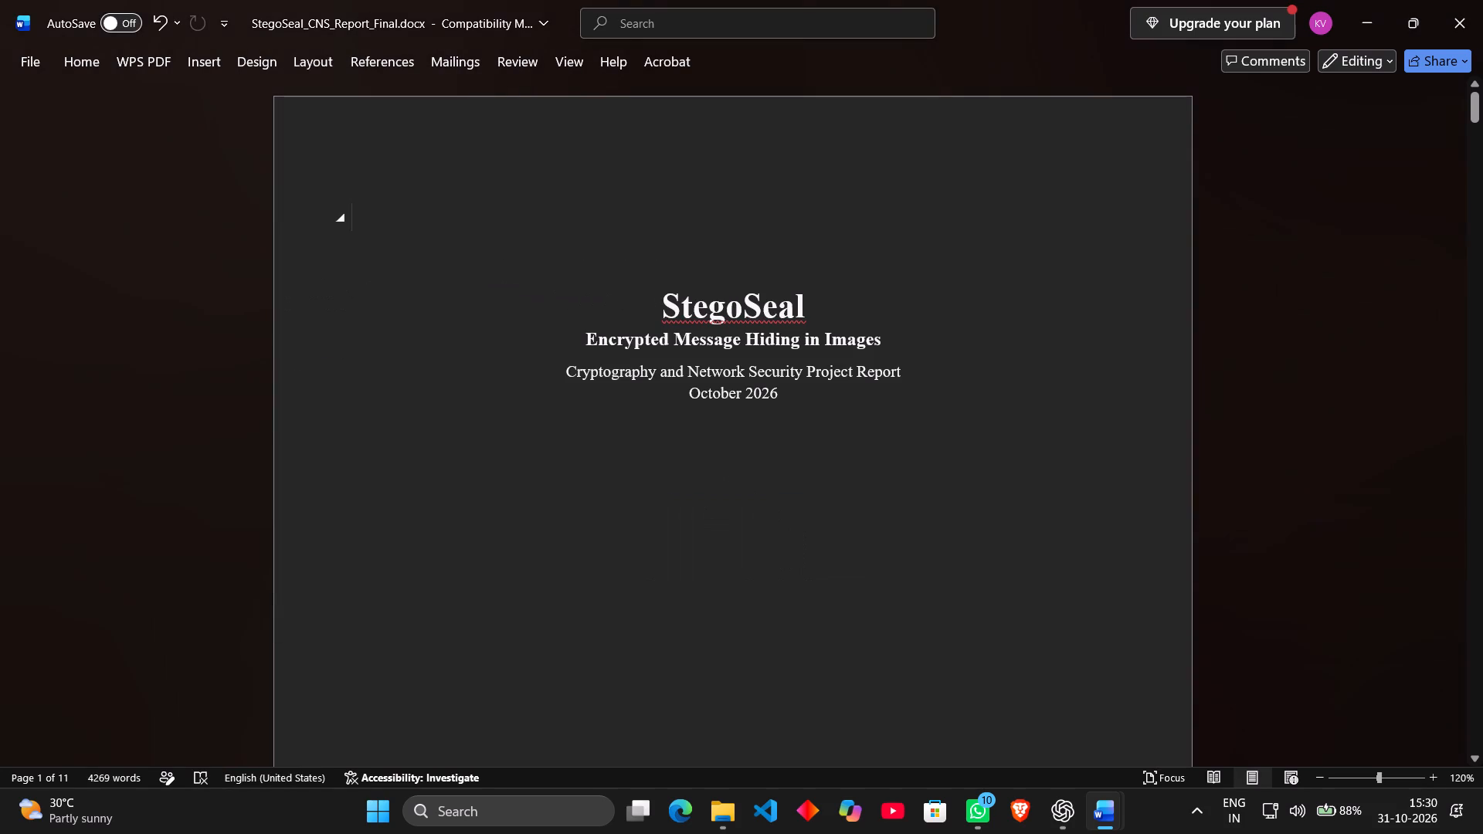
key(ctrl+v)
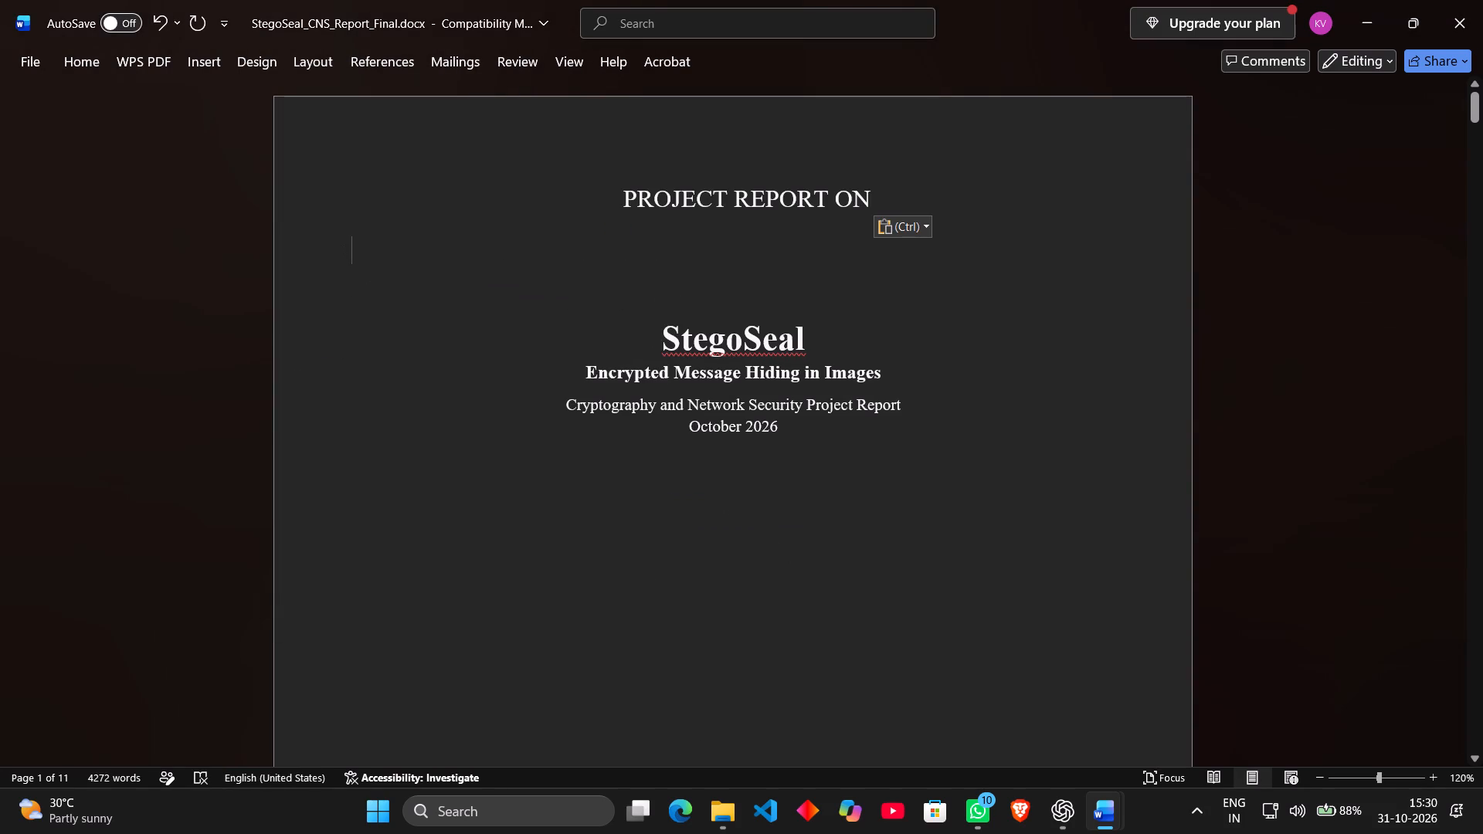
Move the "PROJECT REPORT ON" line one line lower and centre it with leading spaces.
click(632, 204)
key(Left)
key(Return)
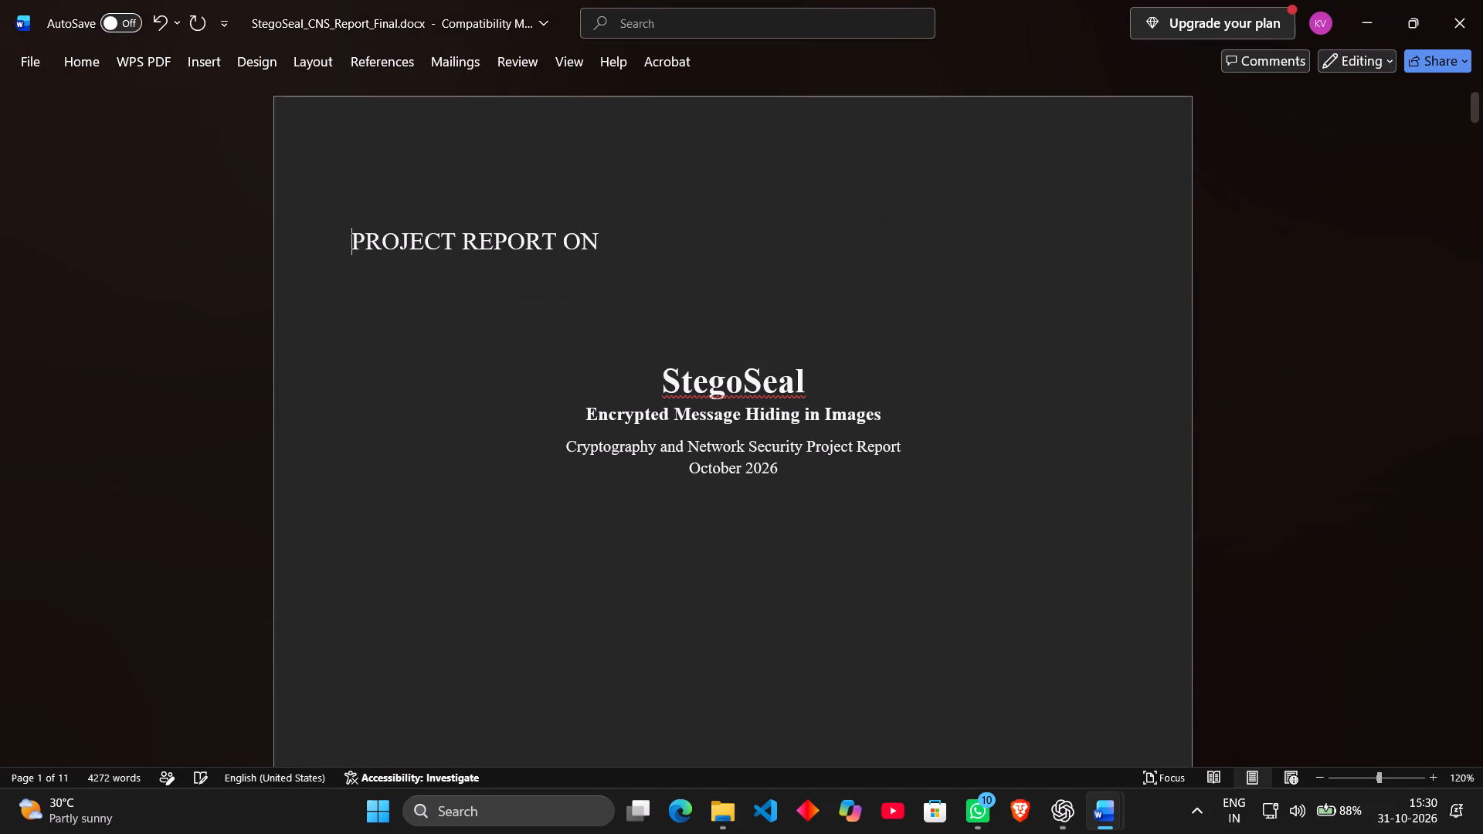
key(Return)
key(Return)
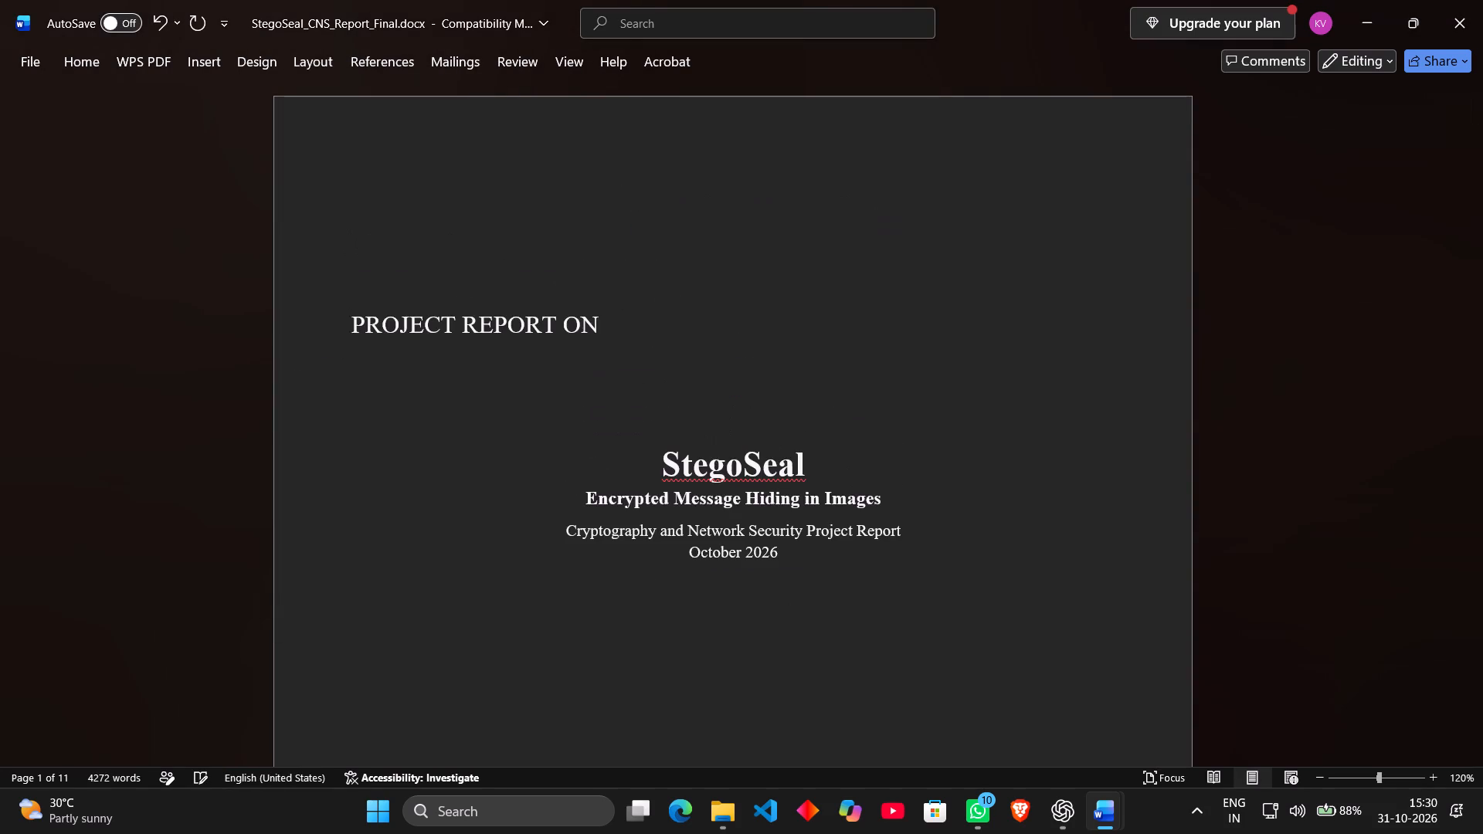
key(BackSpace)
key(BackSpace)
key(space)
key(space)
key(space)
key(space)
key(space)
key(space)
key(space)
key(space)
key(space)
key(space)
key(space)
key(space)
key(space)
key(space)
key(space)
key(space)
key(space)
key(space)
key(space)
key(space)
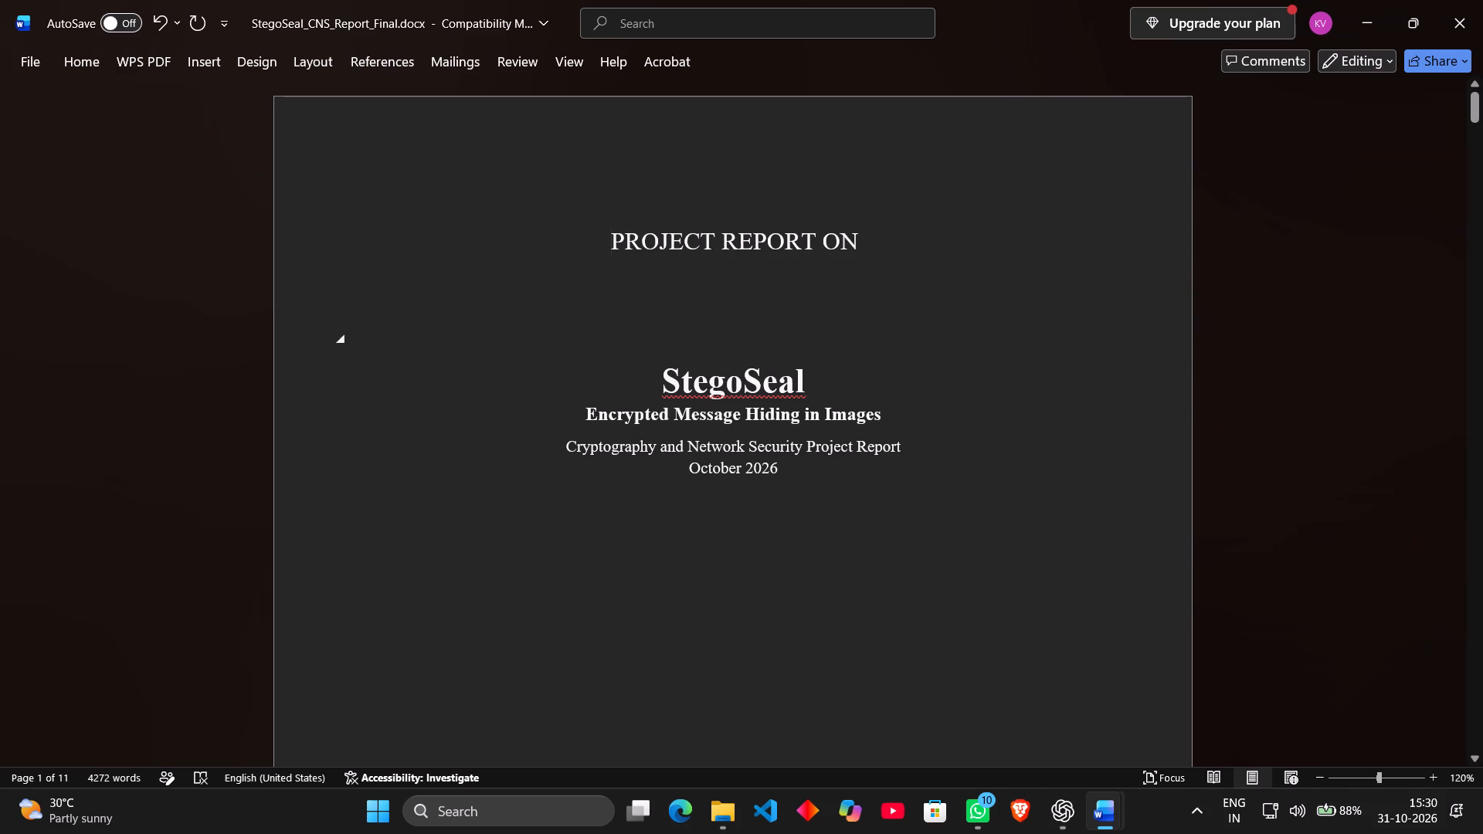
Remove the blank lines between "PROJECT REPORT ON" and the StegoSeal title, and re-centre StegoSeal with leading spaces.
click(664, 372)
key(BackSpace)
key(BackSpace)
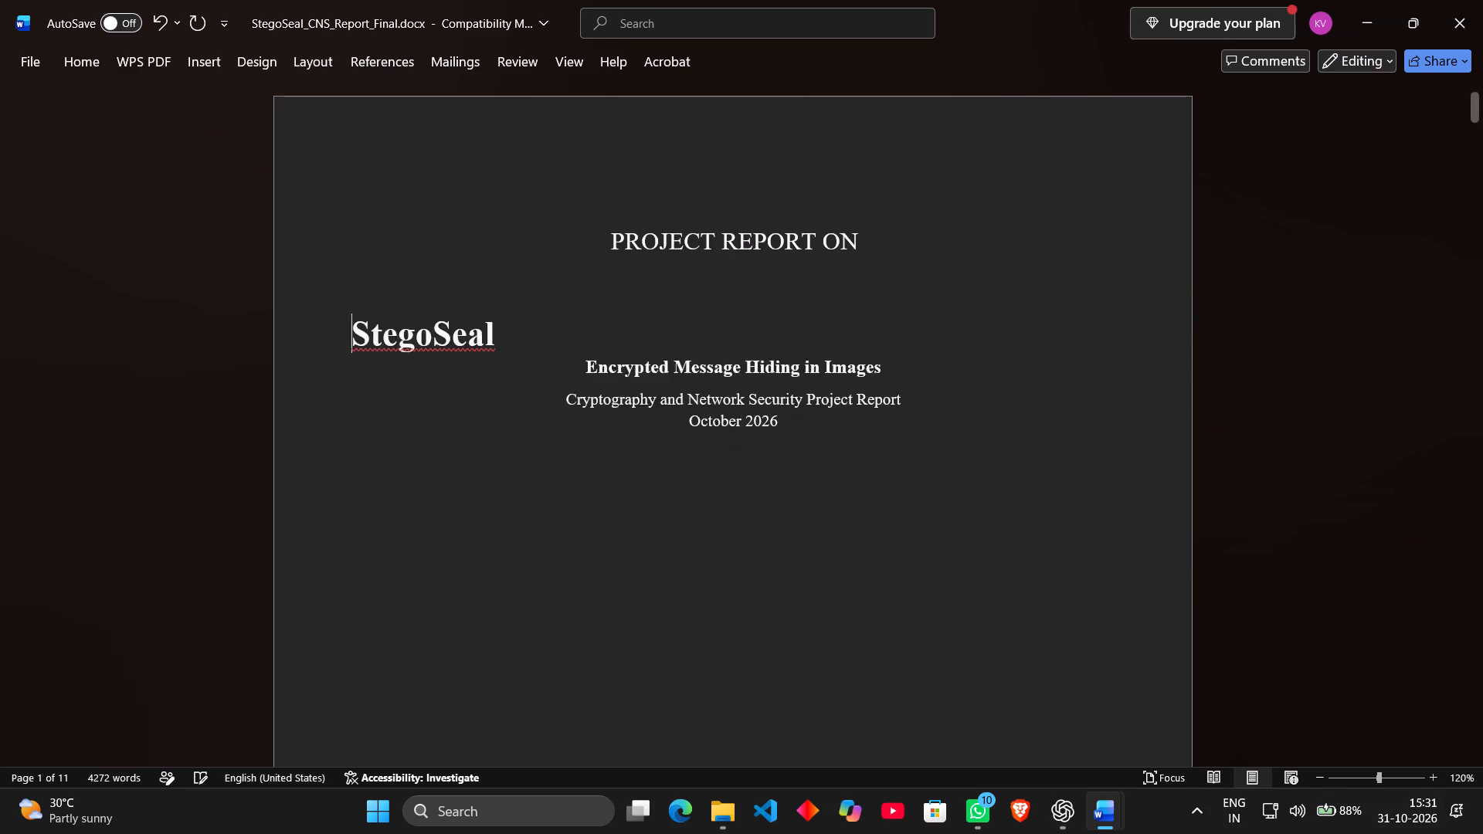
key(BackSpace)
key(space)
key(space)
key(space)
key(space)
key(space)
key(space)
key(space)
key(space)
key(space)
key(space)
key(space)
key(space)
key(space)
key(space)
key(space)
key(space)
key(space)
key(space)
key(space)
key(space)
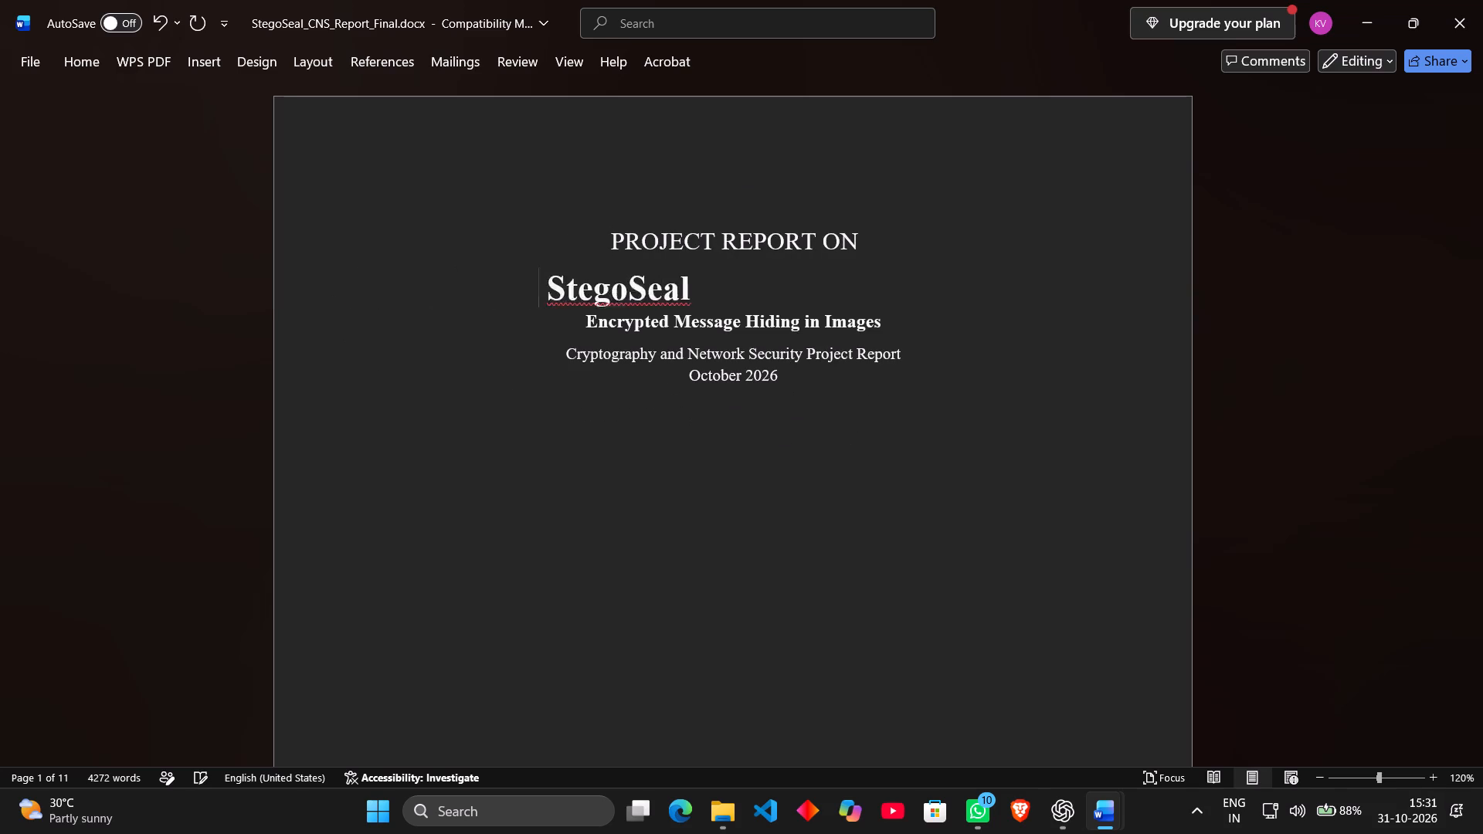
key(space)
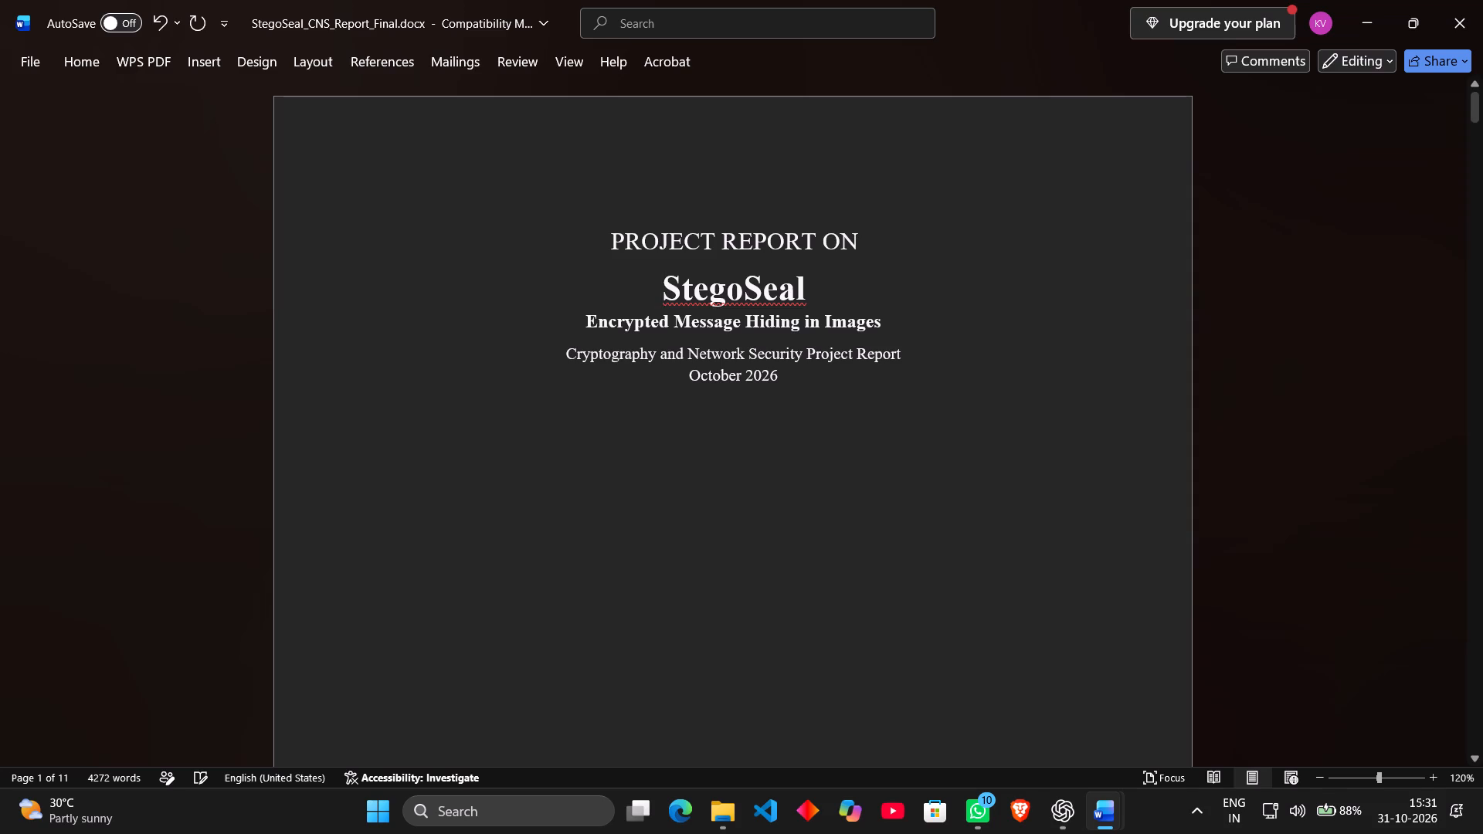
Copy the "Submitted By:" heading and the student's name line from report.docx and paste them below the date on the StegoSeal cover page.
key(alt+Tab)
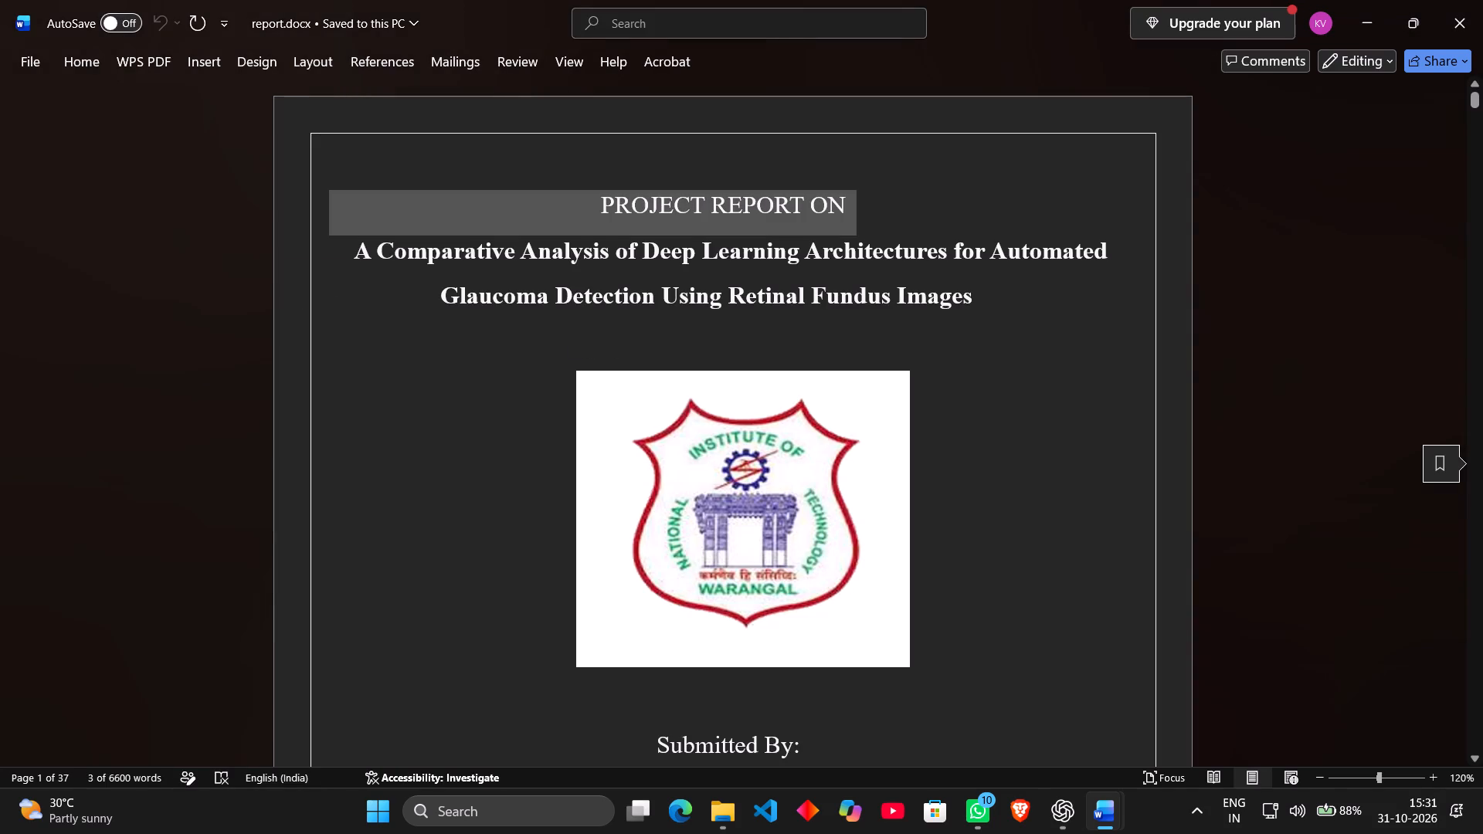
key(alt+Tab)
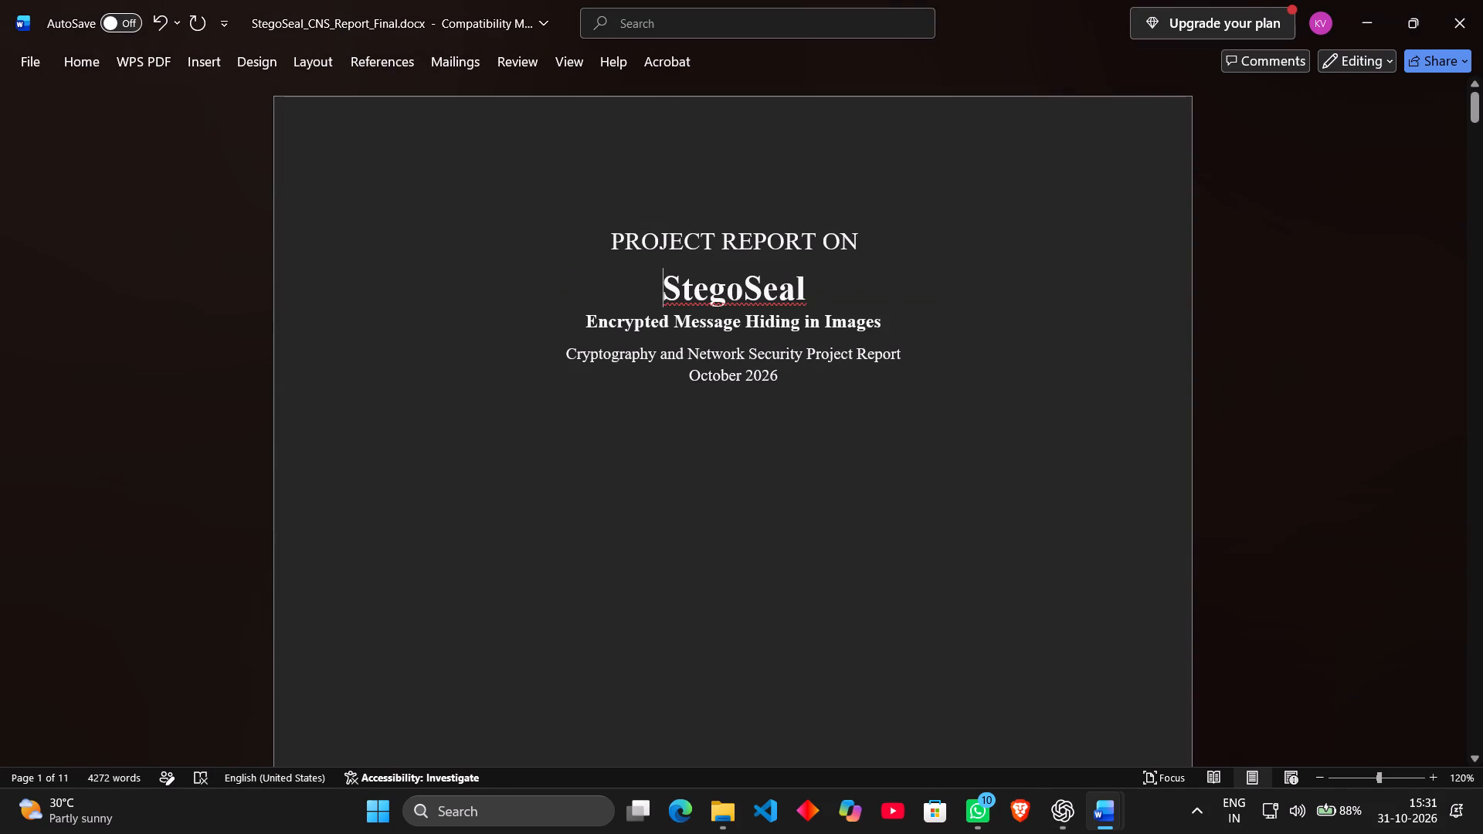
key(alt+Tab)
scroll(579, 527, down, 1)
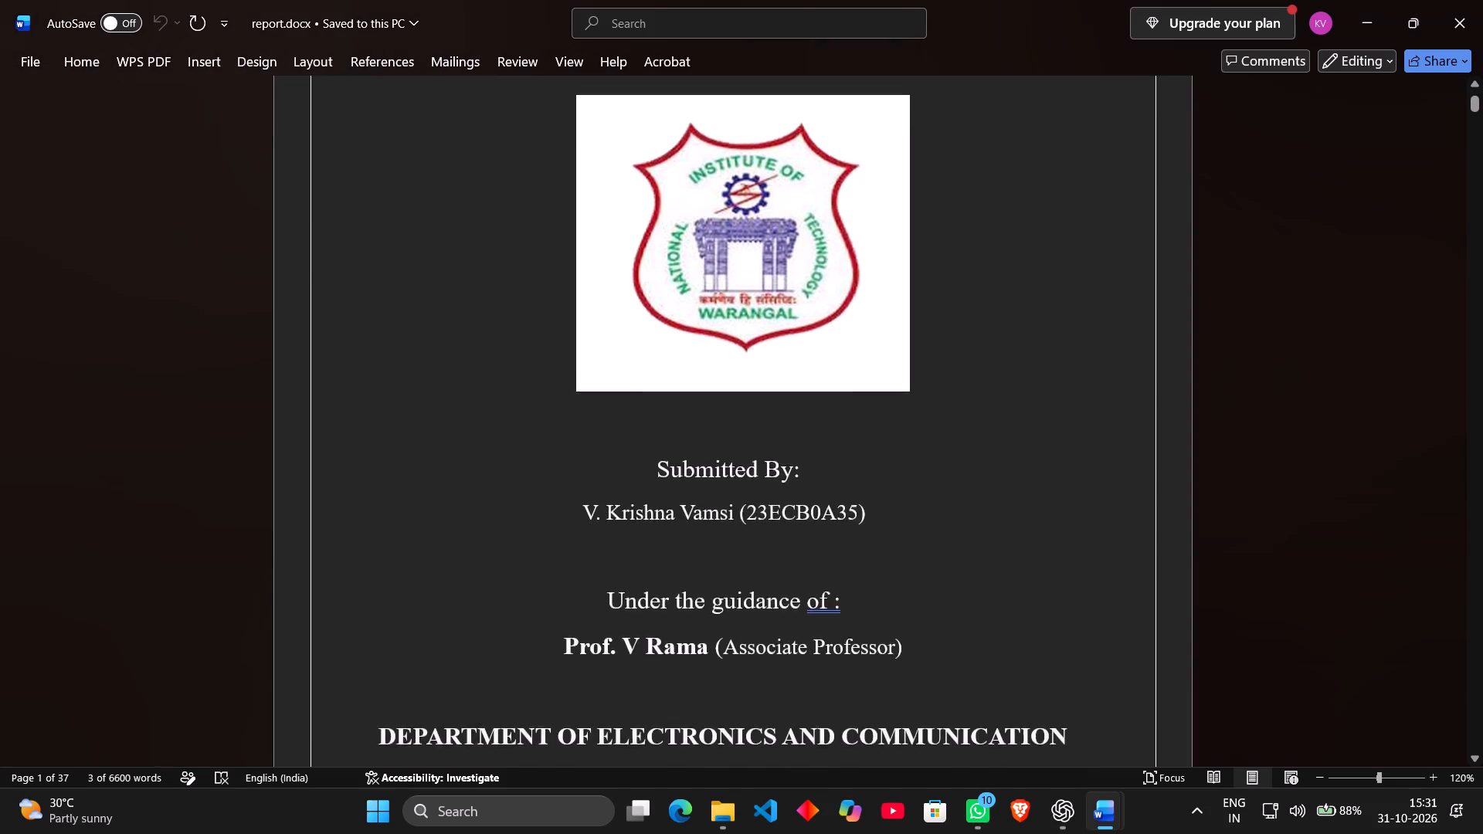
scroll(579, 527, down, 1)
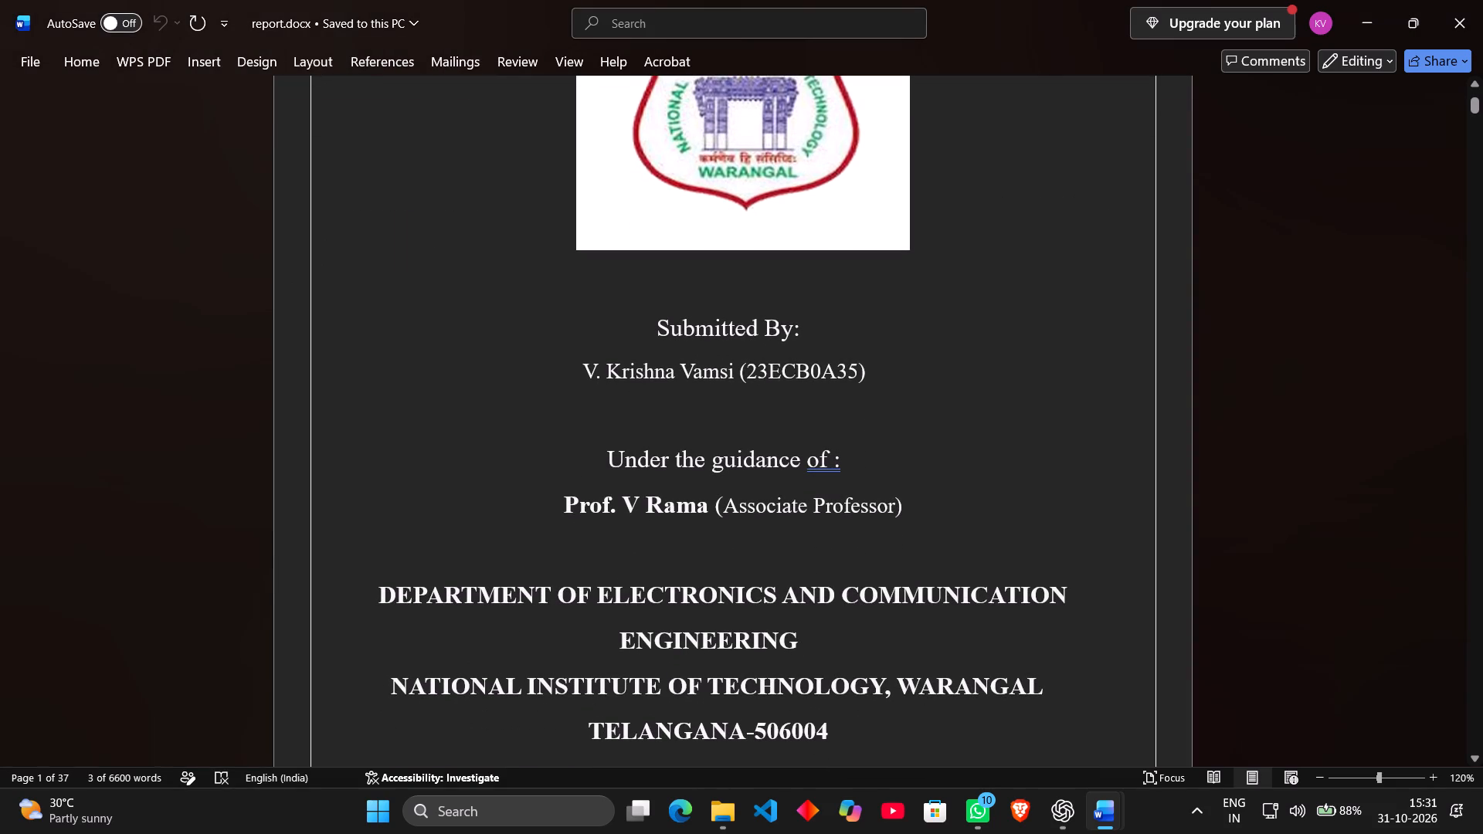
drag(633, 320, 901, 364)
key(ctrl+c)
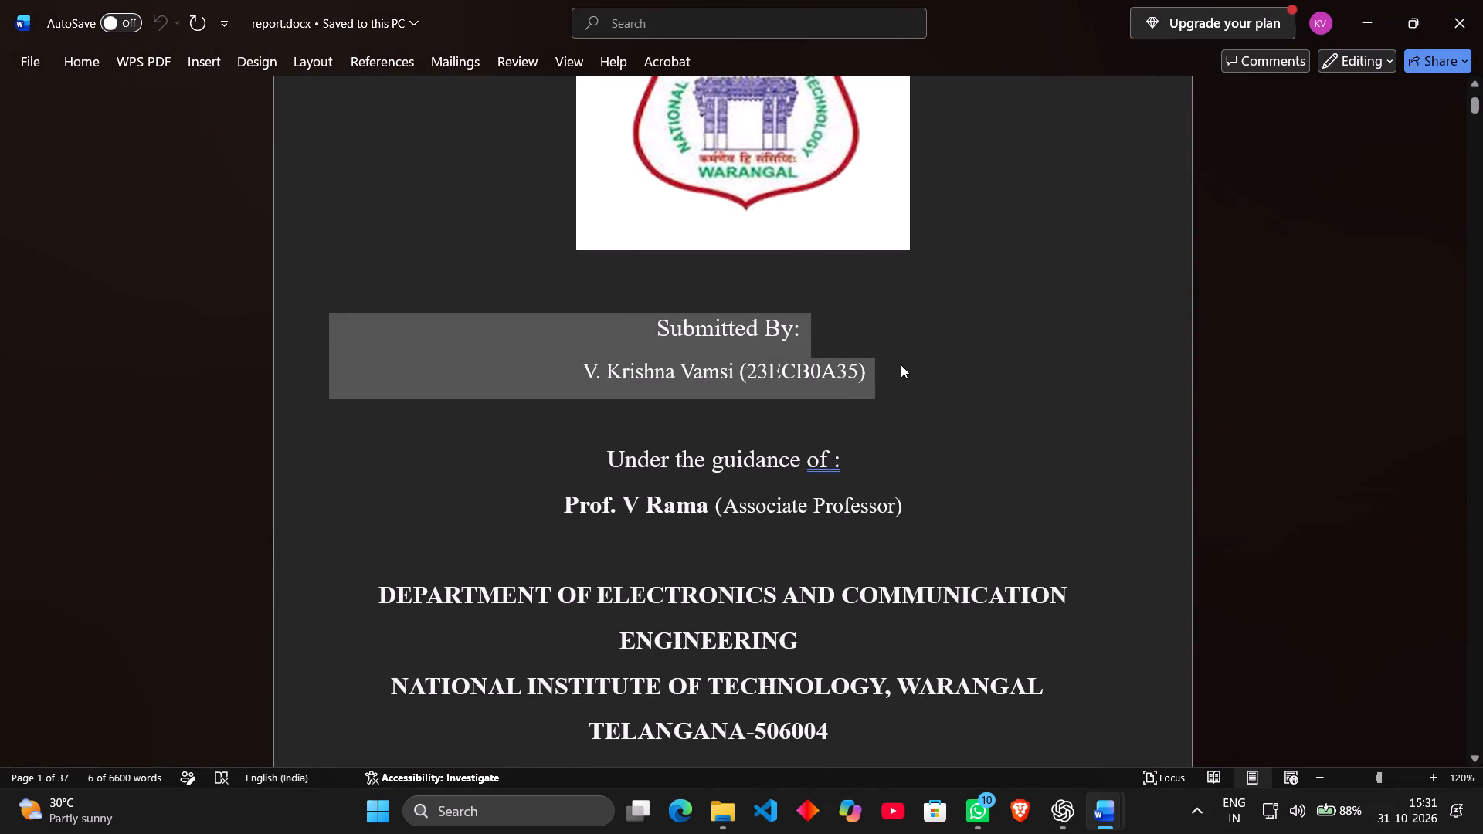
key(alt+Tab)
click(678, 480)
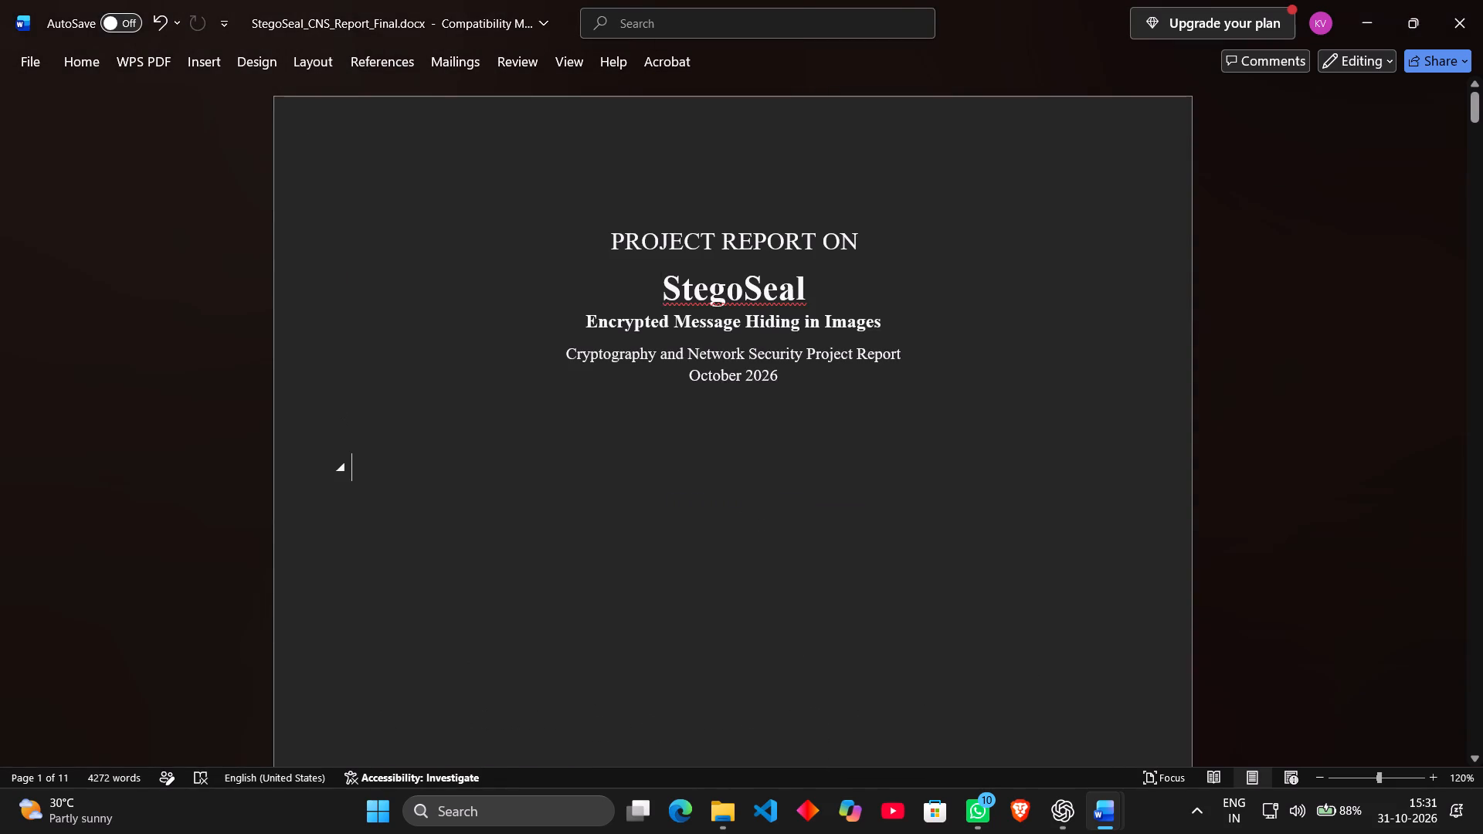
key(ctrl+v)
Delete the "Cryptography and Network Security Project Report" and "October 2026" lines from the StegoSeal cover page.
key(alt+Tab)
key(alt+Tab)
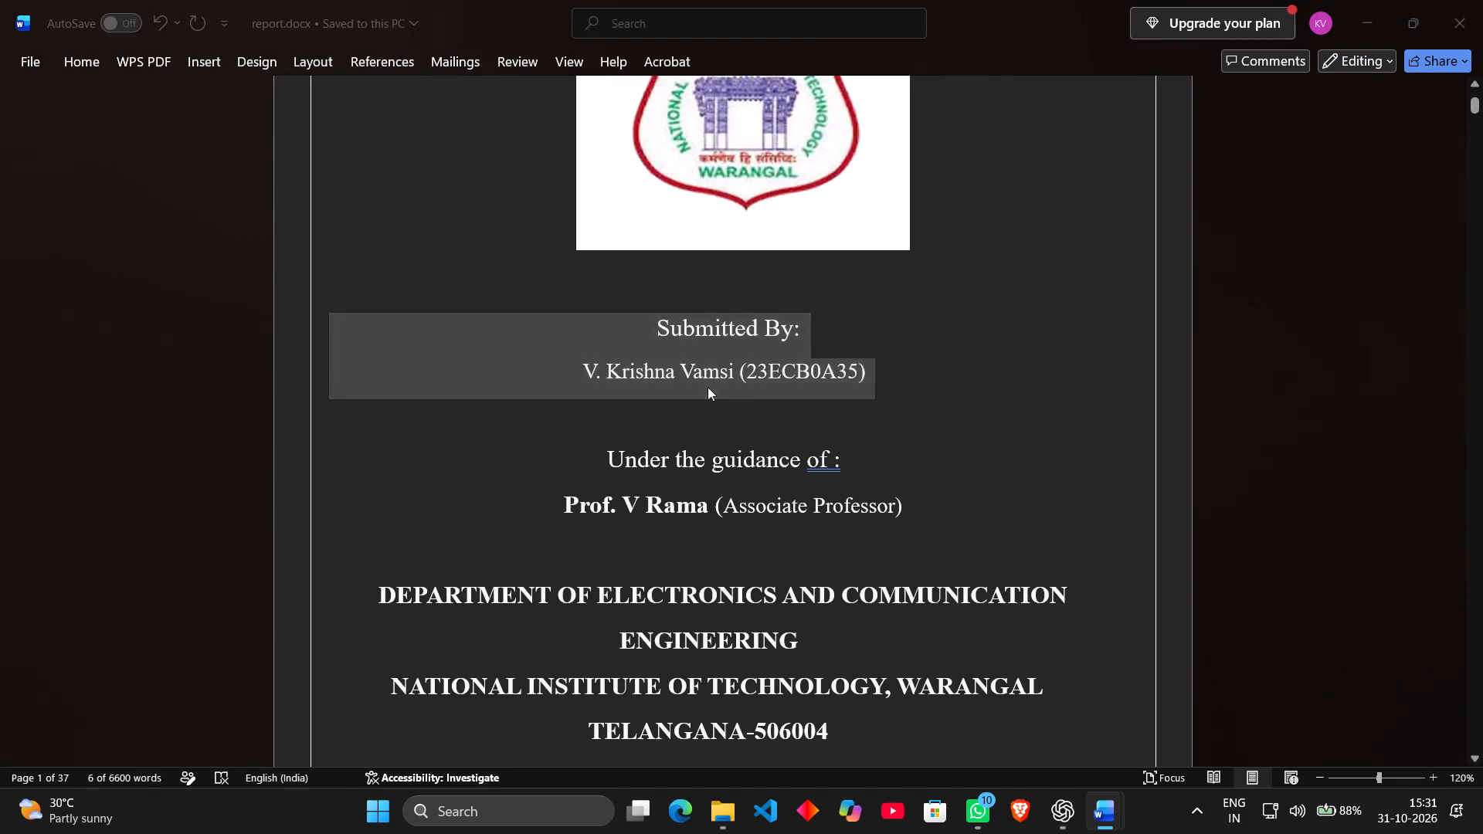
drag(555, 355, 860, 392)
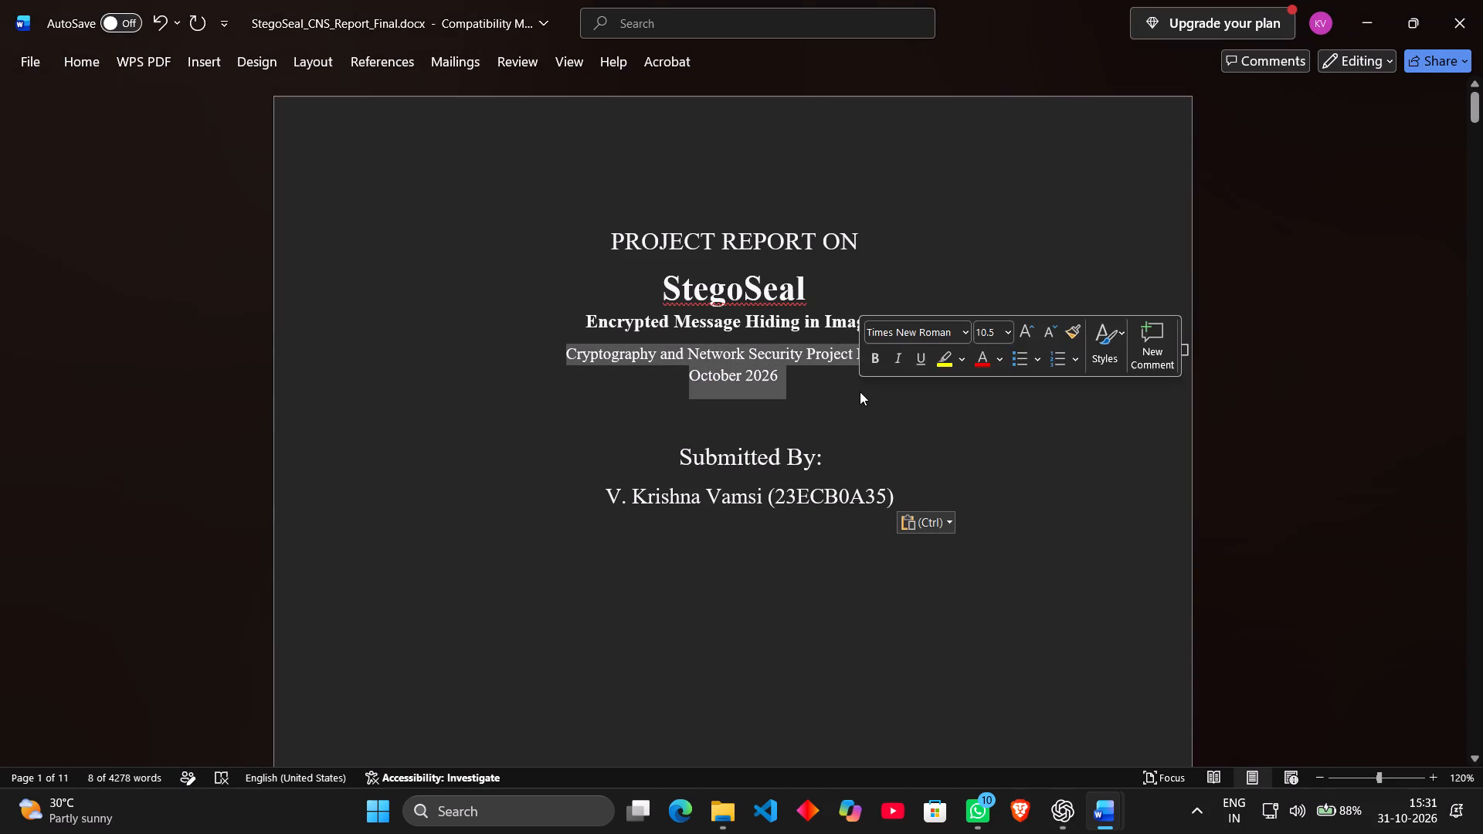
key(BackSpace)
Copy the "Under the guidance of :" heading and the professor's line from report.docx and paste them below the student's name in the StegoSeal report.
key(alt+Tab)
scroll(616, 501, down, 1)
drag(596, 376, 909, 433)
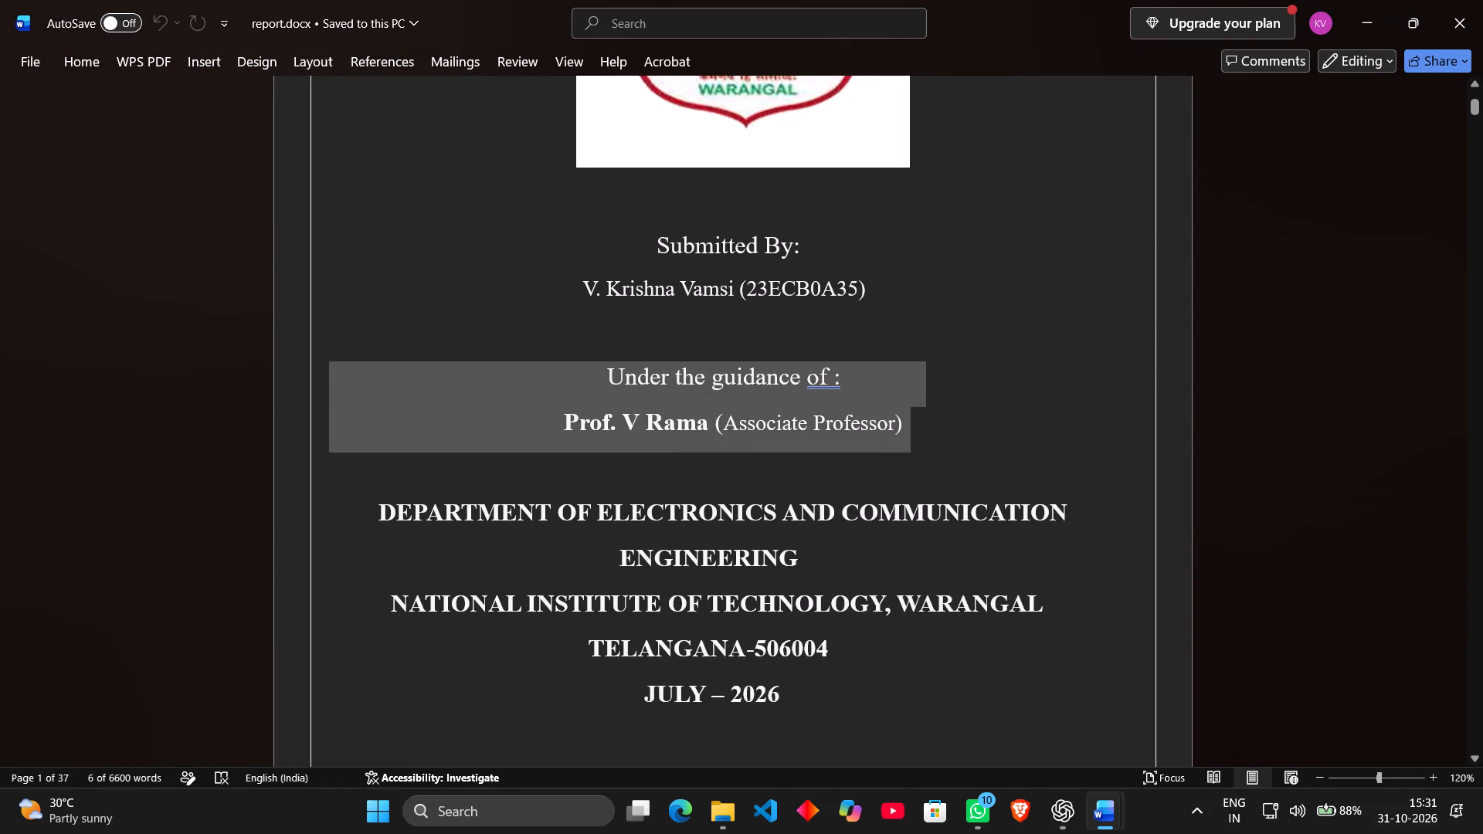
drag(909, 433, 925, 435)
key(ctrl+c)
key(alt+Tab)
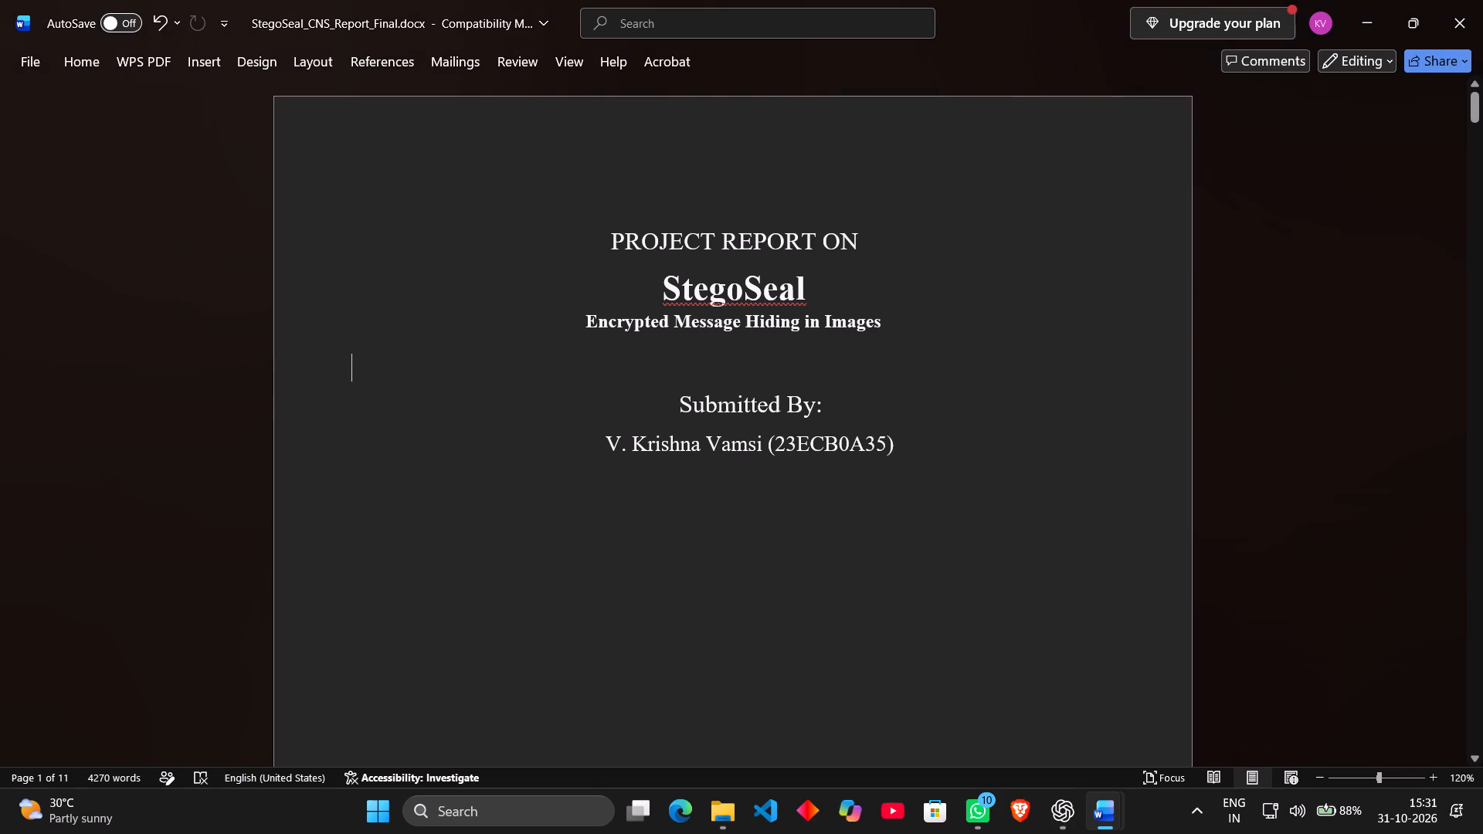
click(728, 509)
key(ctrl+v)
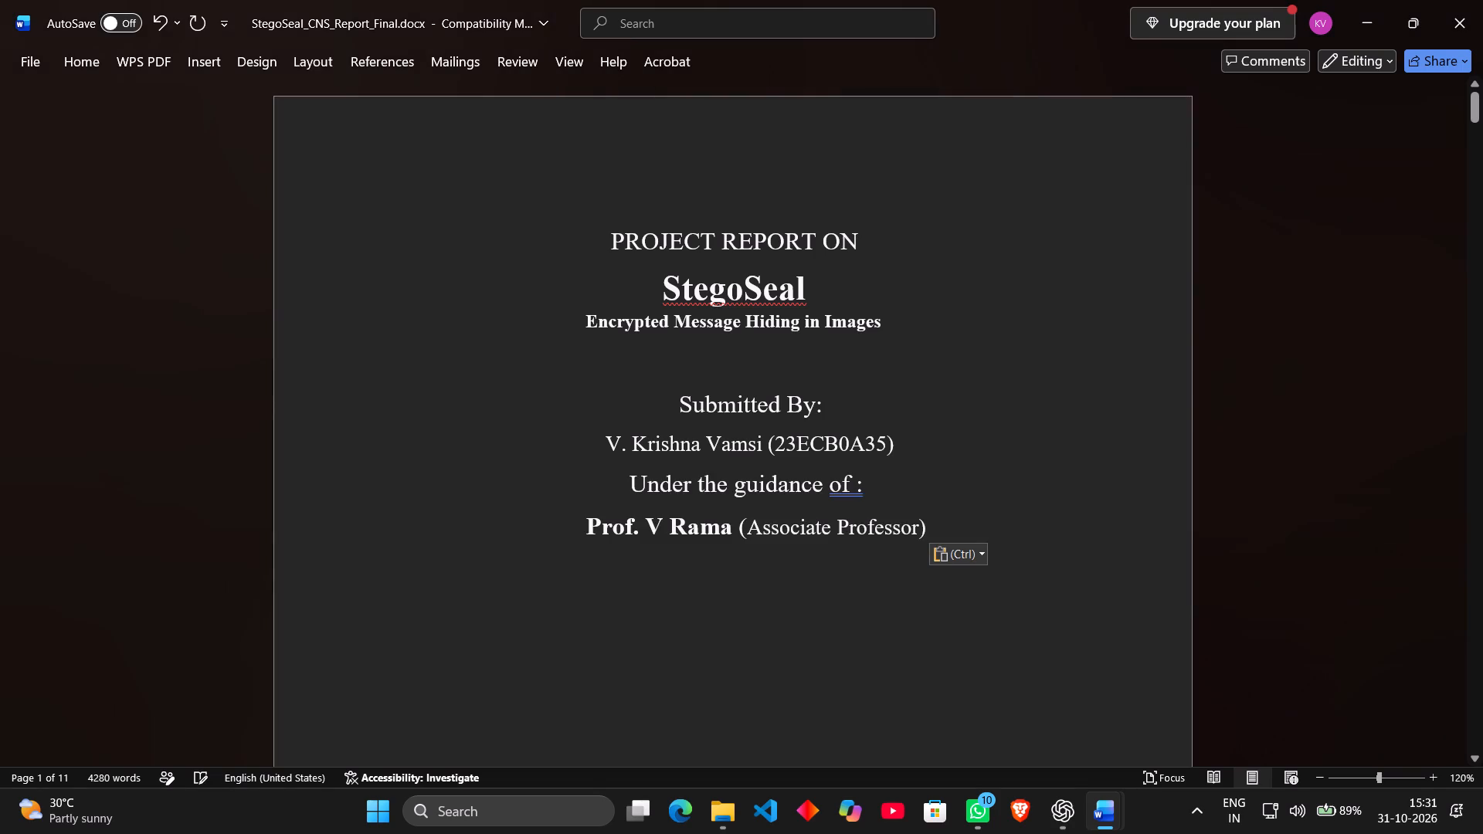
Copy the lines from "DEPARTMENT OF ELECTRONICS AND COMMUNICATION ENGINEERING" through "JULY – 2026" in report.docx and paste them below the professor line.
key(alt+Tab)
scroll(677, 548, down, 1)
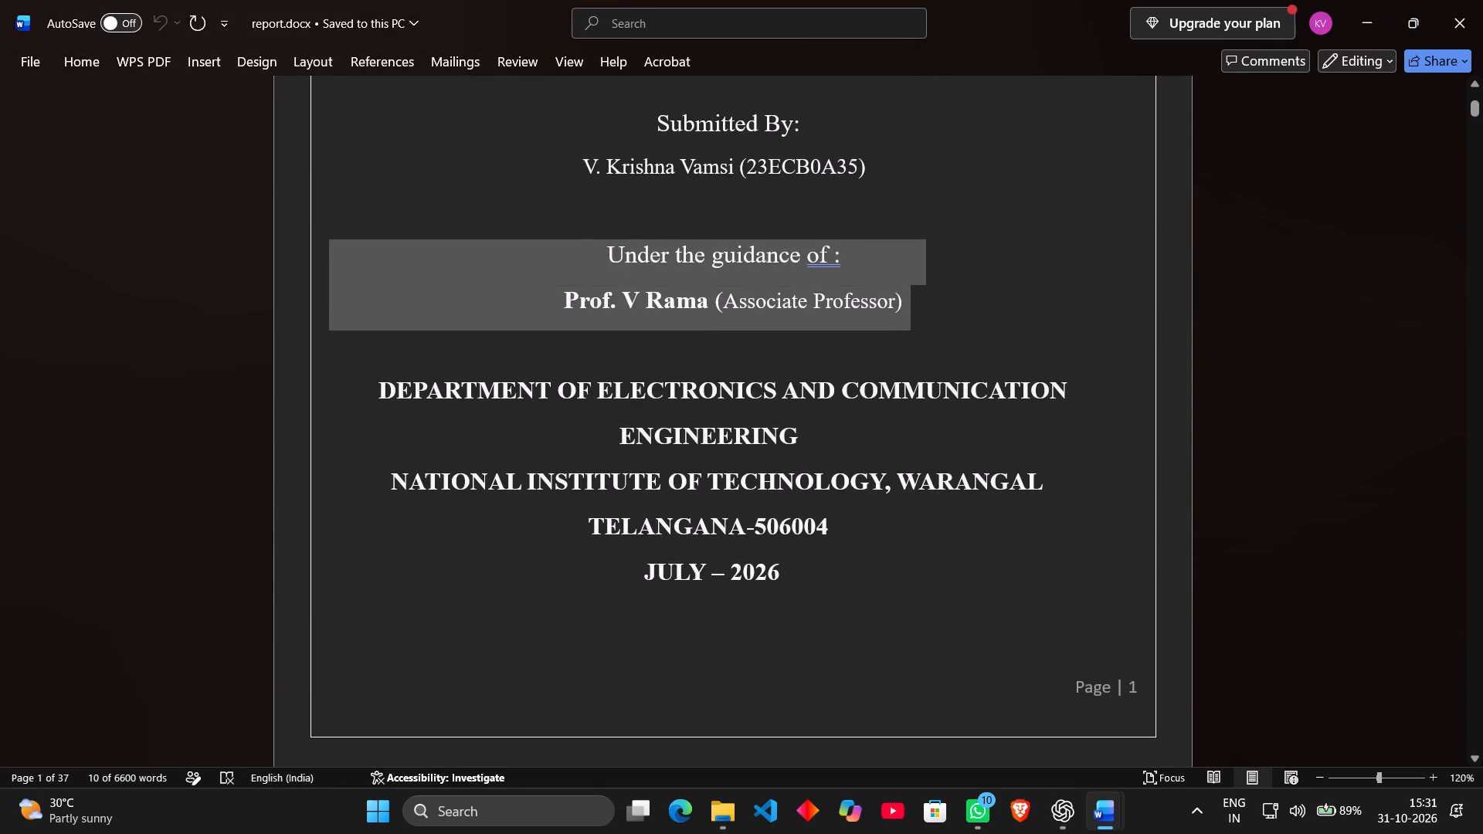
drag(378, 368, 788, 578)
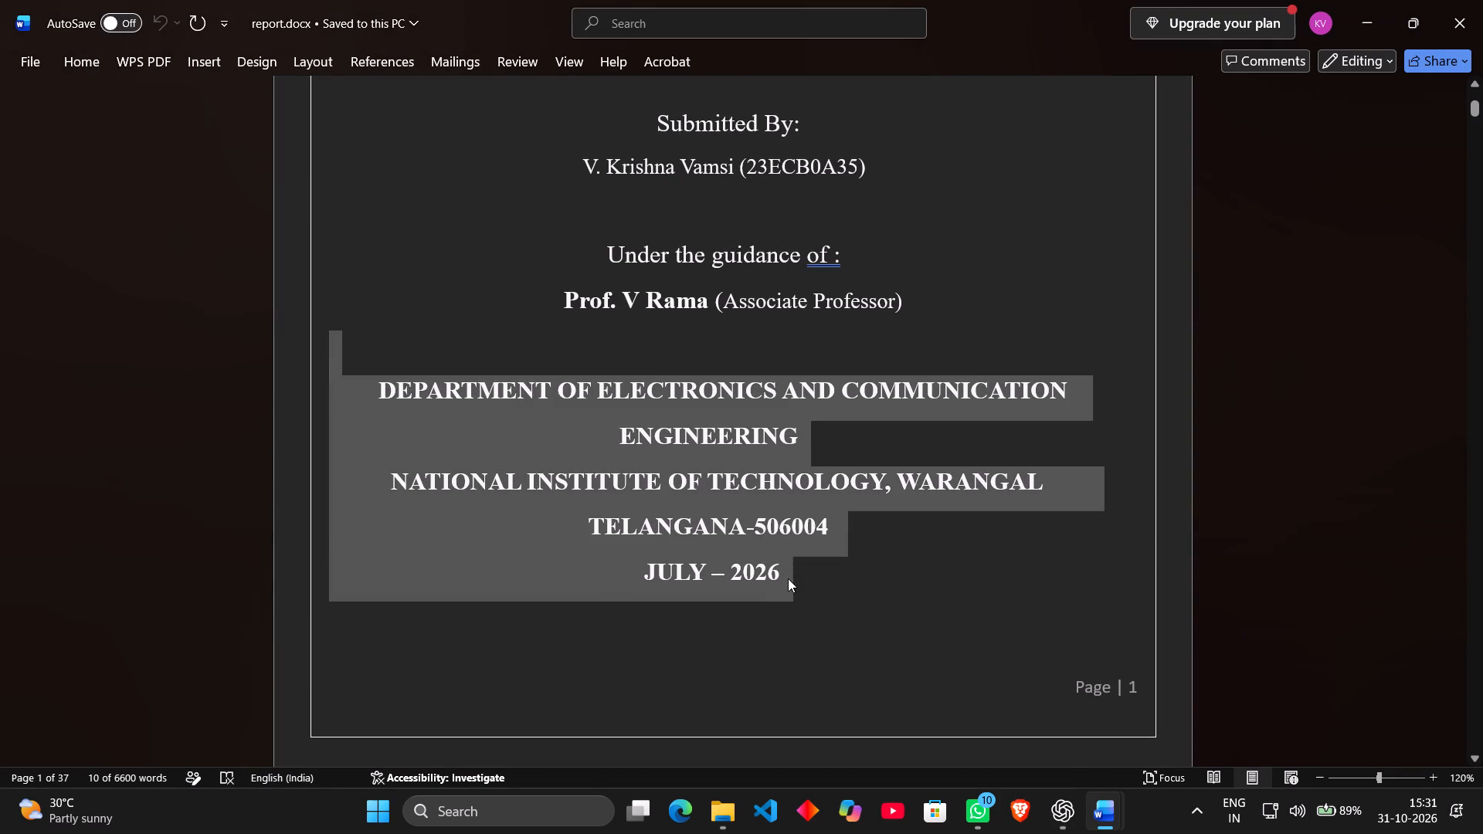
key(ctrl+c)
key(alt+Tab)
key(ctrl+v)
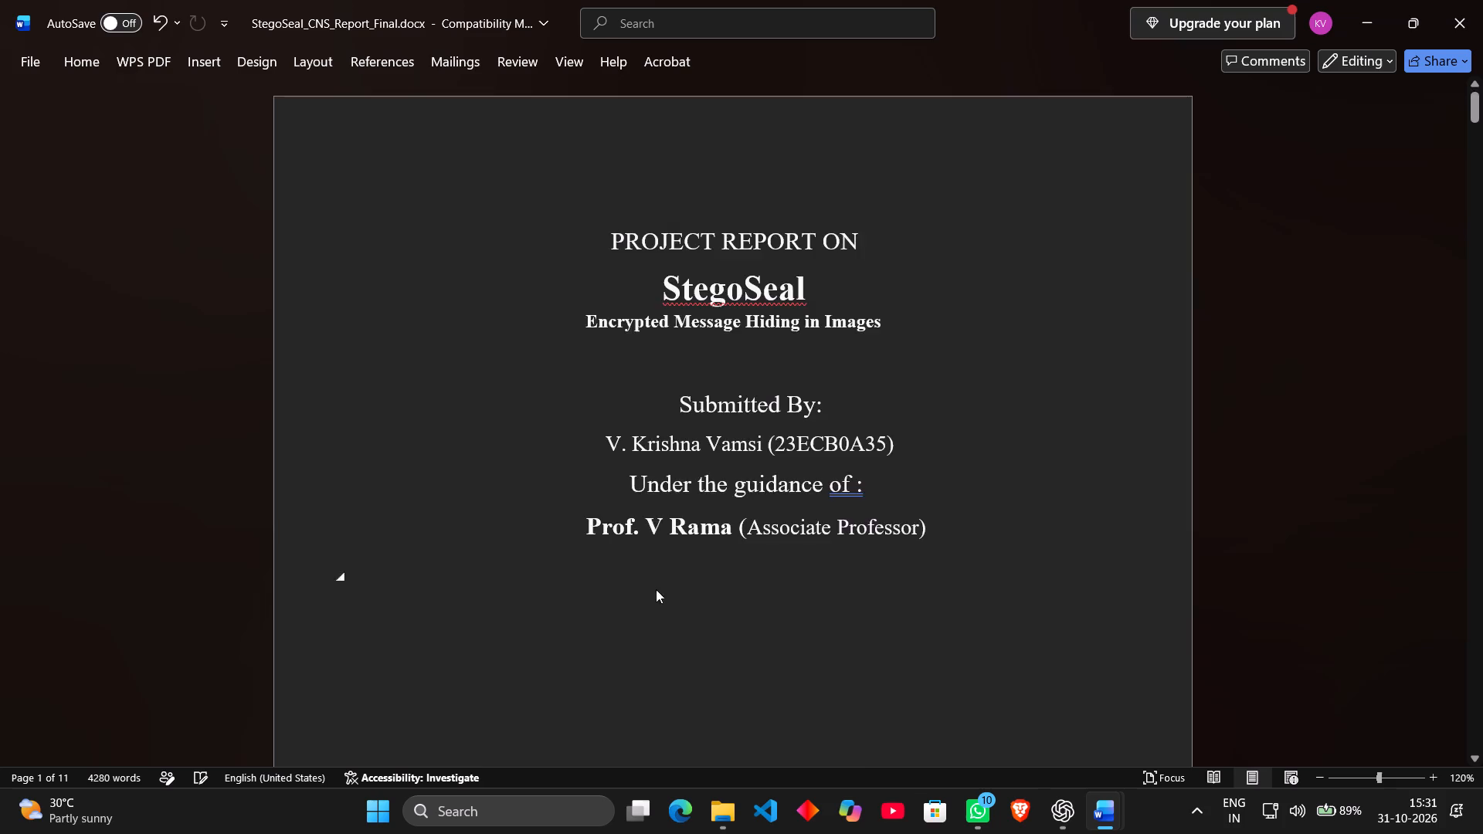
scroll(735, 541, down, 2)
scroll(735, 541, up, 3)
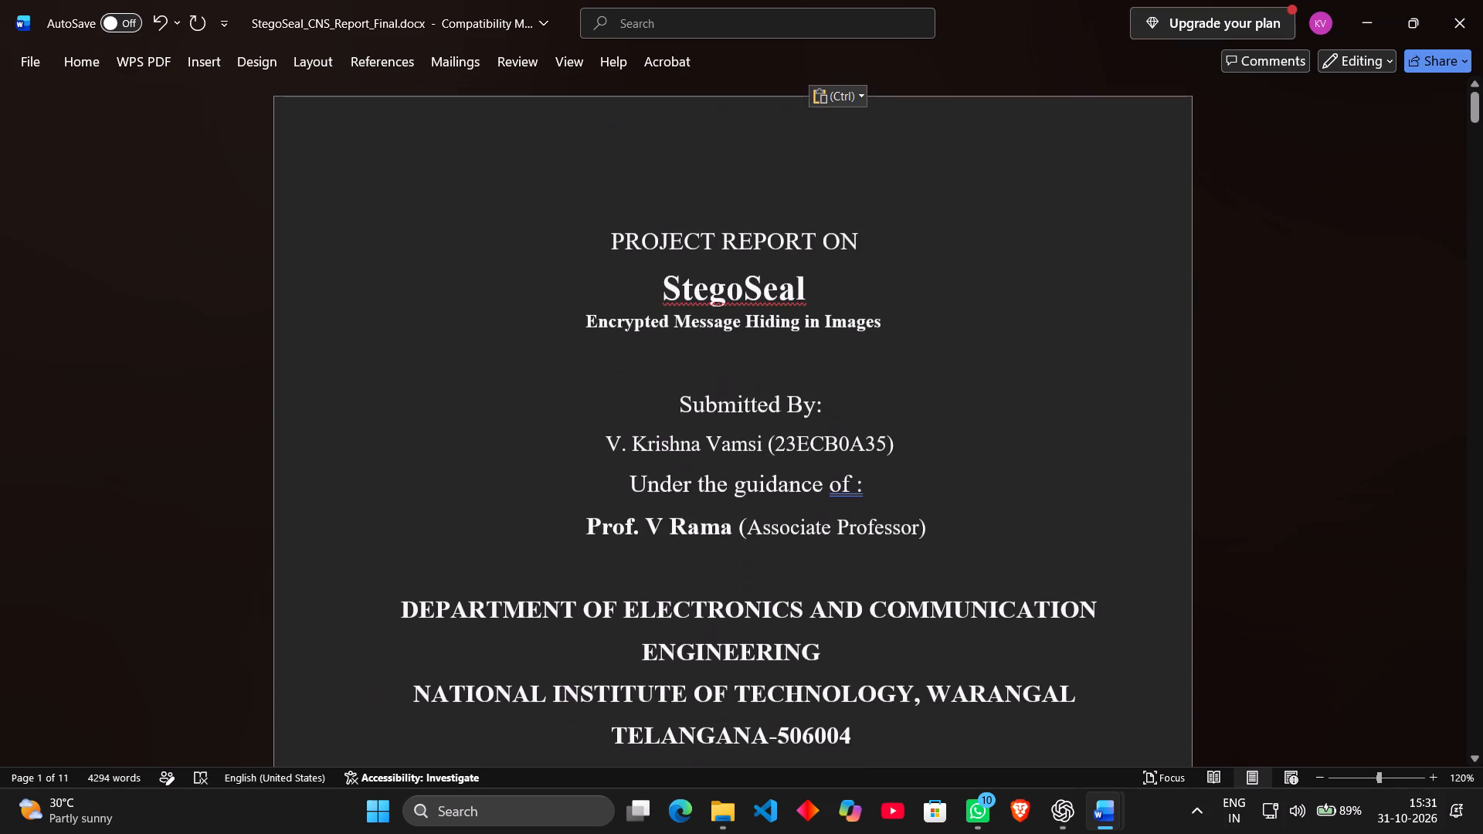
Copy the institute logo from the cover of report.docx and paste it below the "Encrypted Message Hiding in Images" subtitle on the StegoSeal title page.
key(alt+Tab)
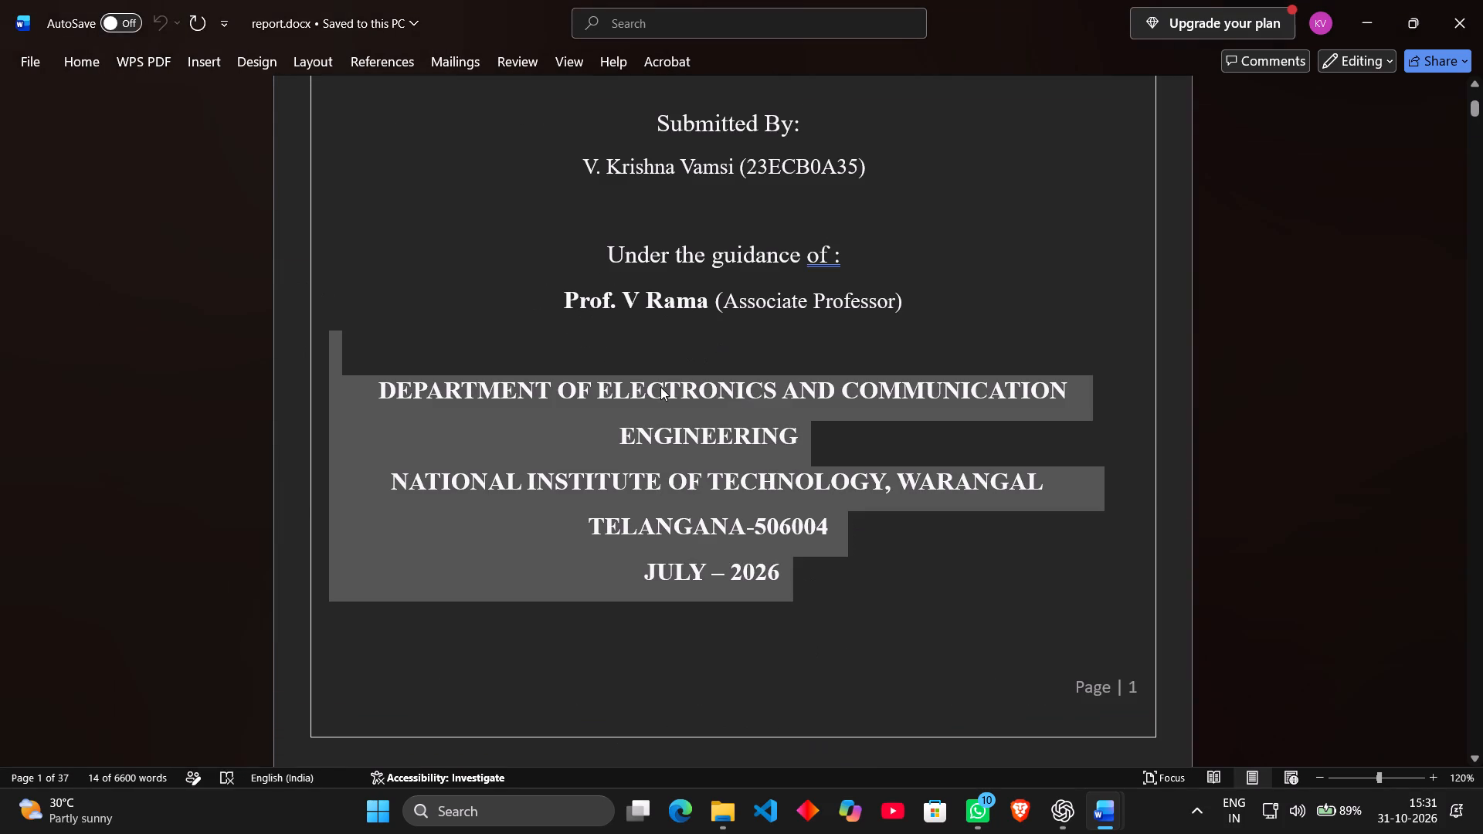
scroll(660, 387, up, 2)
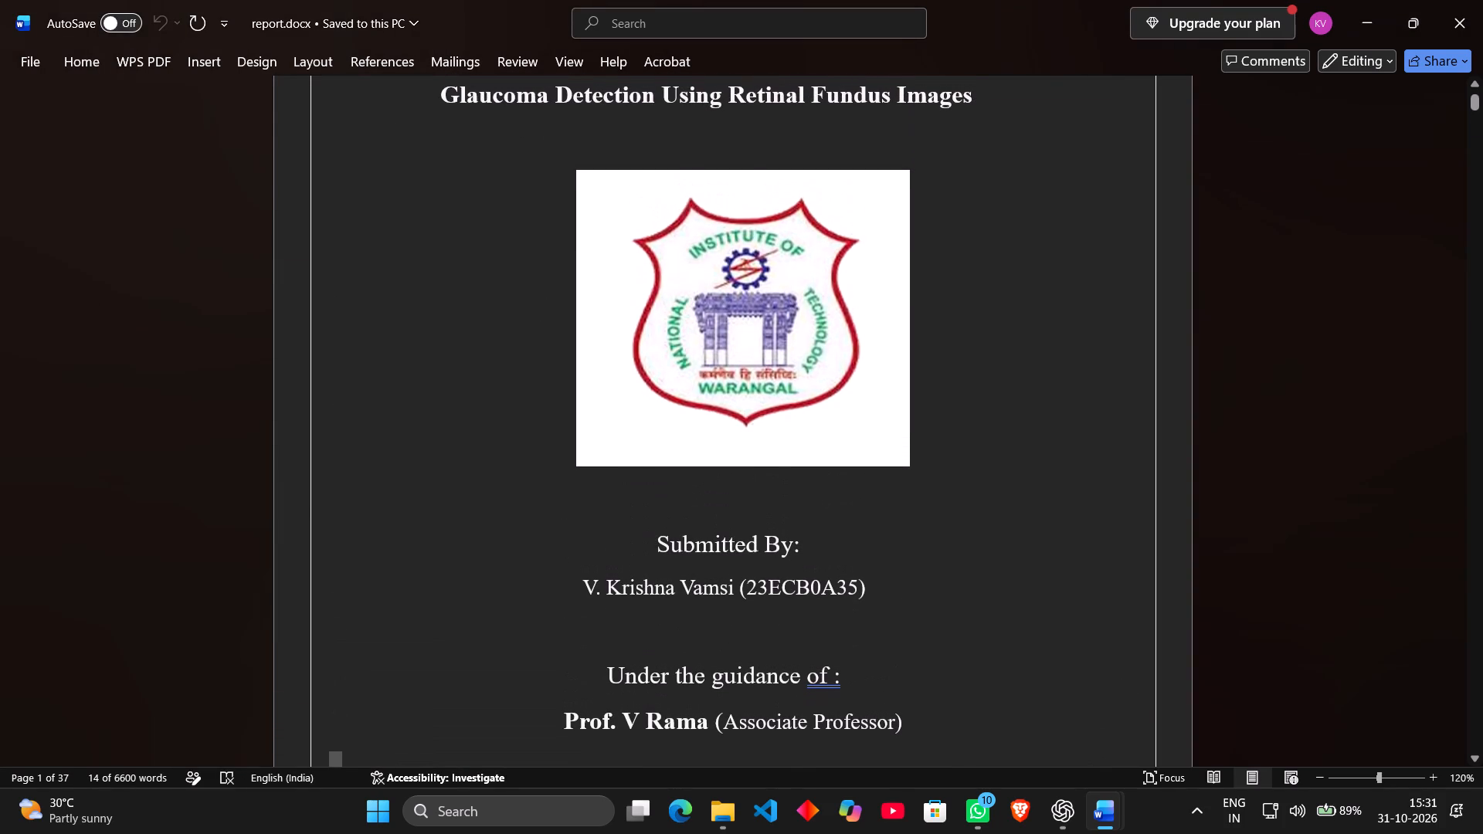
right_click(677, 382)
click(715, 300)
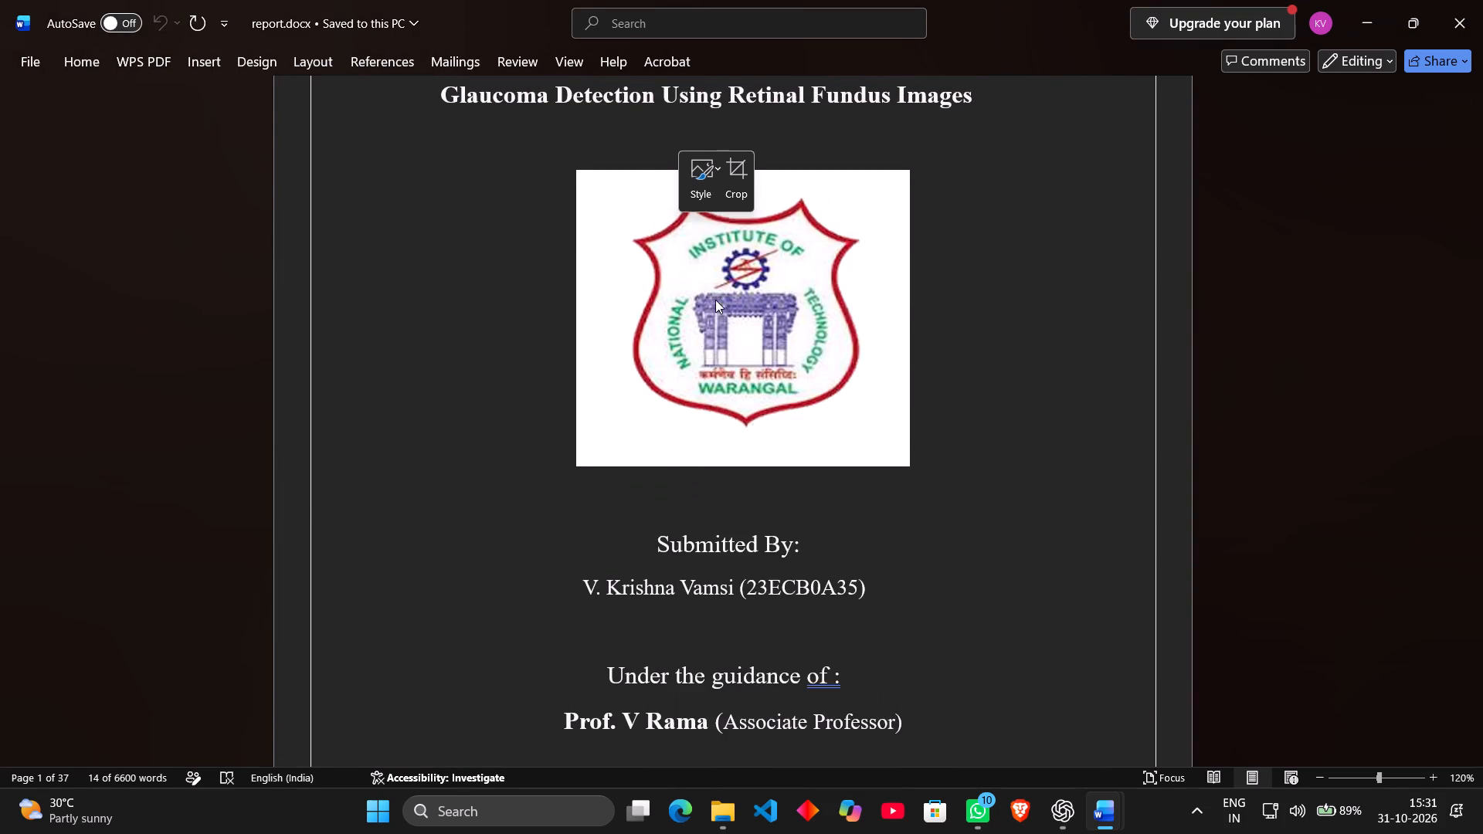
key(alt+Tab)
click(706, 363)
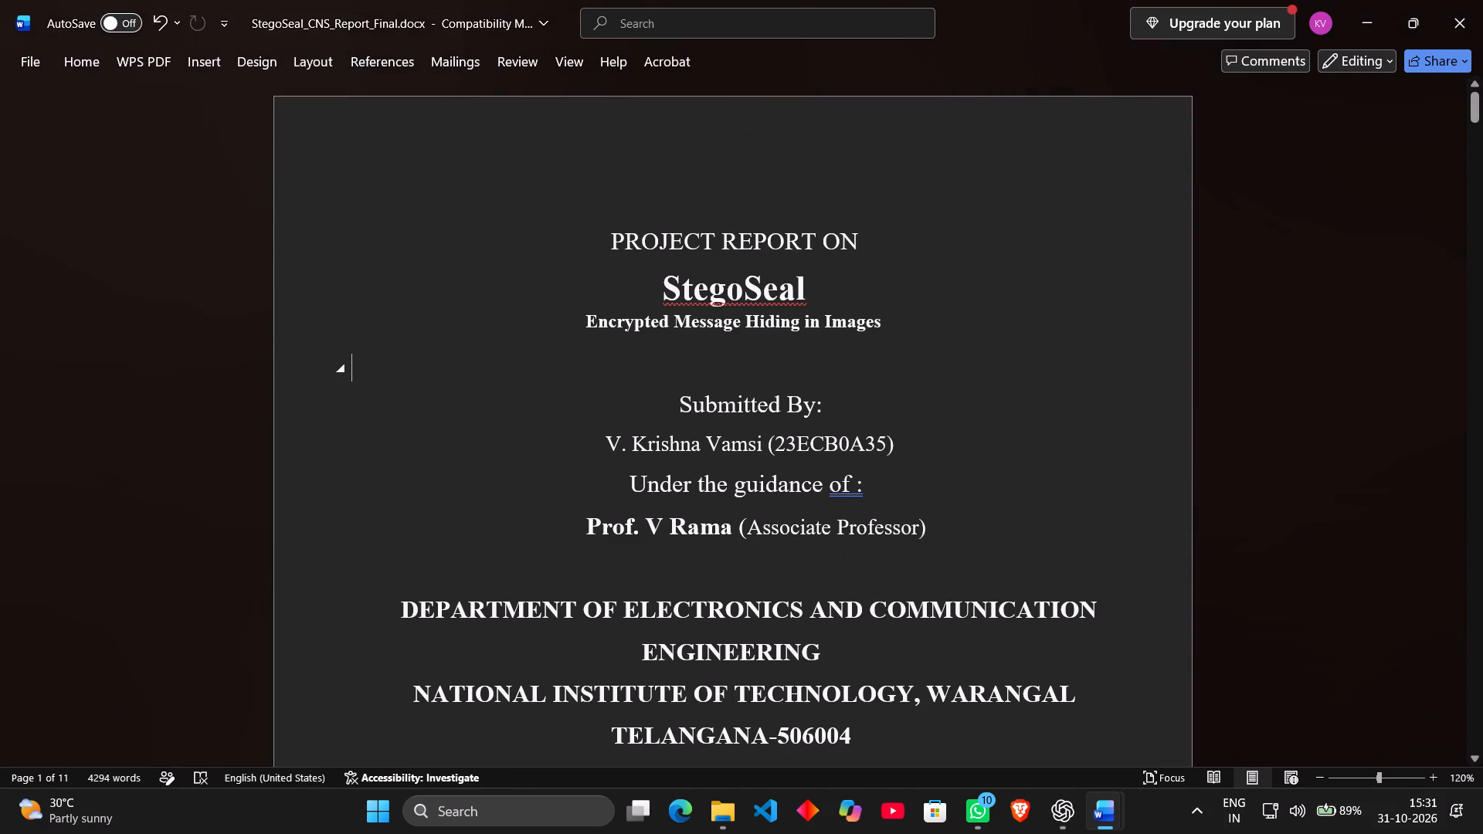
key(ctrl+v)
Centre the pasted institute logo on the title page with leading spaces.
click(311, 614)
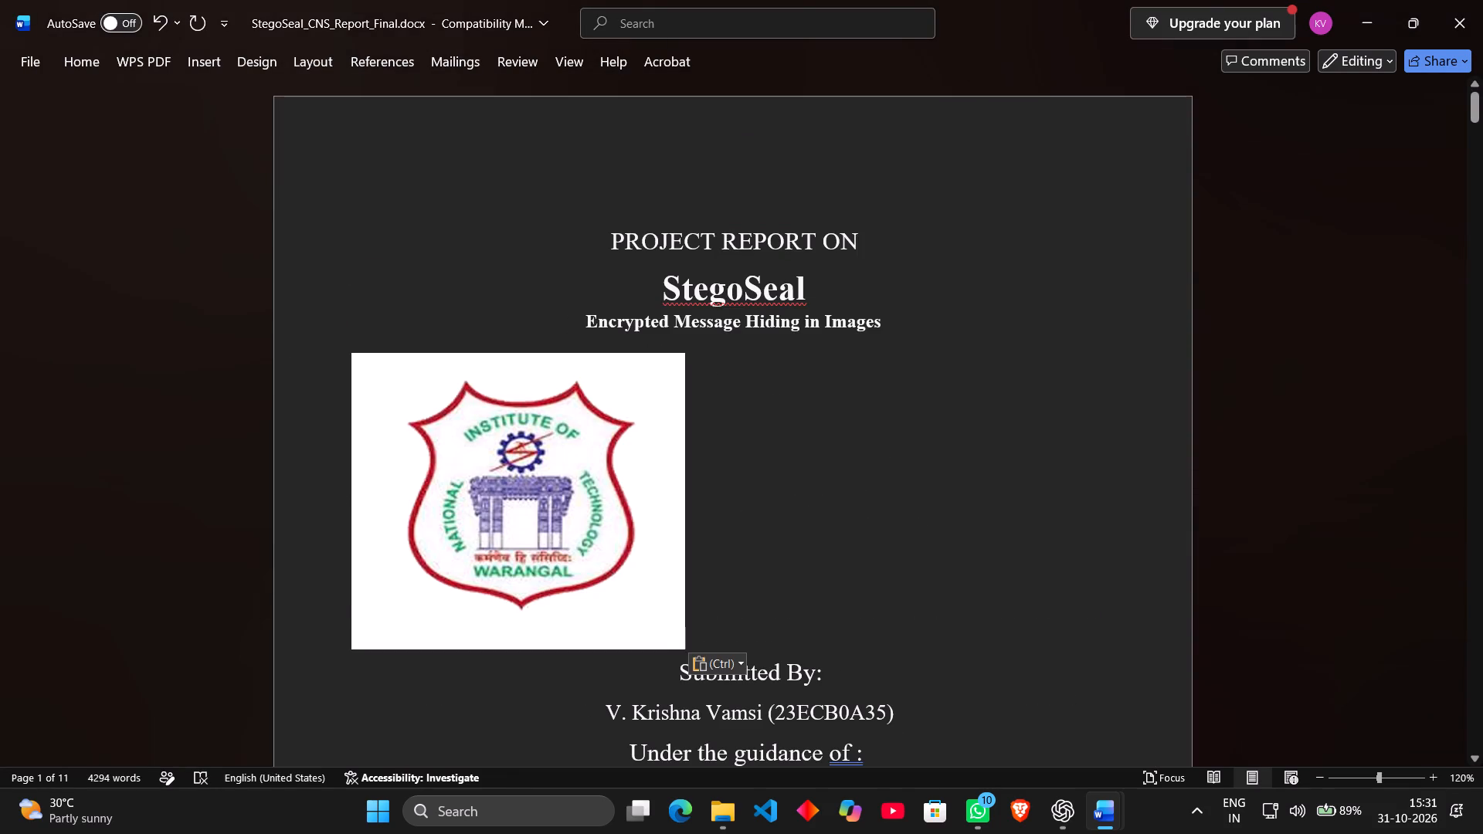
key(space)
key(space)
key(space)
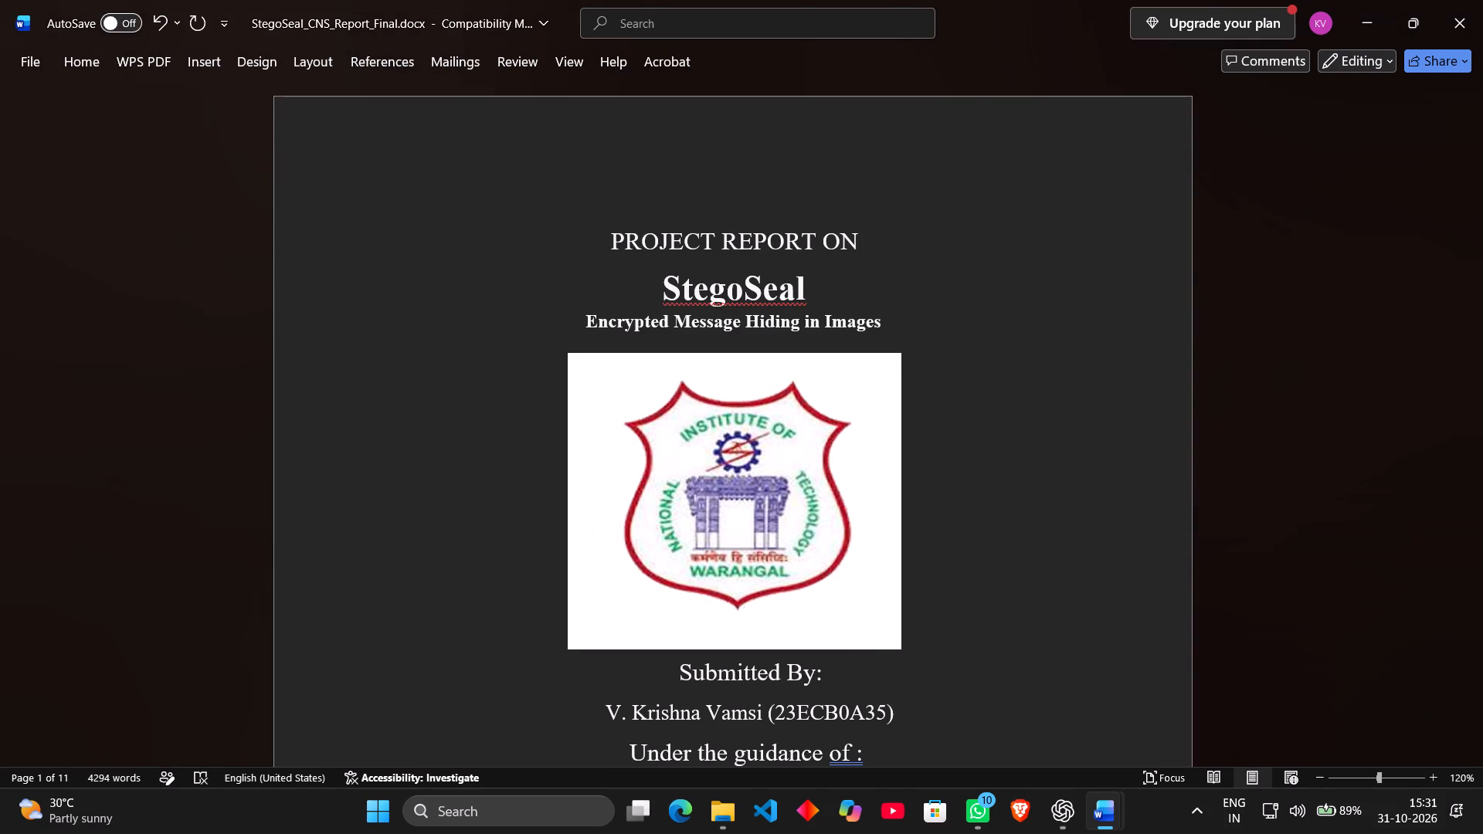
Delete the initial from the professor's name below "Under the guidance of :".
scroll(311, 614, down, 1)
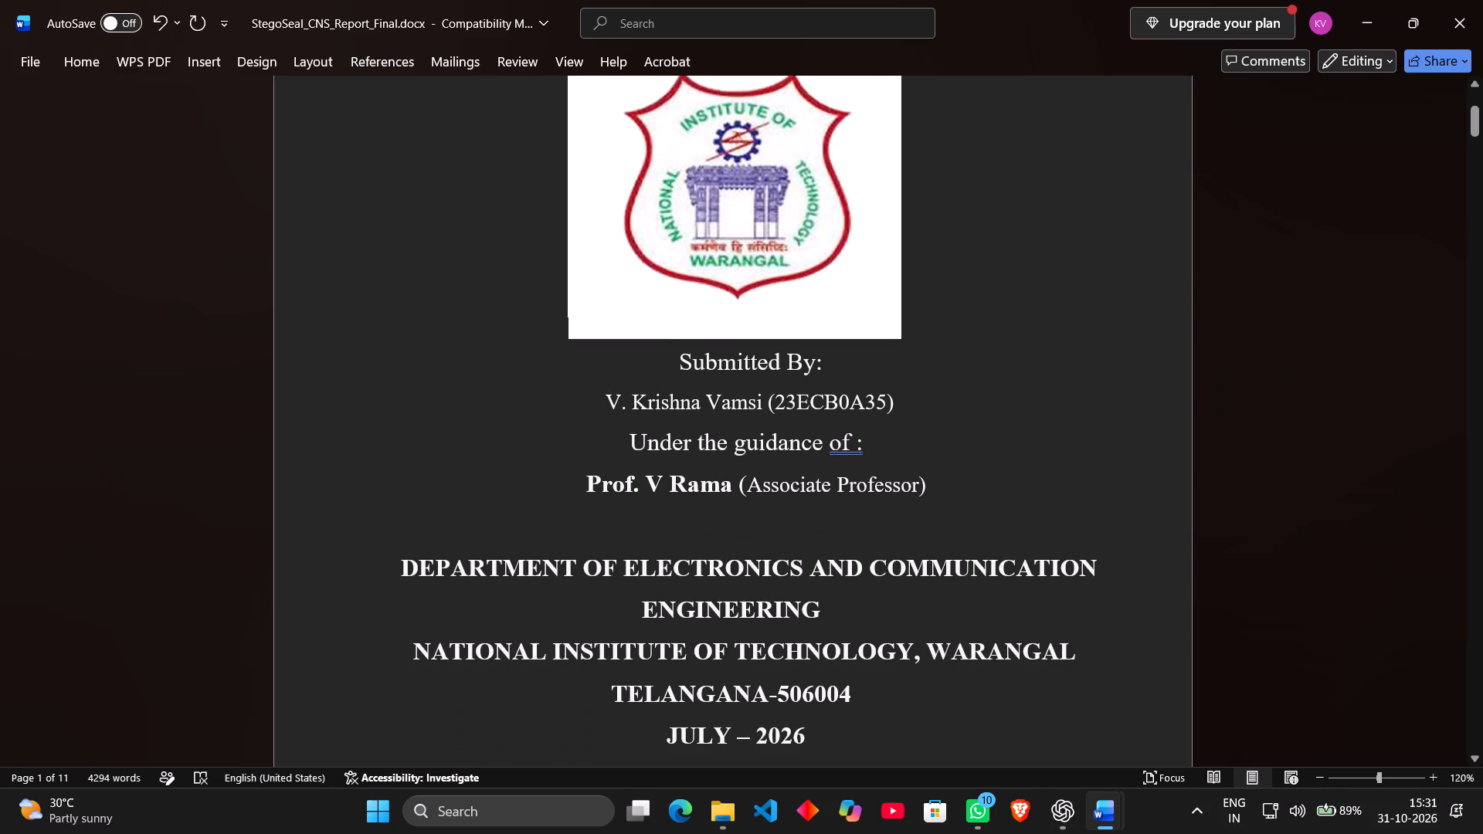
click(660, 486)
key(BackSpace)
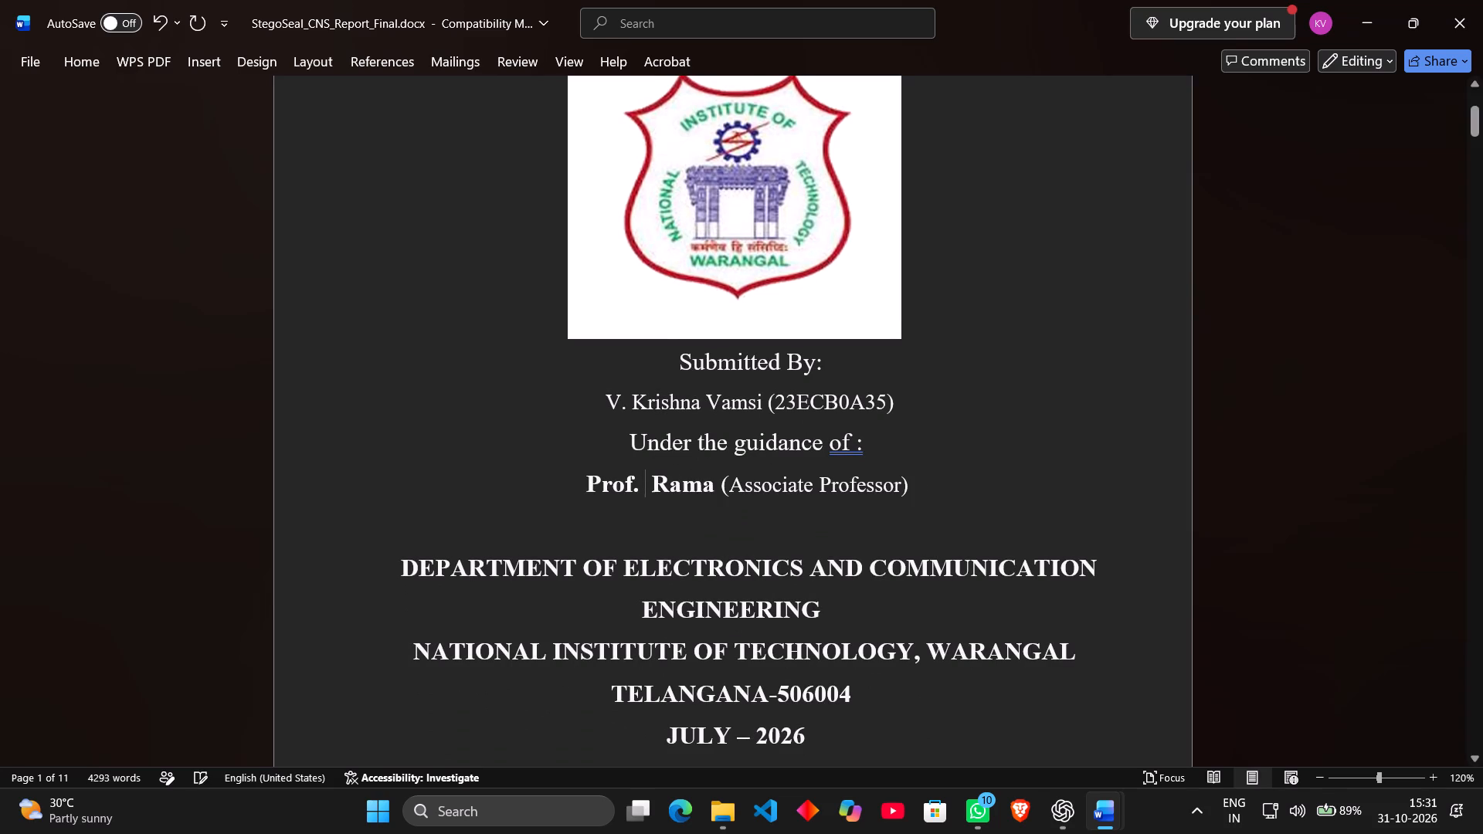
Switch to a Brave window, search the web for "prof sourab nitw" and open the professor's NIT Warangal profile.
click(1004, 815)
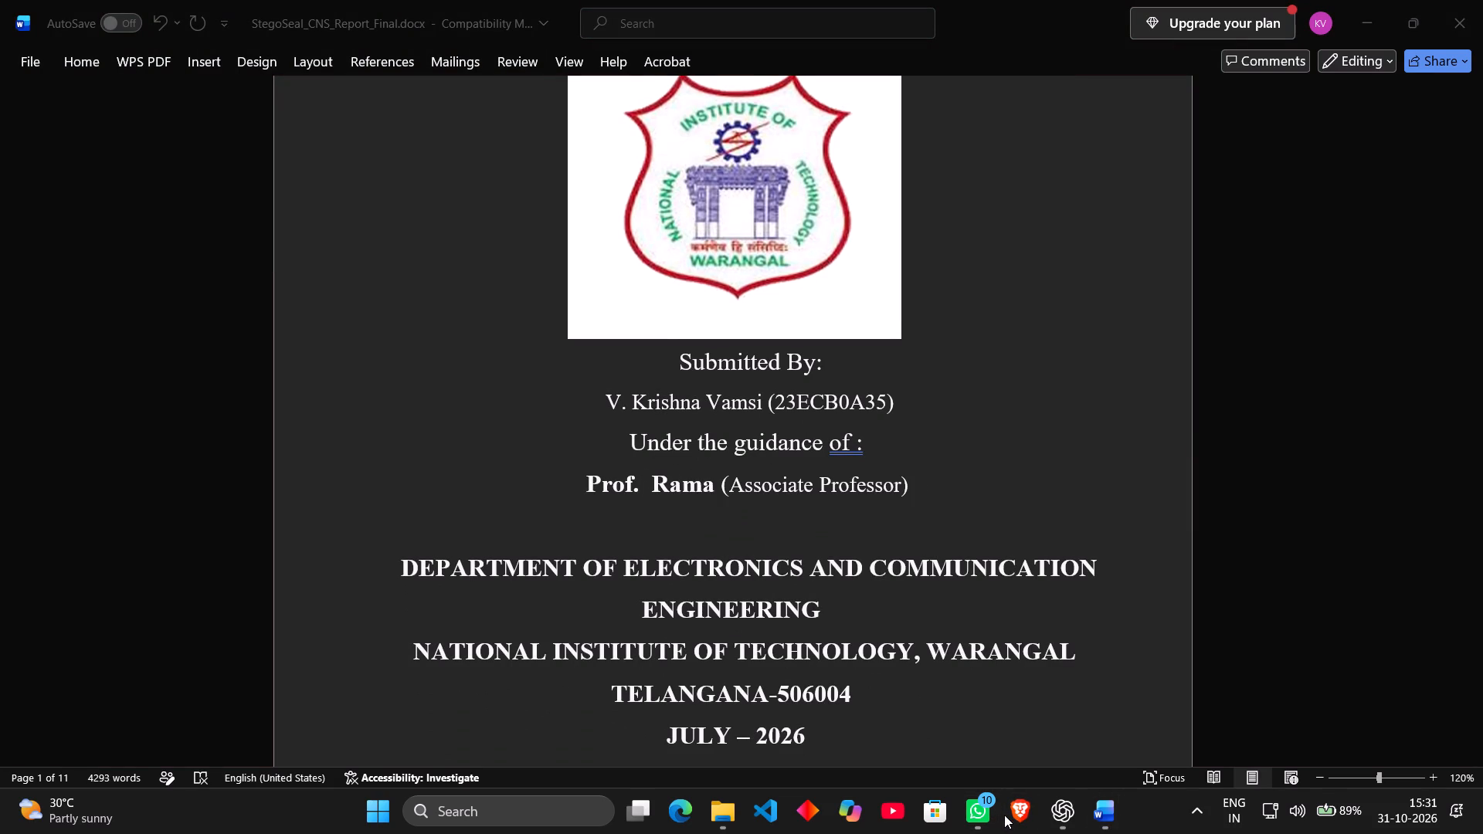
click(1016, 815)
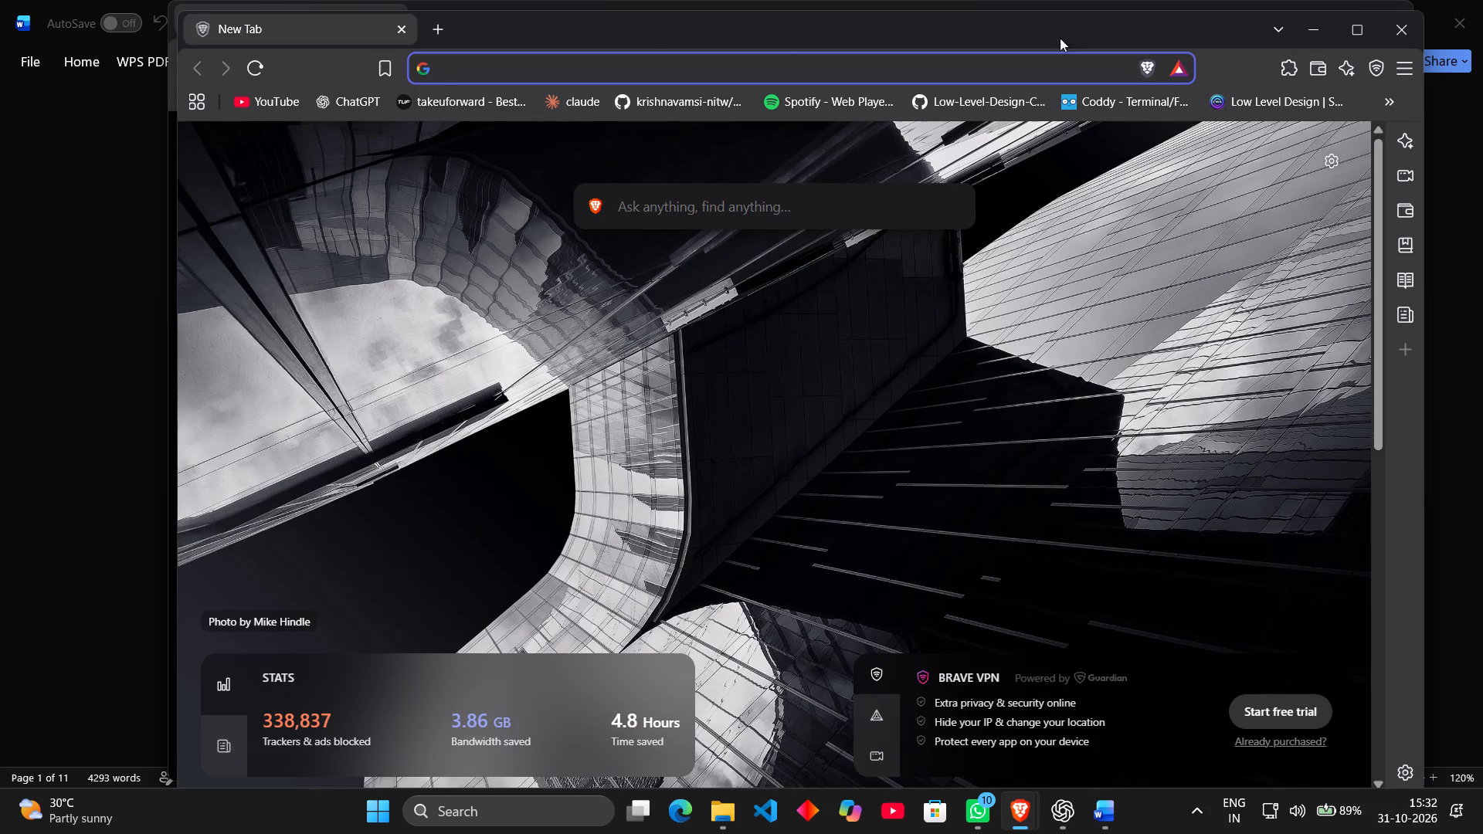
click(1338, 24)
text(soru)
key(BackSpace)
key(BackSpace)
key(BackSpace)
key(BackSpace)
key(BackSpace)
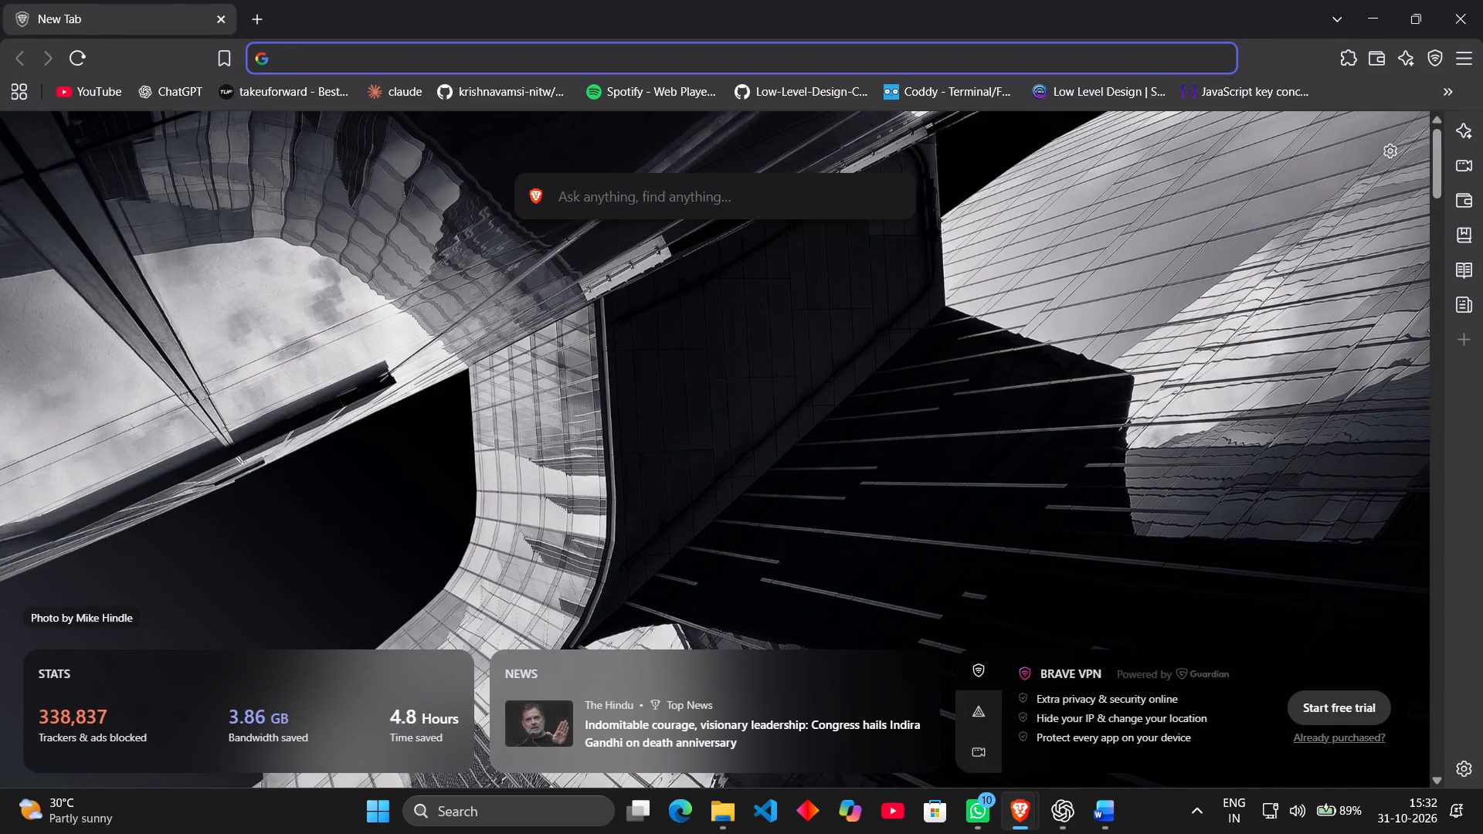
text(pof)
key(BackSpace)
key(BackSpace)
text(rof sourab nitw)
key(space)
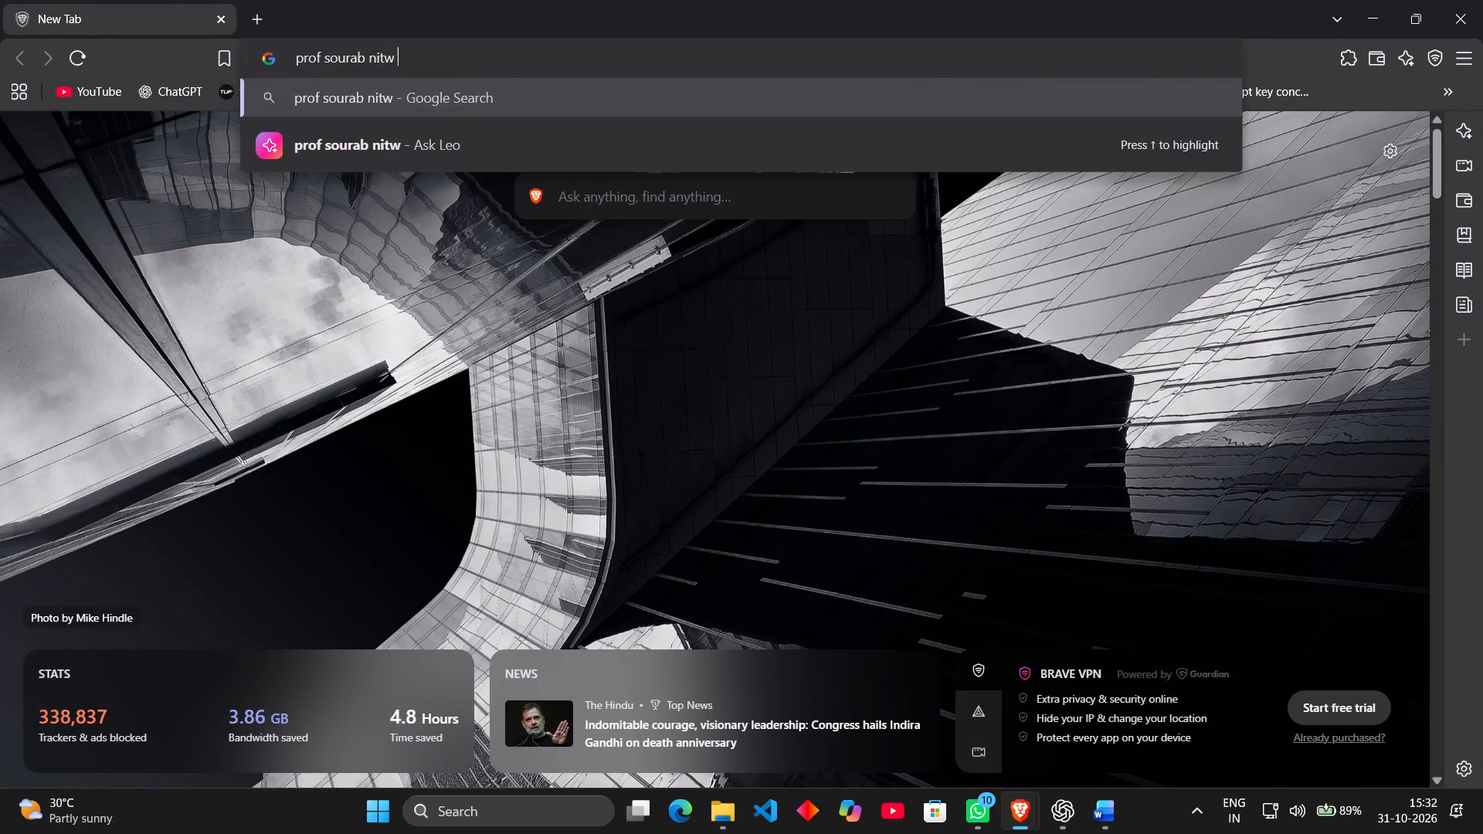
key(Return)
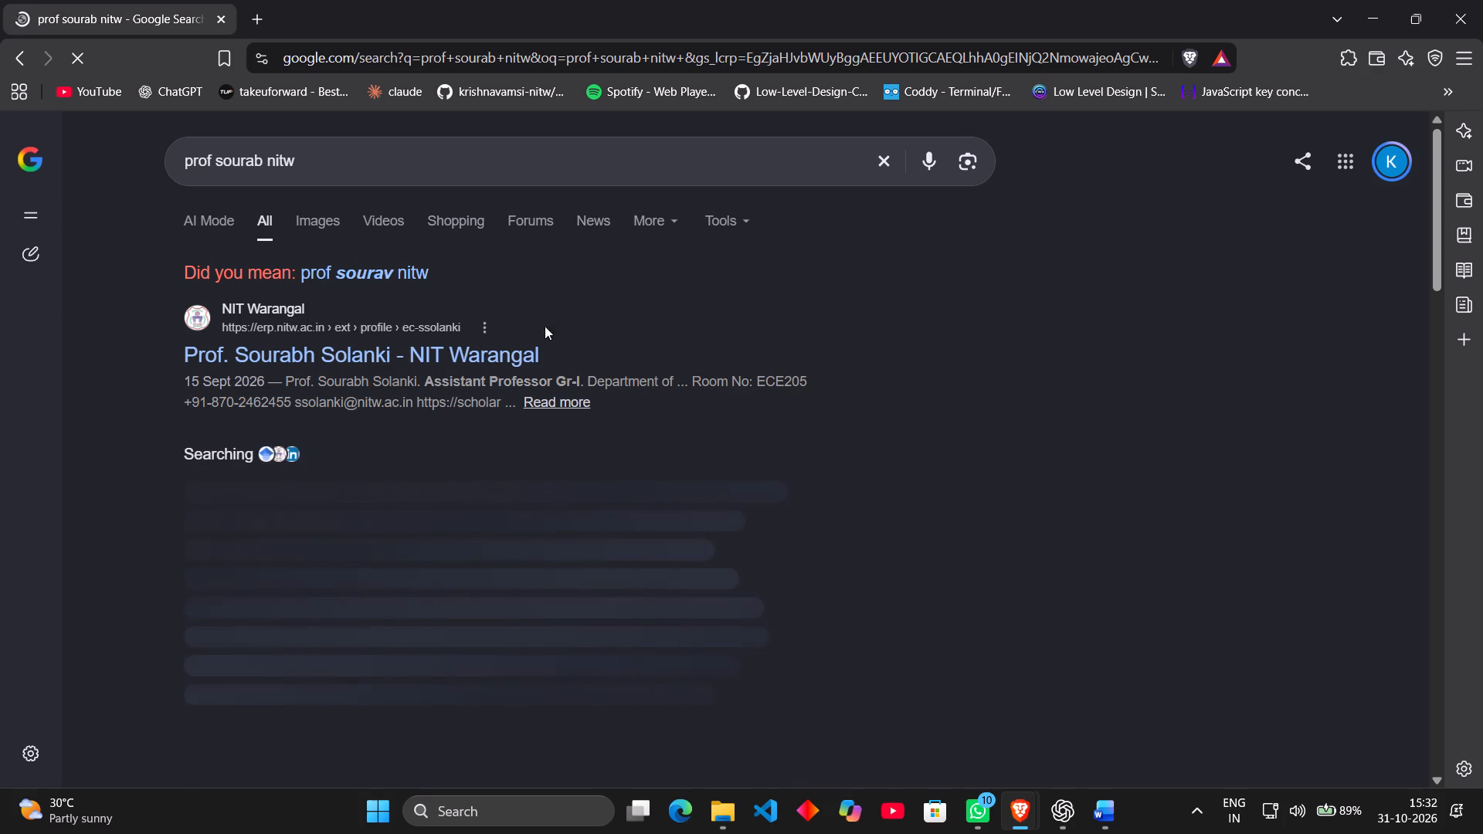
click(487, 344)
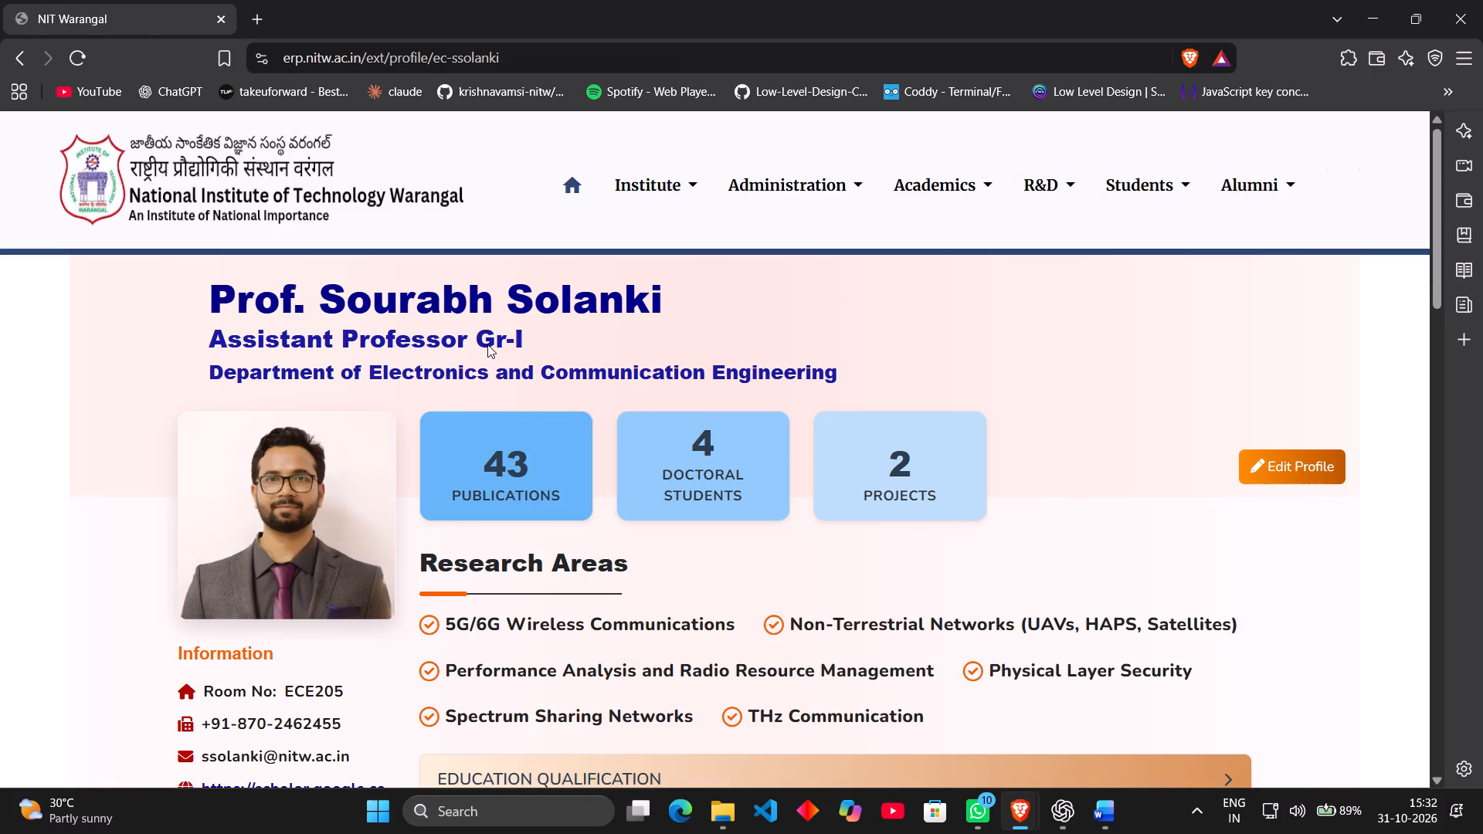
Examine the professor's profile, including the Courses Handled list and the name and designation heading.
scroll(545, 508, down, 5)
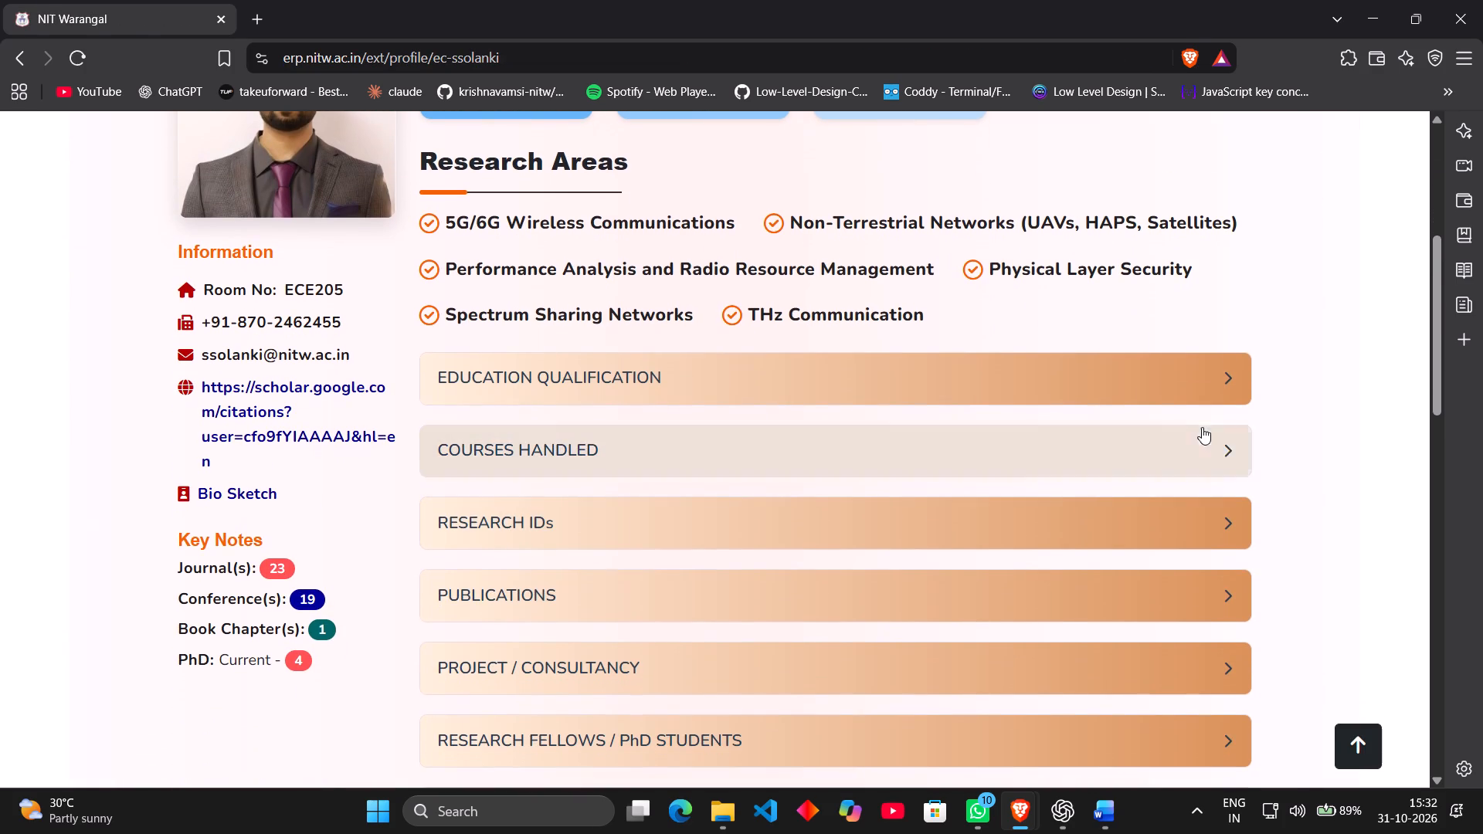
click(1226, 446)
scroll(906, 615, down, 1)
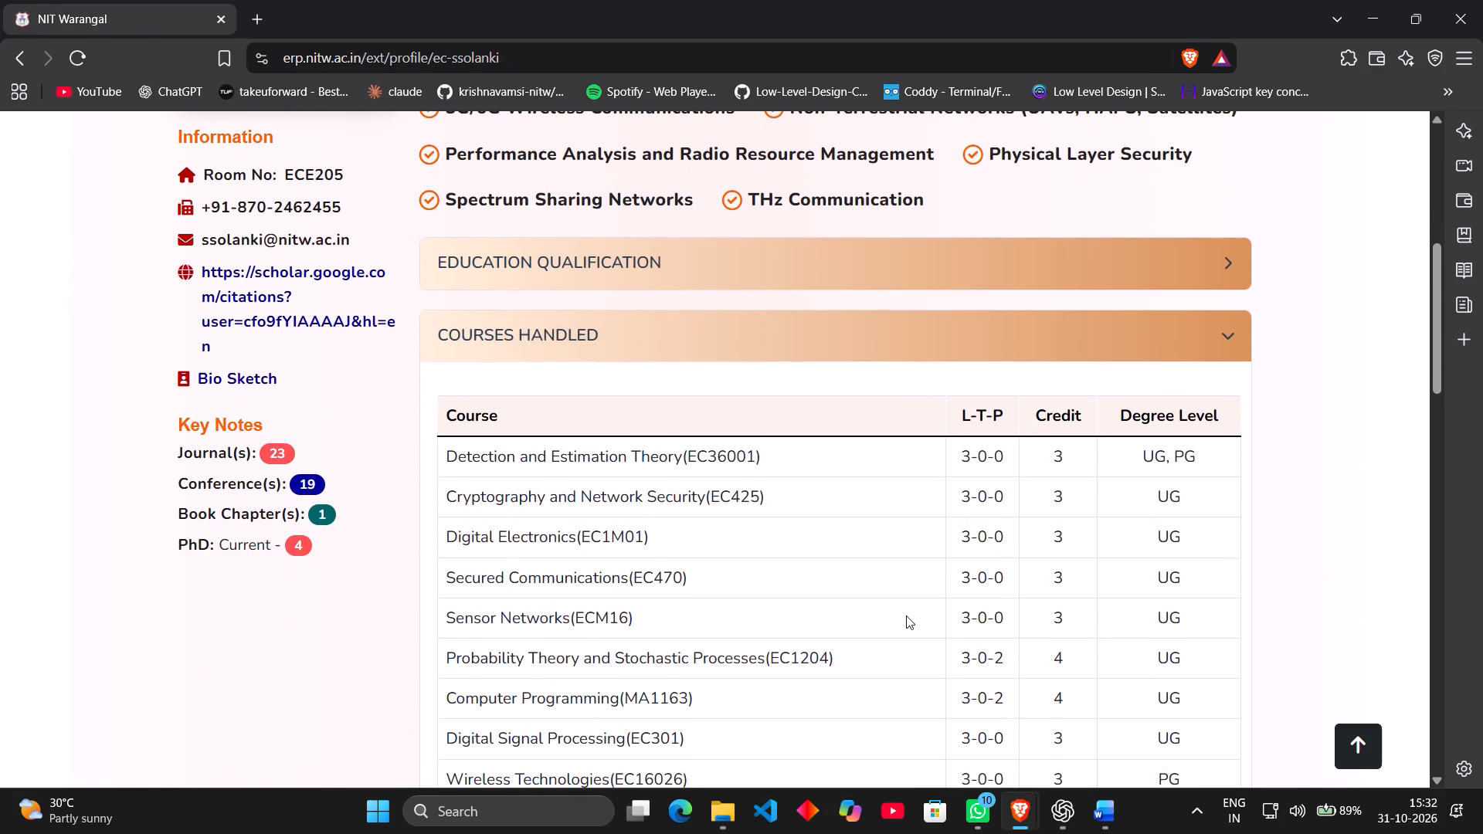
scroll(796, 607, down, 1)
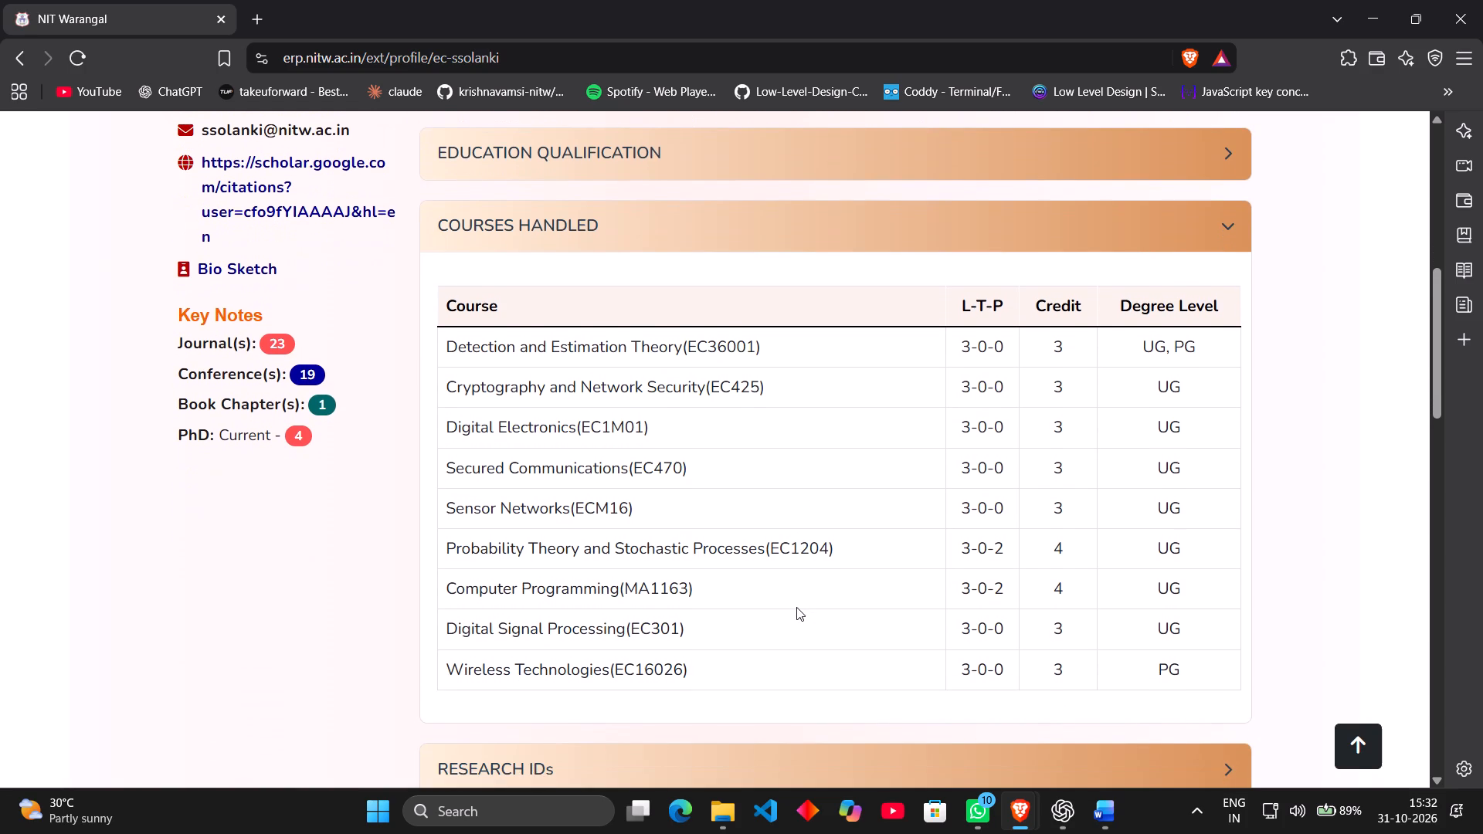
scroll(796, 607, down, 2)
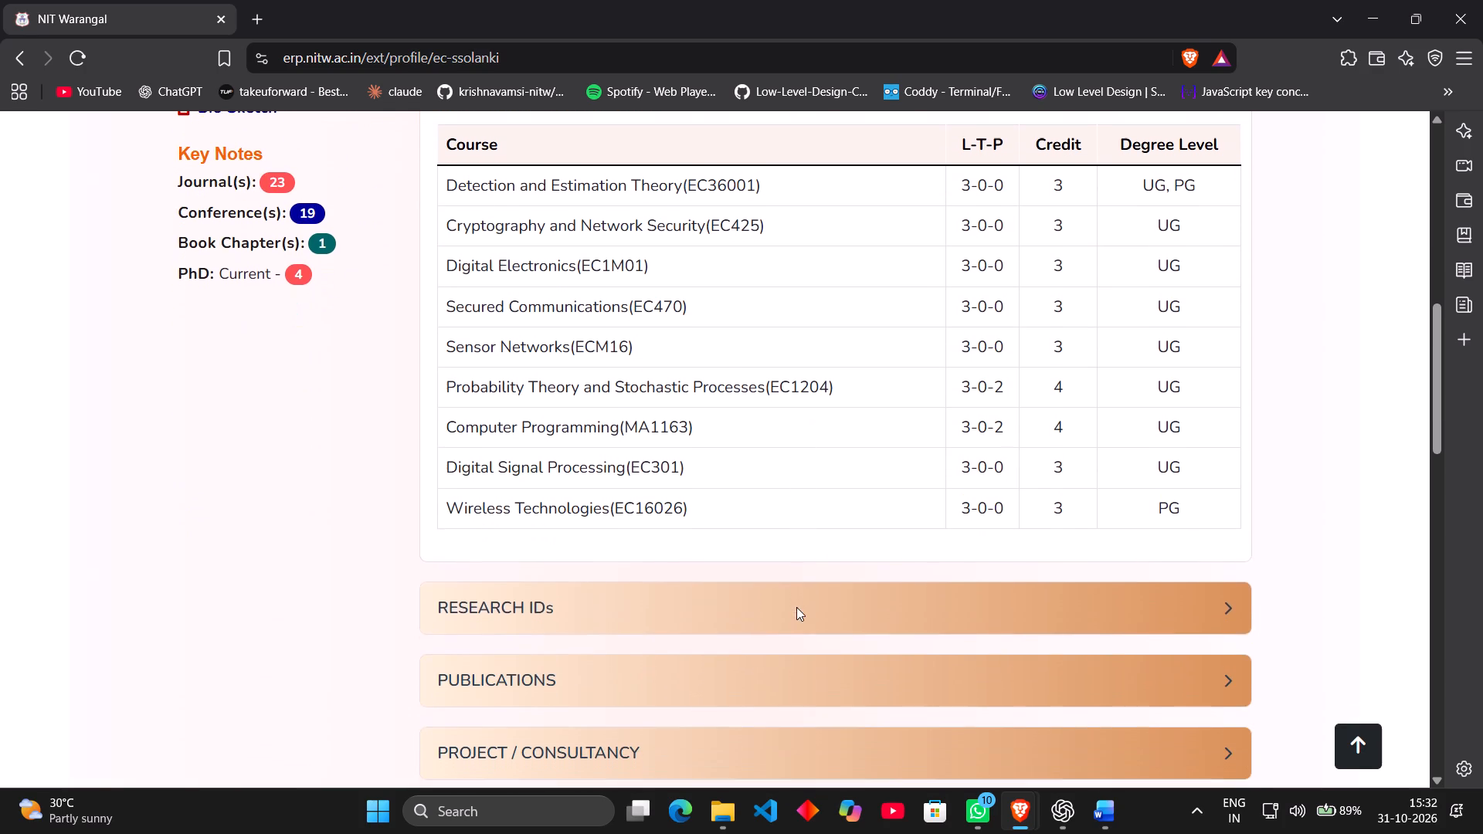
scroll(796, 607, down, 1)
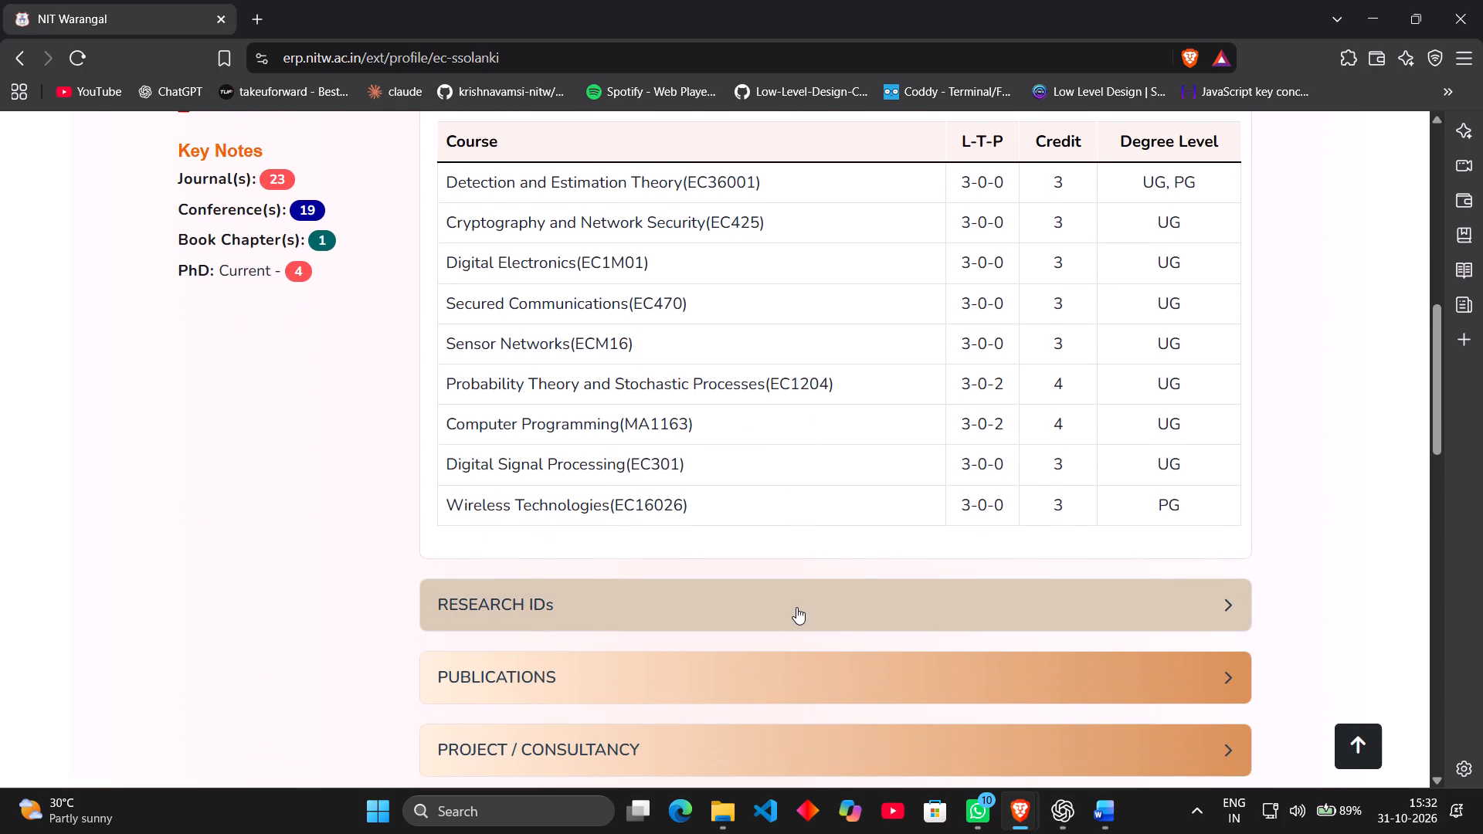
scroll(796, 607, up, 1)
scroll(796, 607, down, 2)
scroll(796, 607, up, 4)
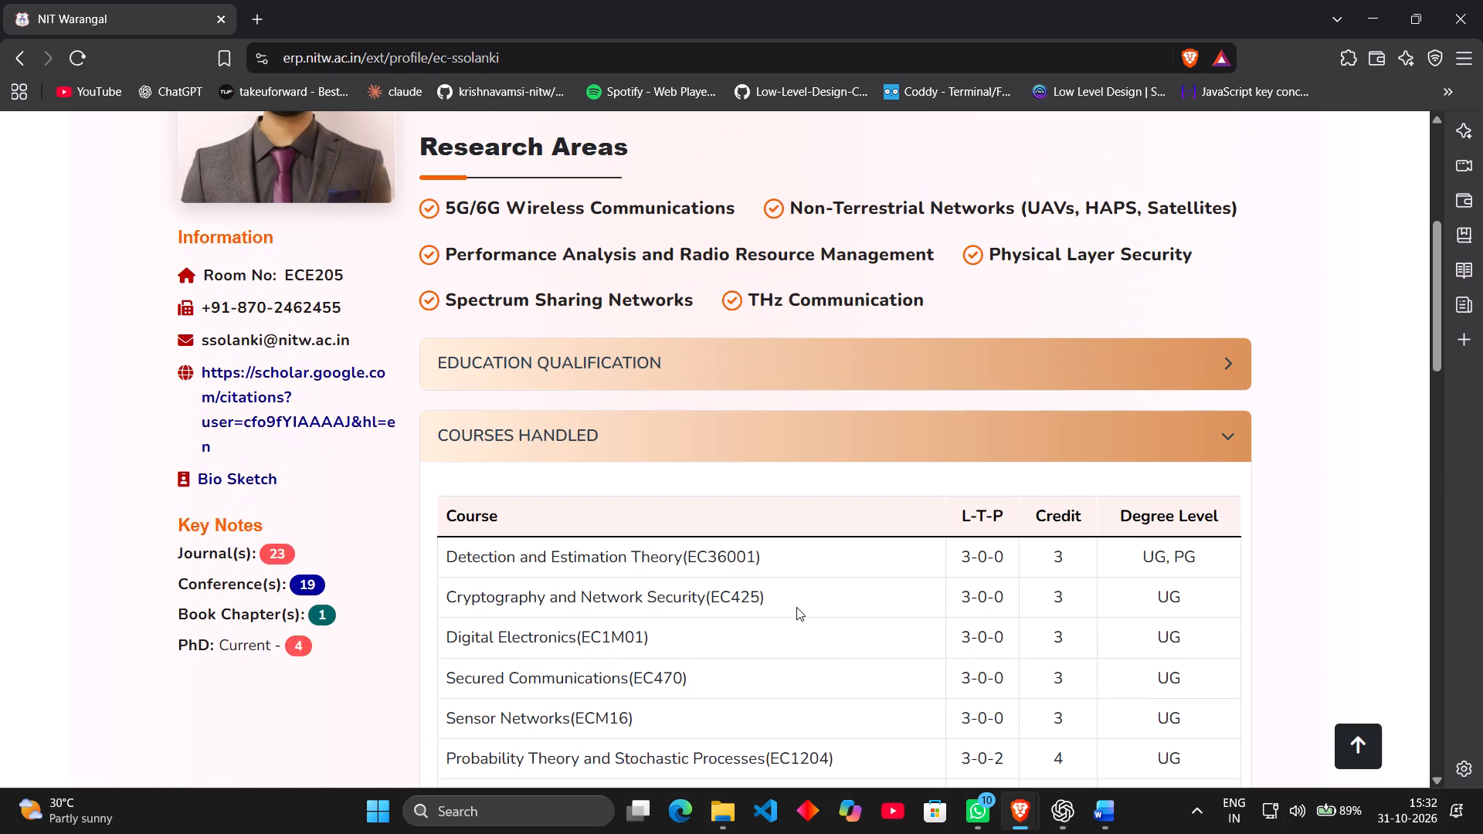
scroll(699, 466, up, 2)
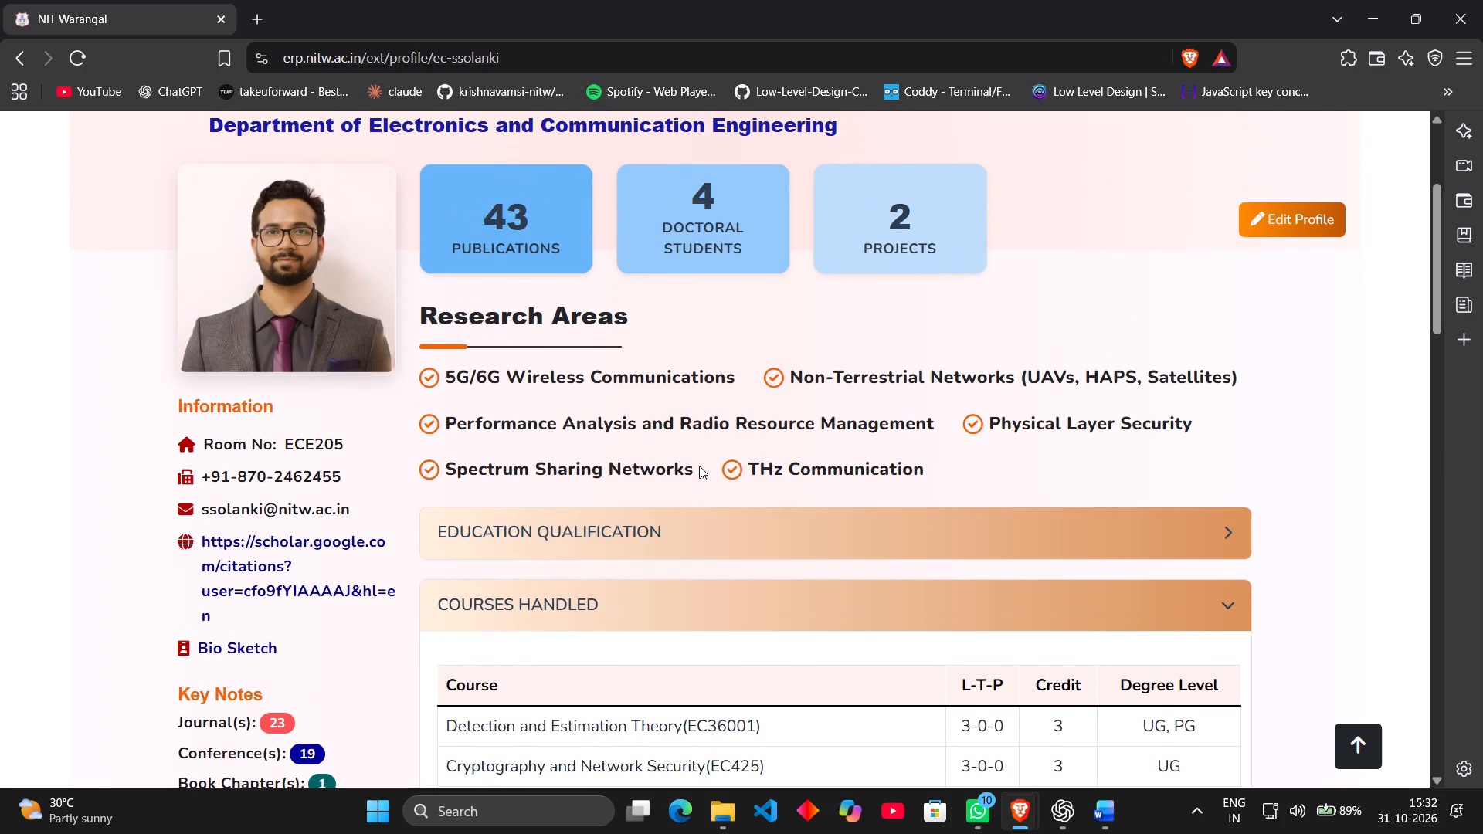
scroll(699, 466, up, 1)
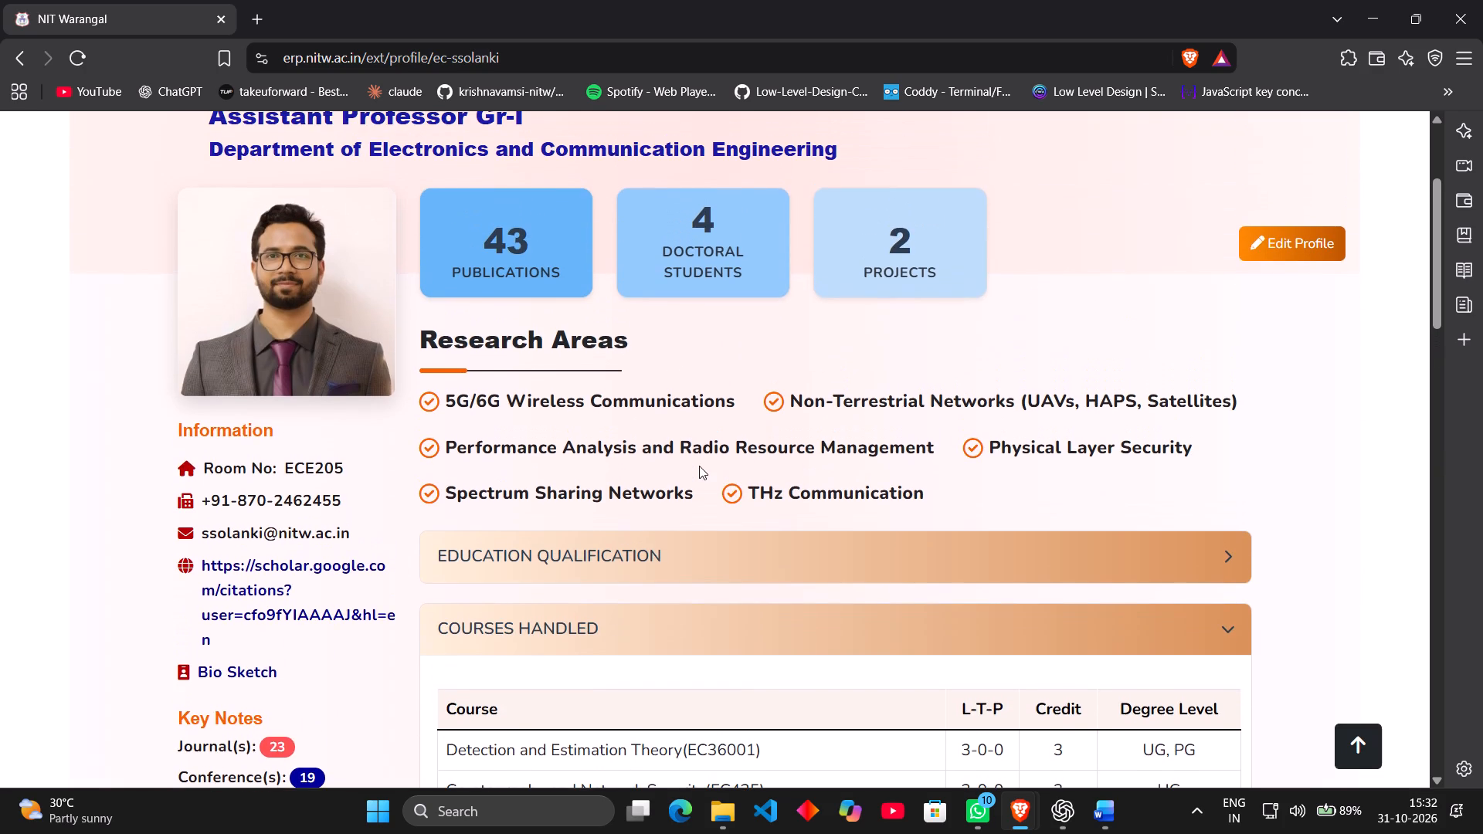
scroll(699, 466, up, 2)
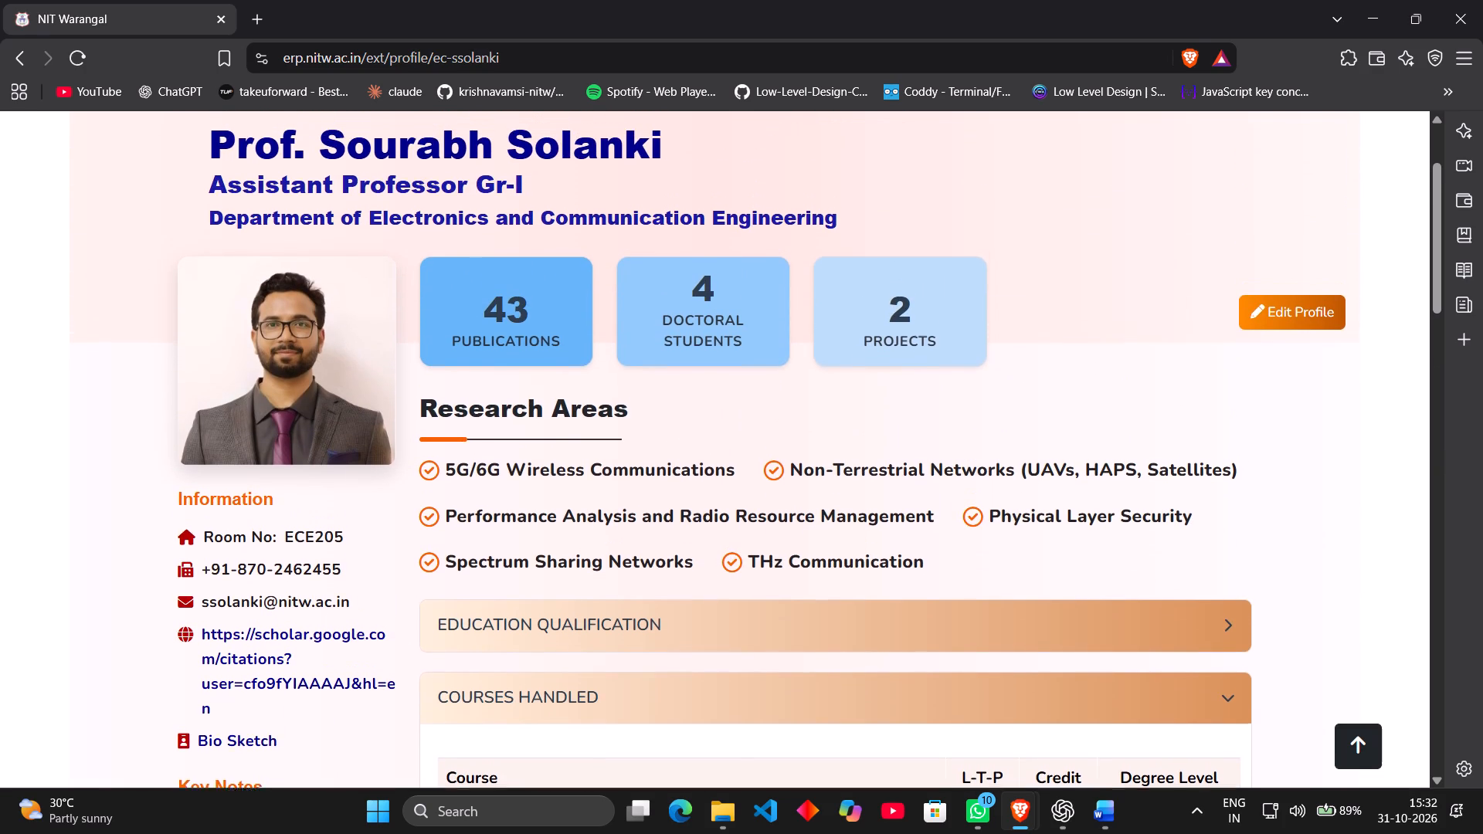
scroll(699, 466, up, 3)
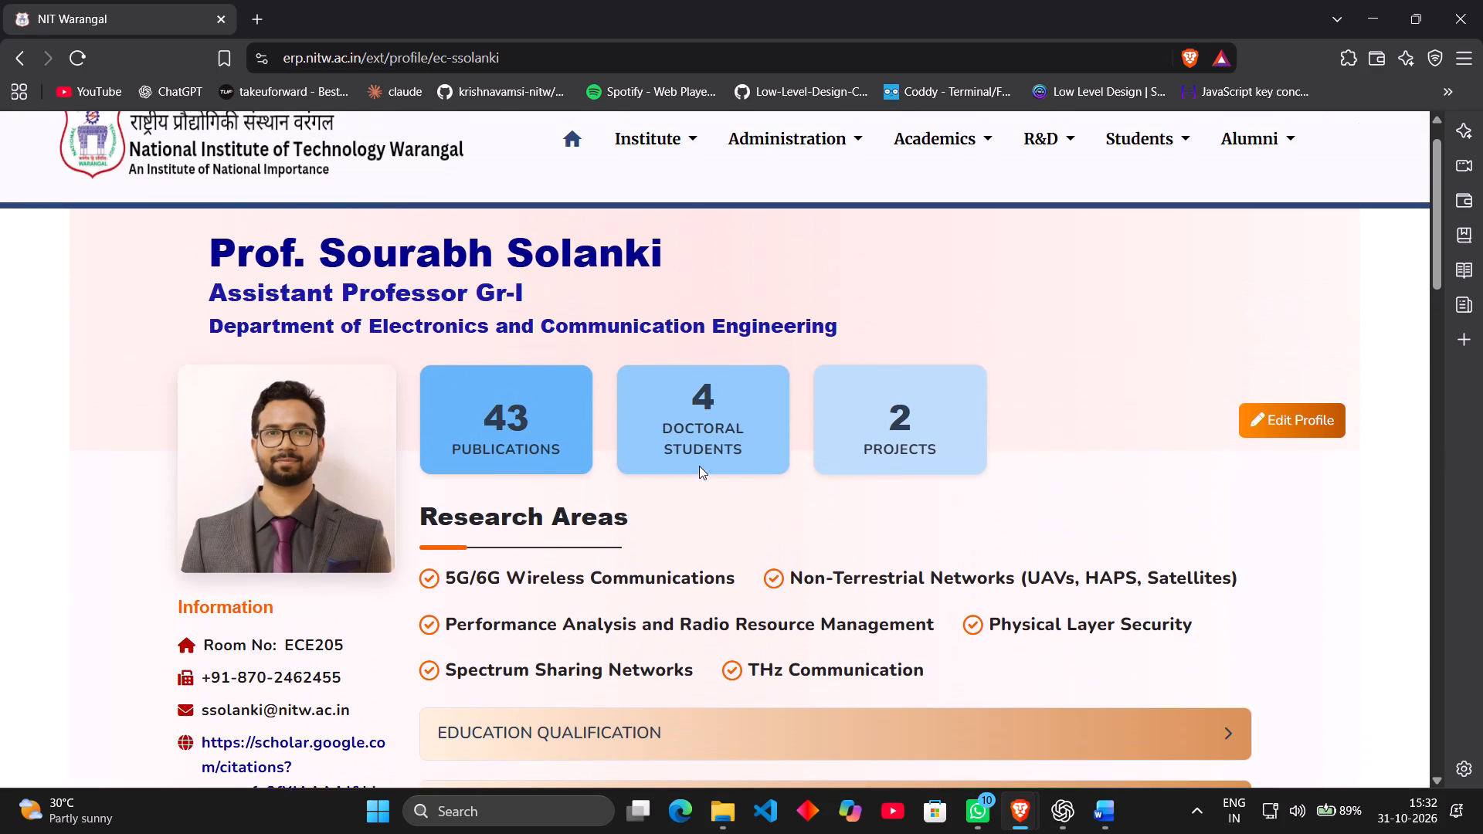
scroll(699, 466, up, 1)
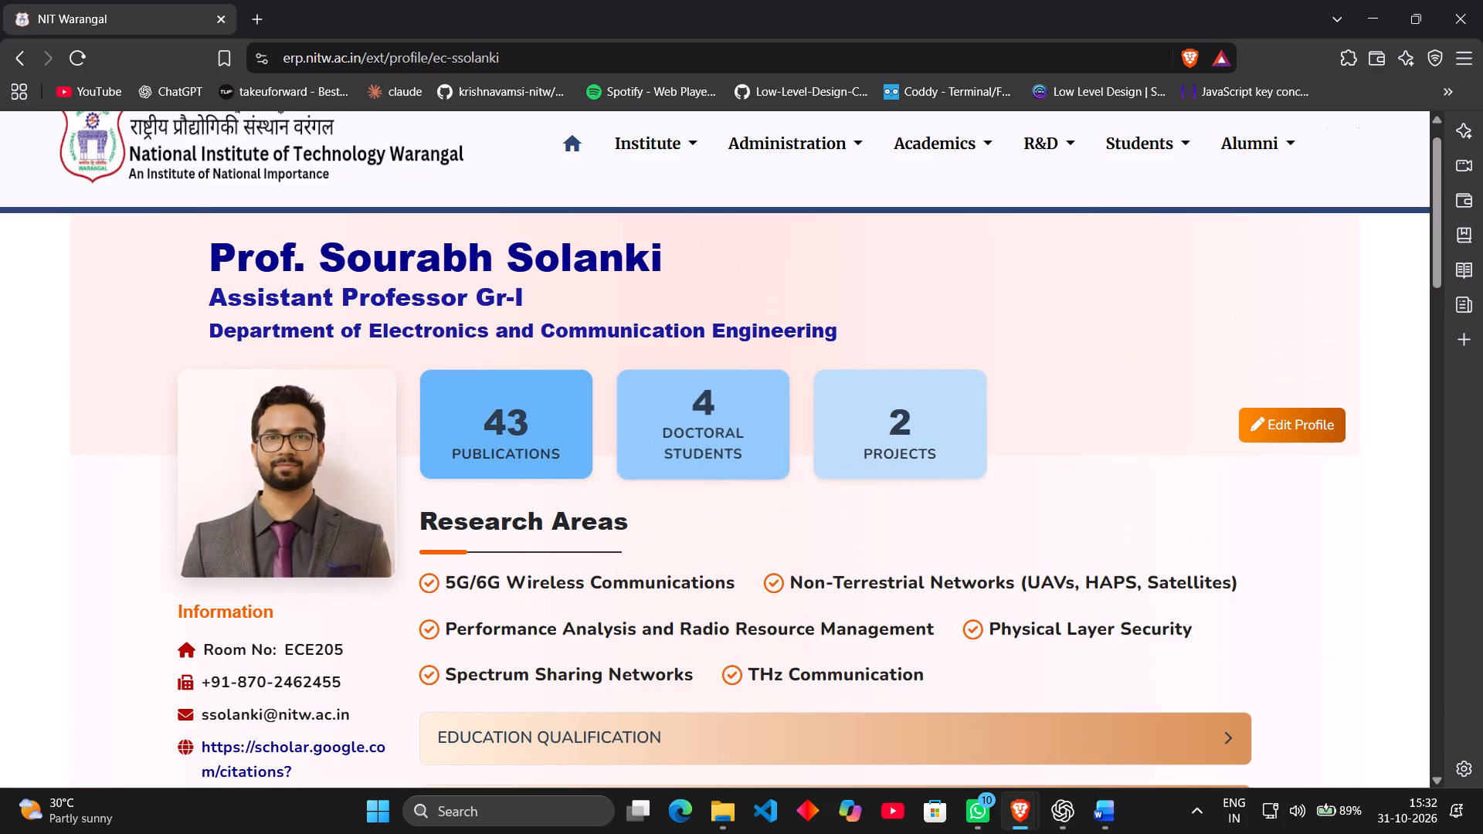
scroll(504, 532, down, 1)
scroll(508, 361, up, 1)
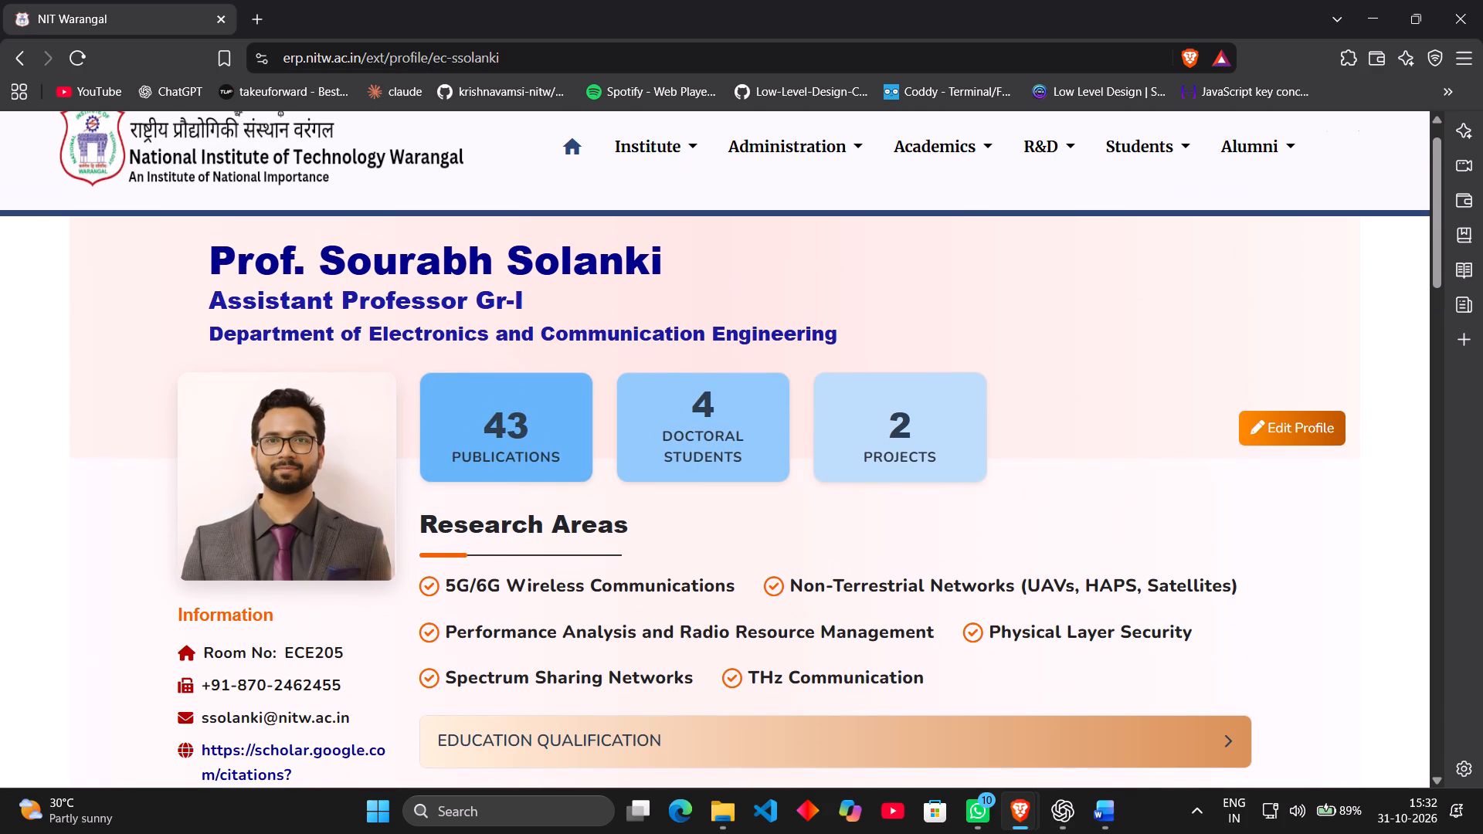
scroll(366, 314, up, 1)
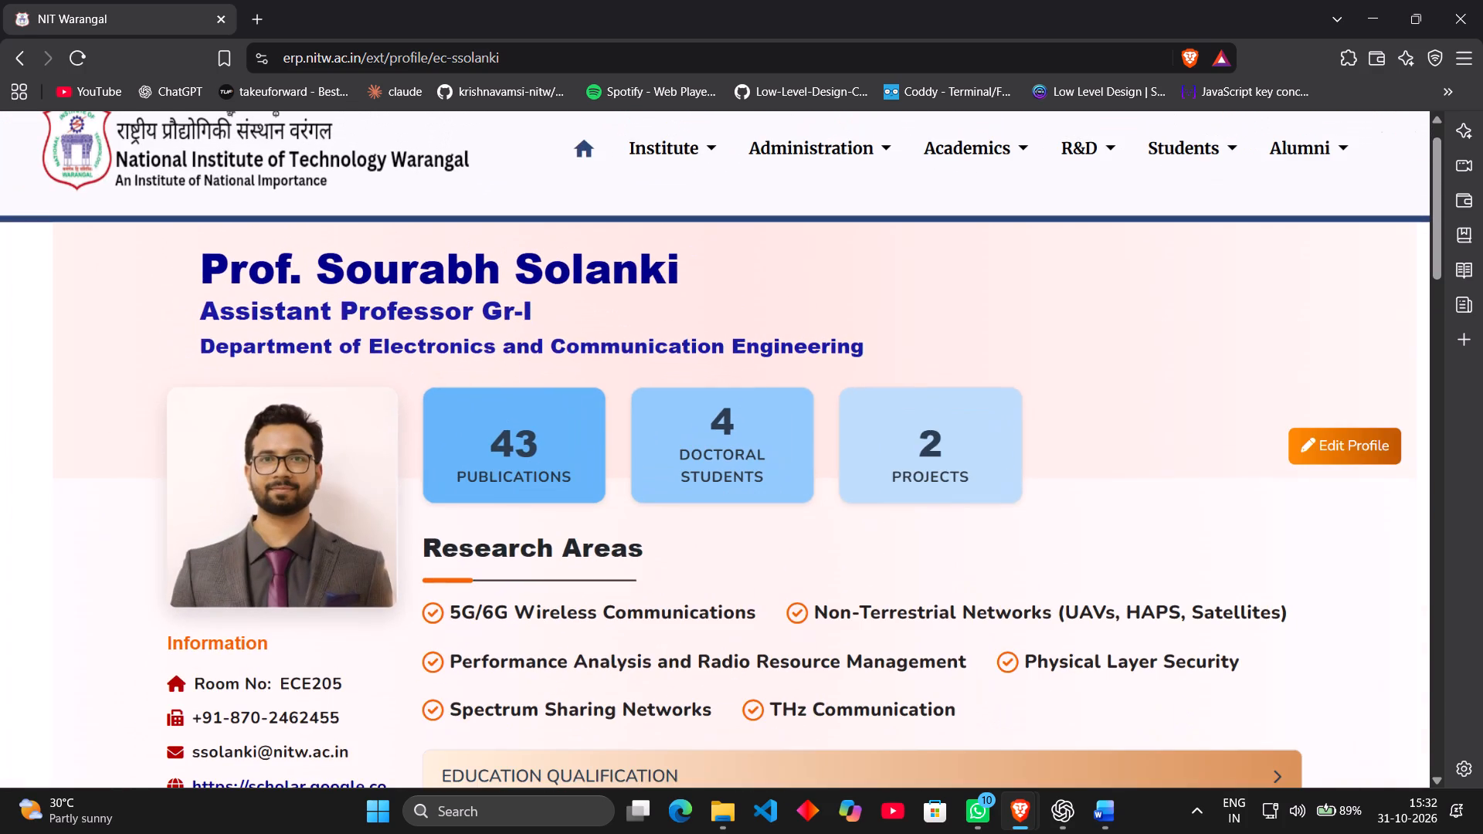
Copy the professor's name from the profile heading and paste it over the existing professor's name on the Word title page.
drag(205, 261, 716, 273)
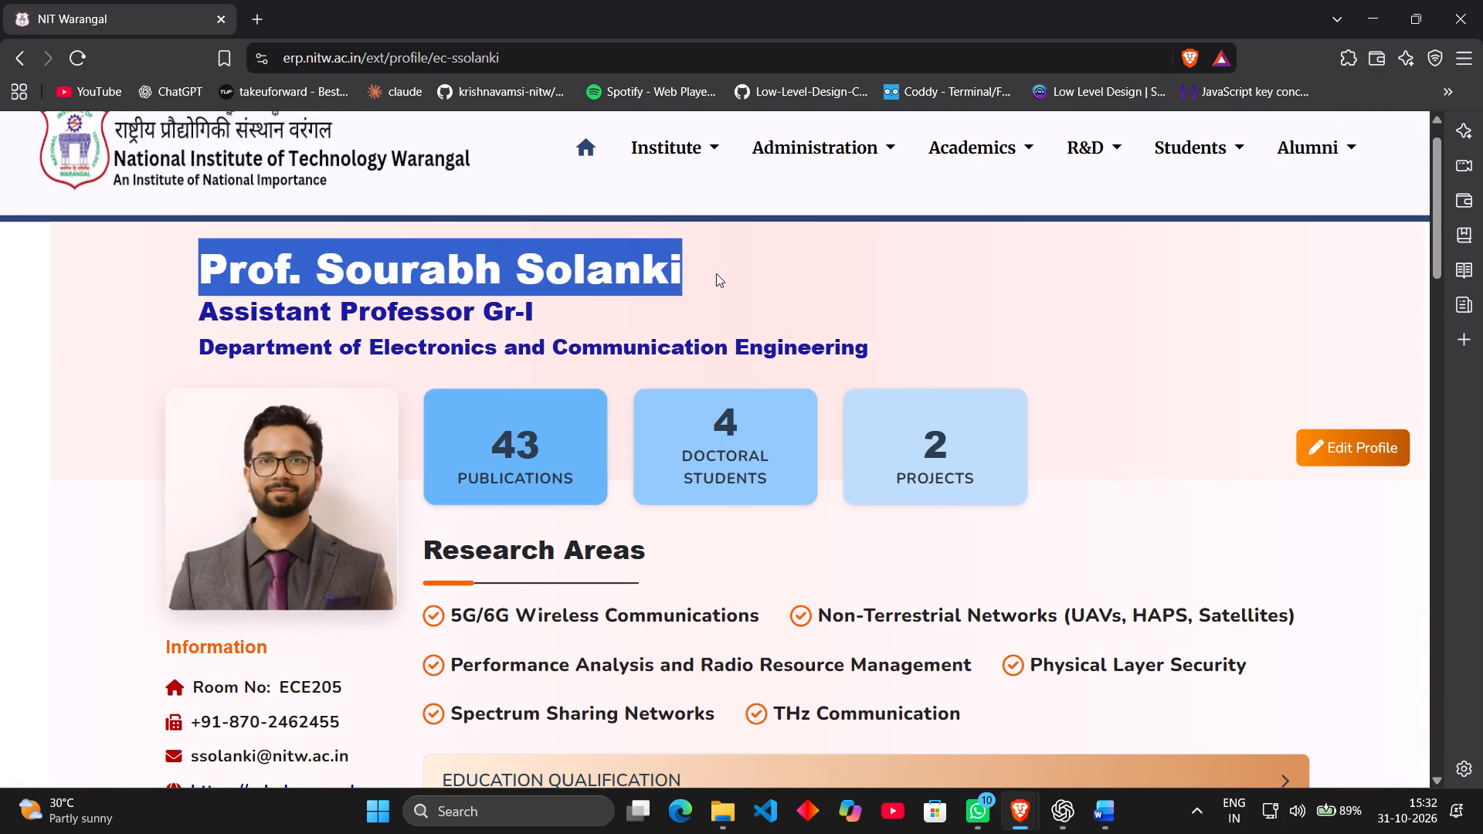
drag(716, 273, 723, 273)
key(ctrl+c)
key(alt+Tab)
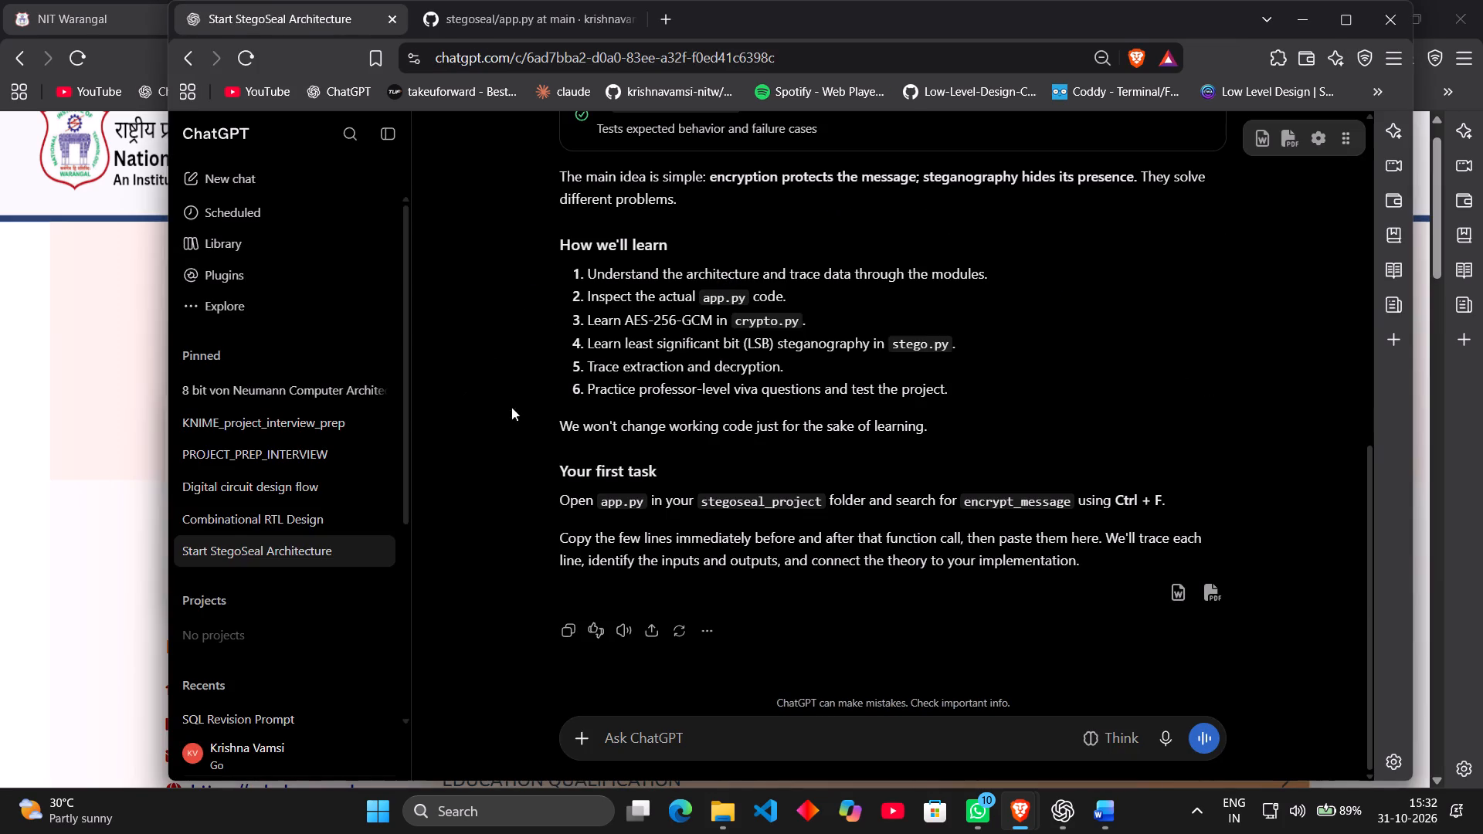
key(alt+Tab)
key(alt+Tab)
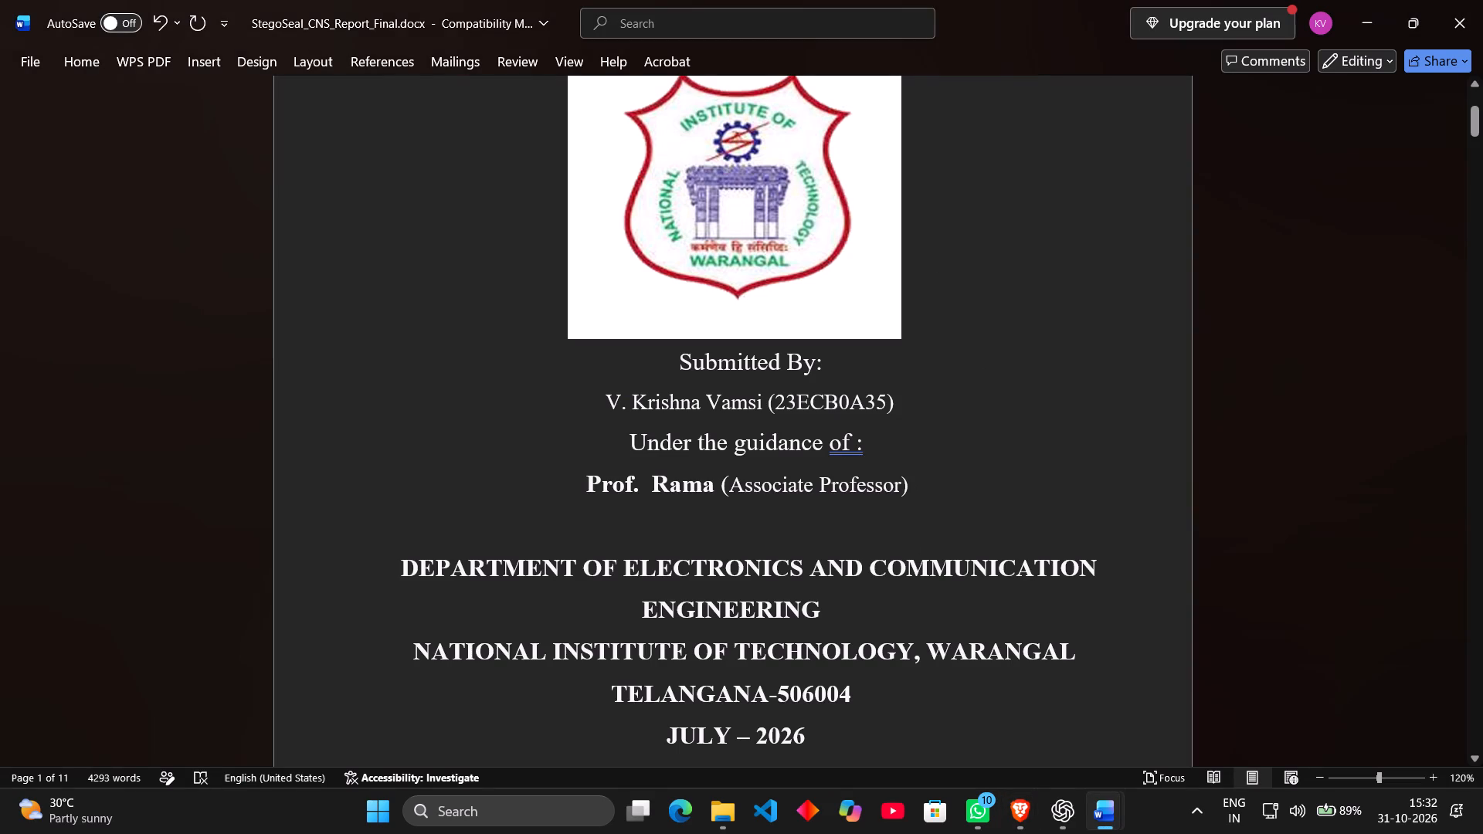
drag(573, 483, 702, 481)
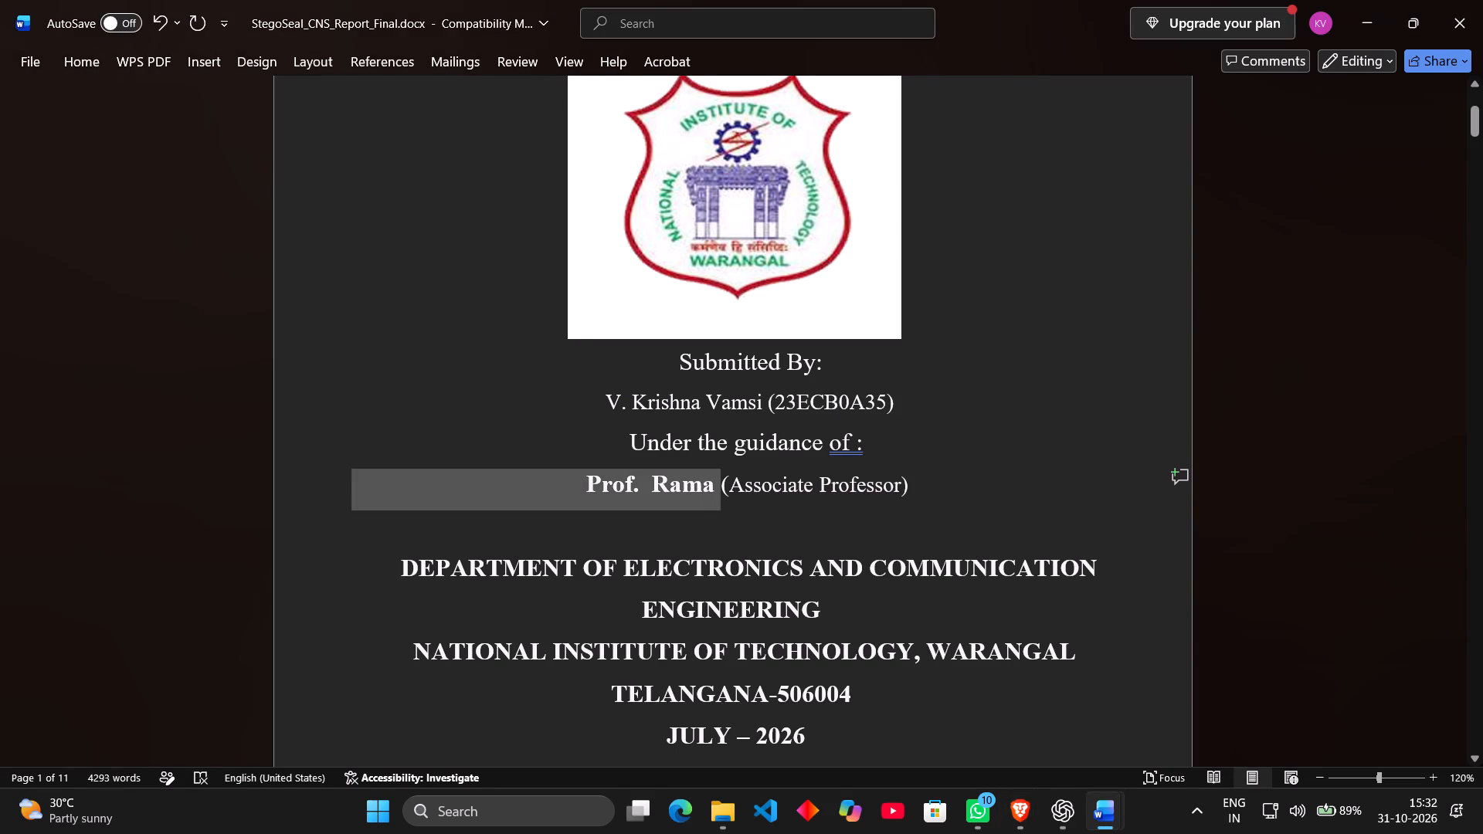
drag(702, 481, 701, 480)
key(ctrl+v)
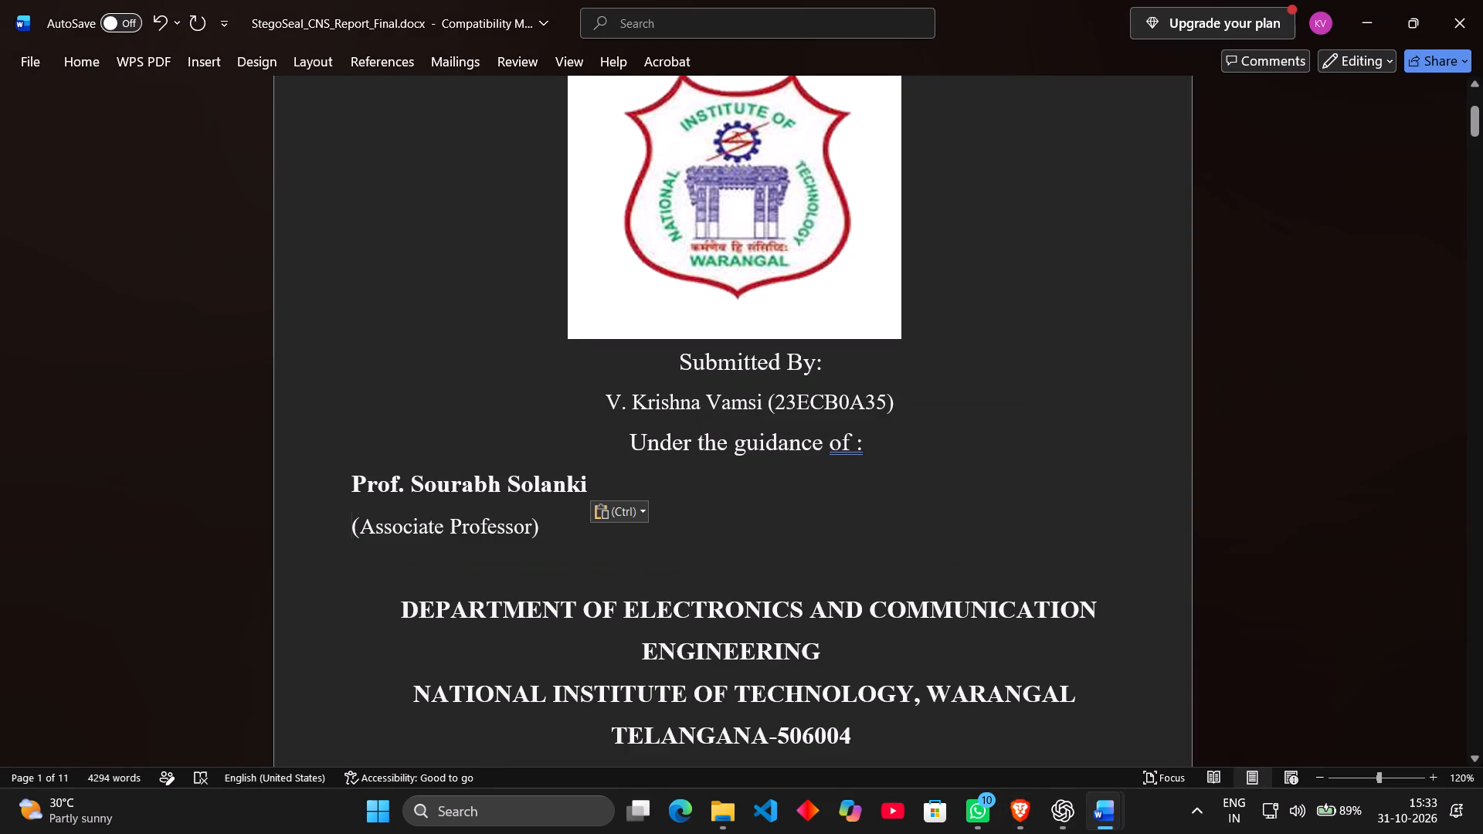
Shift the pasted professor's name toward the page centre with 20 leading spaces.
click(447, 524)
click(345, 486)
key(space)
key(space)
key(space)
key(space)
key(space)
key(space)
key(space)
key(space)
key(space)
key(space)
key(space)
key(space)
key(space)
key(space)
key(space)
key(space)
key(space)
key(space)
key(space)
key(space)
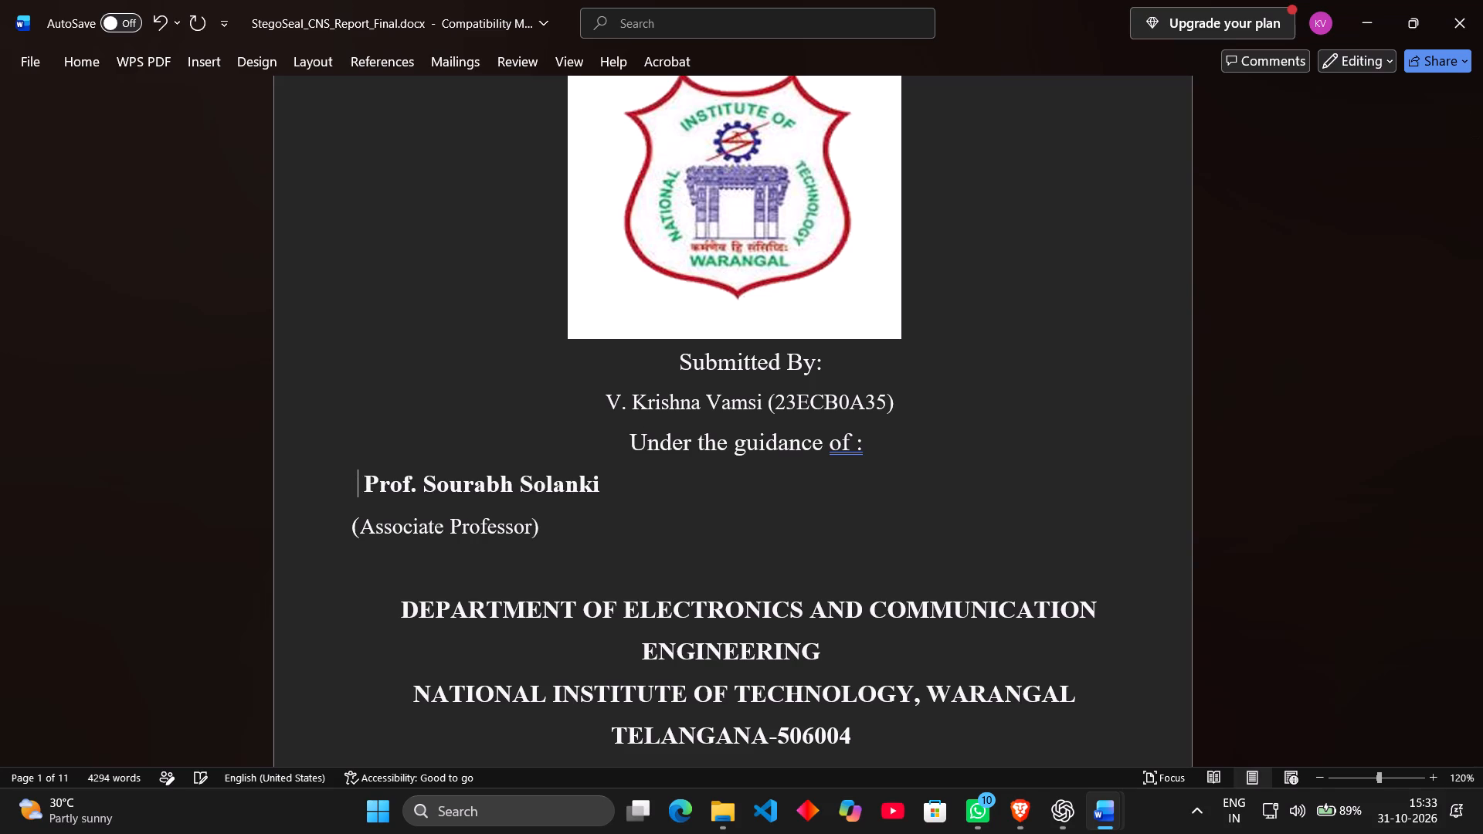
Join the "(Associate Professor)" line onto the end of the professor's name line, separated by a space.
click(347, 527)
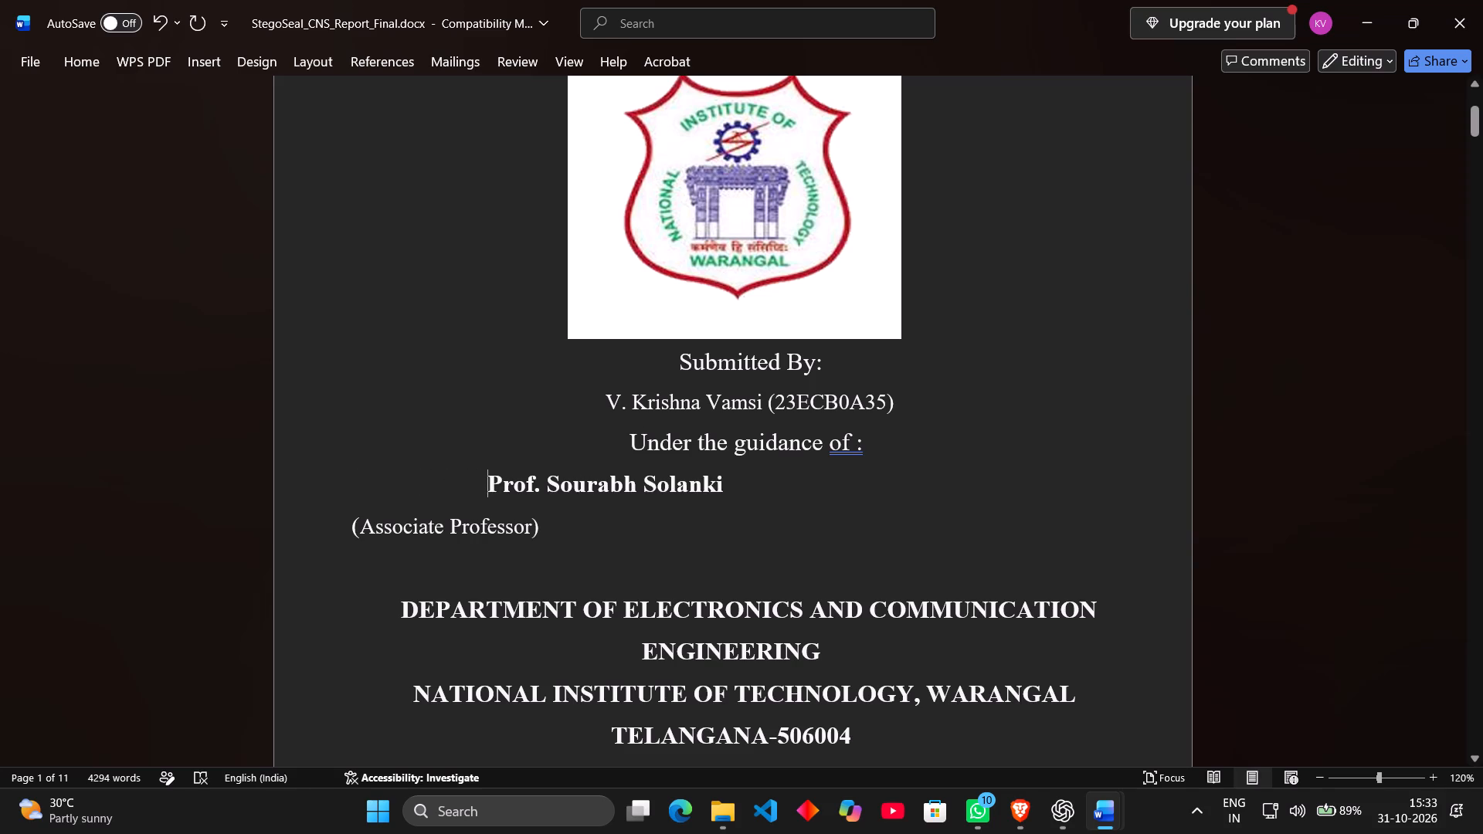
key(BackSpace)
key(space)
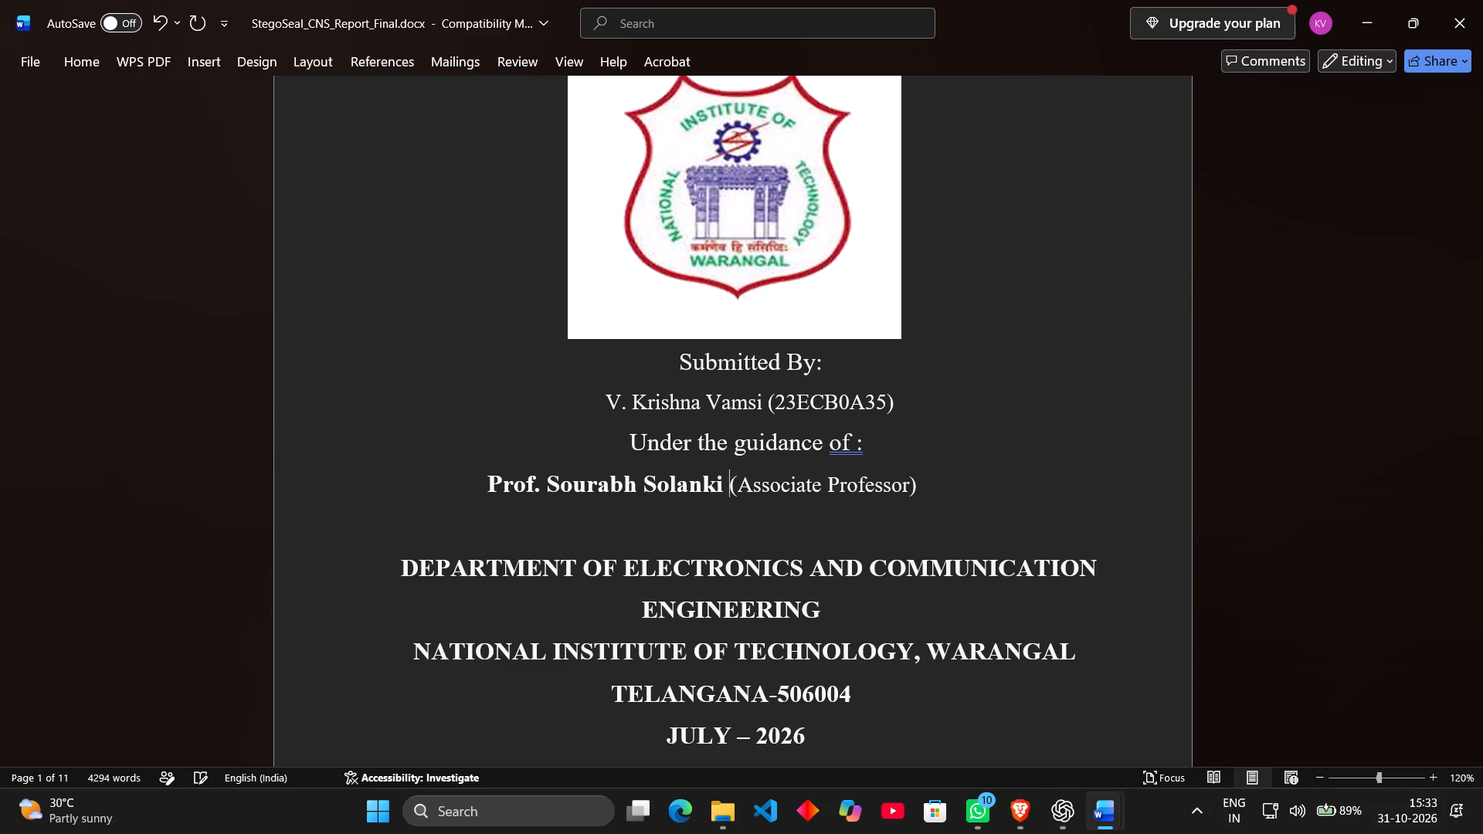
Check the designation on the professor's NIT Warangal profile in Brave, and replace "Associate" with "Assistant" on the Word title page.
key(alt+Tab)
key(alt+Tab)
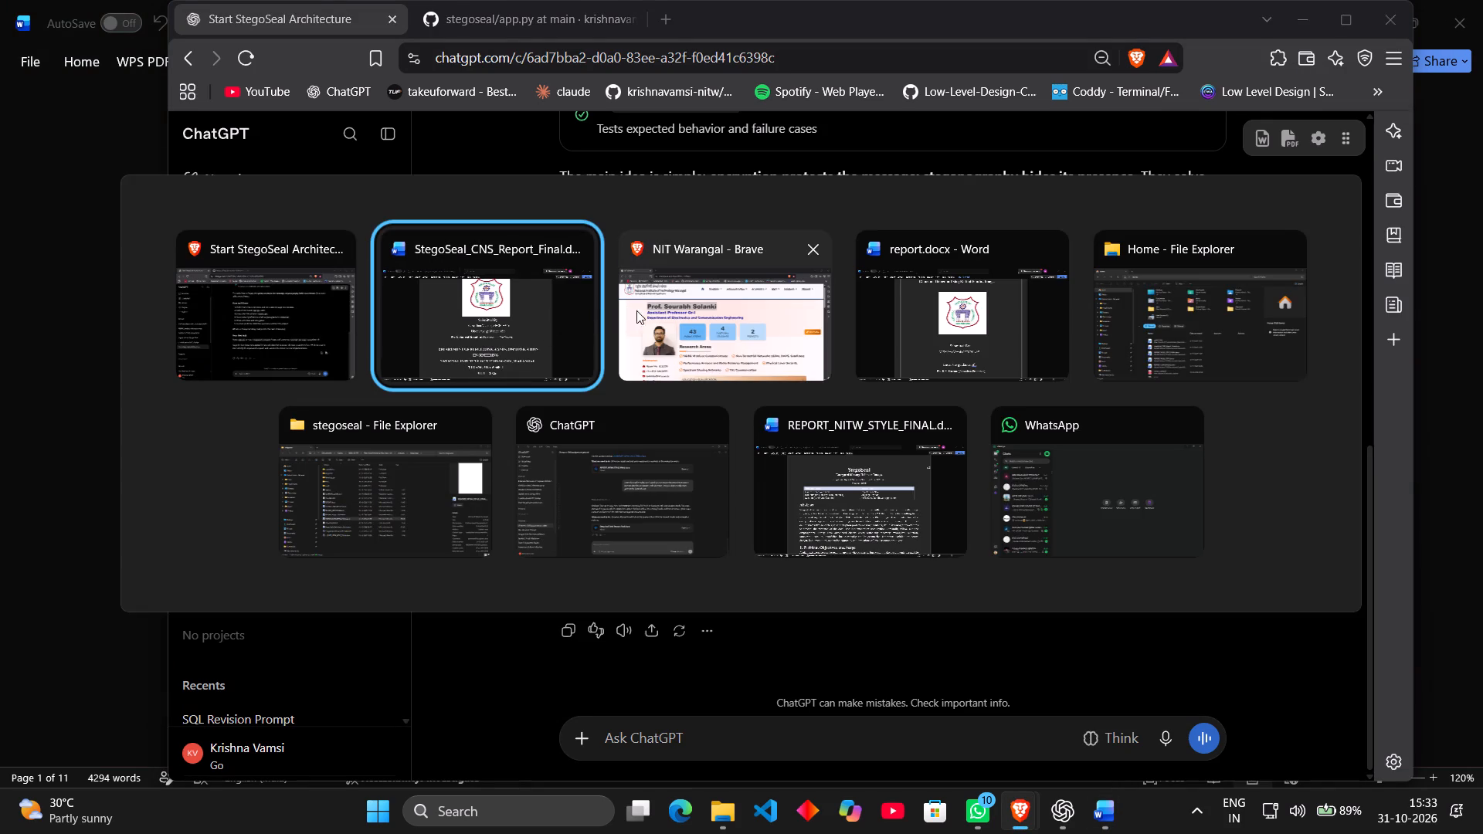
key(alt+Tab)
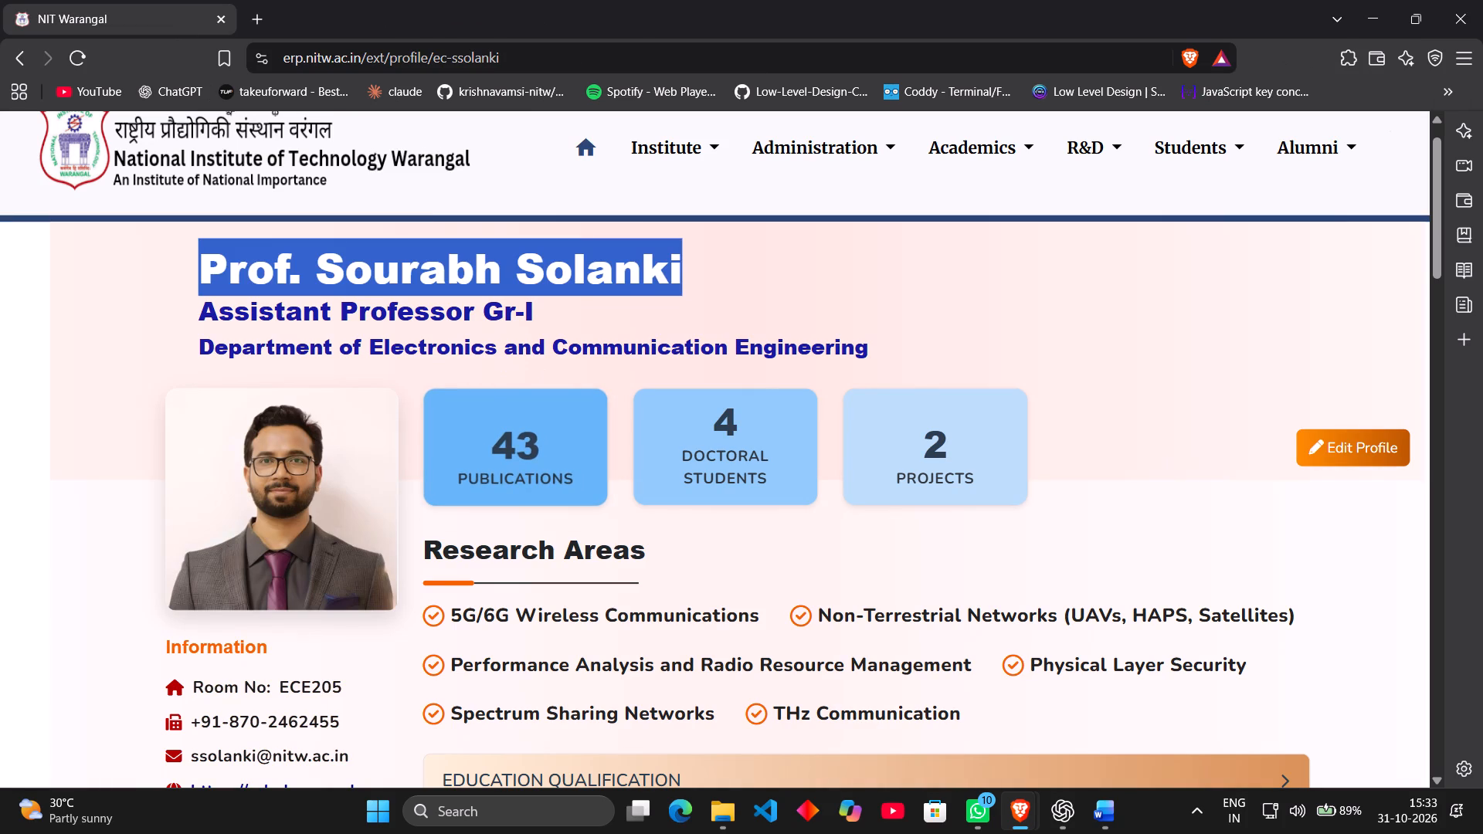
key(alt+Tab)
key(alt+Tab)
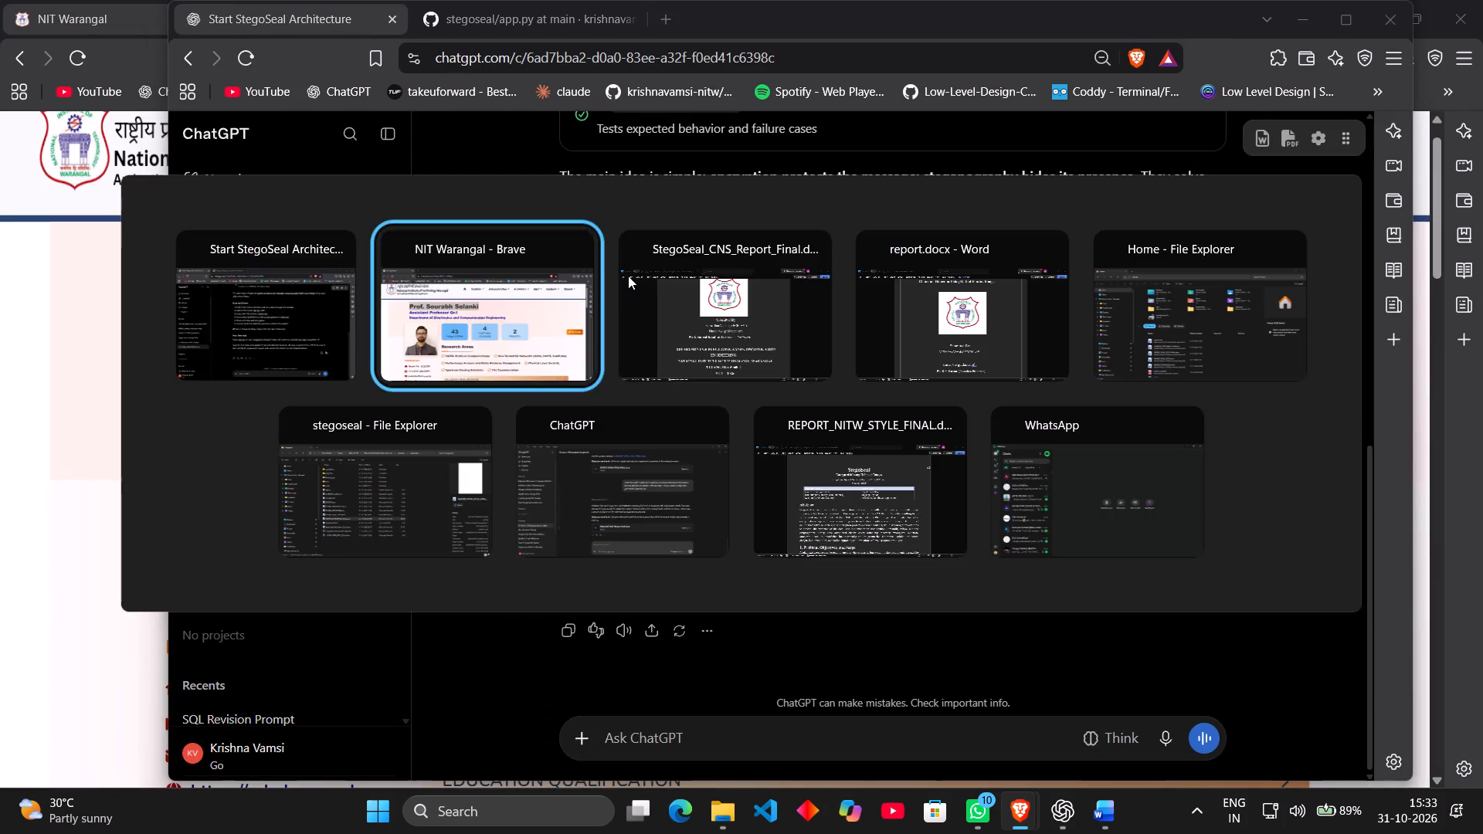
key(alt+Tab)
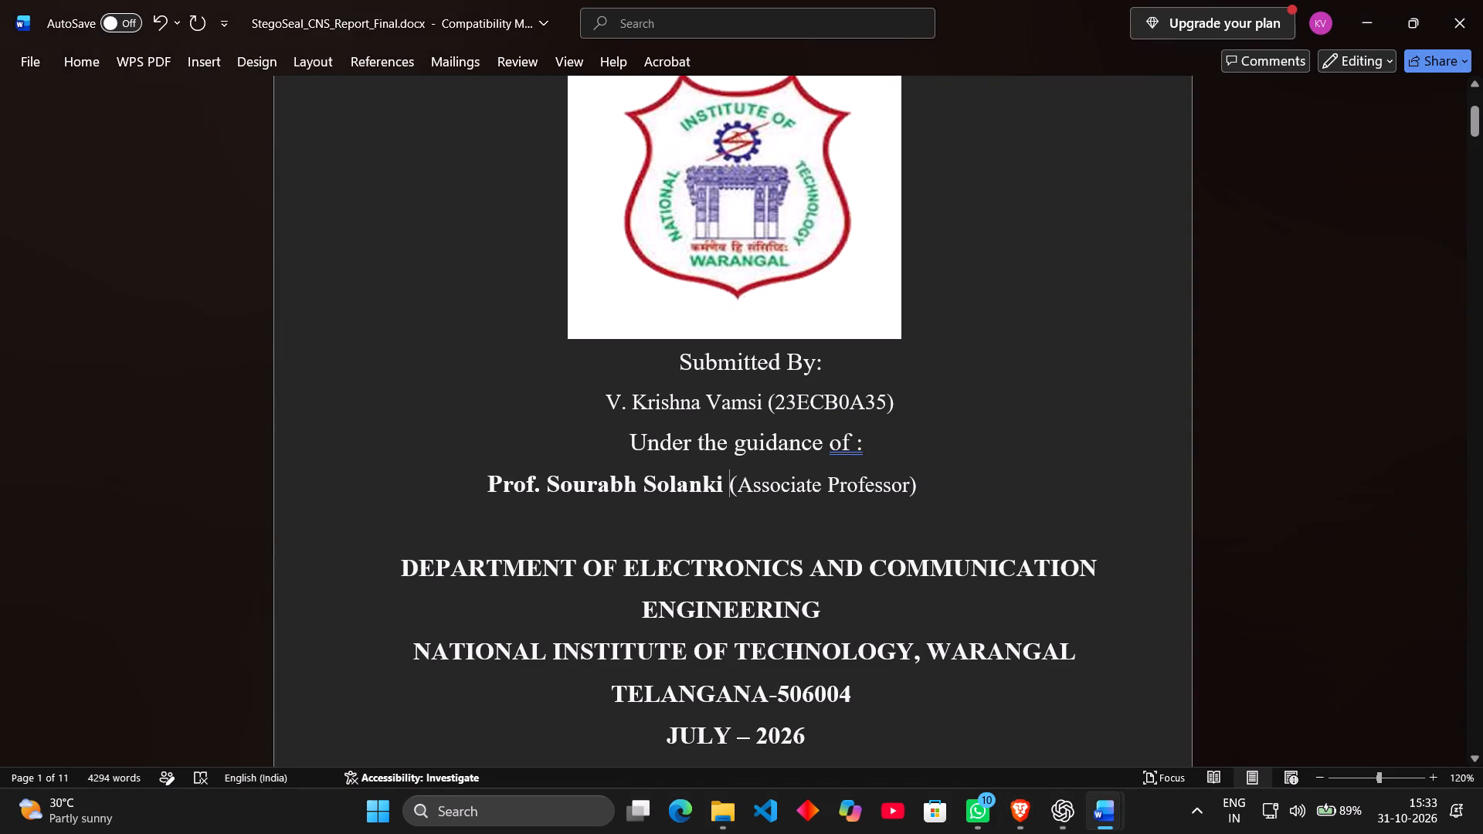
click(822, 486)
key(BackSpace)
key(BackSpace)
key(BackSpace)
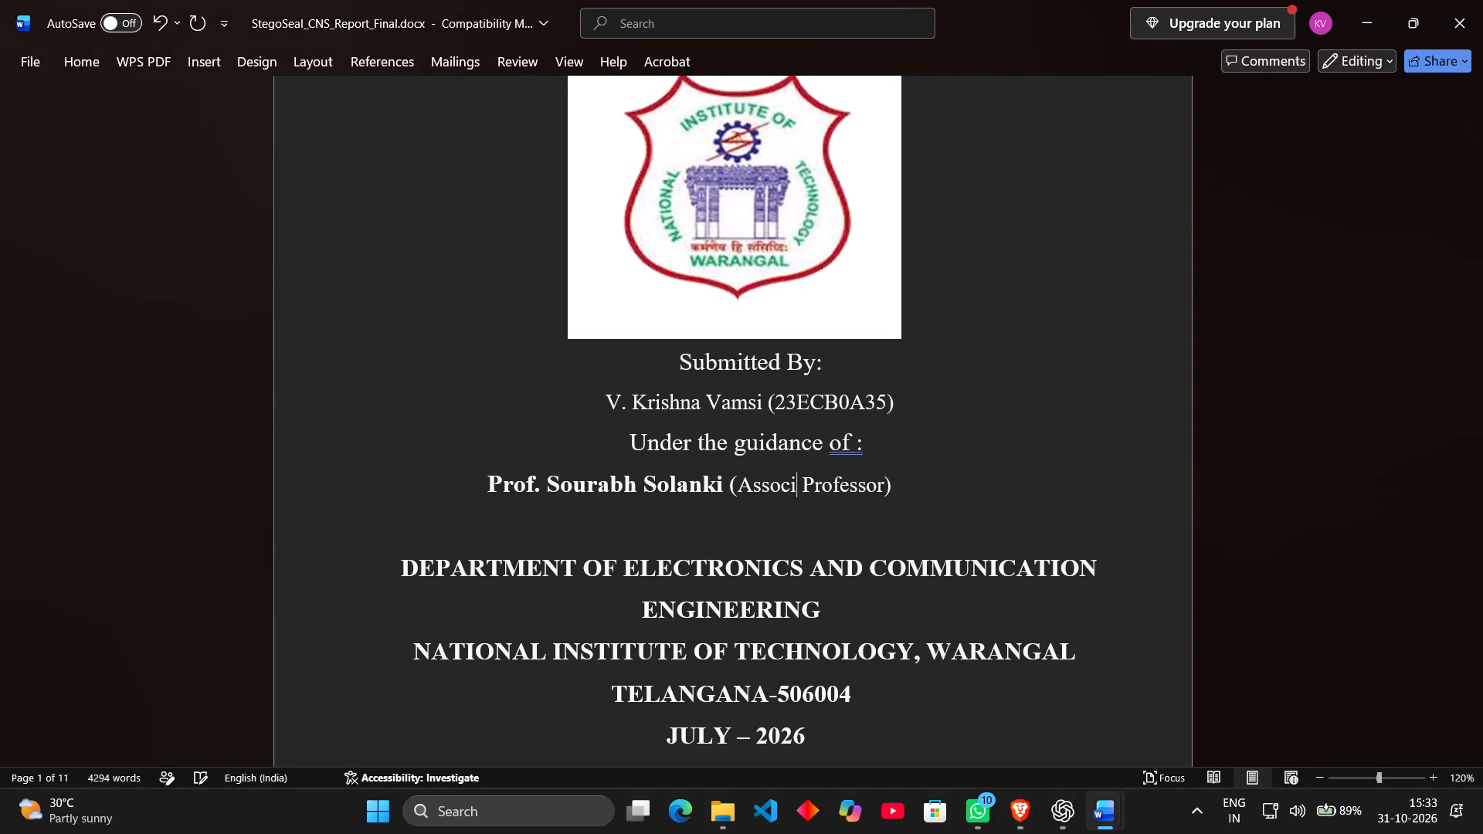
key(BackSpace)
key(BackSpace)
key(BackSpace)
text(isstnat)
key(BackSpace)
key(BackSpace)
key(BackSpace)
text(ant)
Recheck the designation on the Brave profile page and correct the spelling to "Assistant" on the Word title page.
key(alt+Tab)
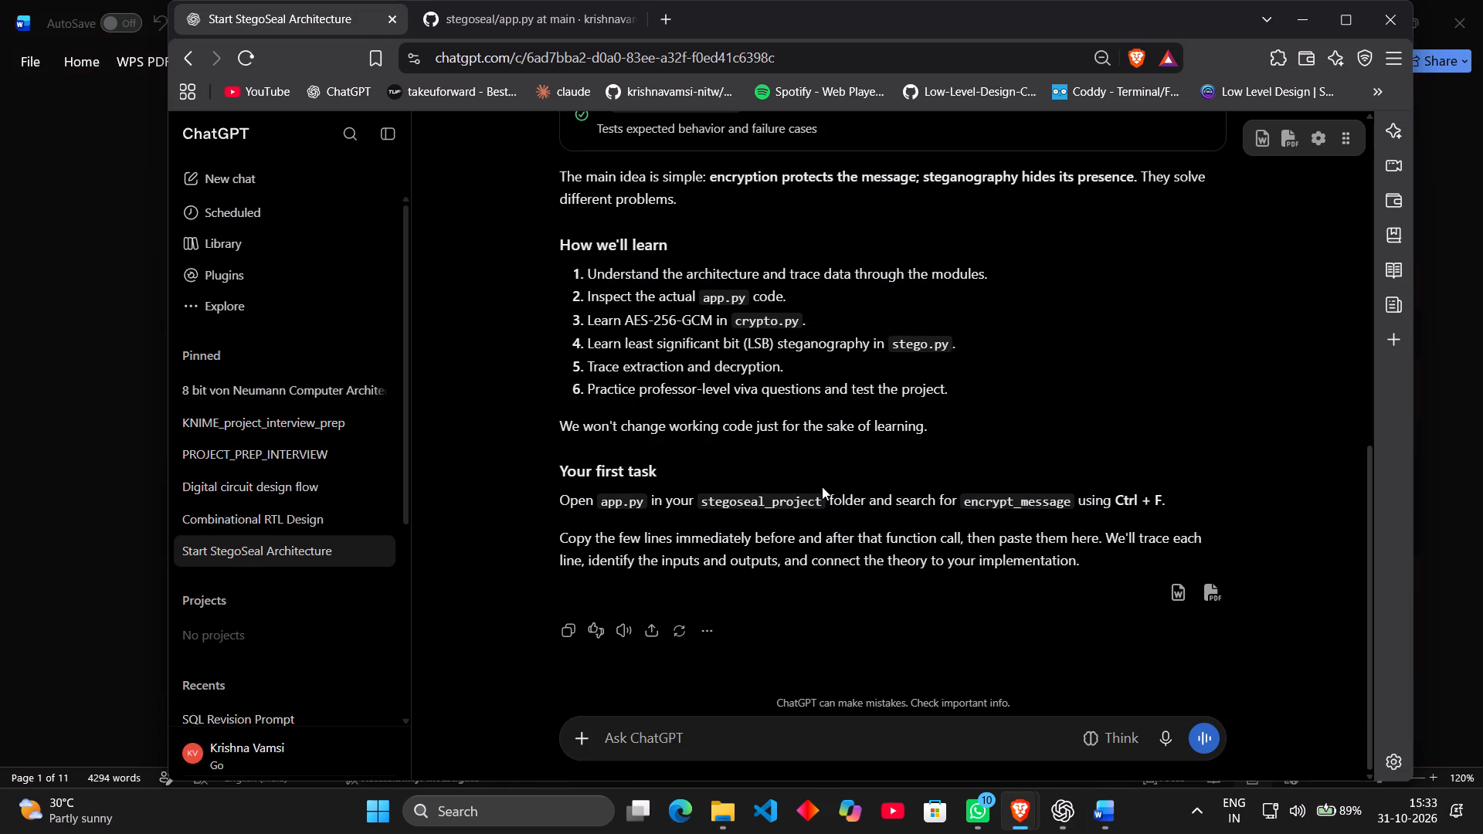
key(alt+Tab)
key(alt+Tab)
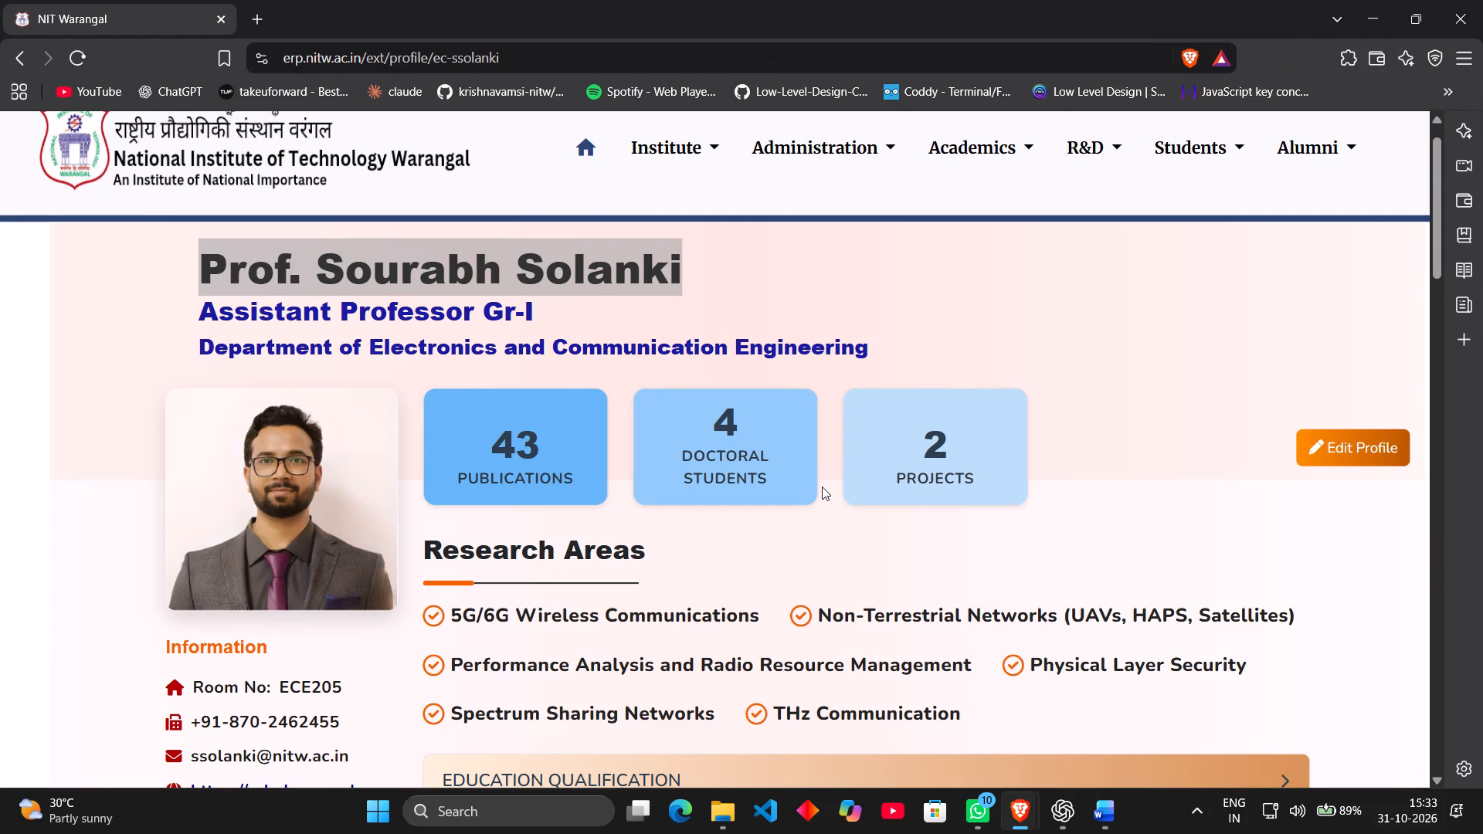
key(alt+Tab)
key(alt+Tab)
key(alt+Tab)
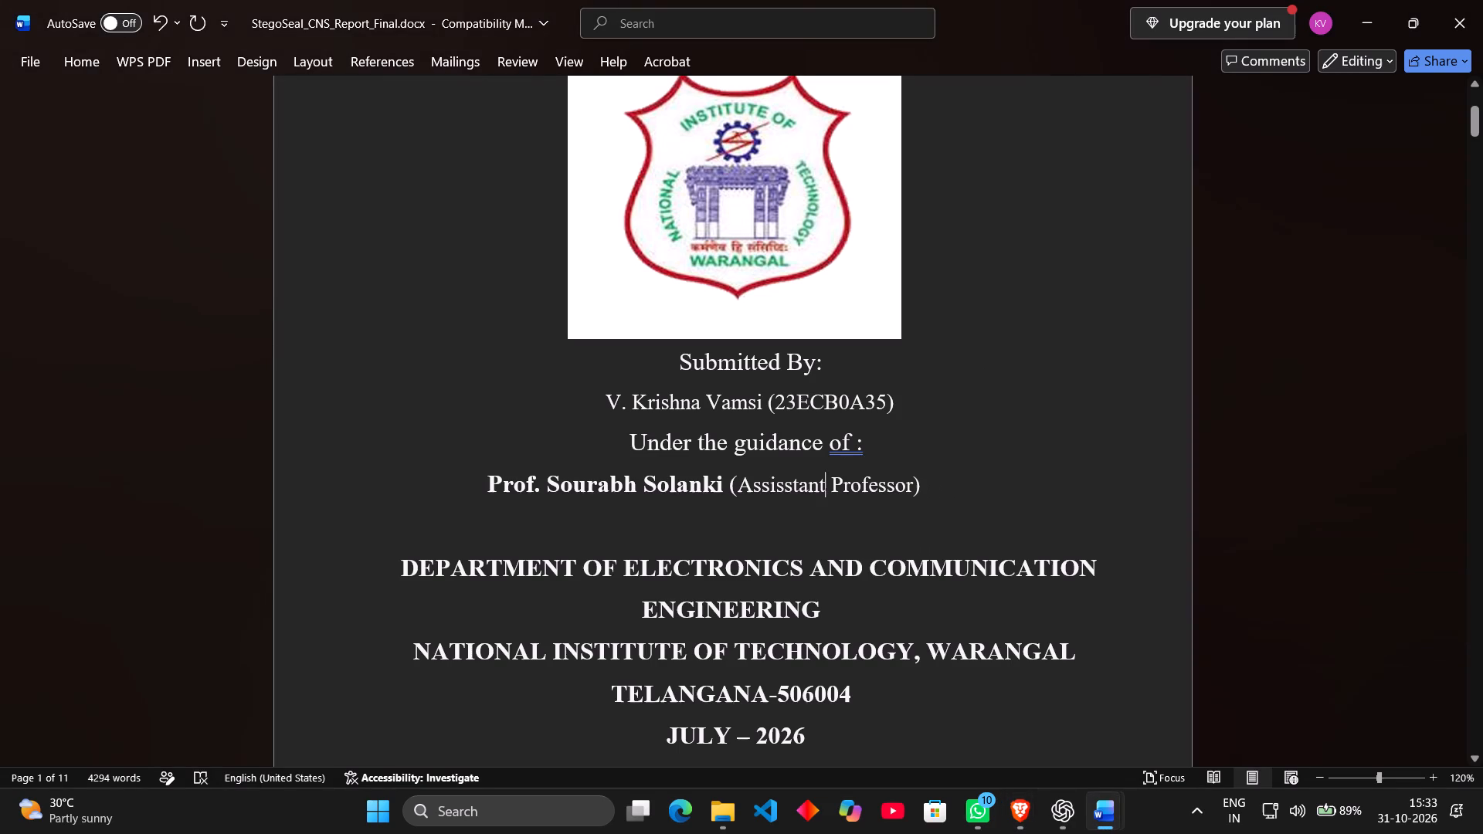
click(792, 480)
key(BackSpace)
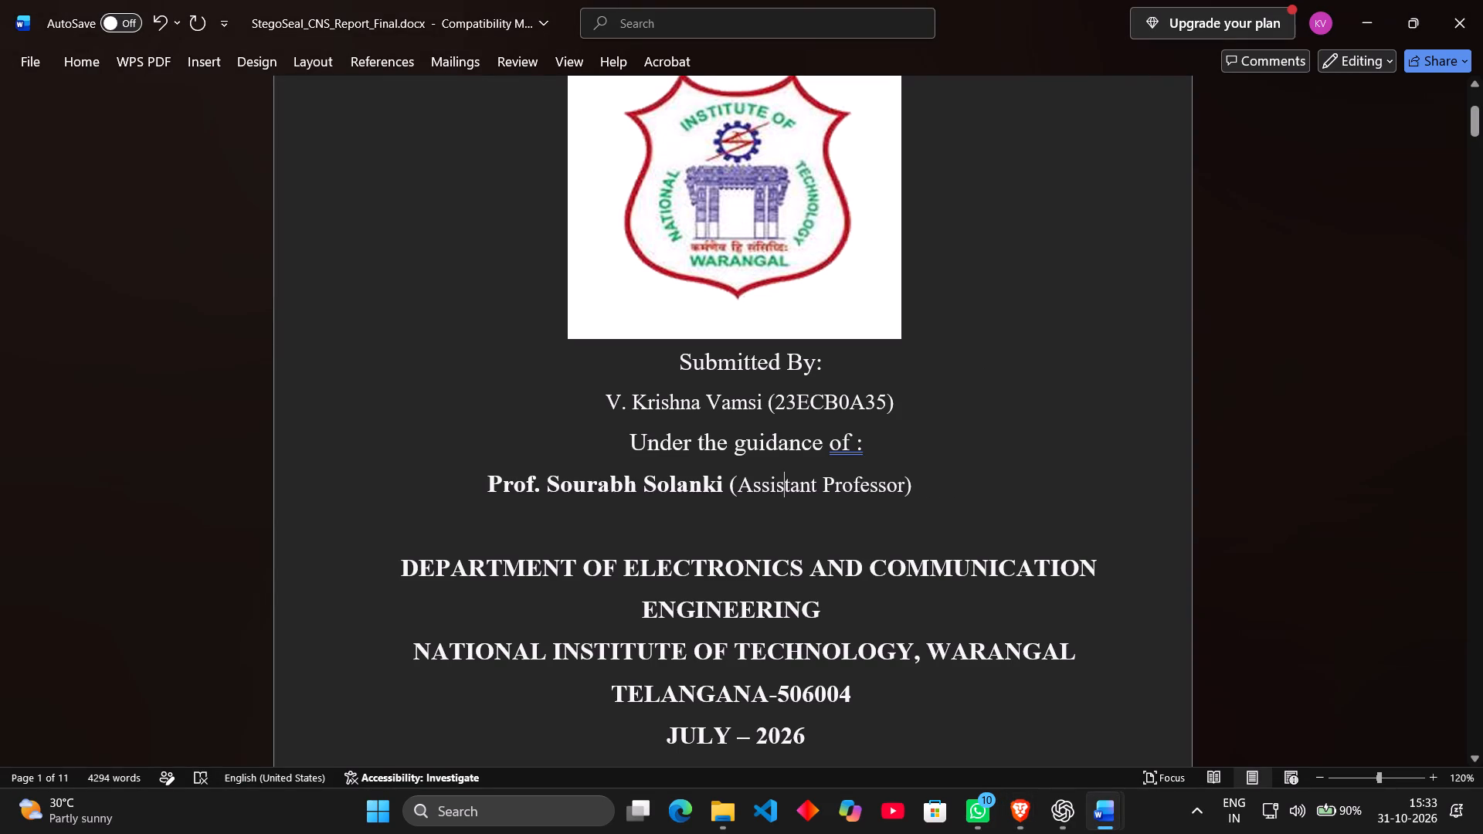
Shift the professor's name and designation line toward the page centre with five more leading spaces.
click(485, 485)
key(space)
key(space)
key(space)
key(space)
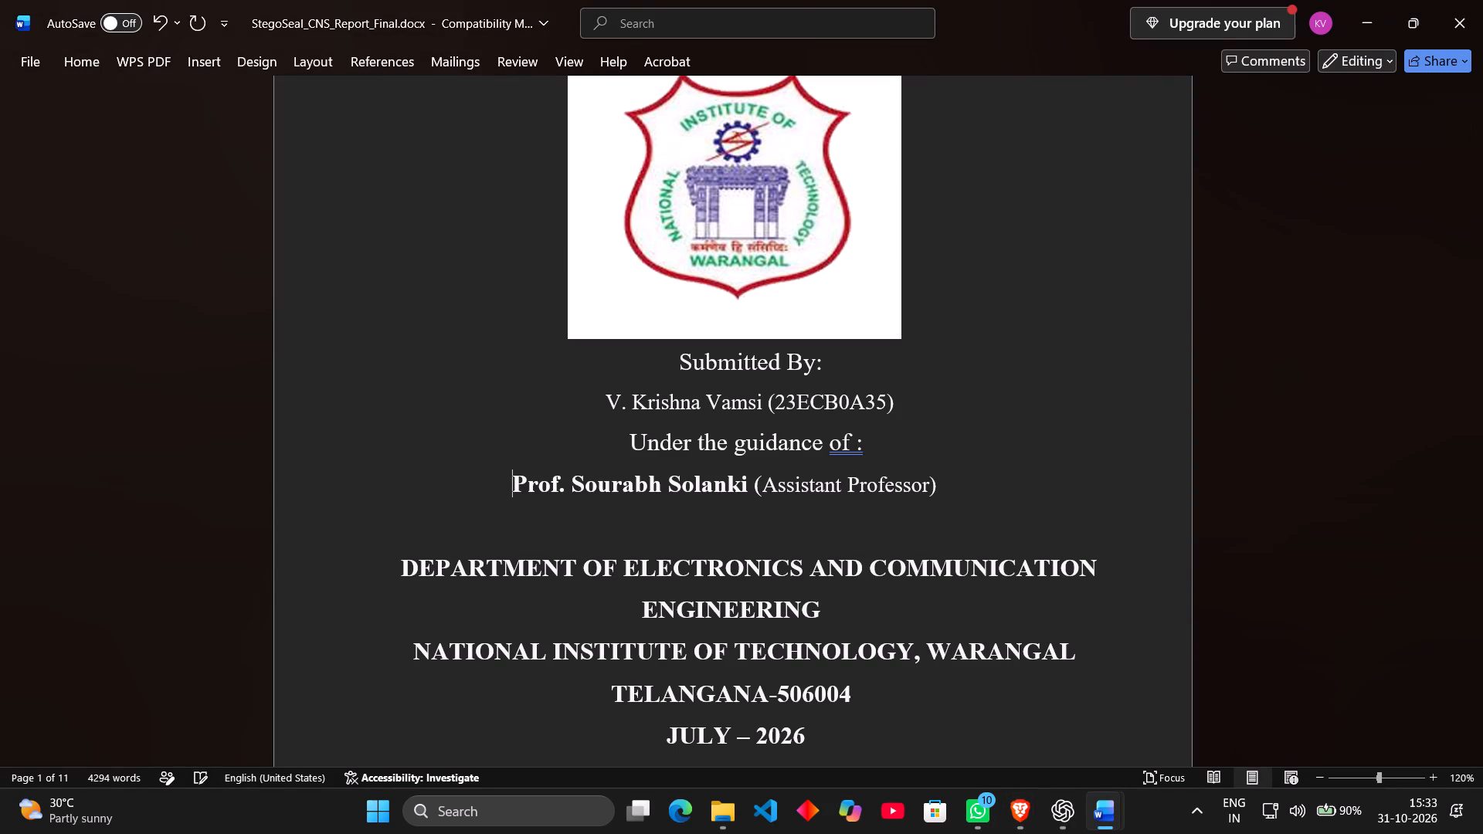
key(space)
Review the layout of the title page and the pages that follow it.
scroll(485, 485, up, 1)
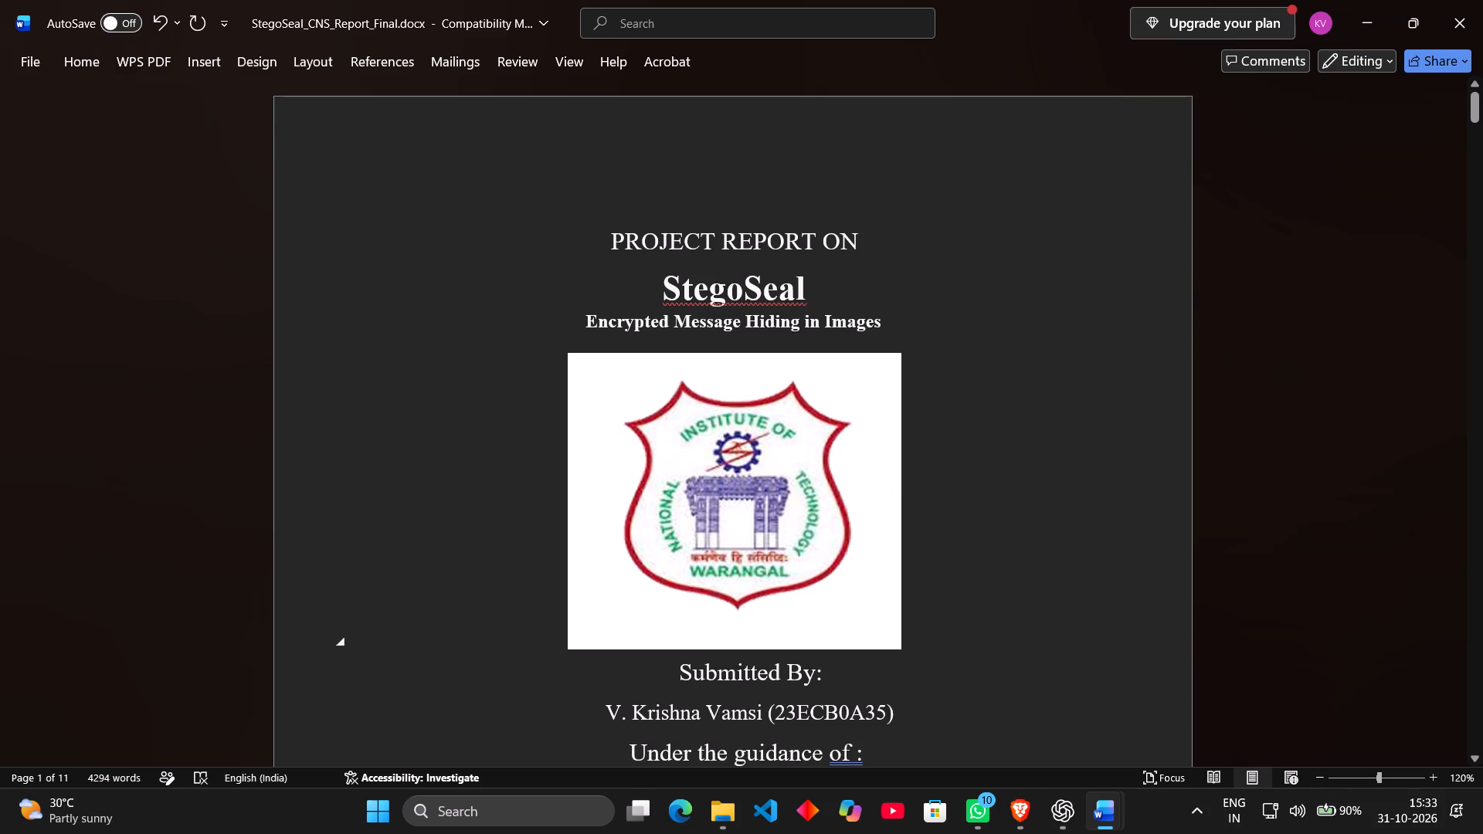
scroll(749, 480, down, 1)
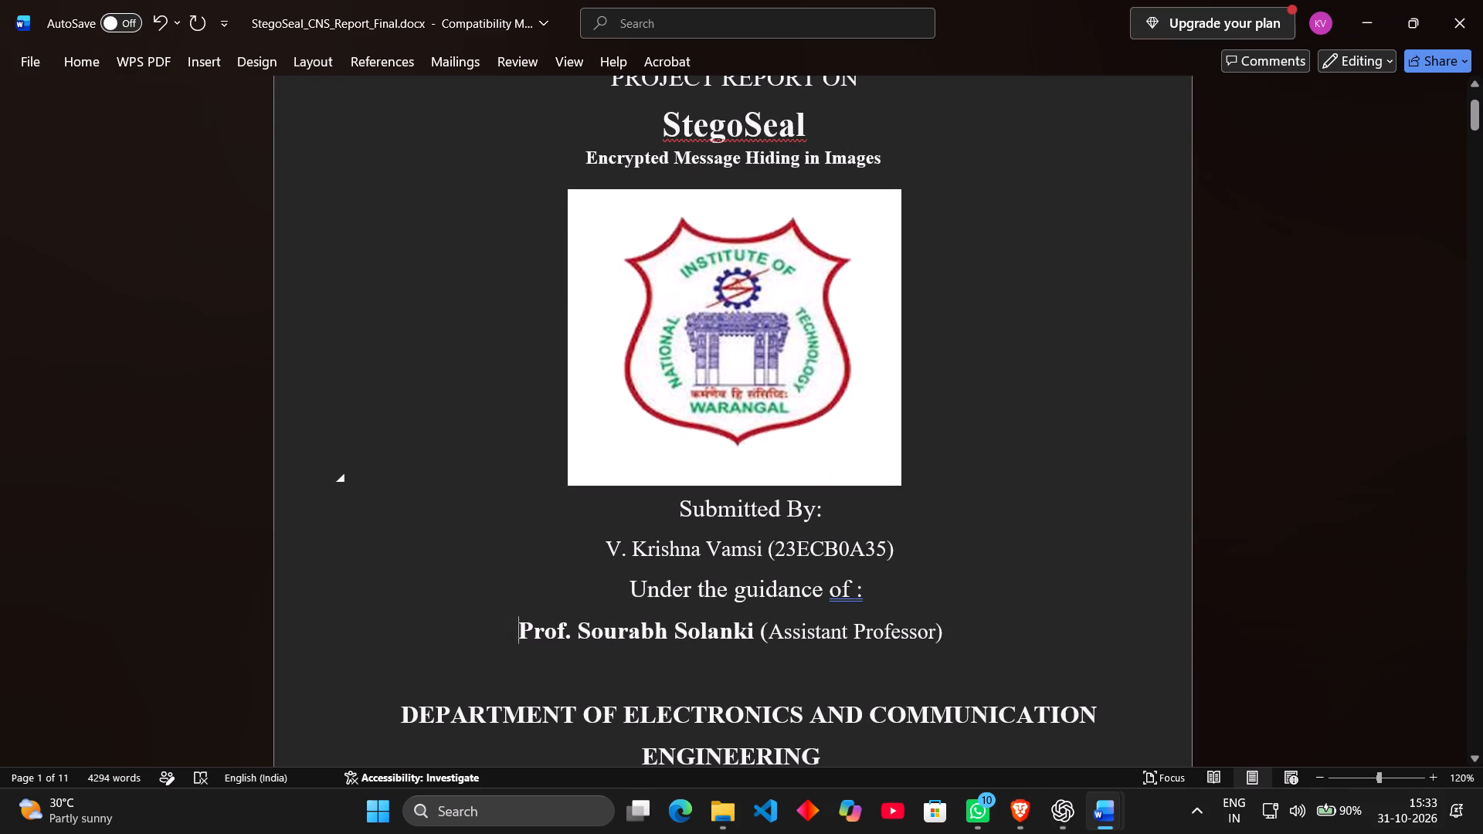
scroll(749, 480, down, 1)
scroll(745, 450, up, 1)
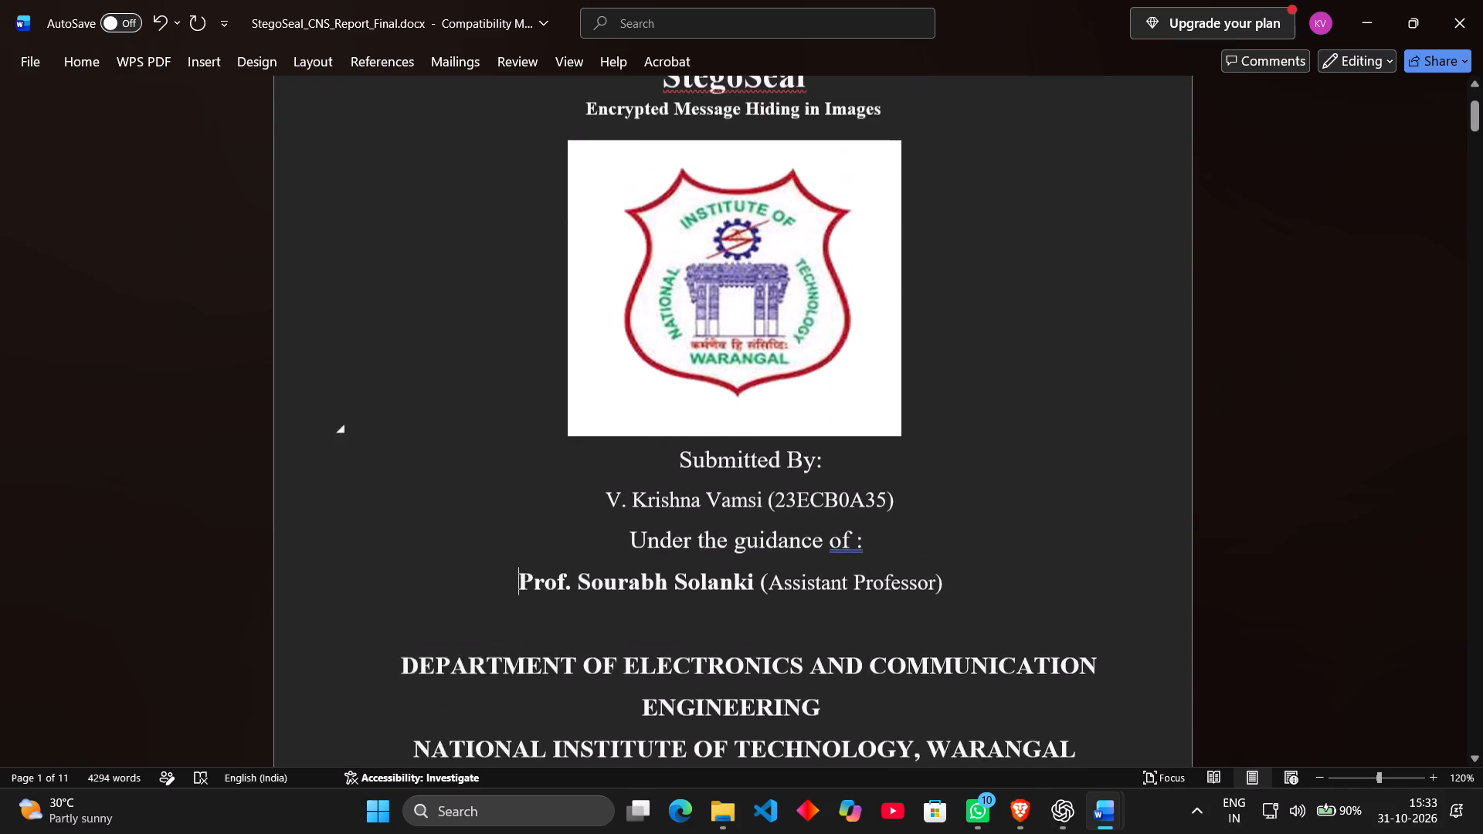
ctrl+scroll(745, 450, down, 3)
scroll(745, 450, down, 1)
ctrl+scroll(745, 450, down, 3)
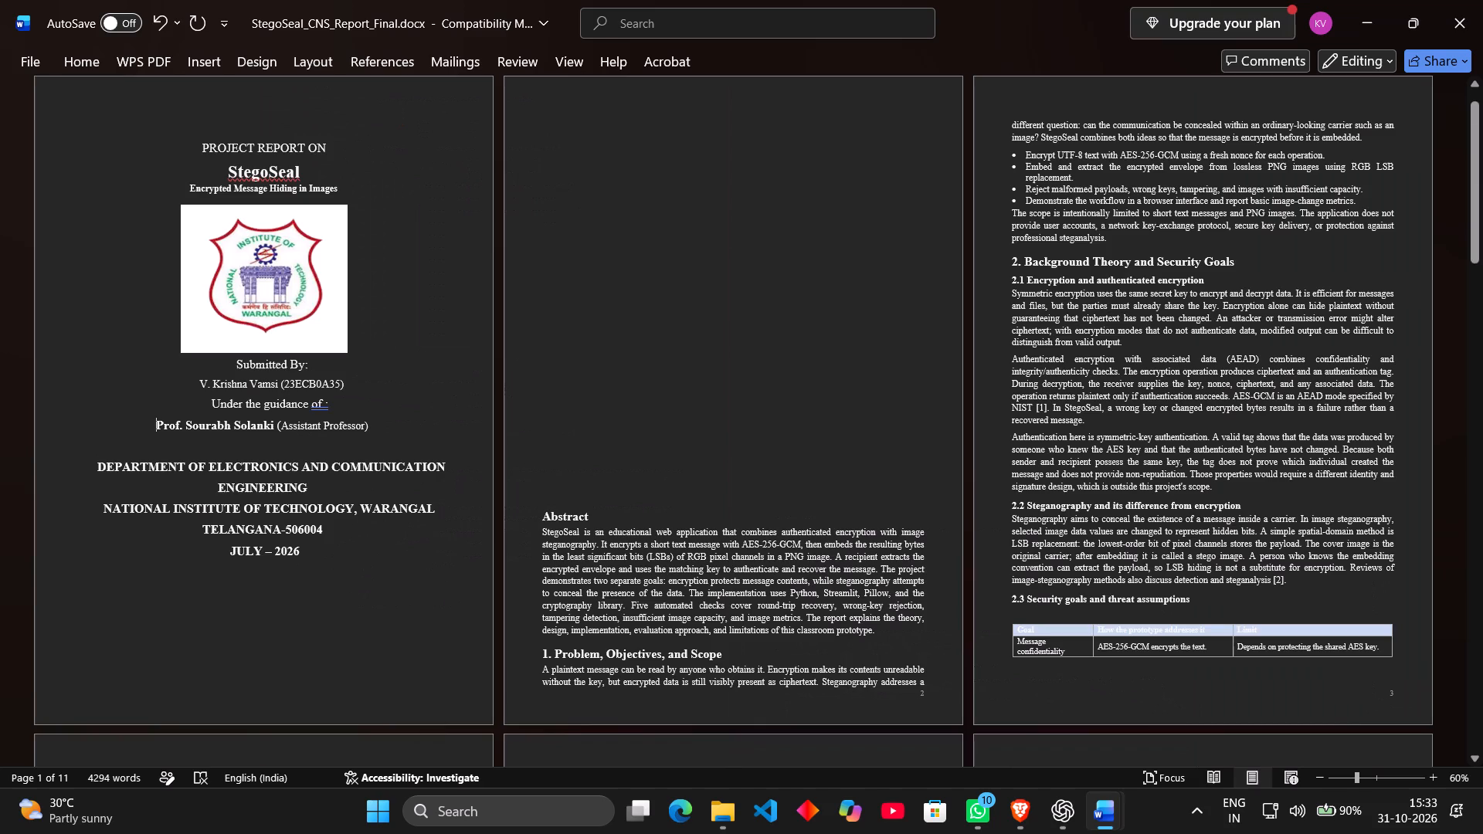
Close the ChatGPT Brave window, the professor's profile window and WhatsApp.
key(alt+Tab)
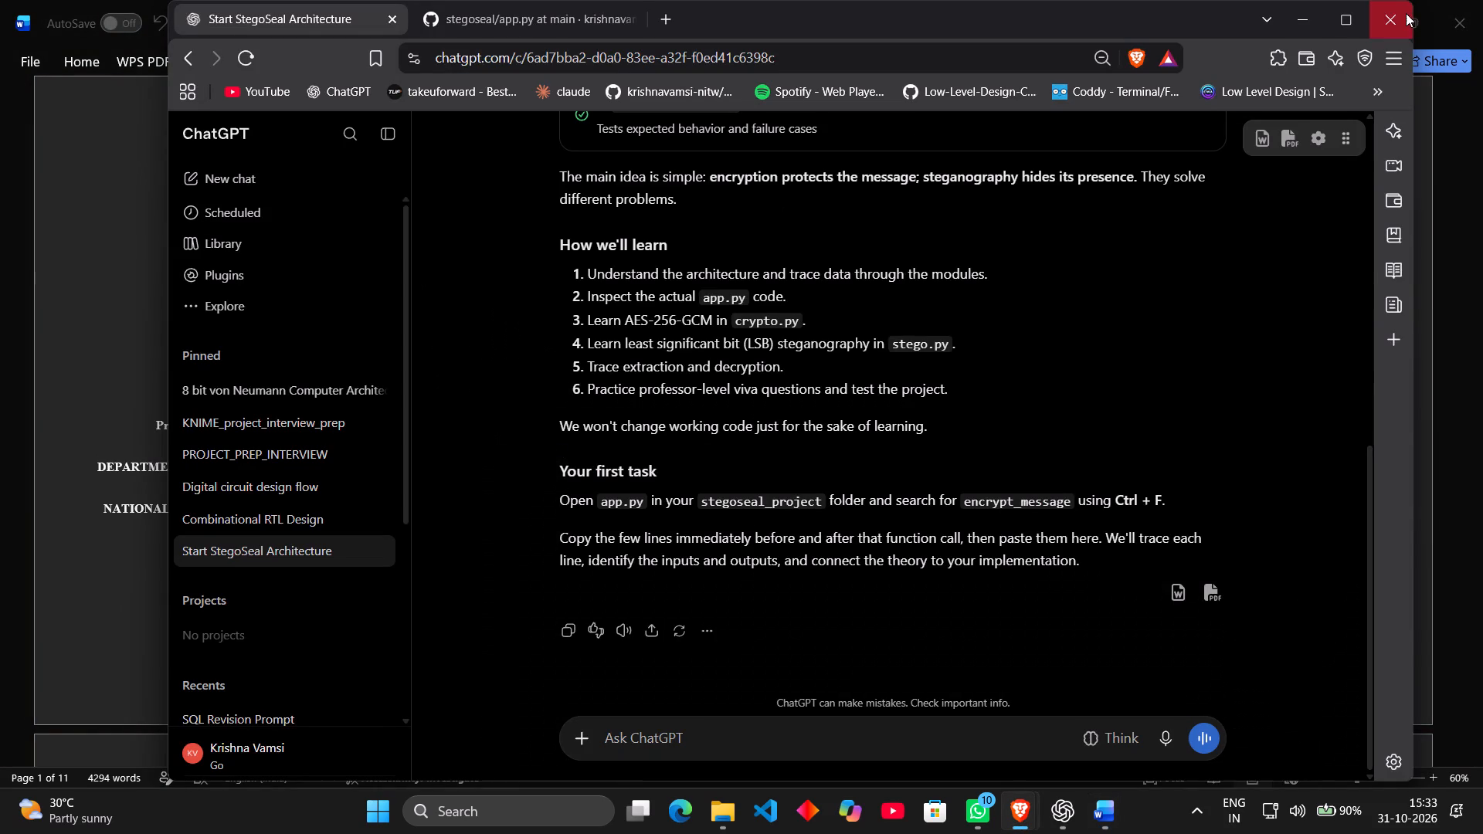
click(1404, 17)
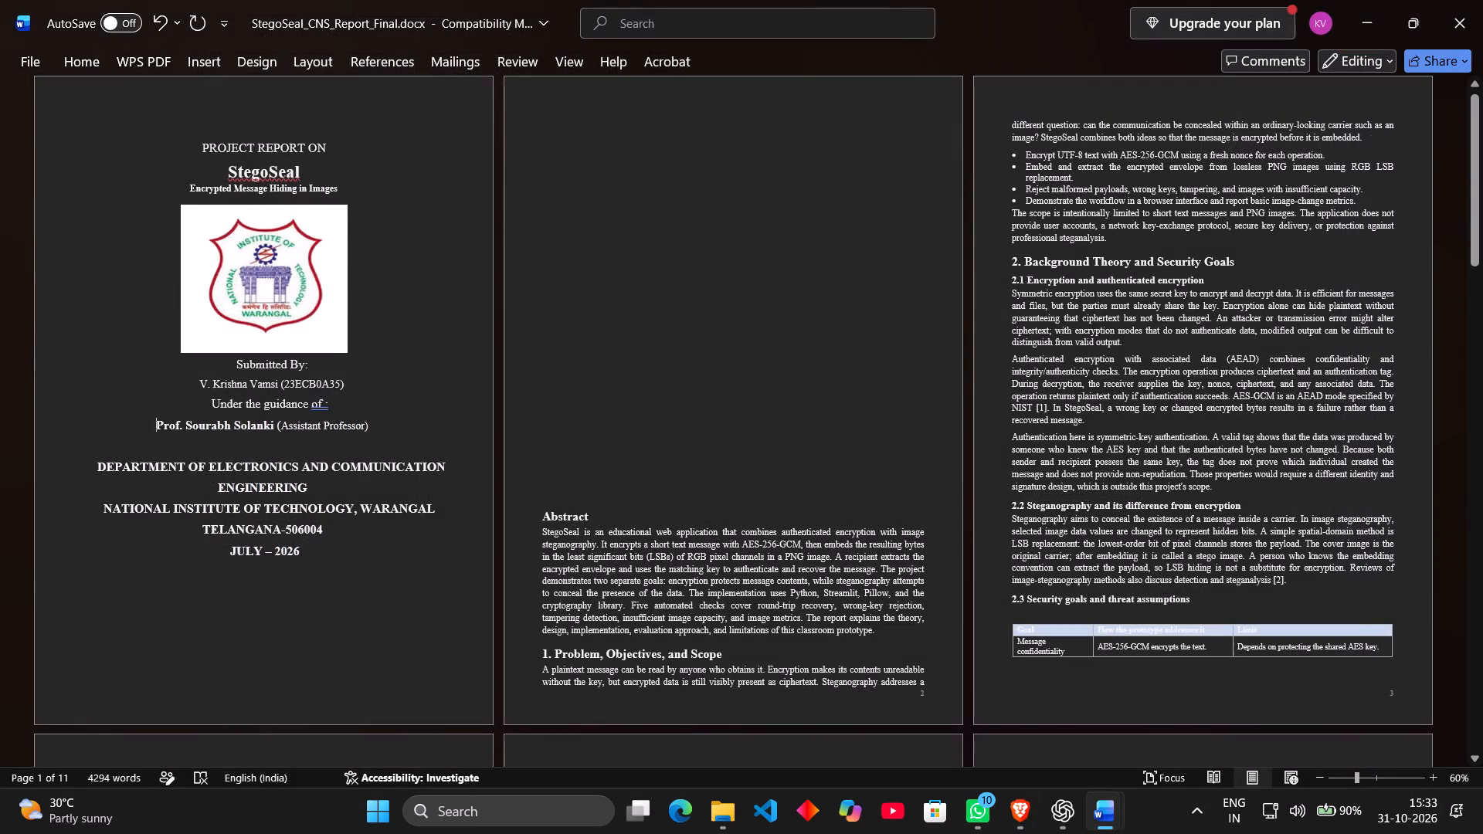
key(alt+Tab)
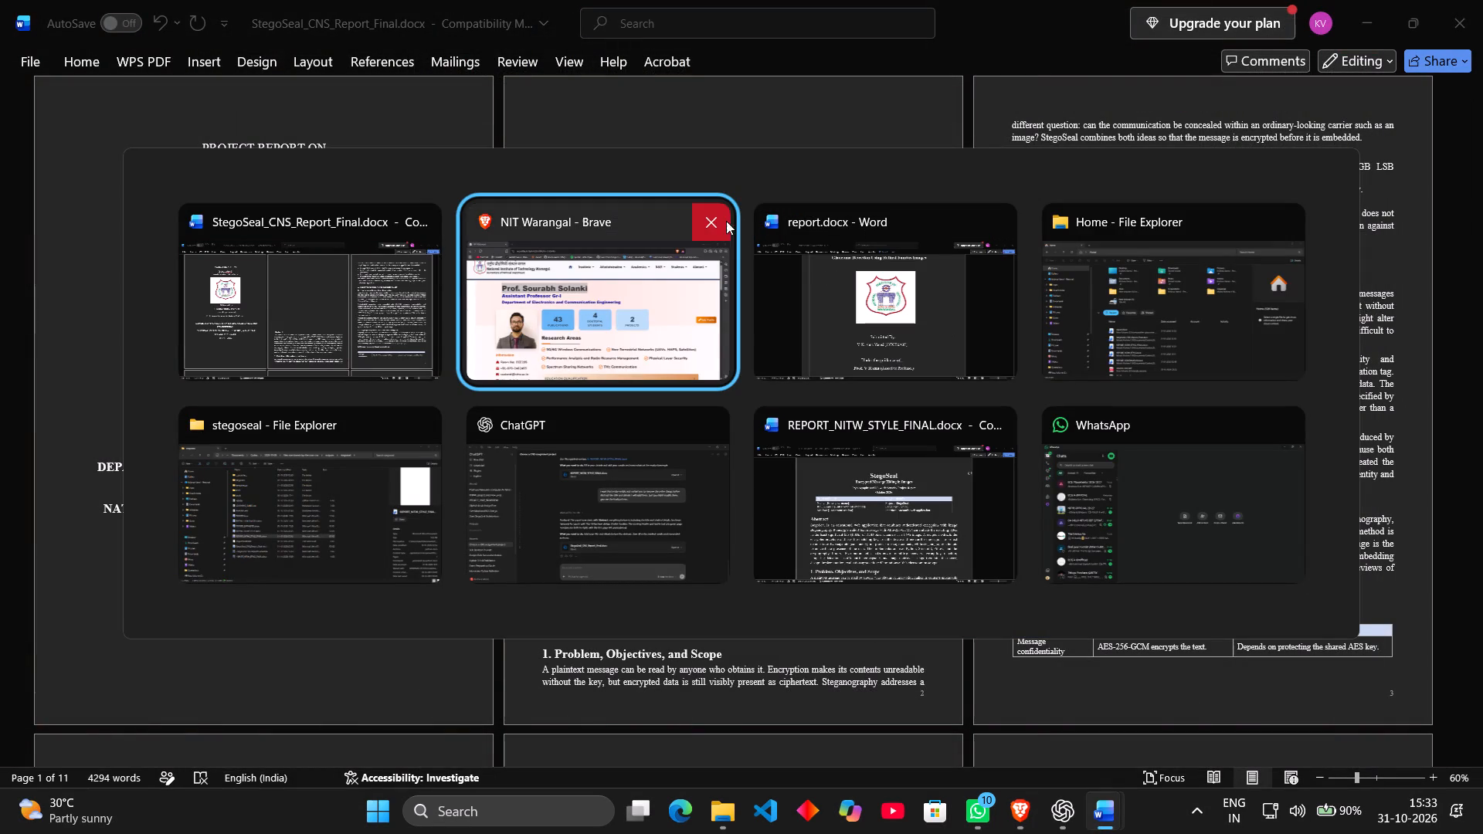
alt+click(713, 222)
key(alt+Tab)
key(alt+Tab)
key(alt+Tab)
key(alt+Tab)
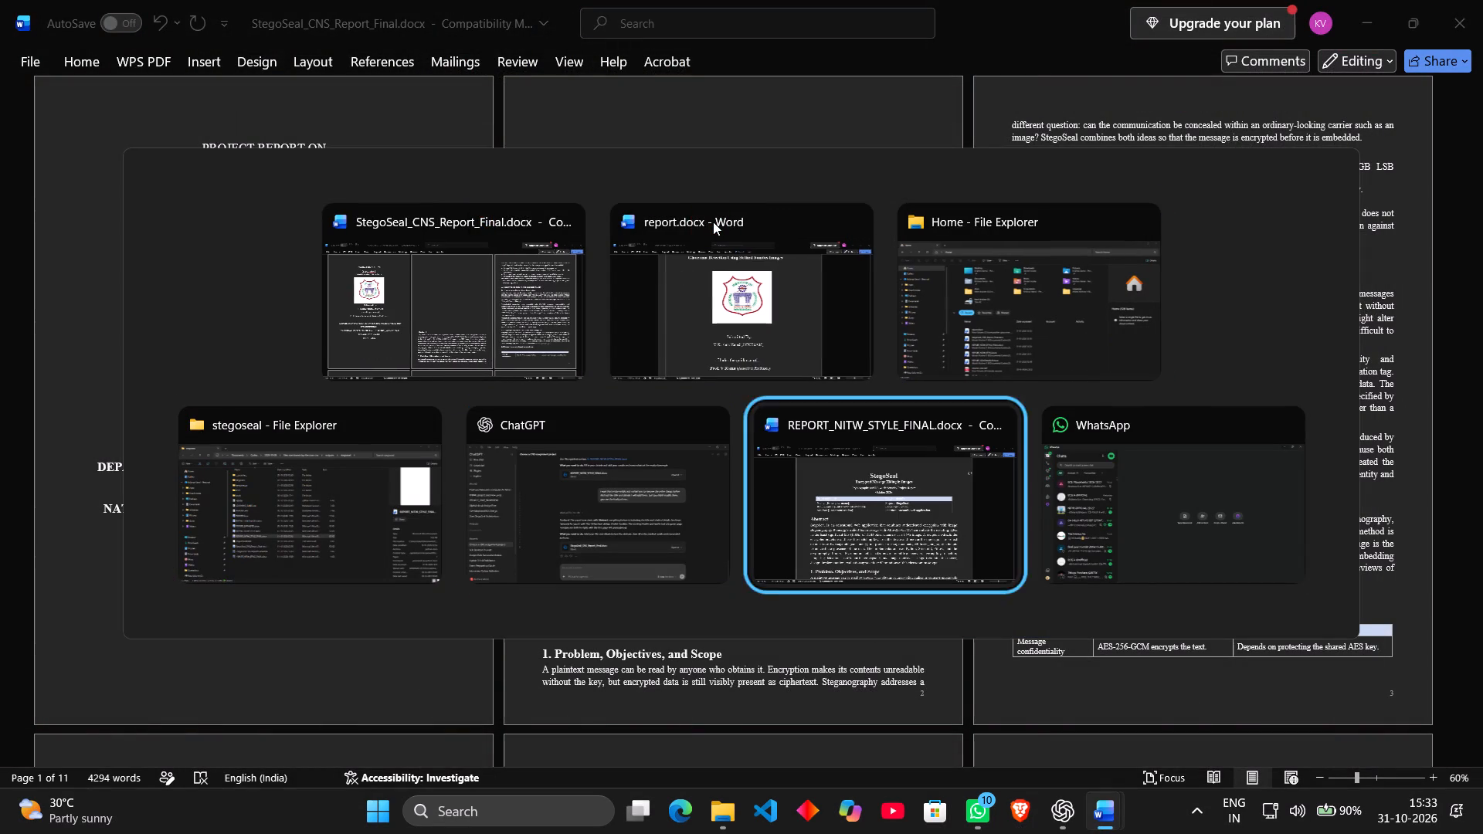
key(alt+Tab)
key(alt+Tab)
alt+click(1291, 429)
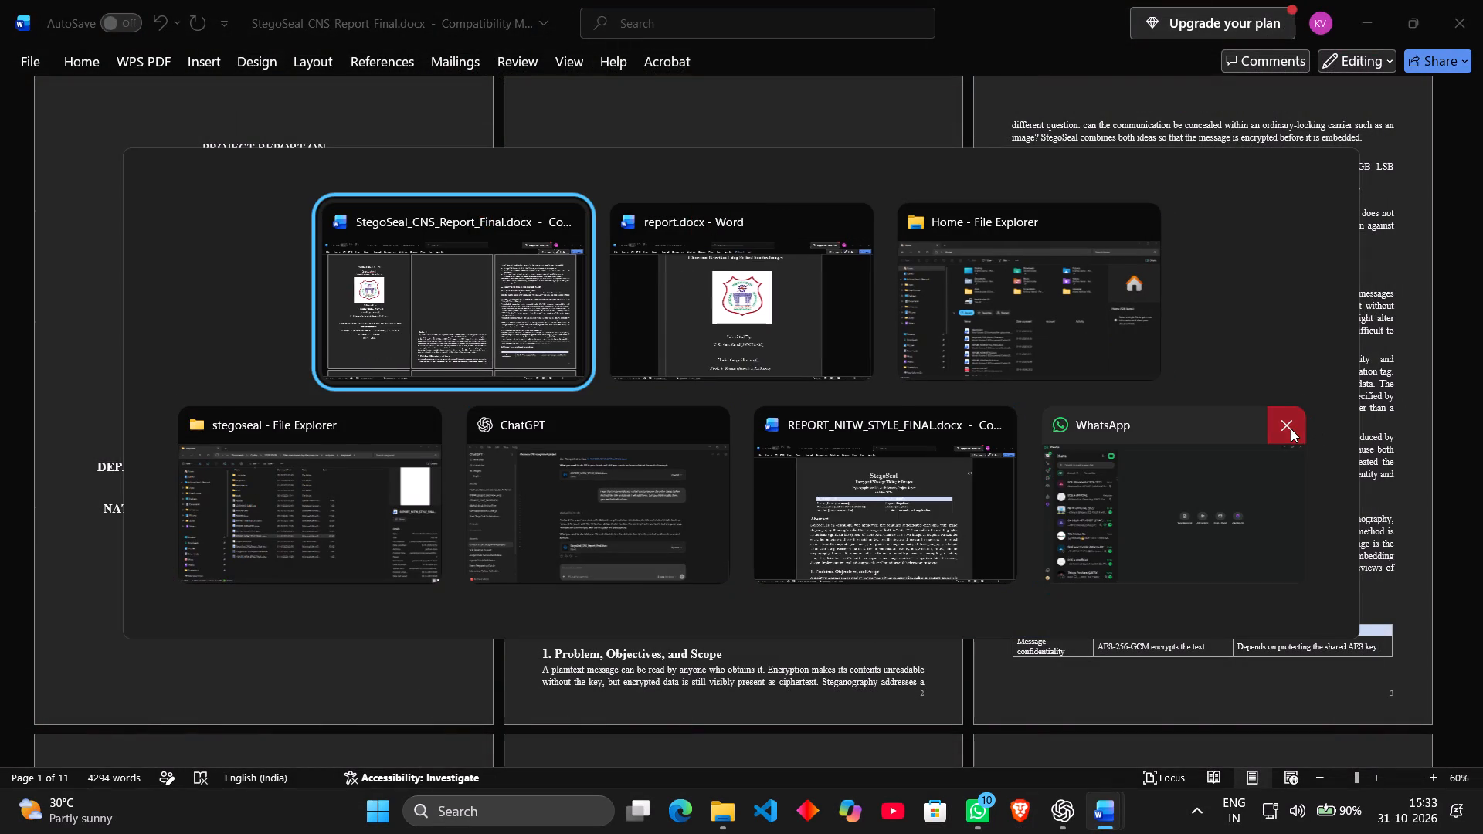
Check the cover of report.docx, and replace the month in the StegoSeal title page's date line with NOVEMBER.
key(alt+Tab)
key(alt+Tab)
scroll(1026, 540, down, 1)
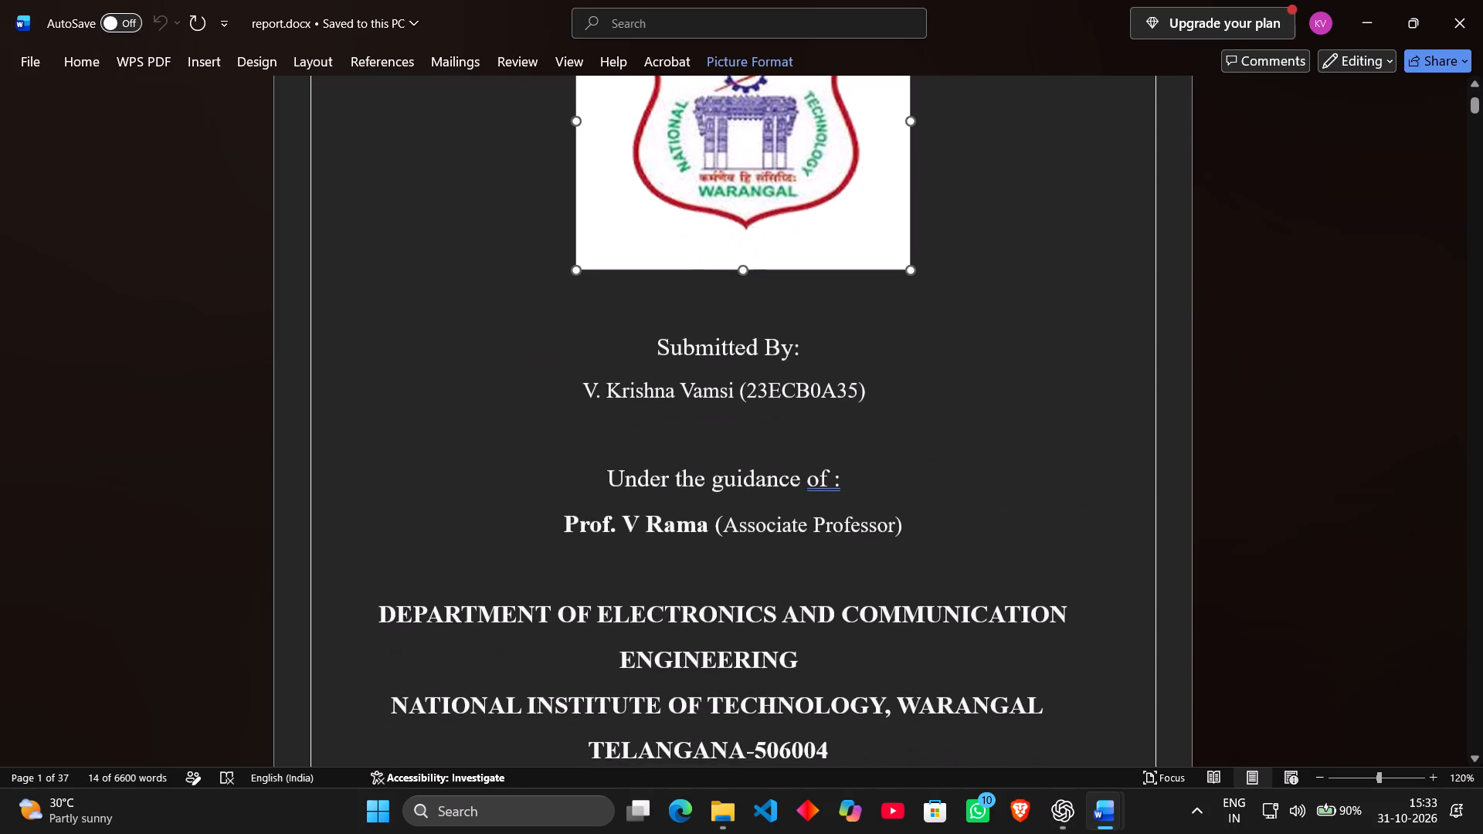
scroll(899, 552, down, 1)
key(alt+Tab)
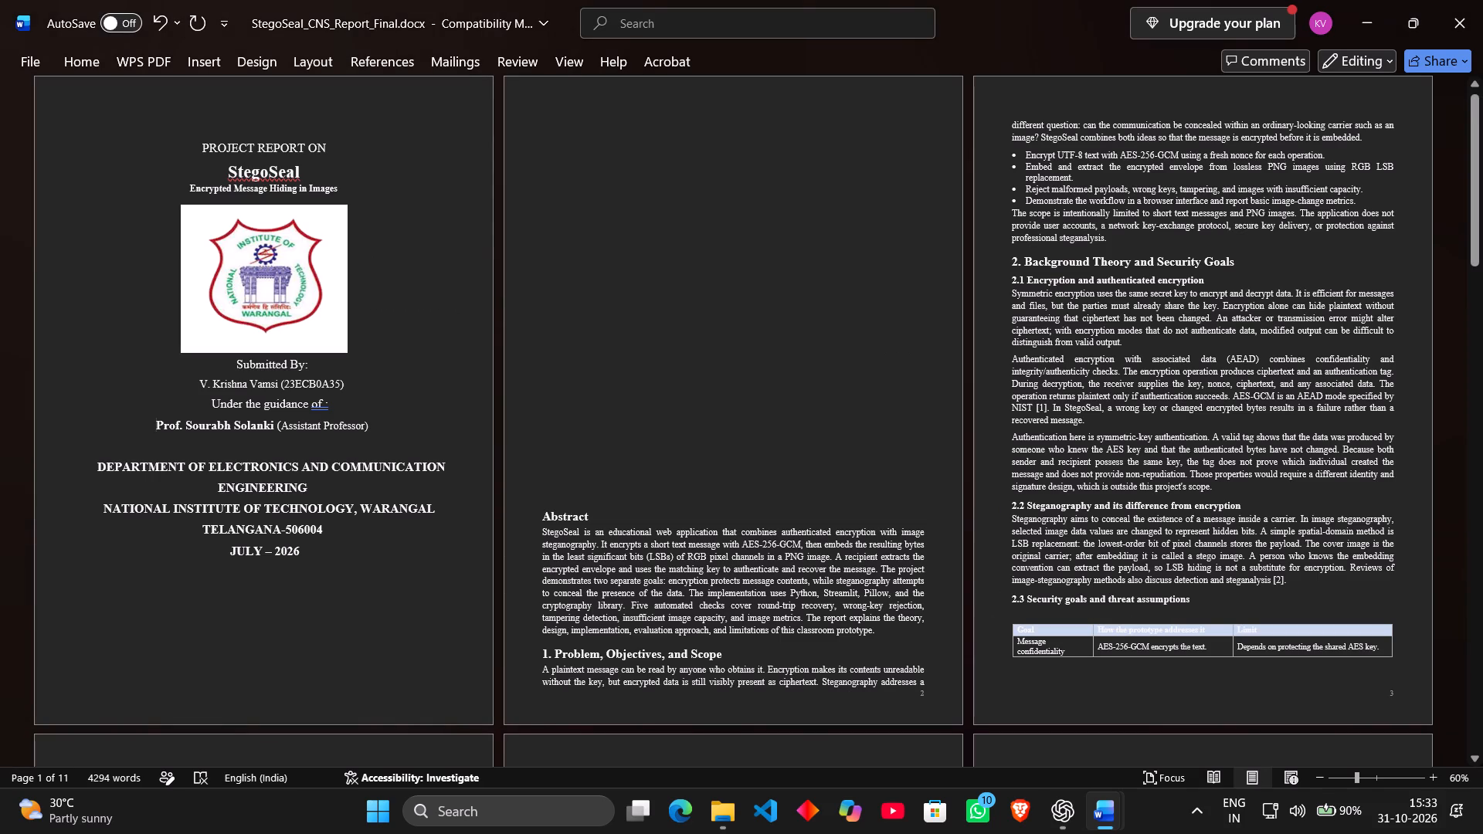
click(263, 550)
key(BackSpace)
key(BackSpace)
key(BackSpace)
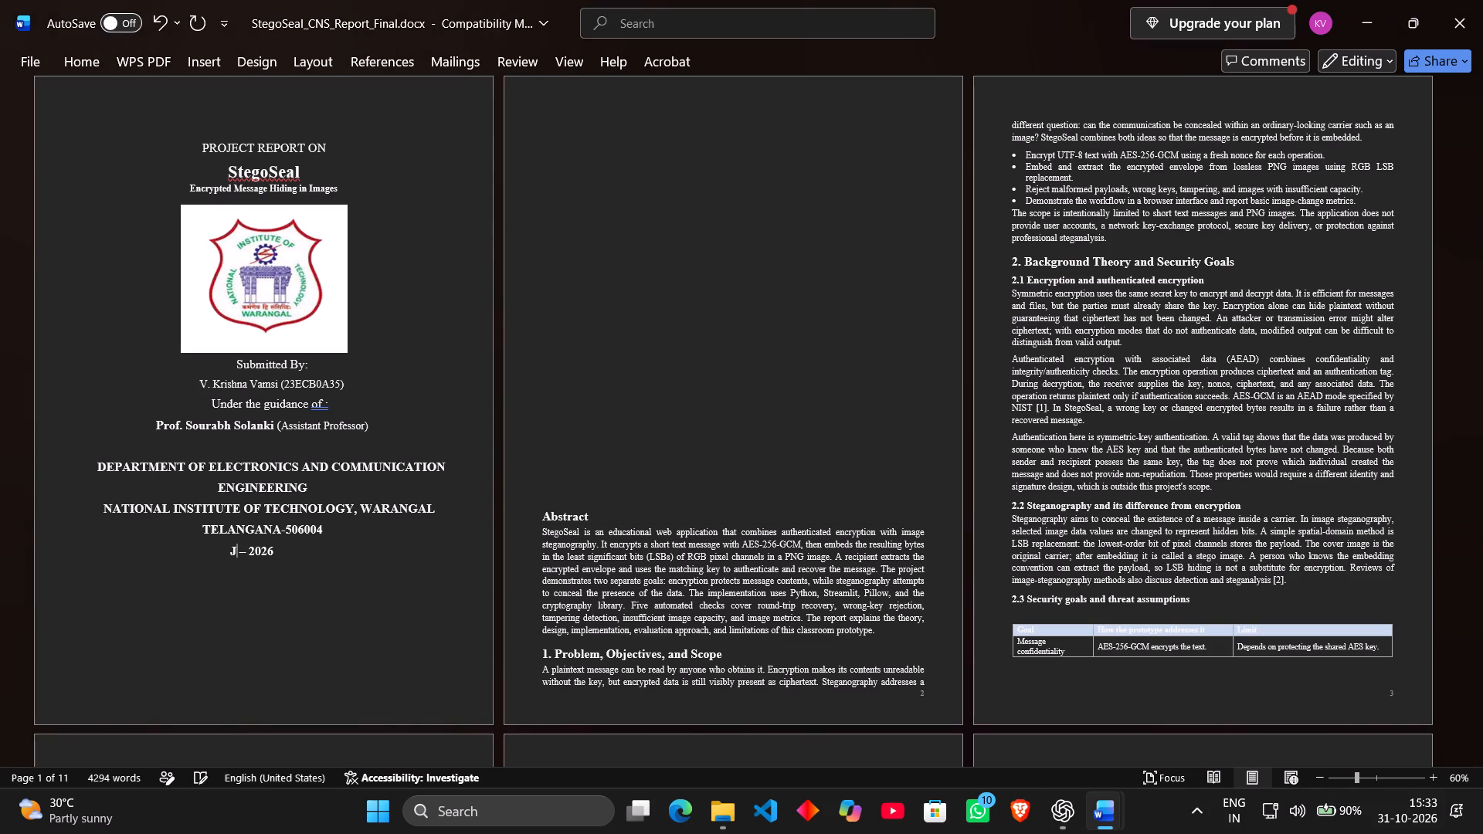
key(BackSpace)
text(NO)
text(VEMBER)
Recentre the "NOVEMBER – 2026" line by removing nine of its leading spaces.
key(Left)
key(Left)
key(Left)
key(Left)
key(Left)
key(Left)
key(Left)
key(Left)
key(Left)
key(Left)
key(BackSpace)
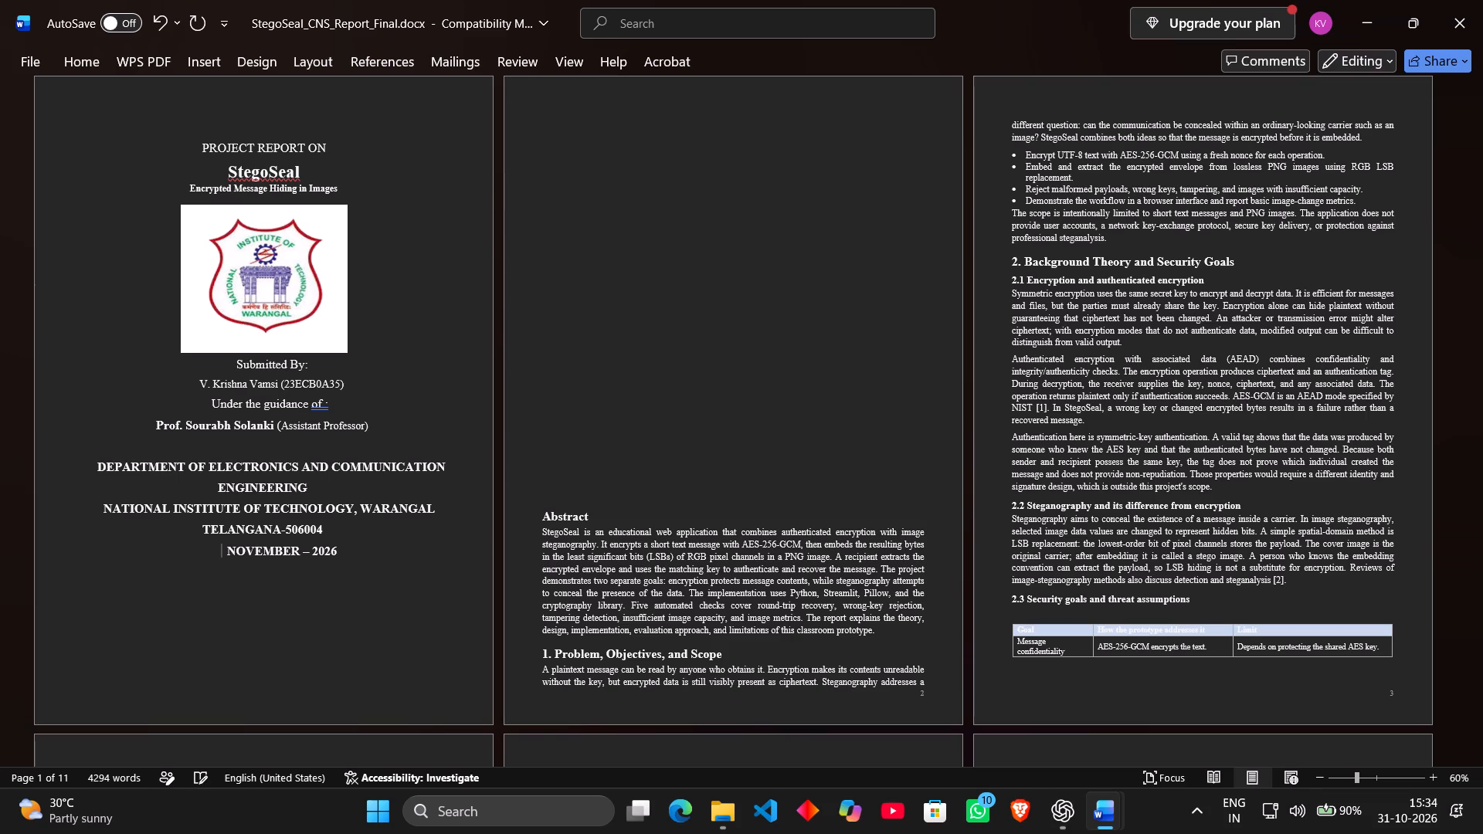
key(BackSpace)
key(BackSpace)
key(BackSpace)
key(BackSpace)
key(BackSpace)
key(BackSpace)
key(BackSpace)
key(space)
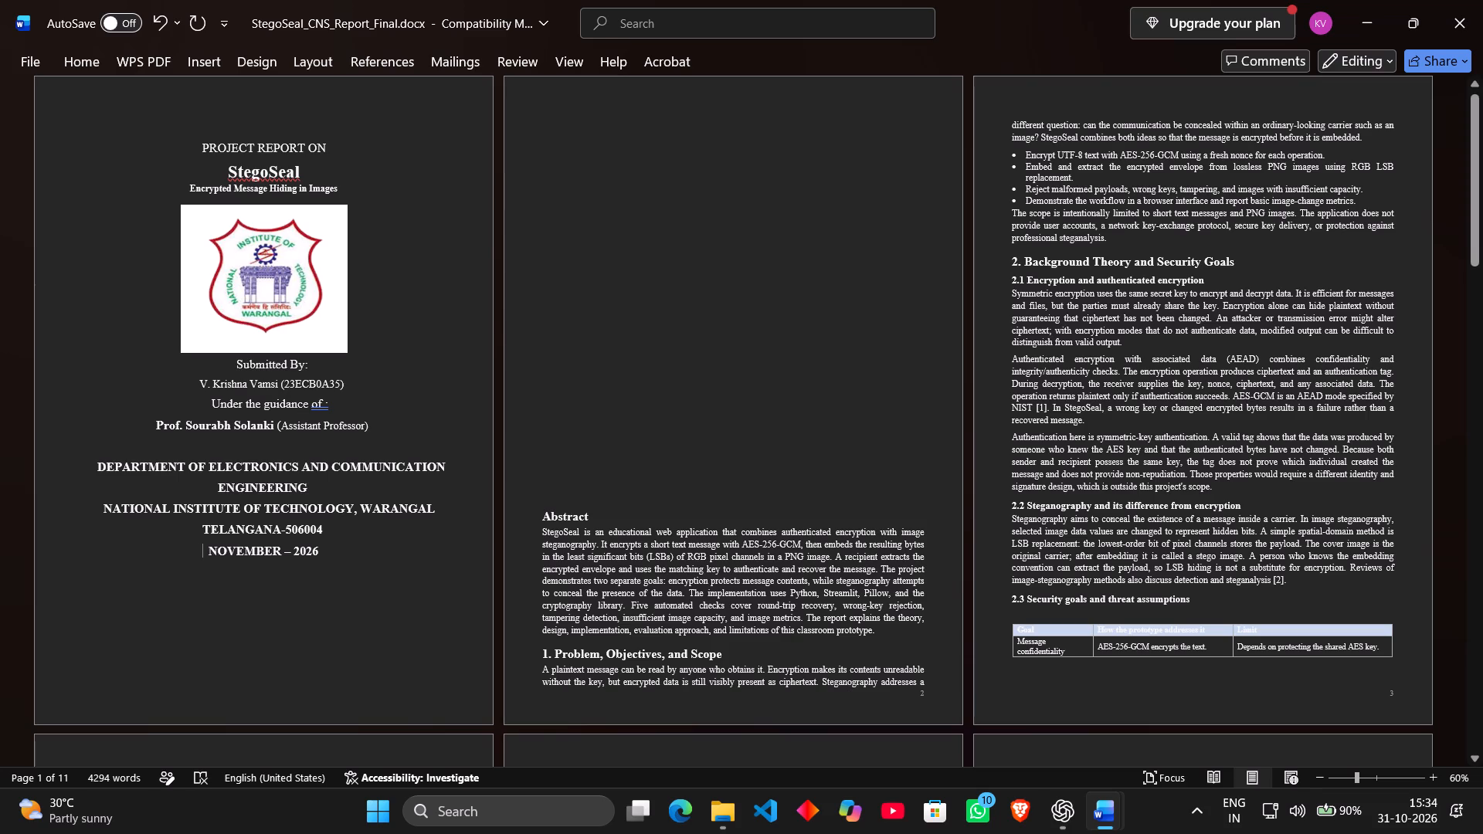
key(BackSpace)
key(BackSpace)
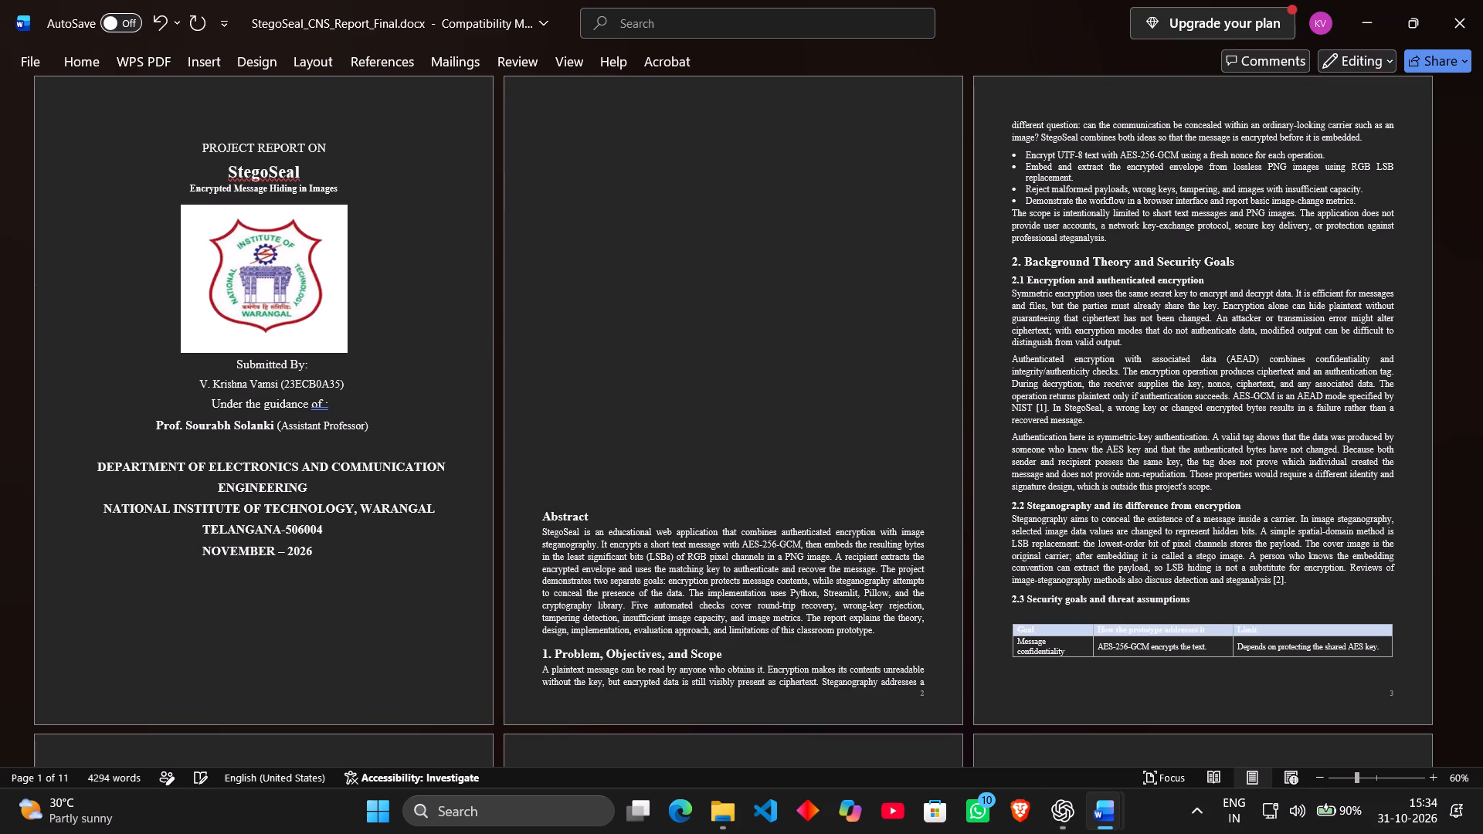
Insert a blank line between the logo and "Submitted By:" and another between the subtitle and the logo.
scroll(331, 432, up, 1)
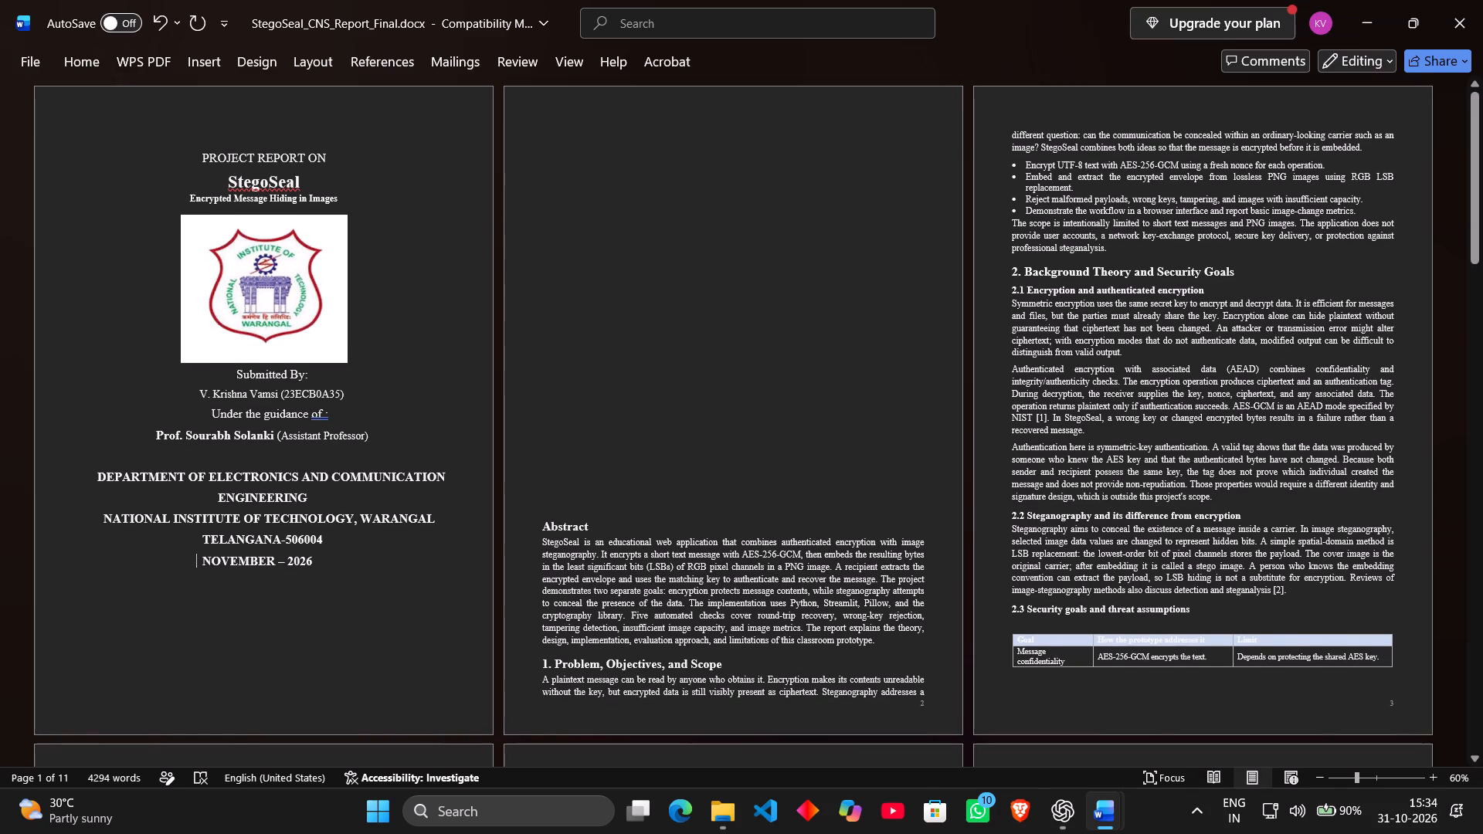
scroll(290, 484, down, 1)
scroll(209, 457, up, 1)
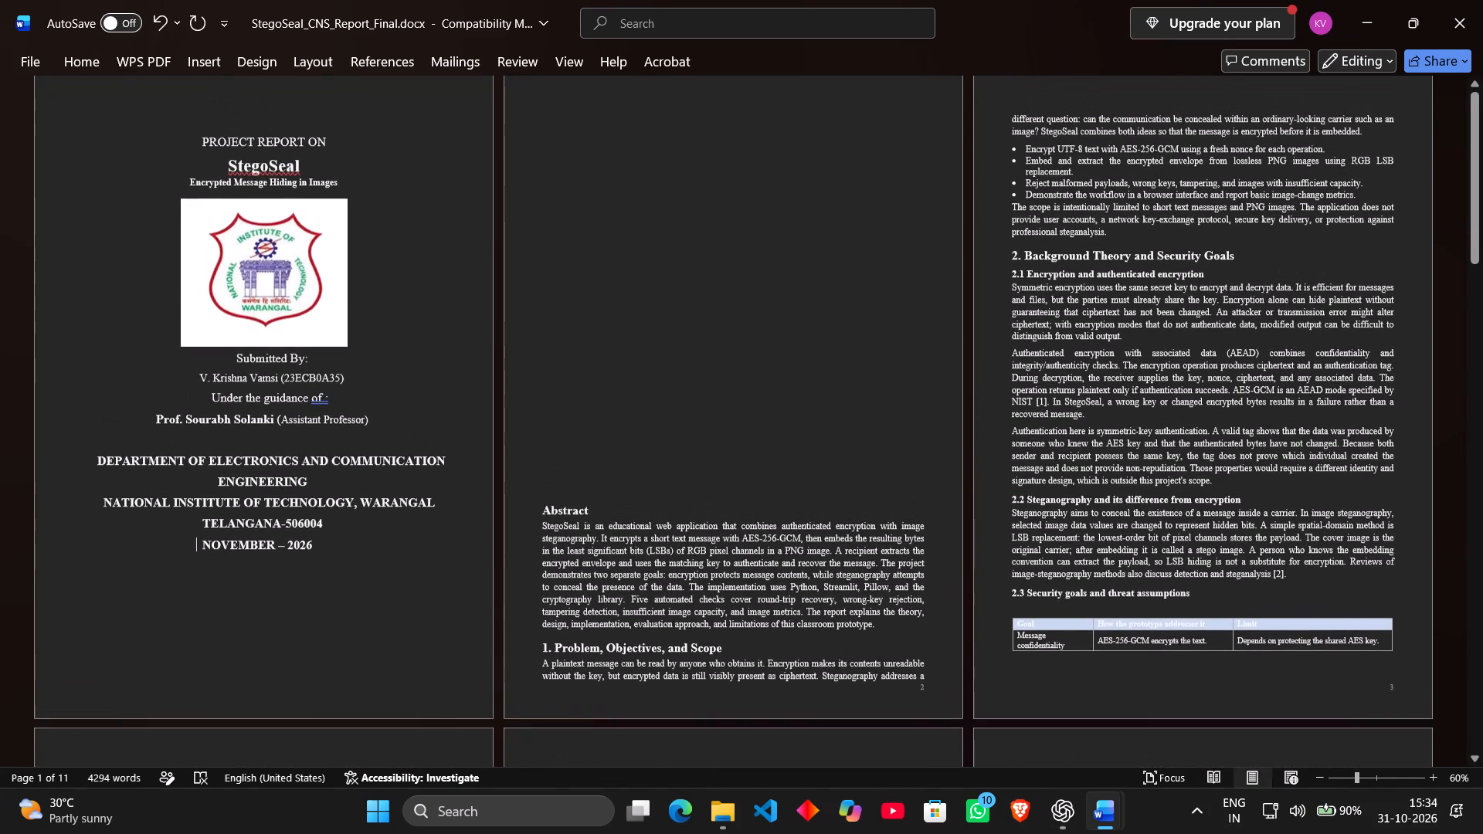
click(375, 357)
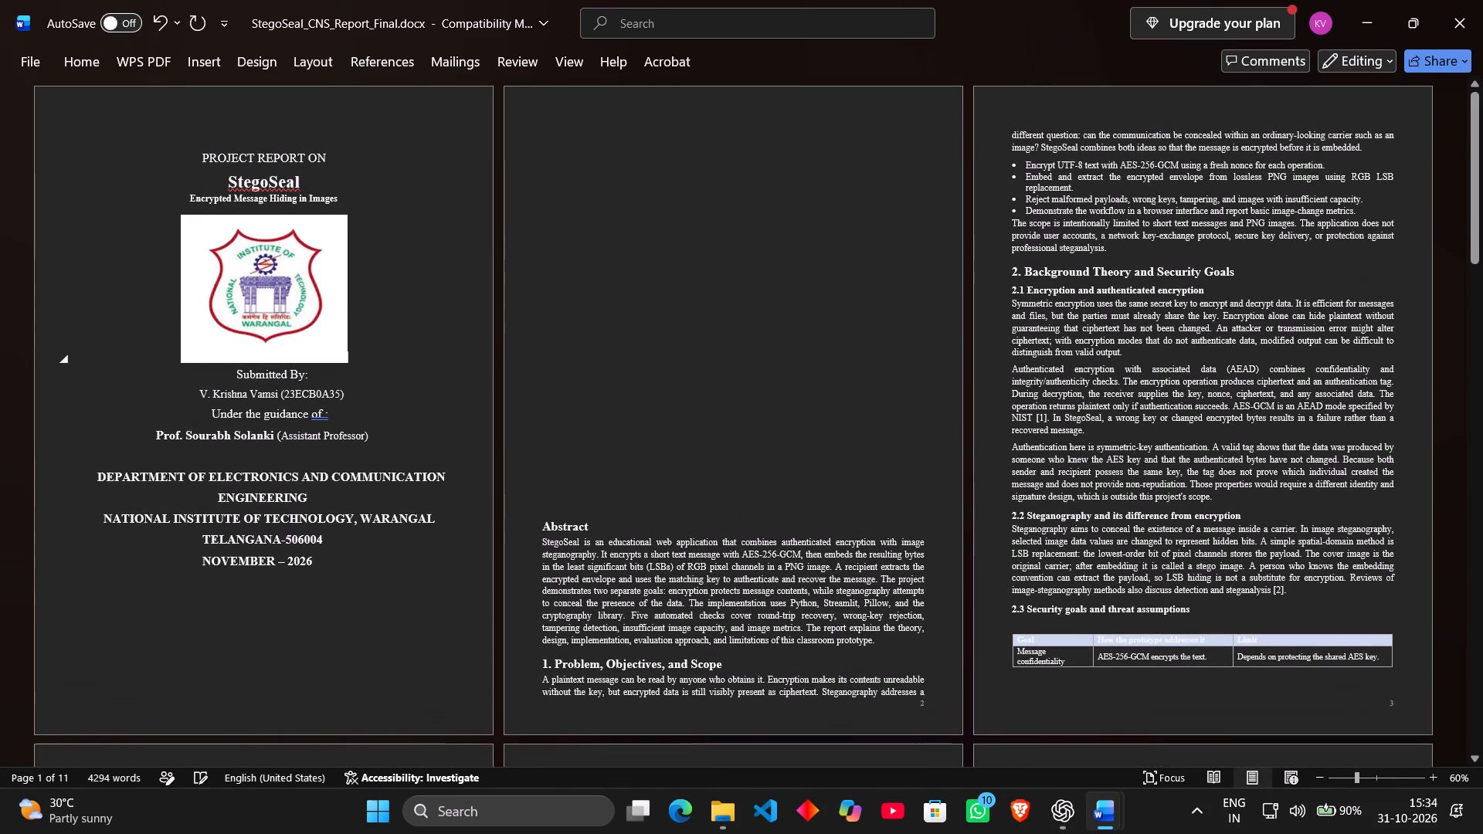
key(Return)
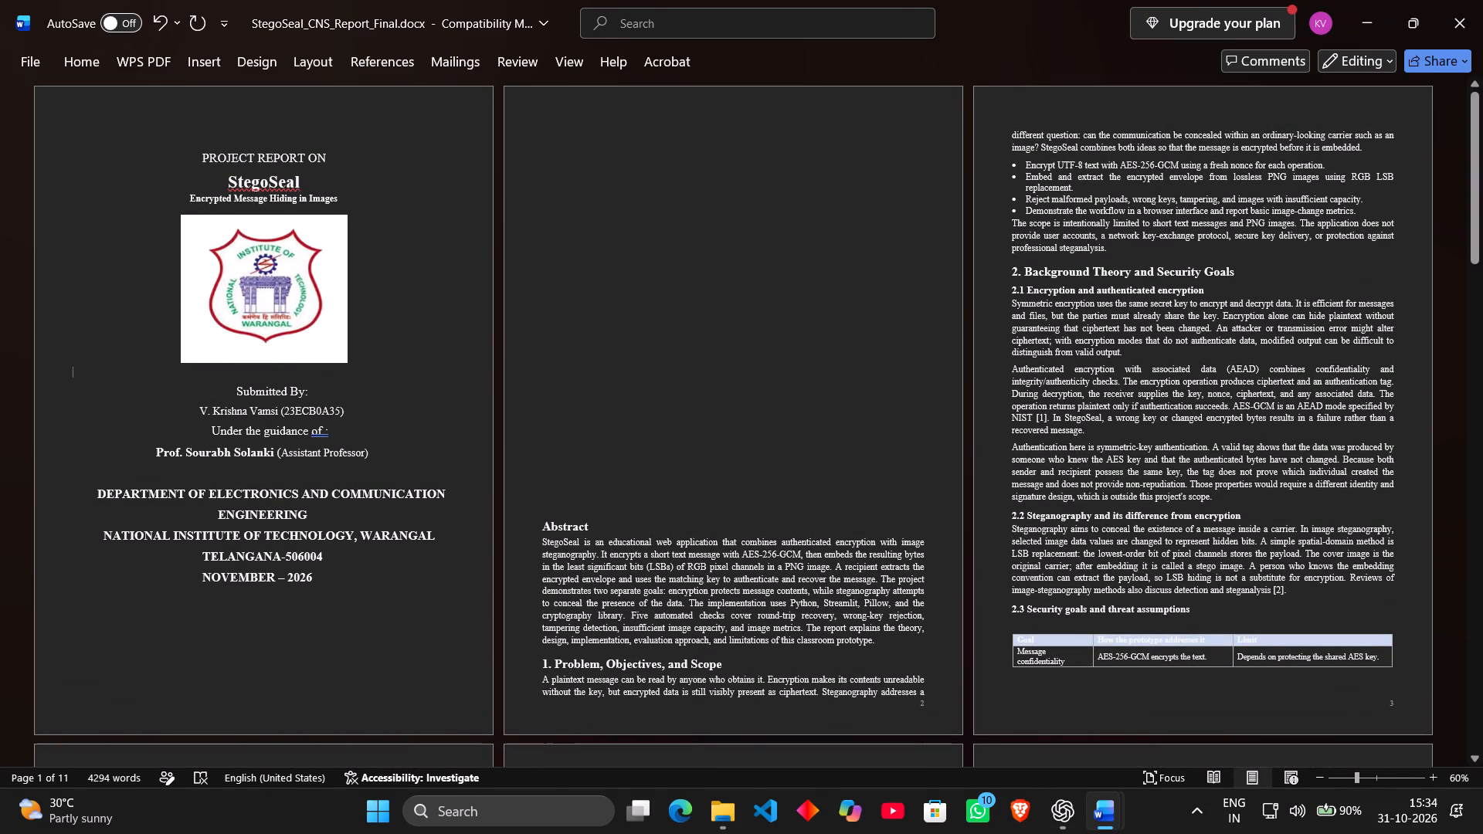
click(348, 195)
key(Return)
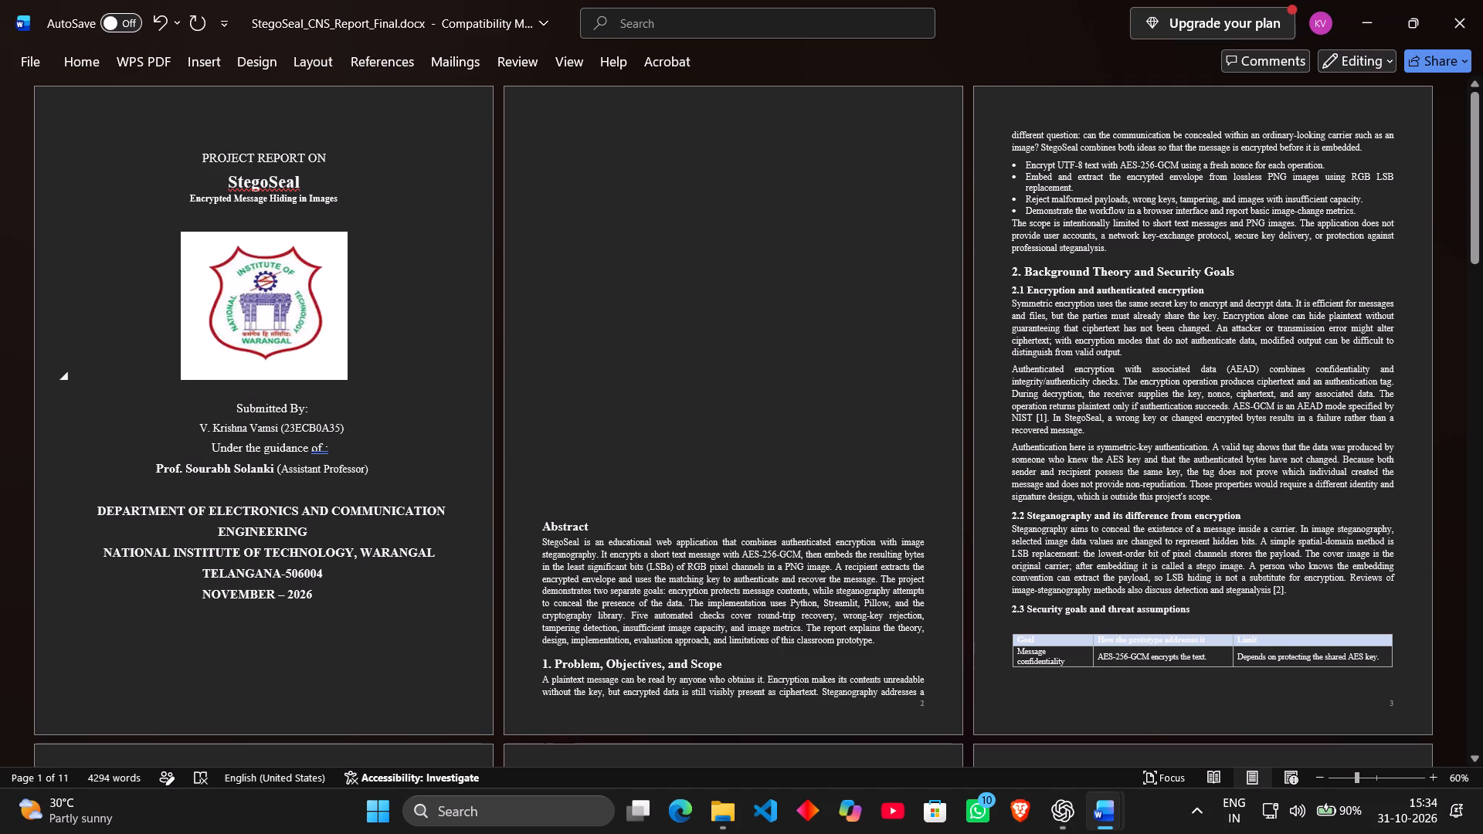
Compare the StegoSeal title page with report.docx's cover, and add one leading space to the "NOVEMBER – 2026" line.
scroll(324, 235, up, 1)
scroll(347, 385, down, 1)
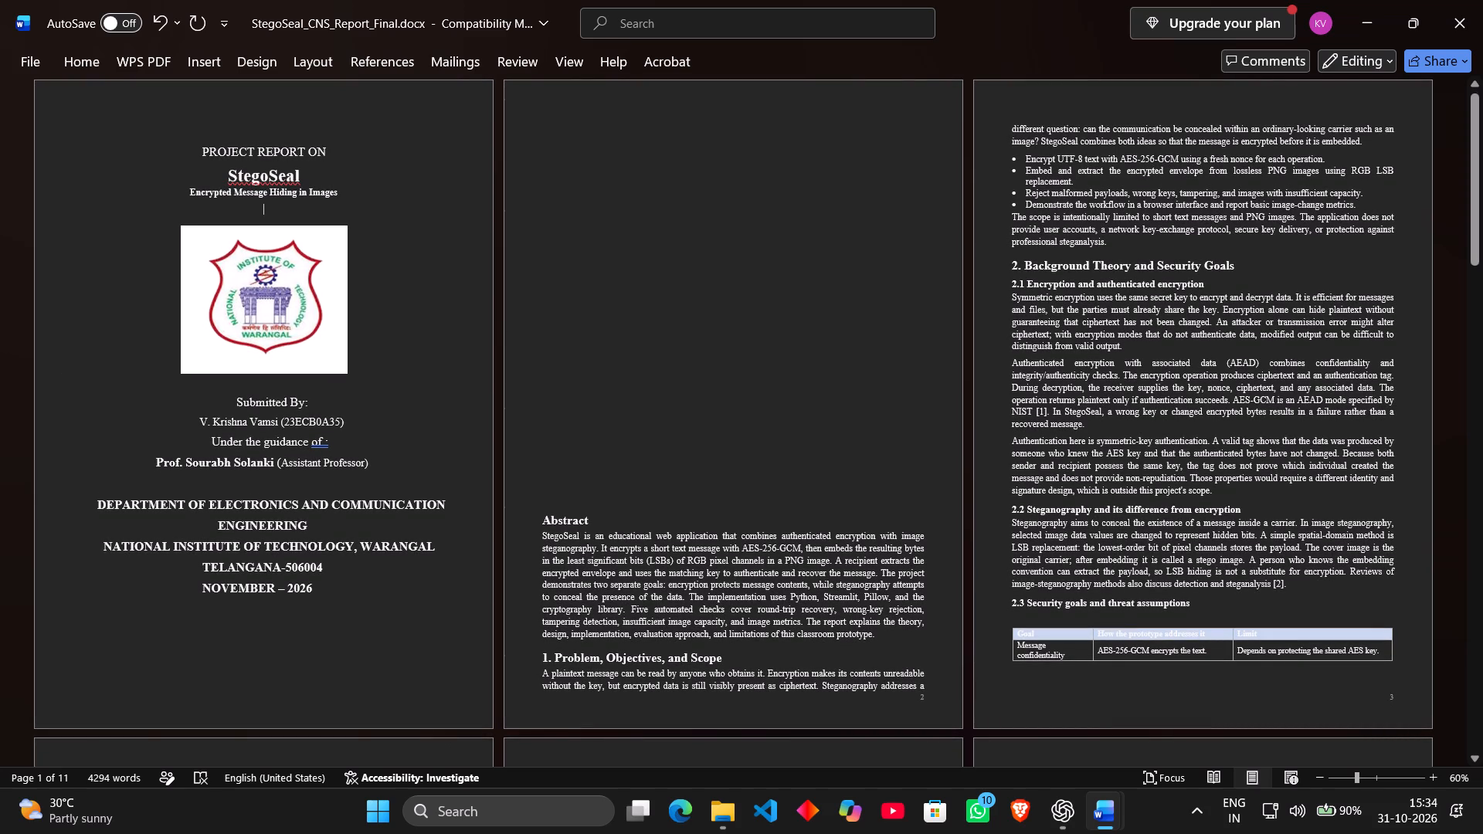
key(alt+Tab)
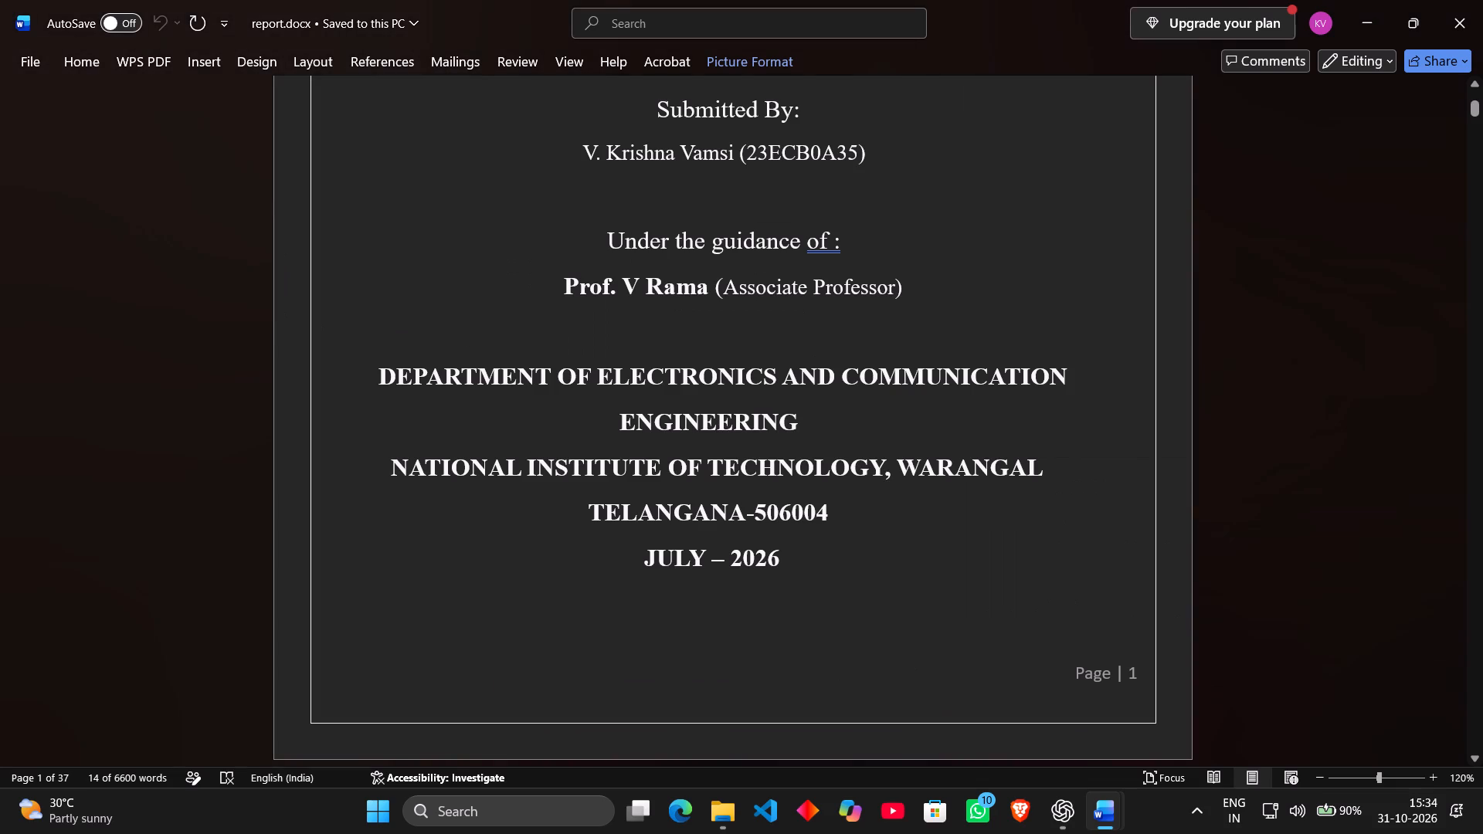
scroll(571, 210, up, 2)
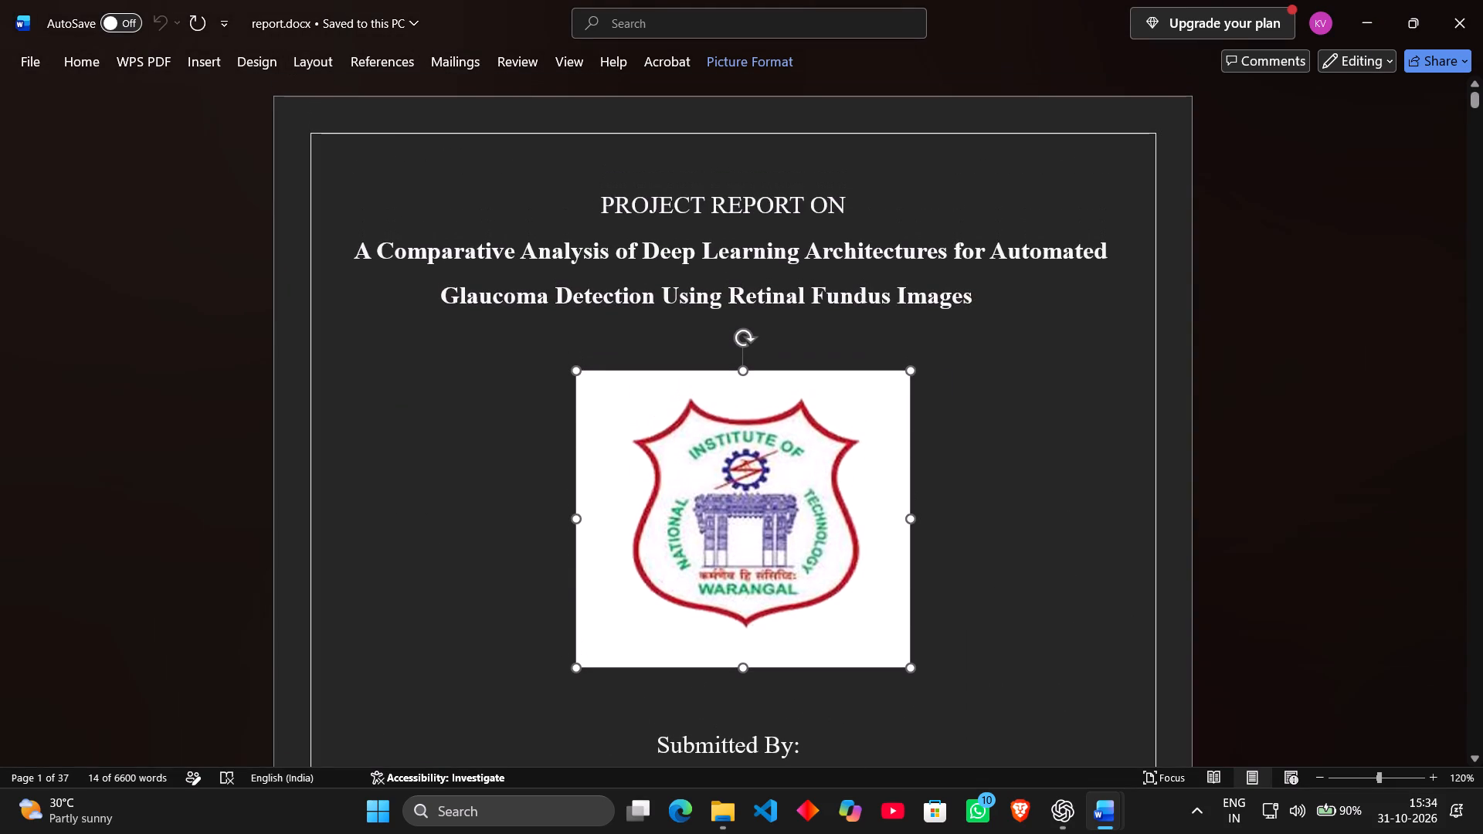
key(alt+Tab)
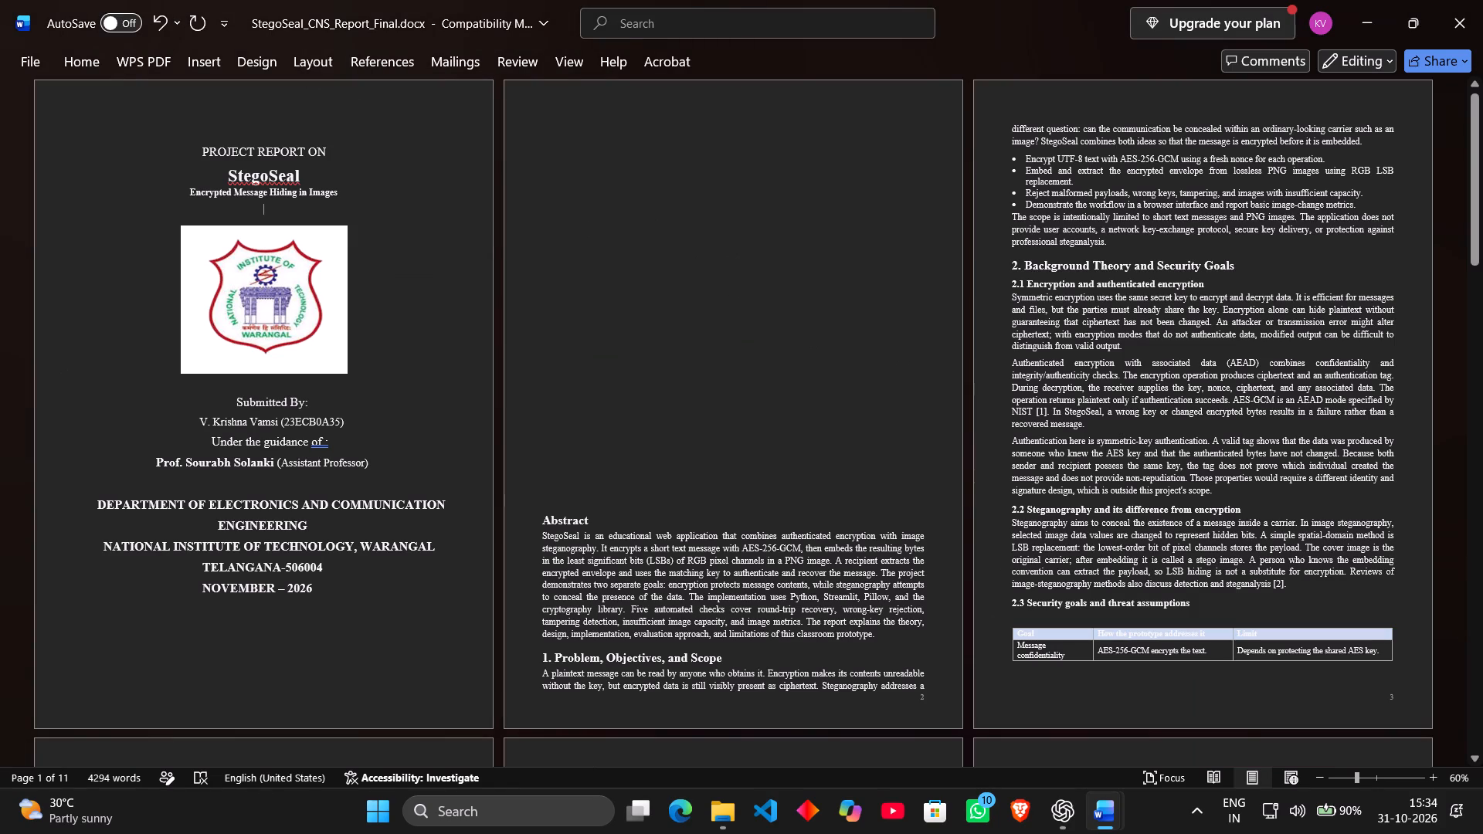
scroll(534, 374, down, 1)
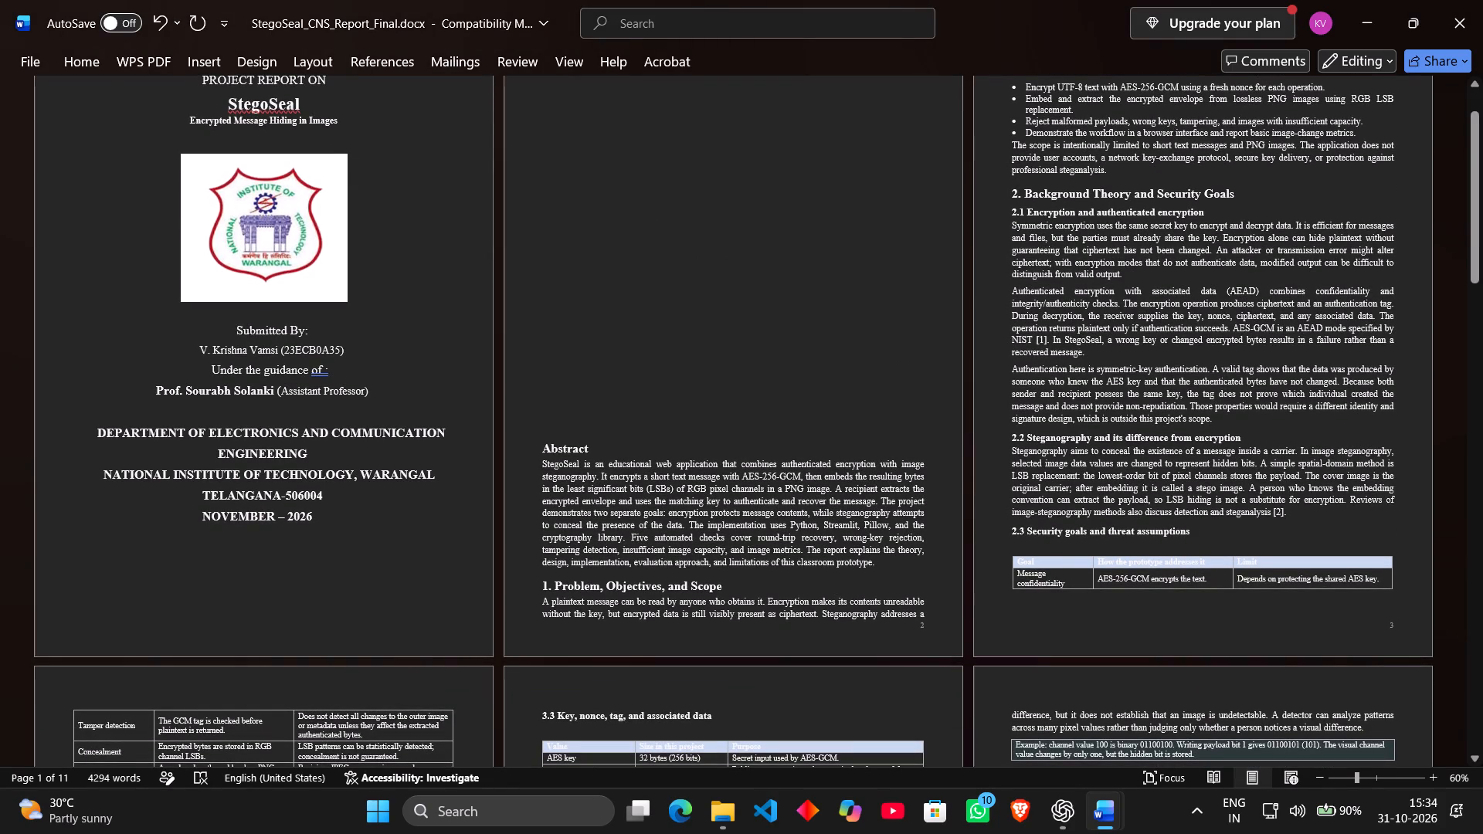
click(198, 521)
key(space)
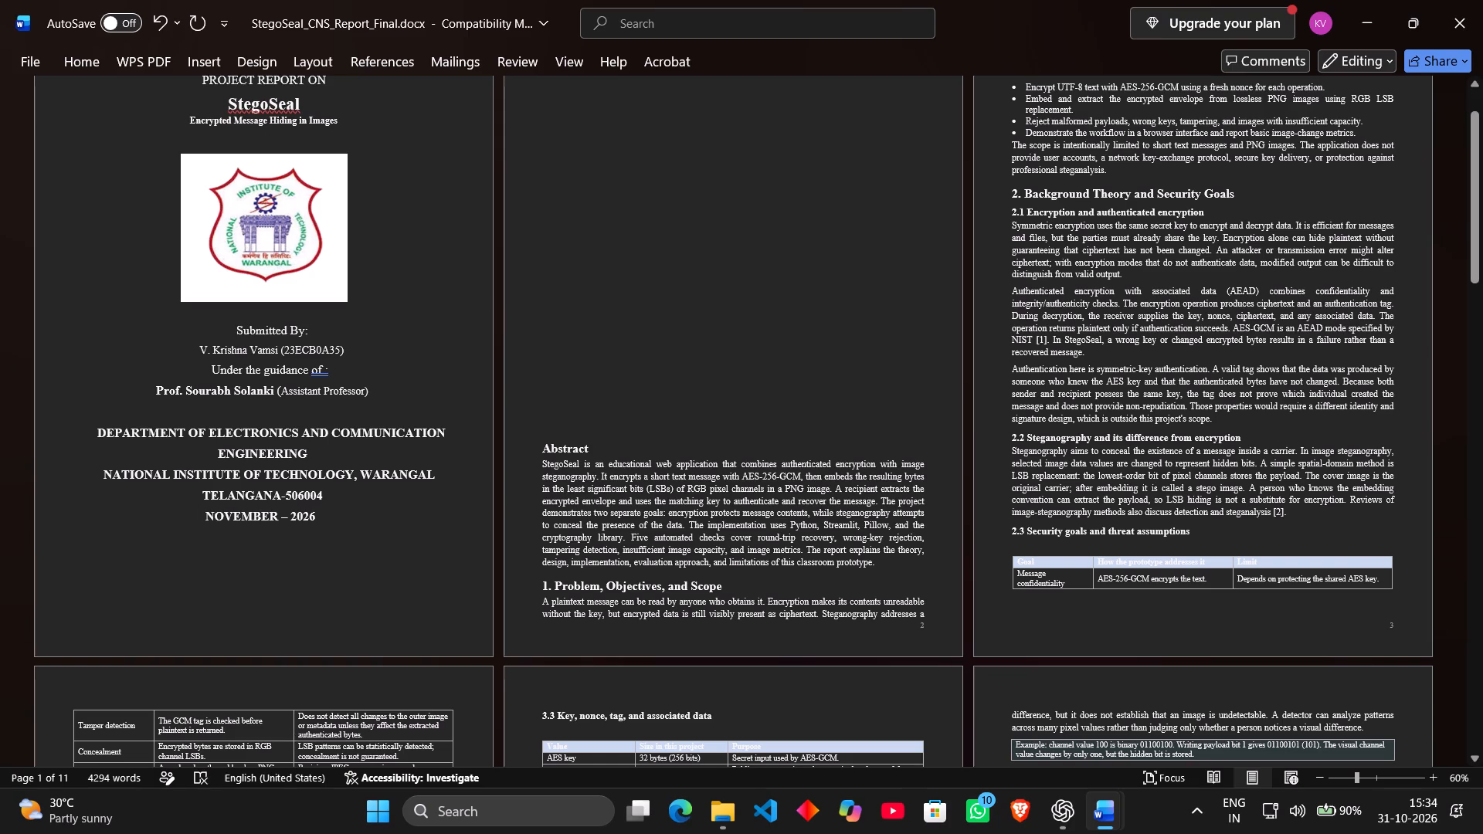
scroll(283, 543, up, 2)
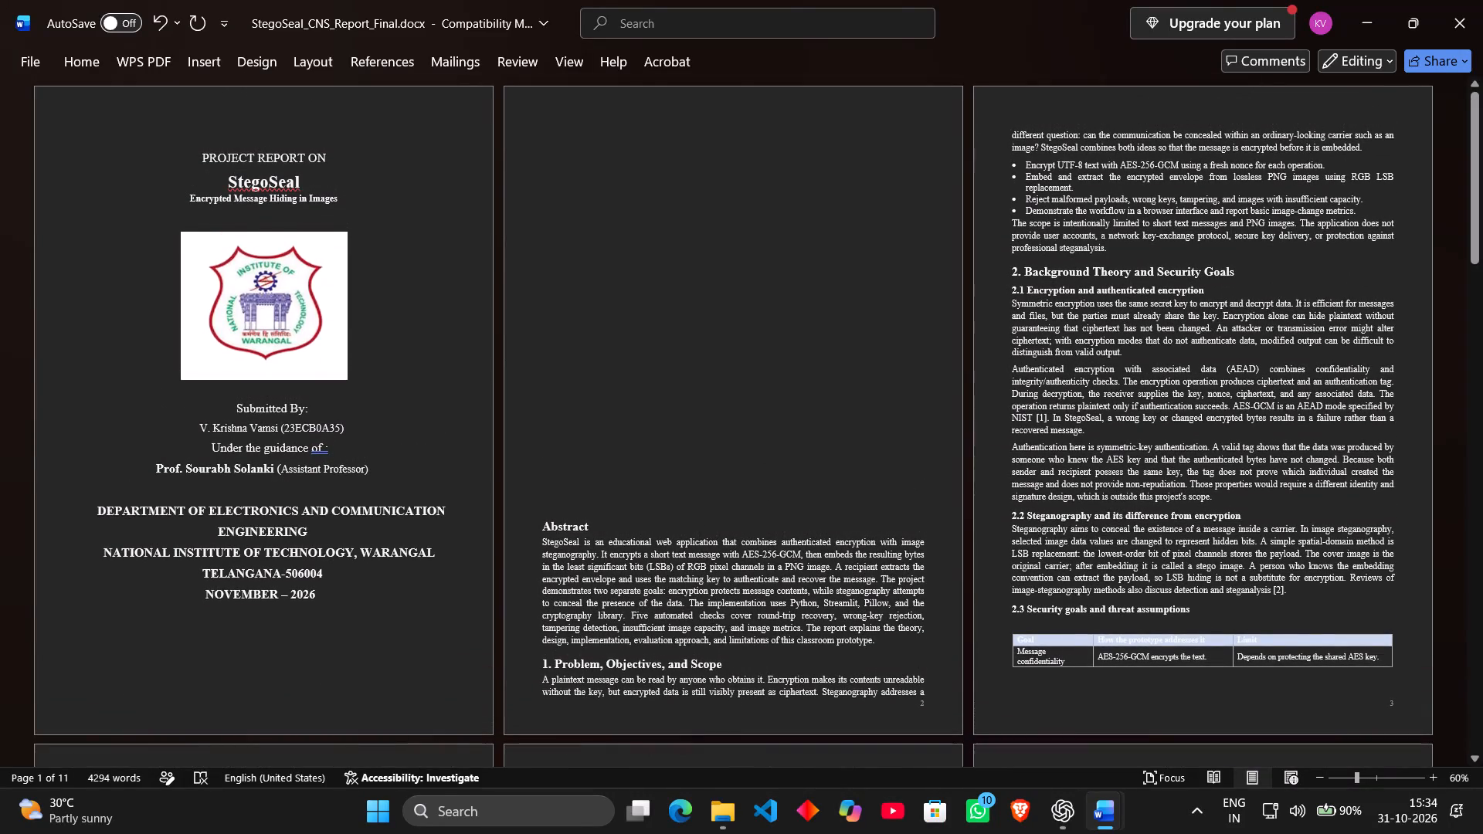
key(alt+Tab)
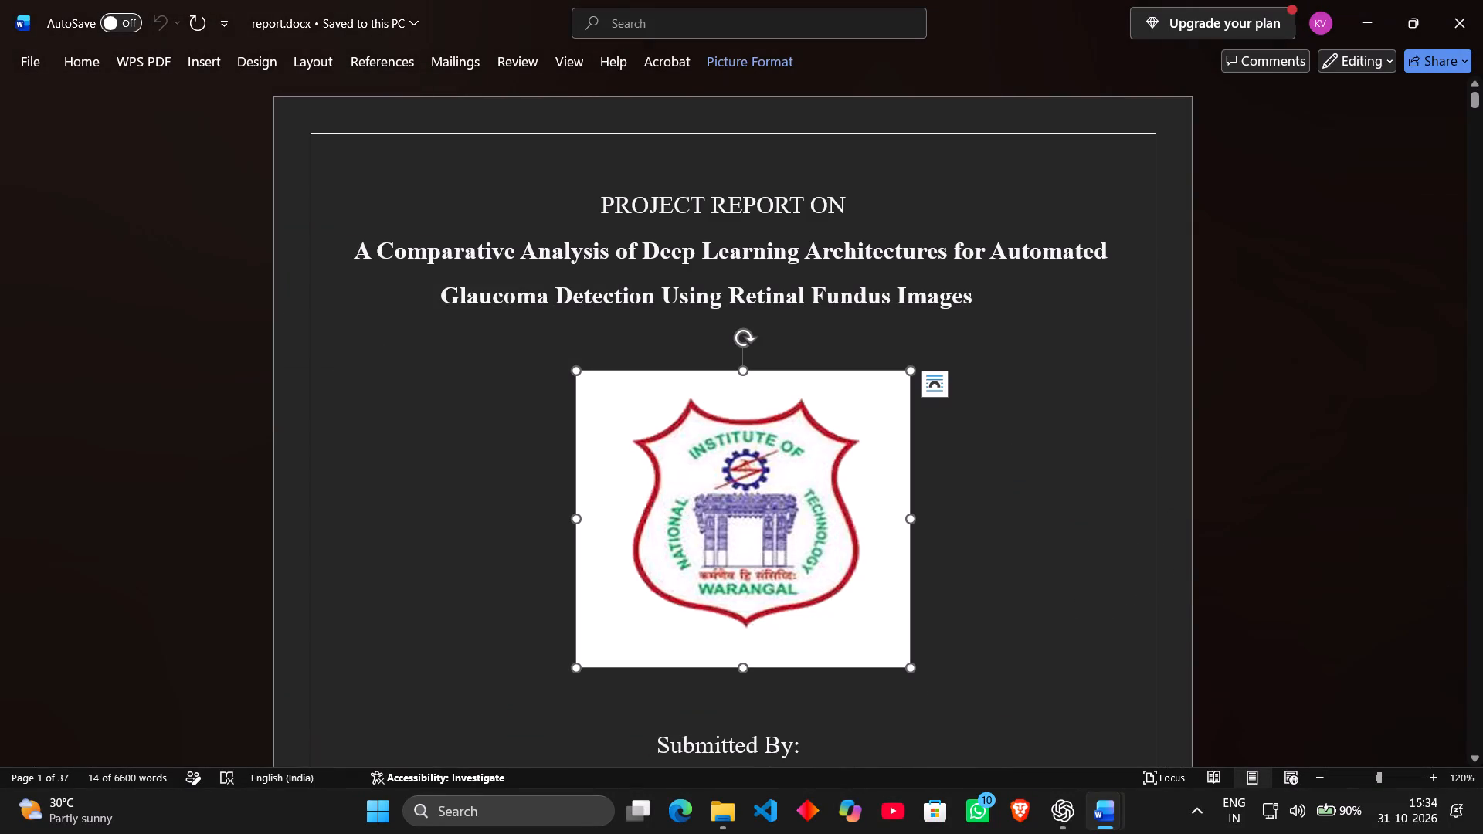
key(alt+Tab)
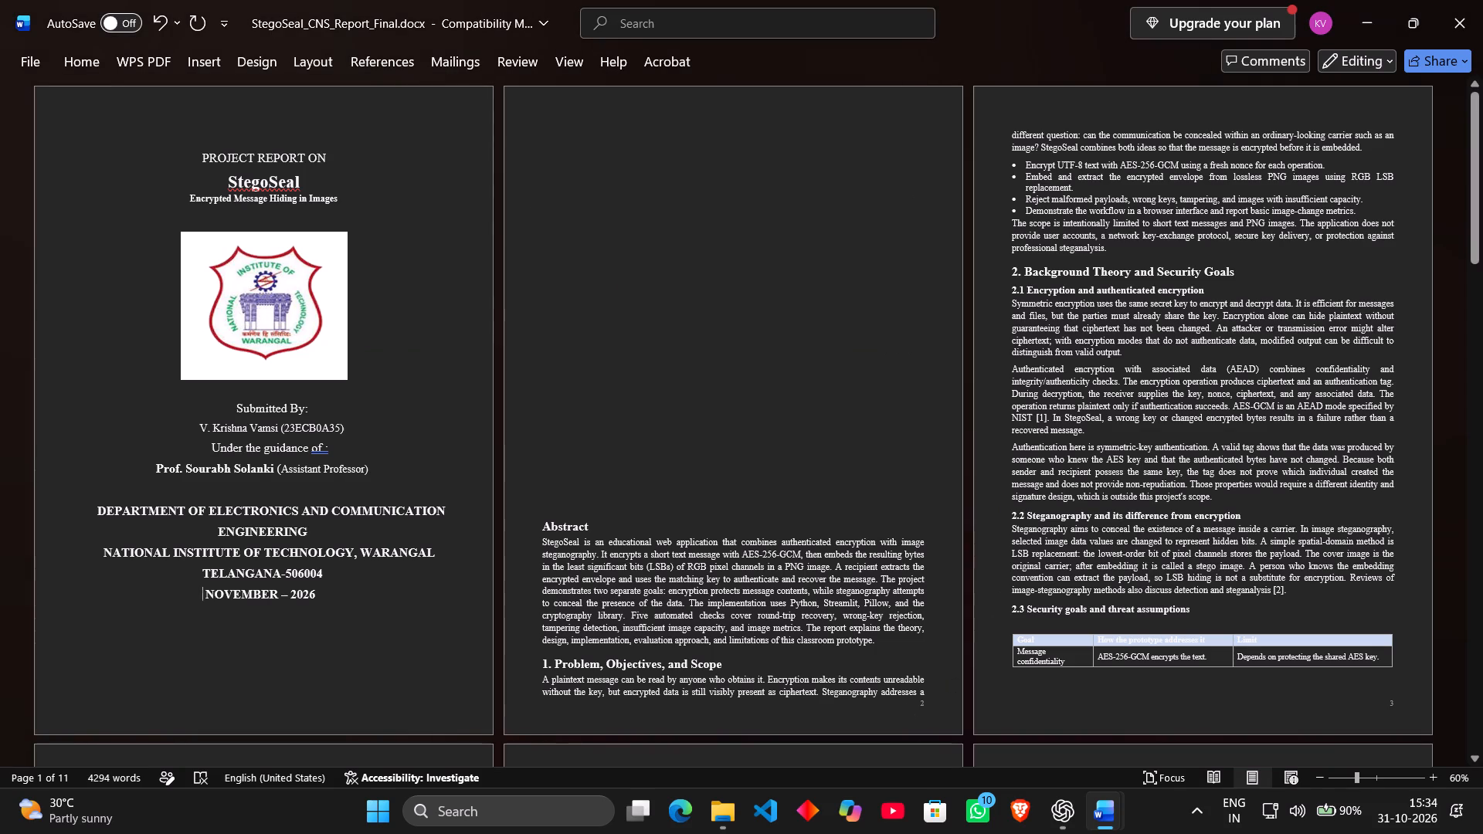
drag(185, 151, 376, 636)
click(418, 303)
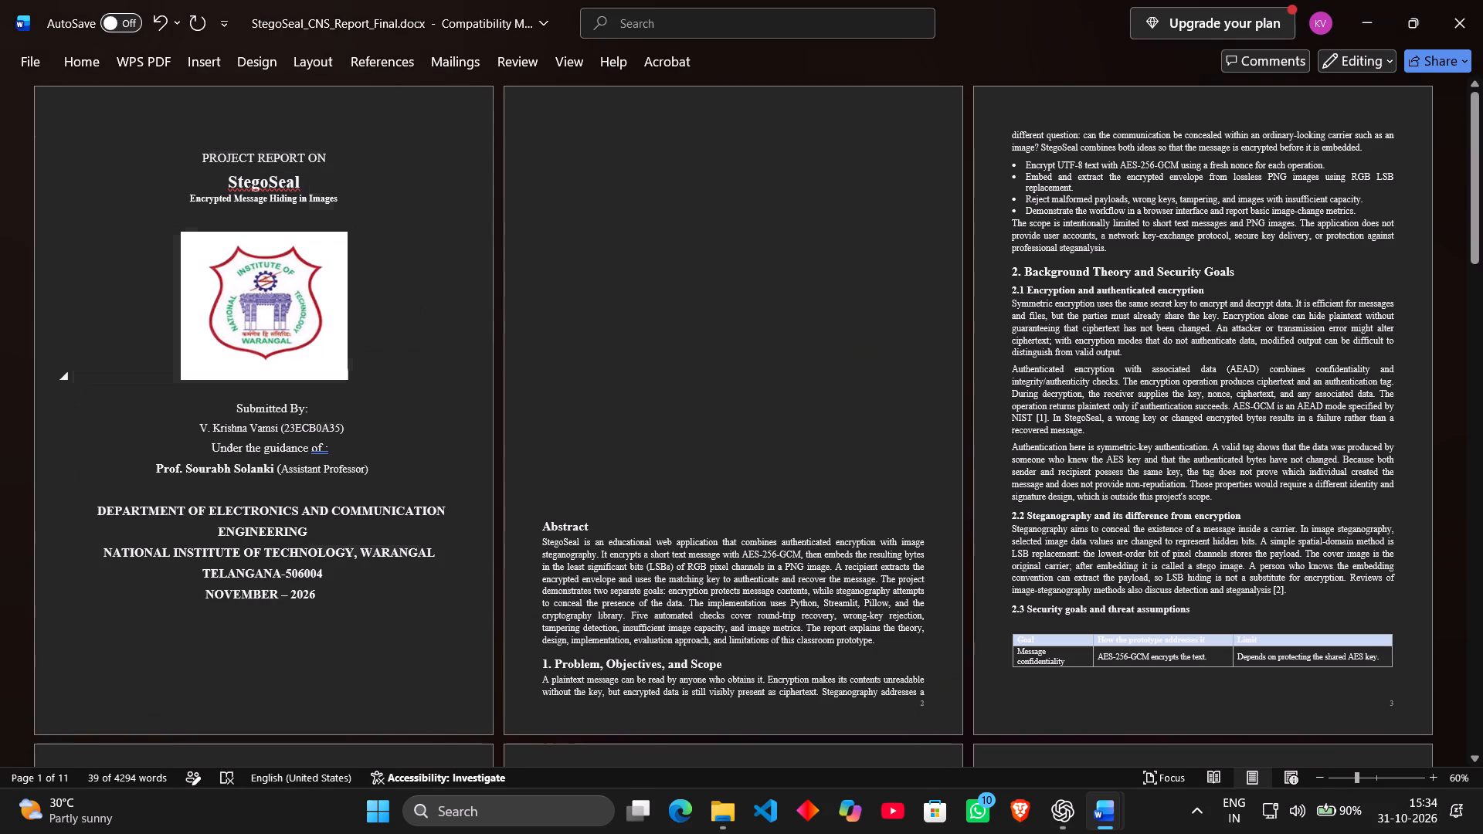
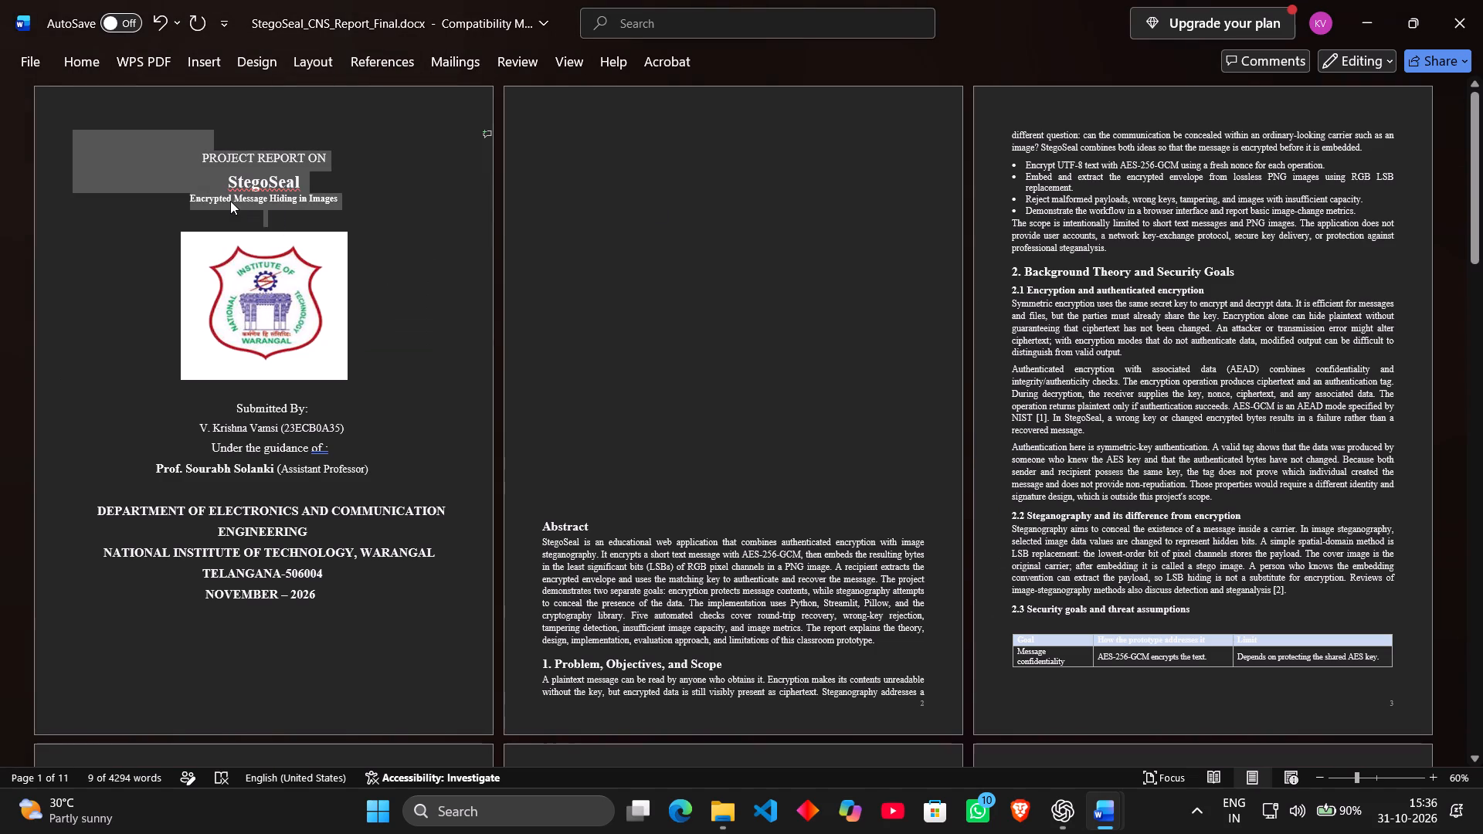
click(230, 201)
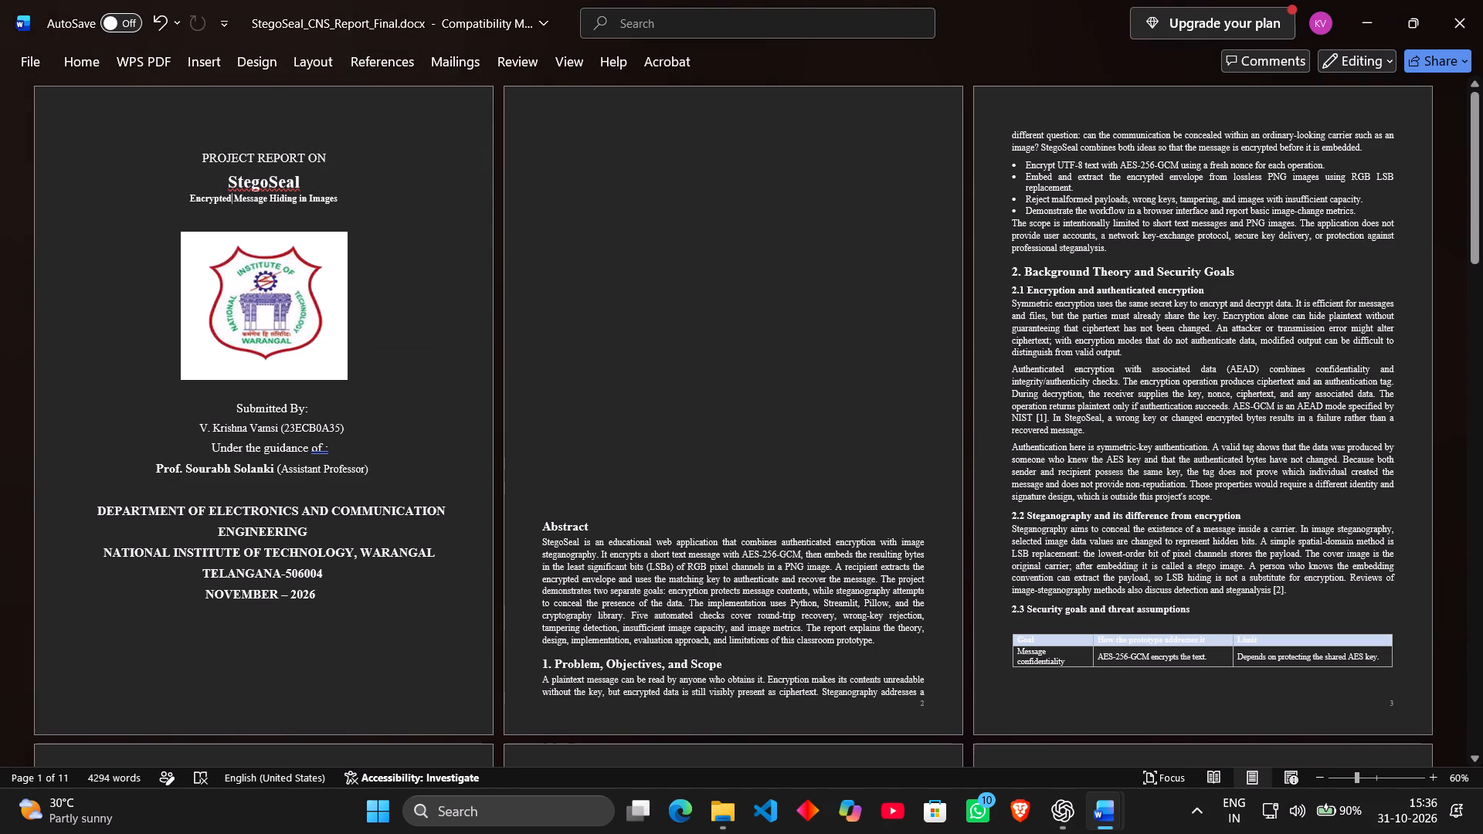
drag(186, 202, 346, 203)
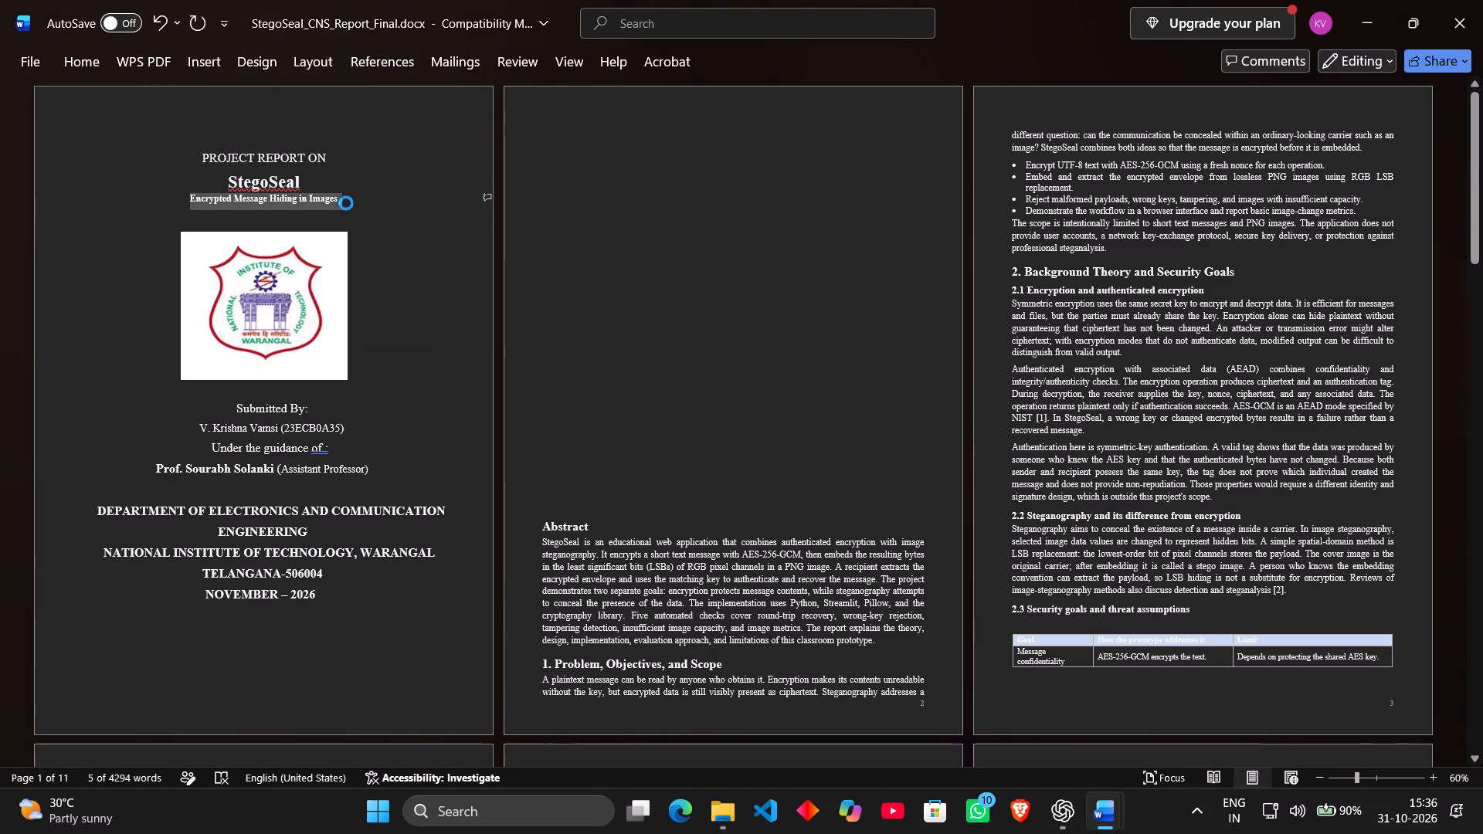
key(ctrl+v)
click(313, 183)
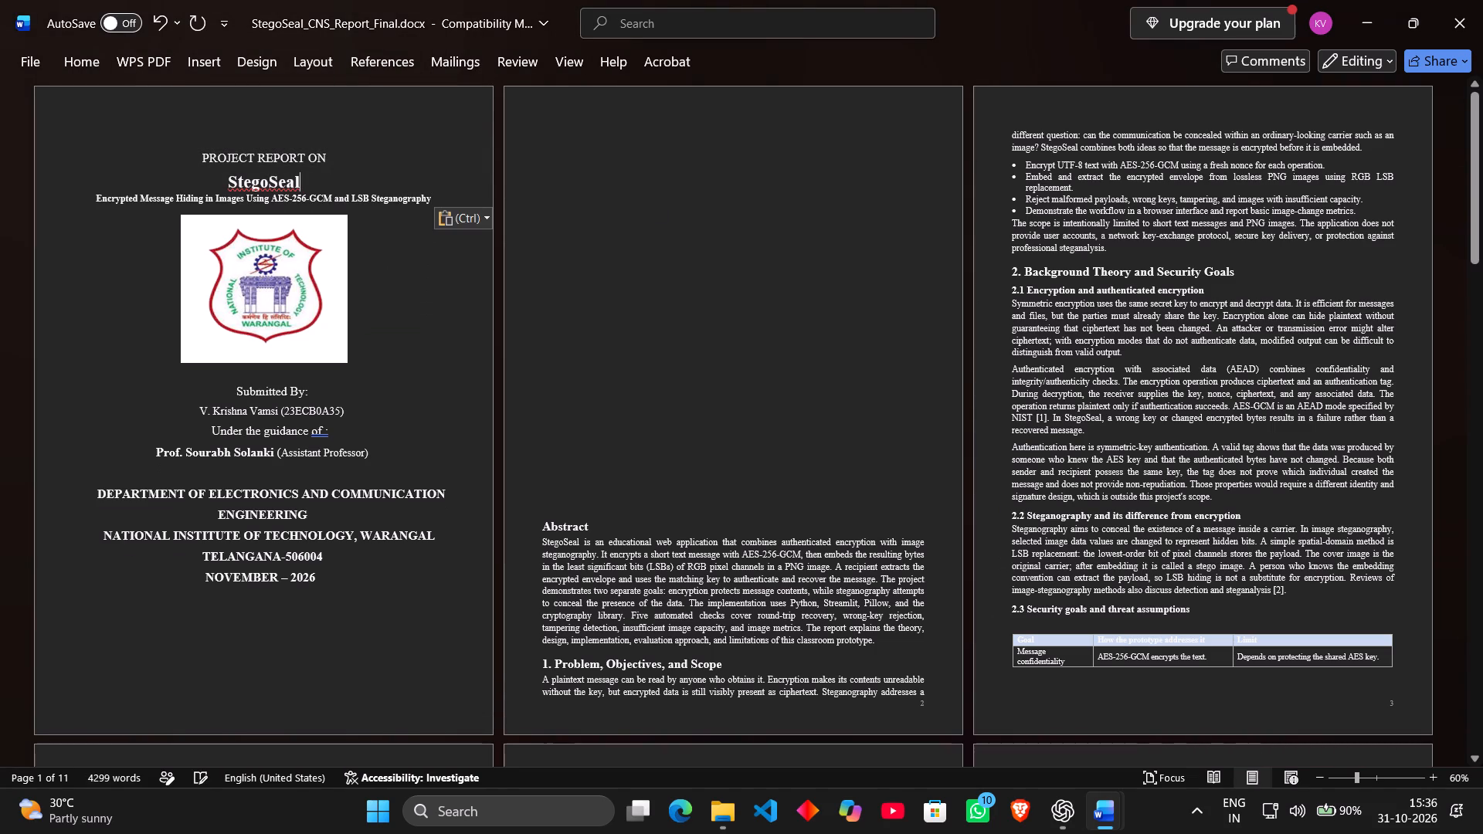
key(alt+Tab)
key(alt+Tab)
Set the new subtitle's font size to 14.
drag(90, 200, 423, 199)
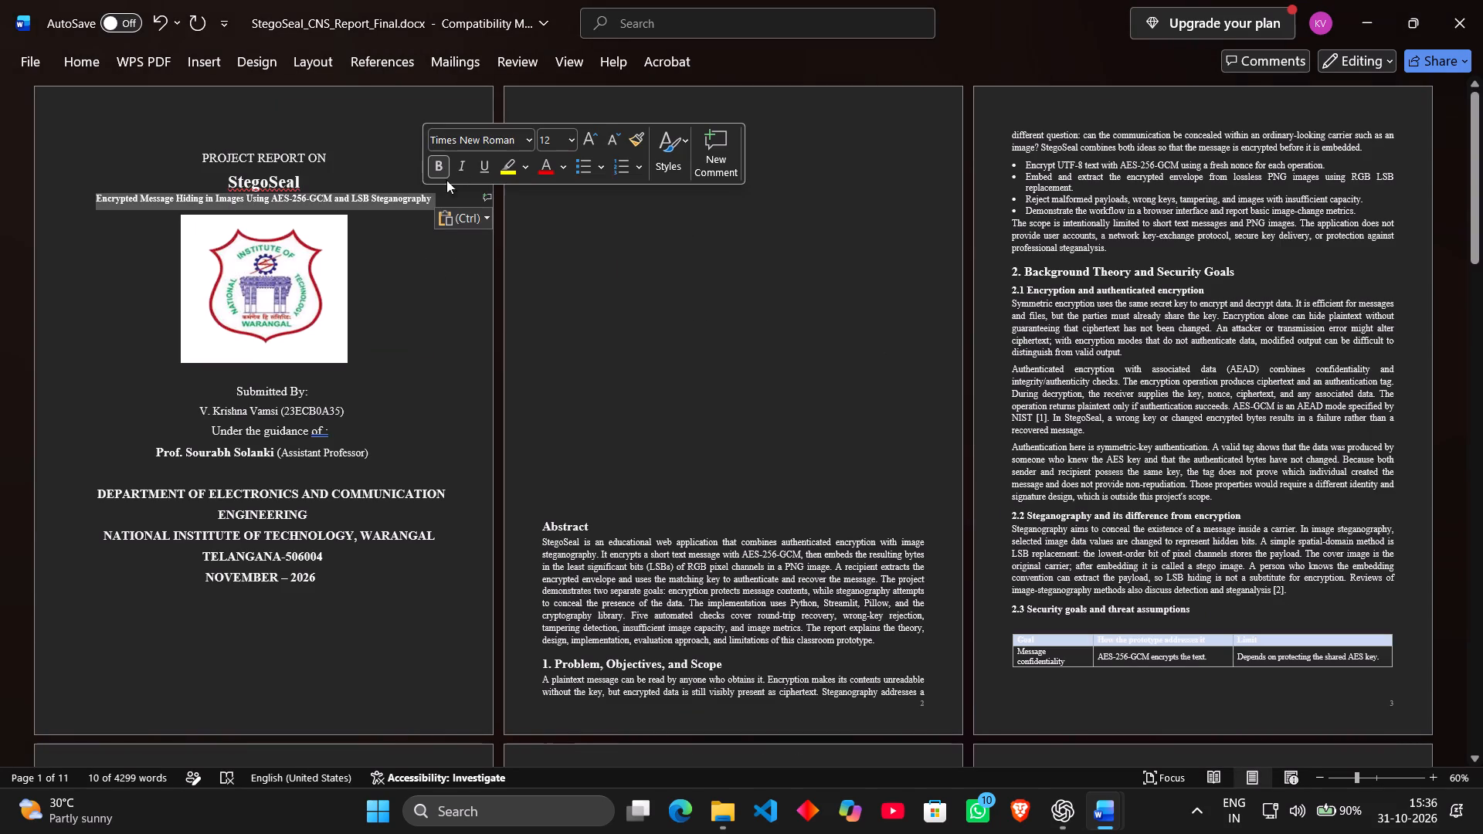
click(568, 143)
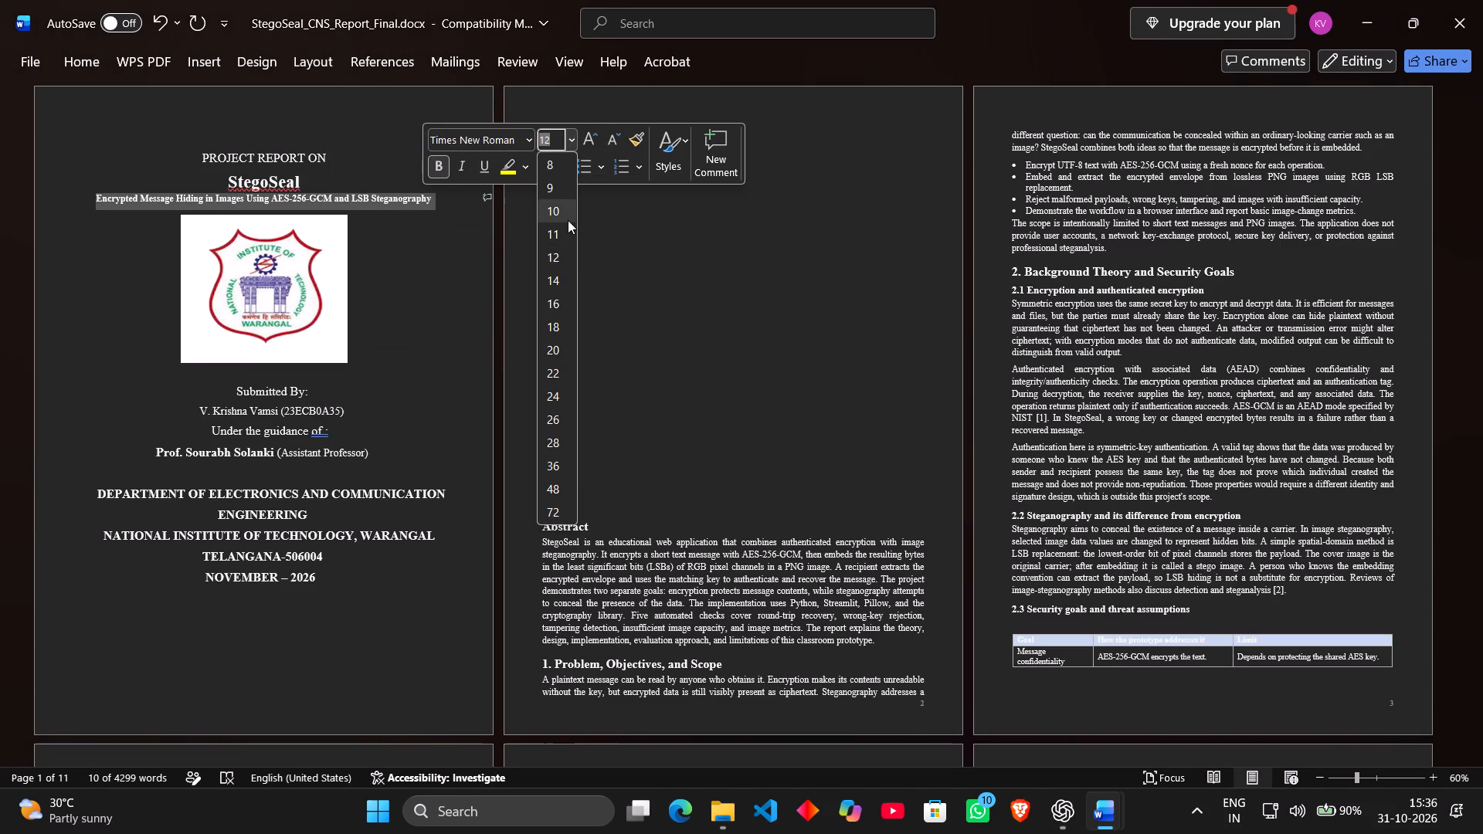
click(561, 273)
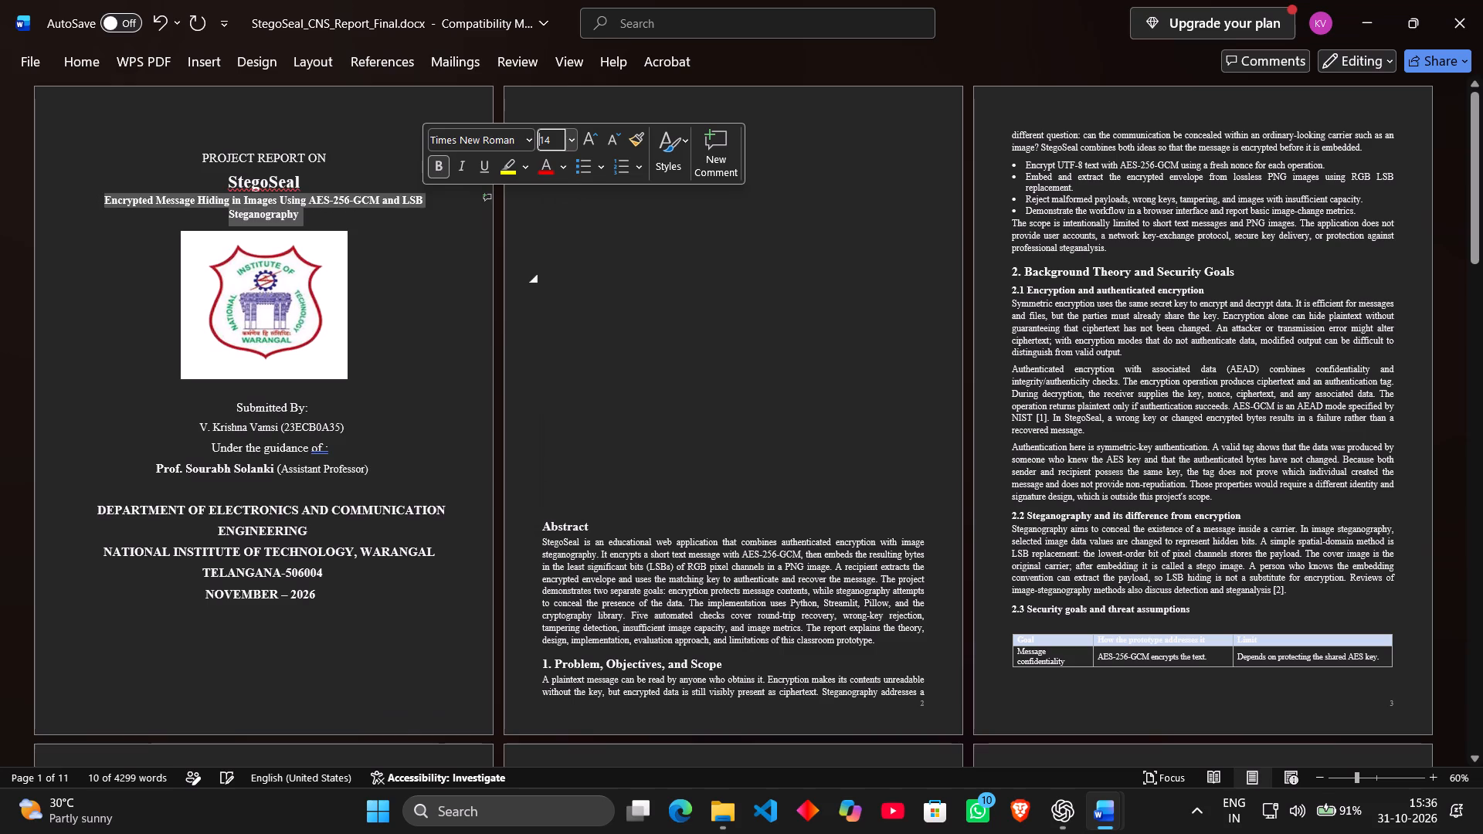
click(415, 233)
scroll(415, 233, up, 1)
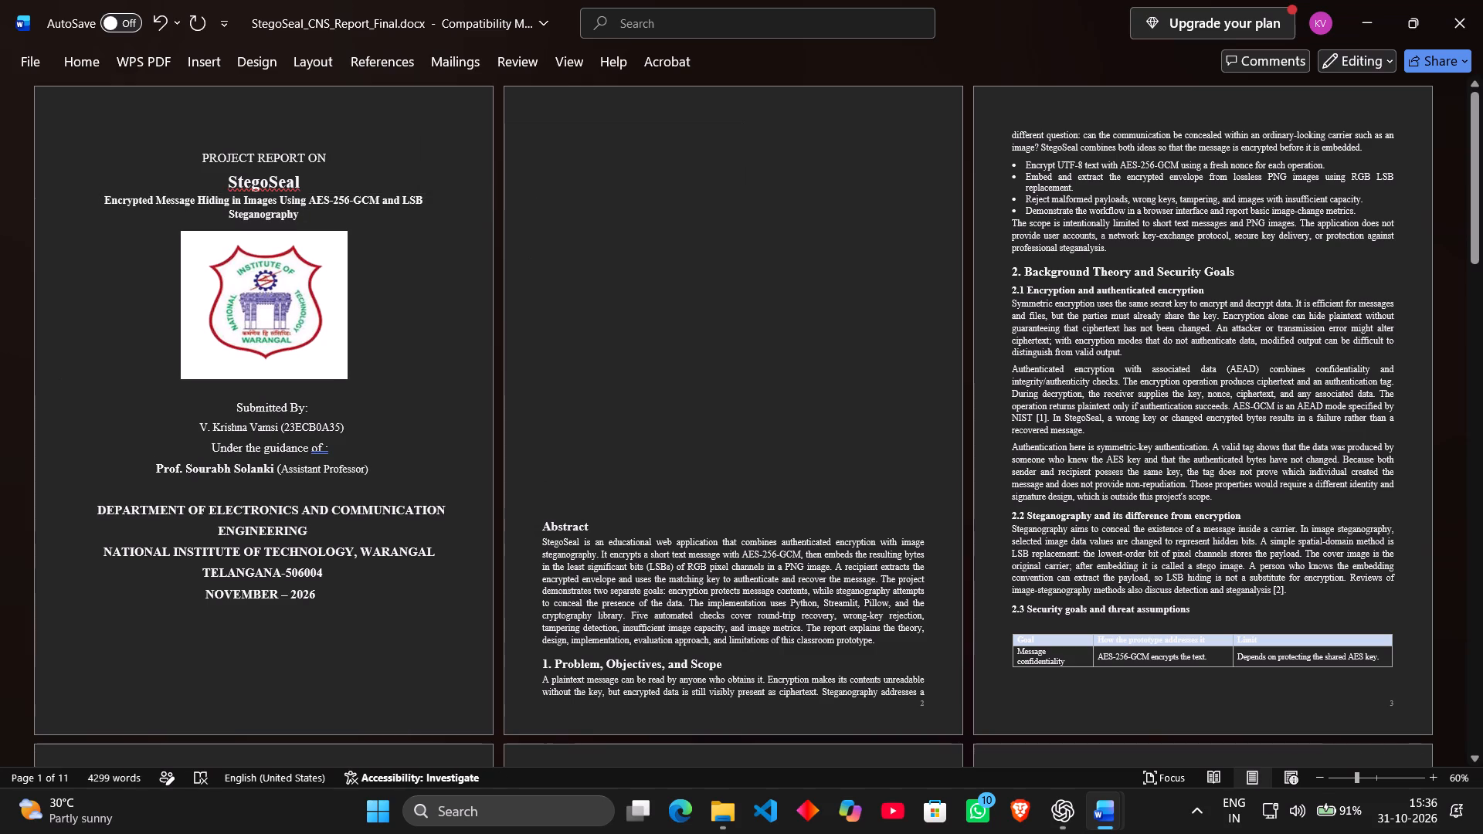
Add a colon after "StegoSeal" on the title page.
click(306, 180)
key(shift+colon)
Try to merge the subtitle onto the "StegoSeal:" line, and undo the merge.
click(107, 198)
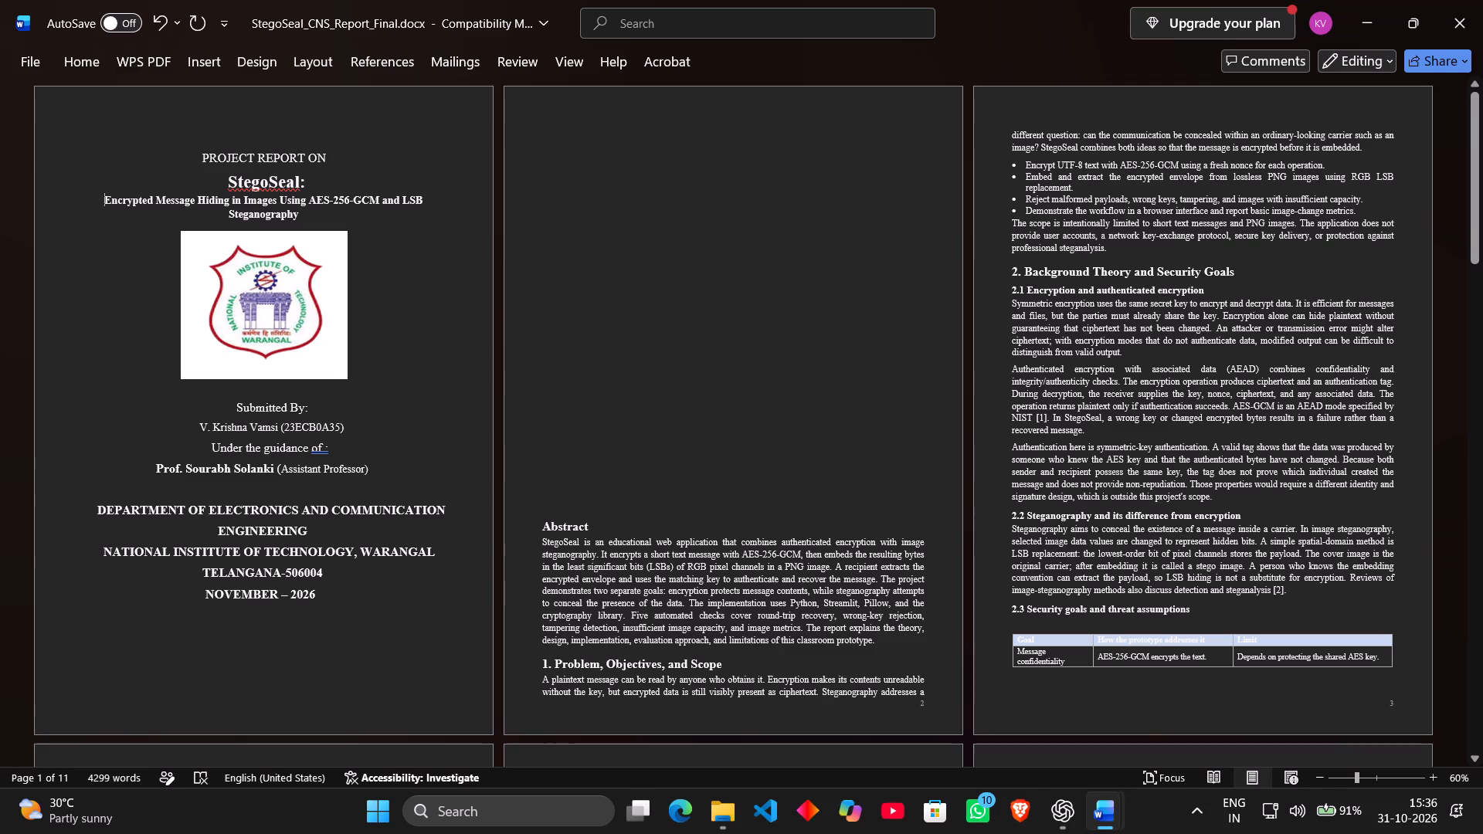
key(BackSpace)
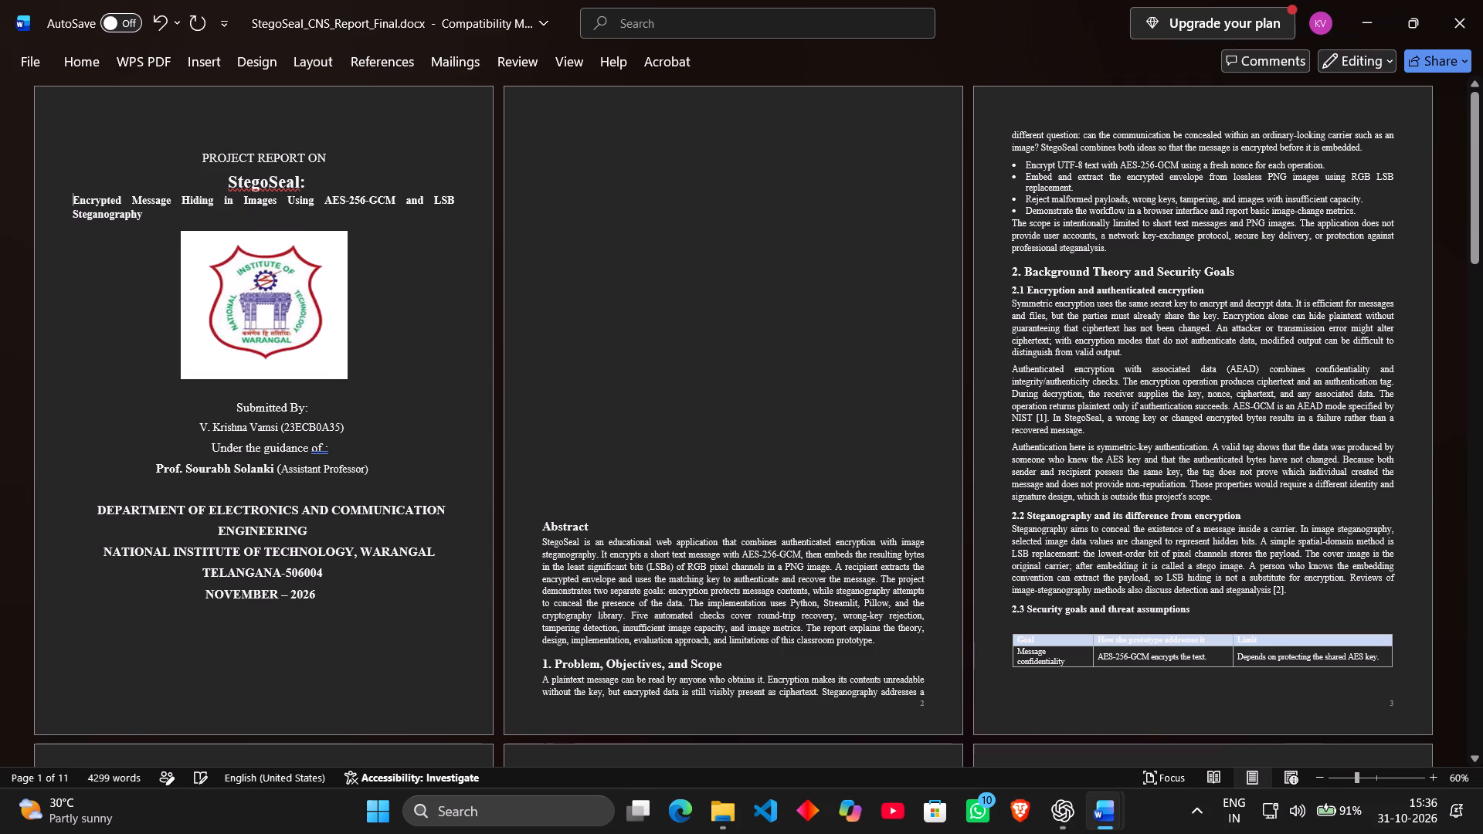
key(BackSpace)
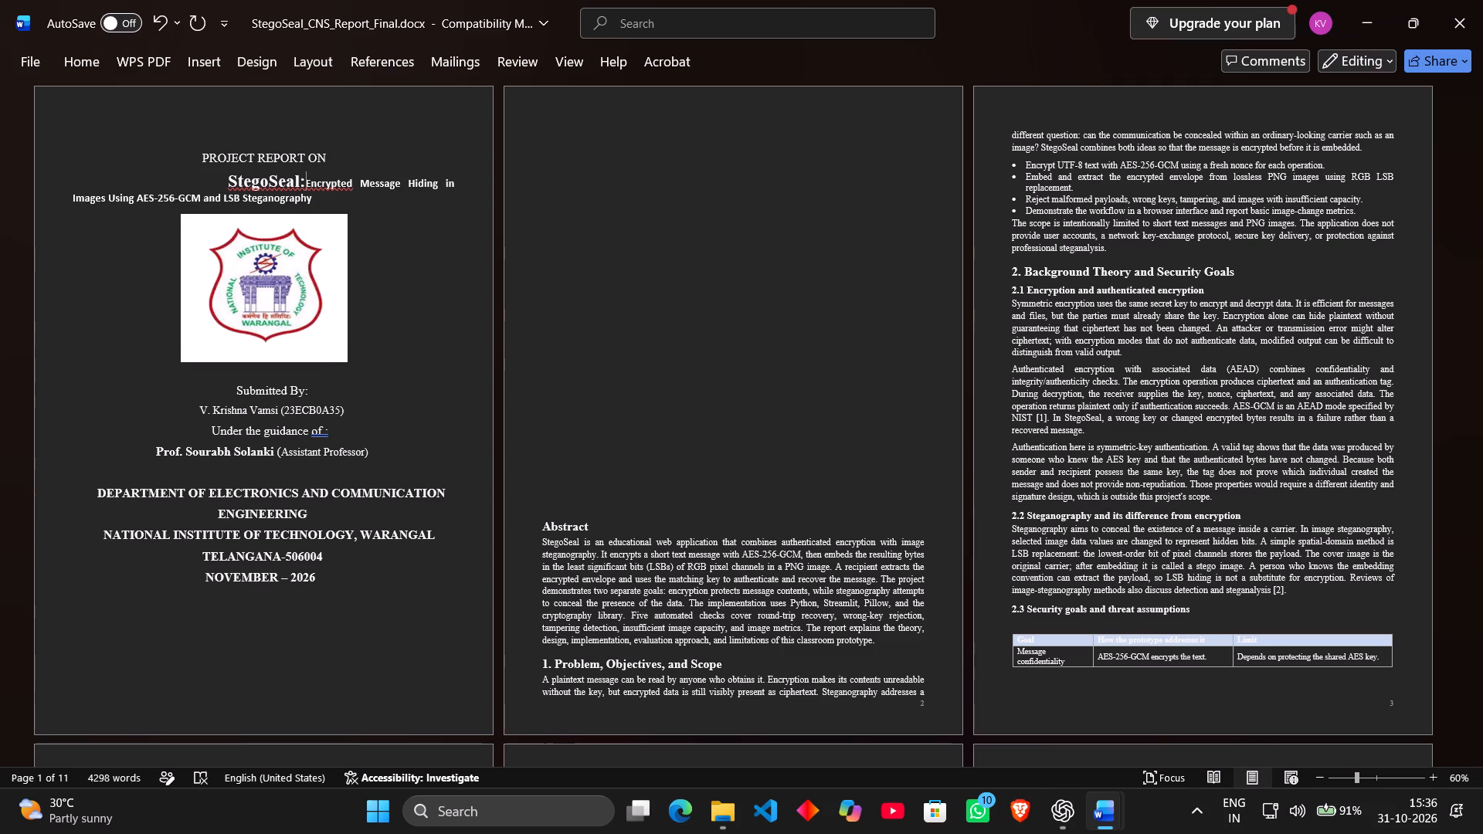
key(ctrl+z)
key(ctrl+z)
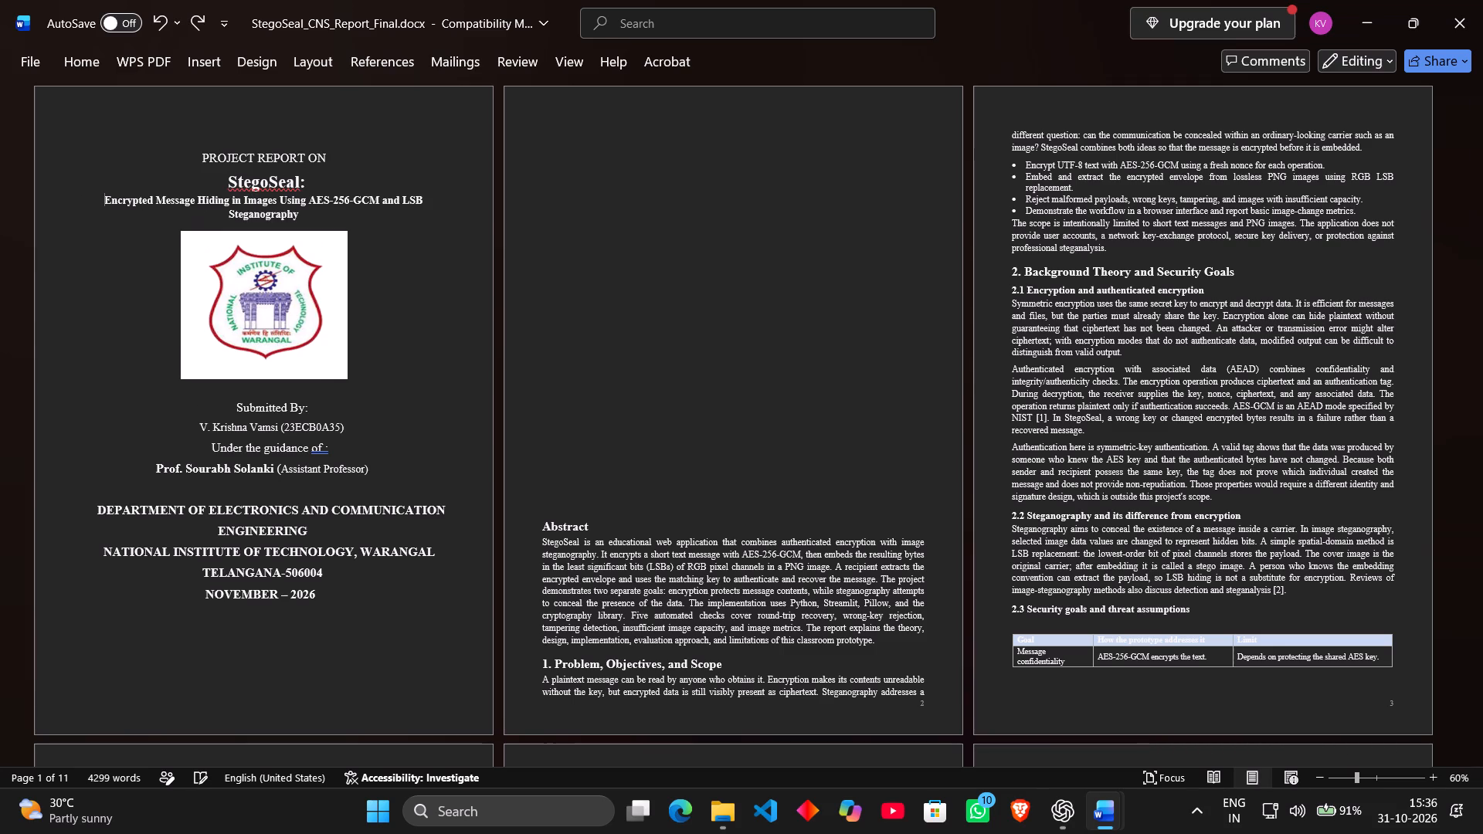
Delete most of the leading spaces before "StegoSeal:" so the line starts near the page's left margin.
click(229, 181)
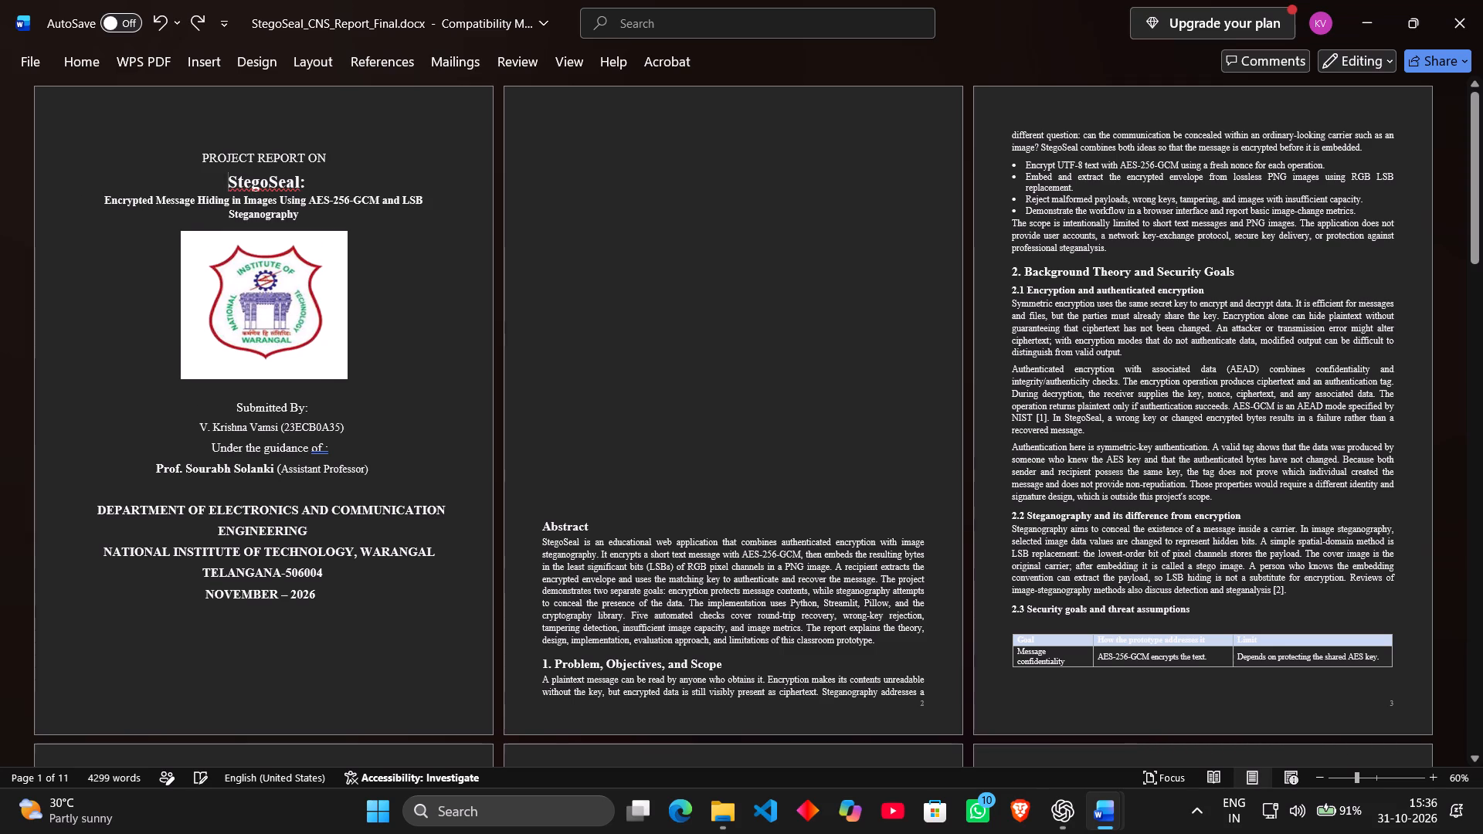
key(BackSpace)
key(BackSpace)
key(BackSpace)
key(BackSpace)
key(BackSpace)
key(BackSpace)
key(BackSpace)
key(BackSpace)
key(BackSpace)
key(BackSpace)
key(BackSpace)
key(BackSpace)
key(BackSpace)
key(BackSpace)
key(BackSpace)
key(BackSpace)
key(BackSpace)
key(BackSpace)
key(BackSpace)
key(BackSpace)
key(BackSpace)
key(BackSpace)
key(BackSpace)
key(BackSpace)
key(BackSpace)
key(BackSpace)
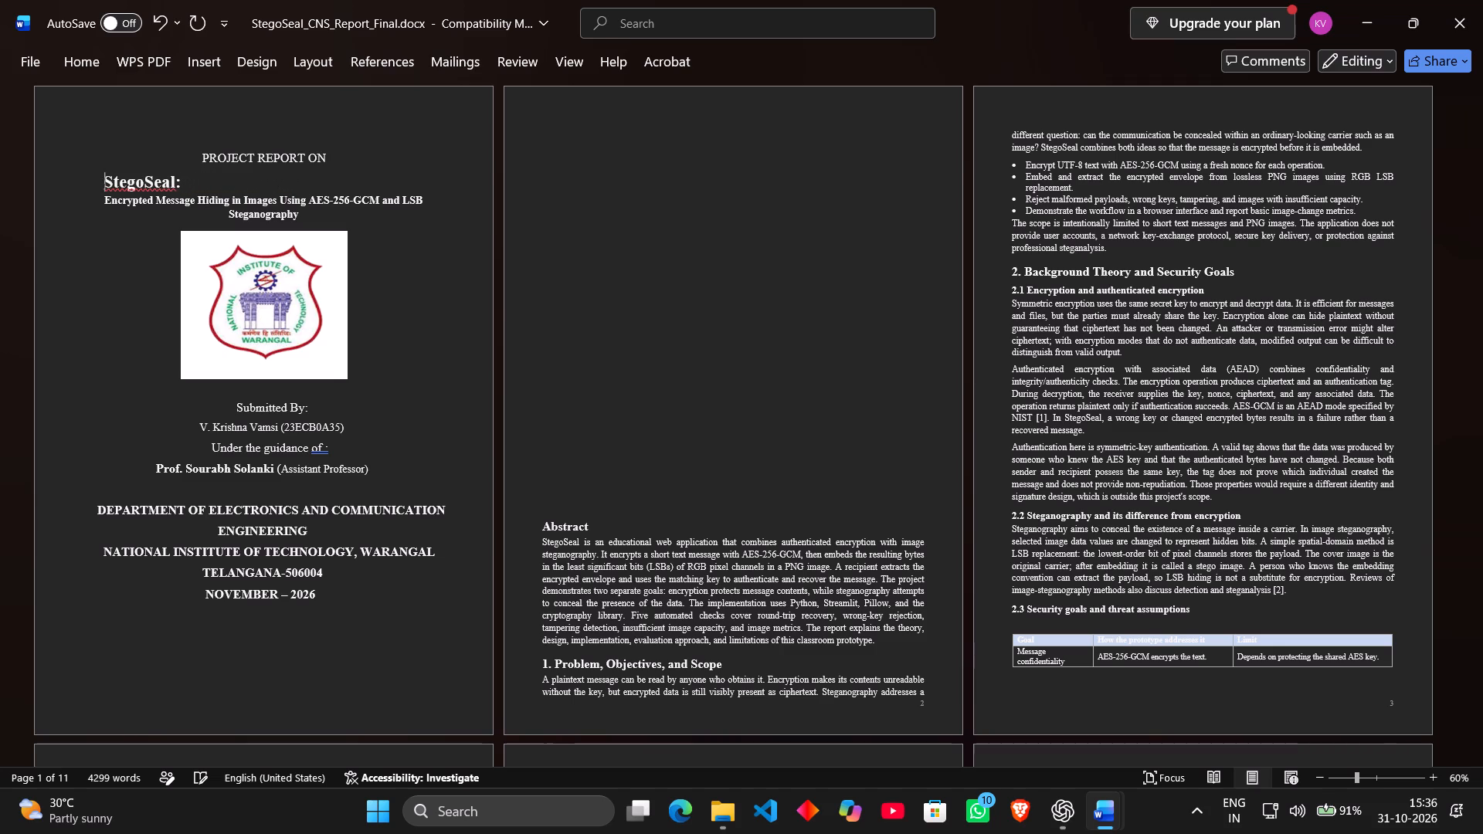
key(BackSpace)
key(BackSpace)
Compare the formatting of the "StegoSeal:" line with the two-line glaucoma title on report.docx's cover.
drag(97, 181, 180, 176)
click(180, 176)
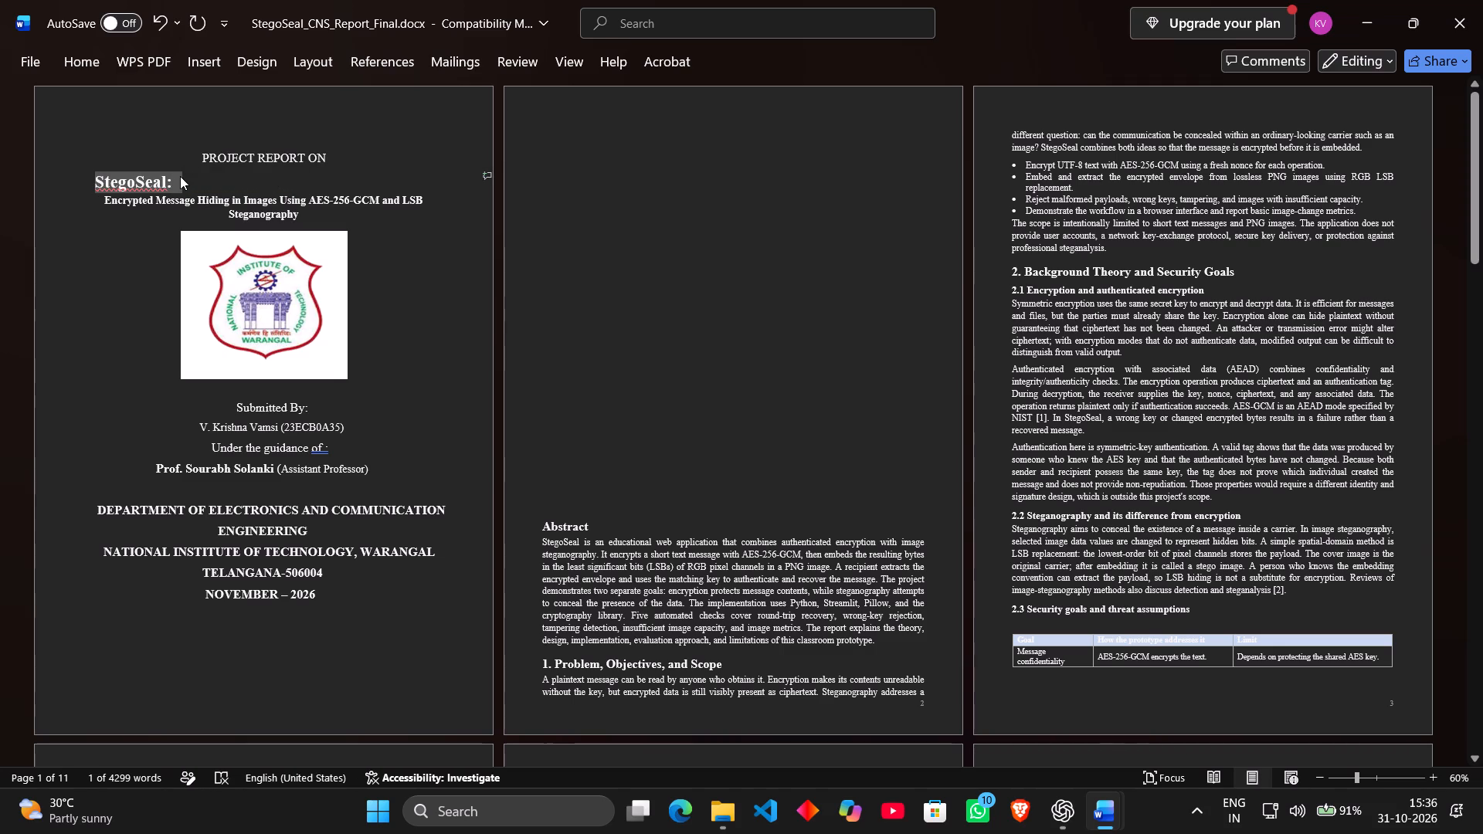
key(alt+Tab)
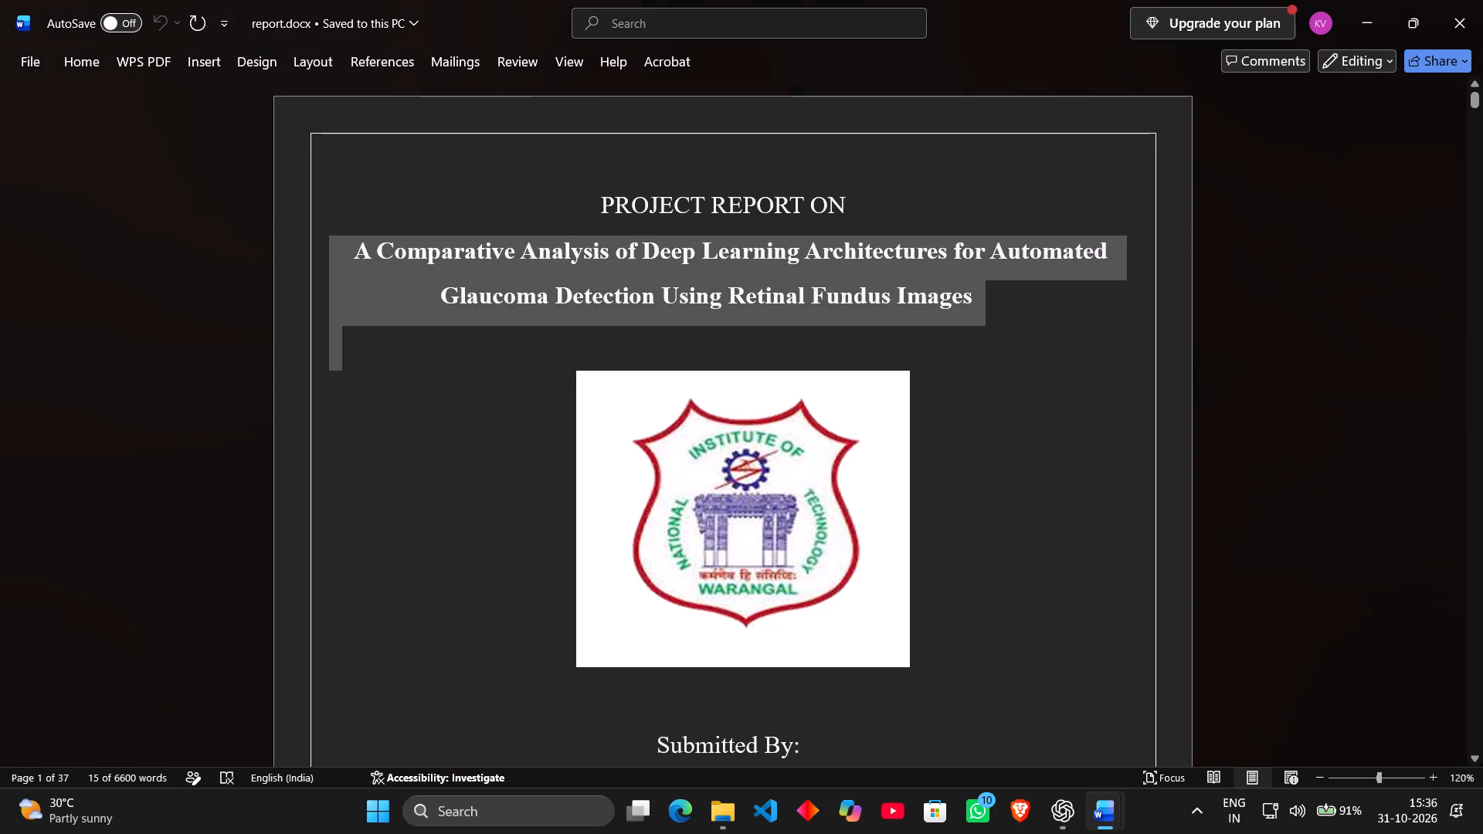
click(361, 253)
drag(358, 253, 588, 265)
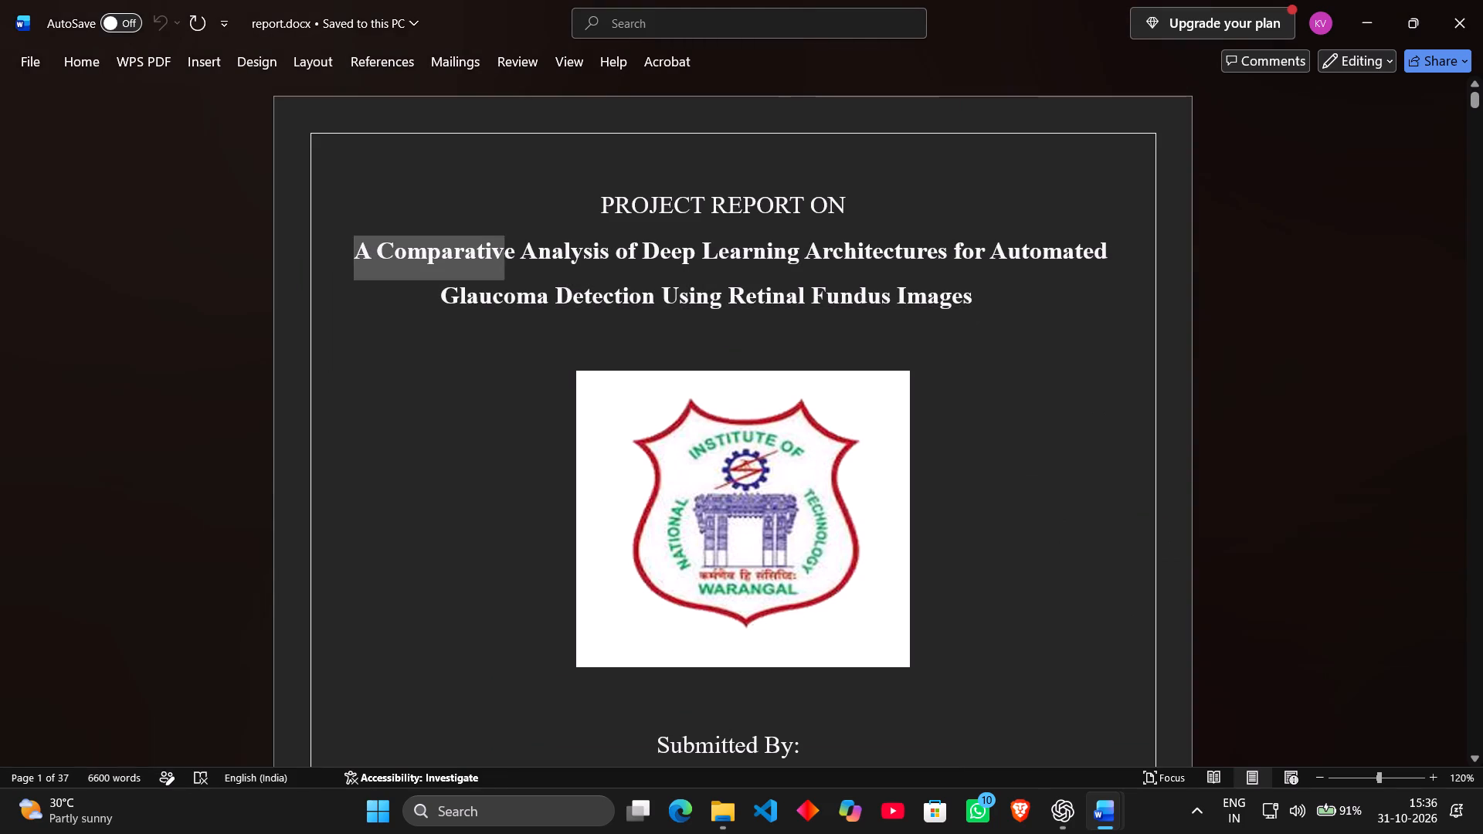
drag(588, 265, 945, 303)
key(alt+Tab)
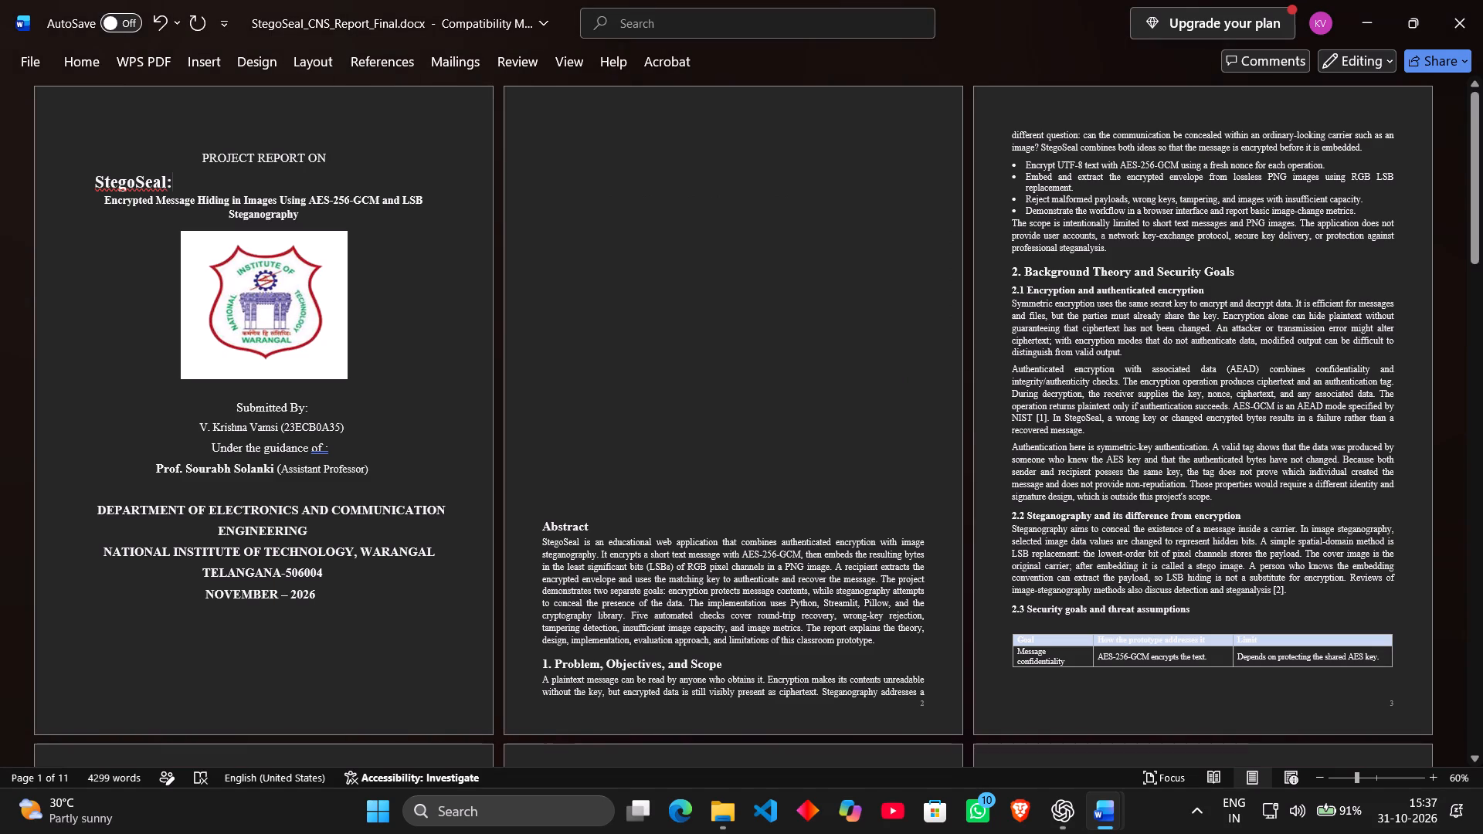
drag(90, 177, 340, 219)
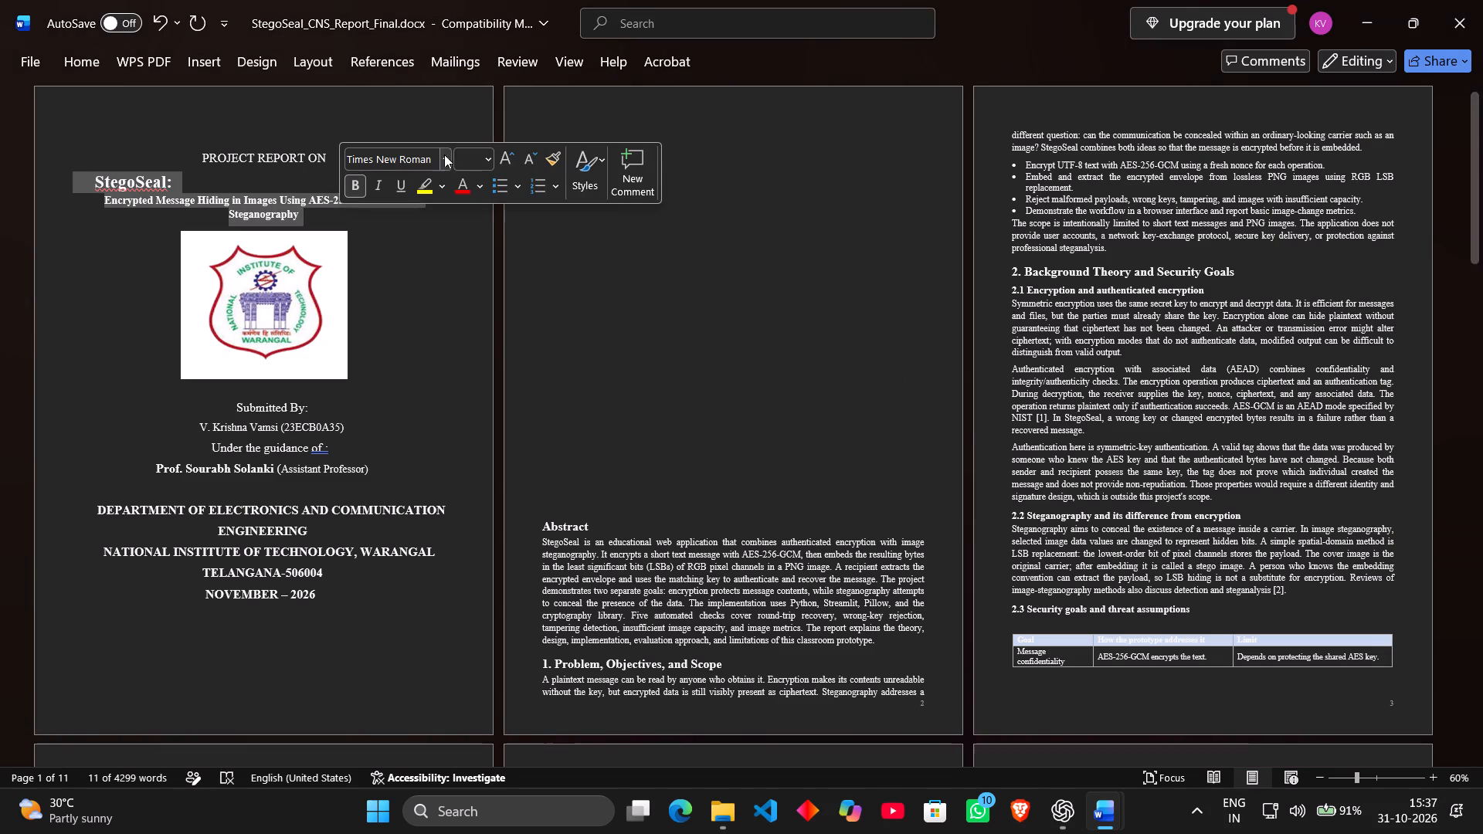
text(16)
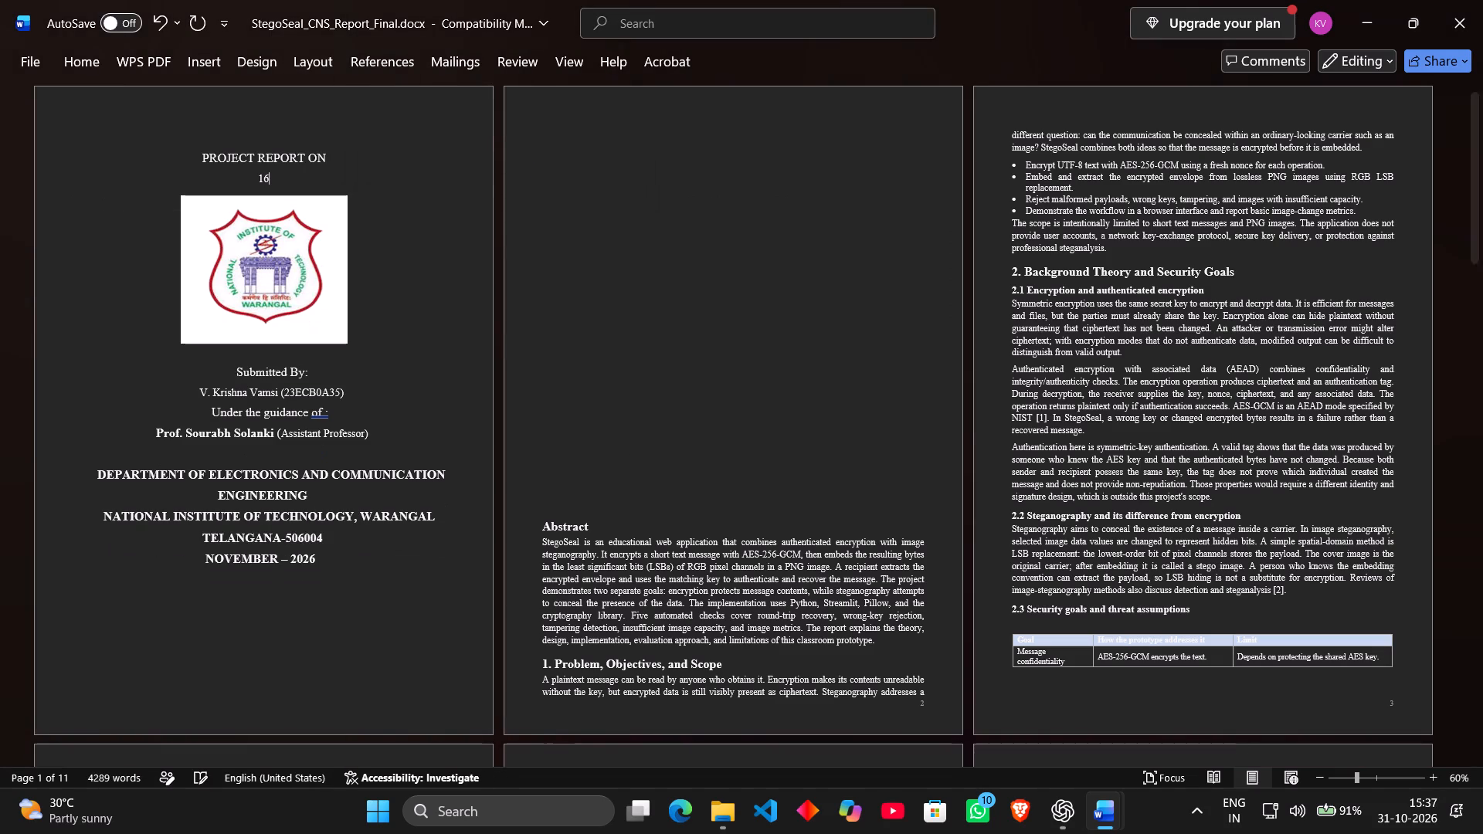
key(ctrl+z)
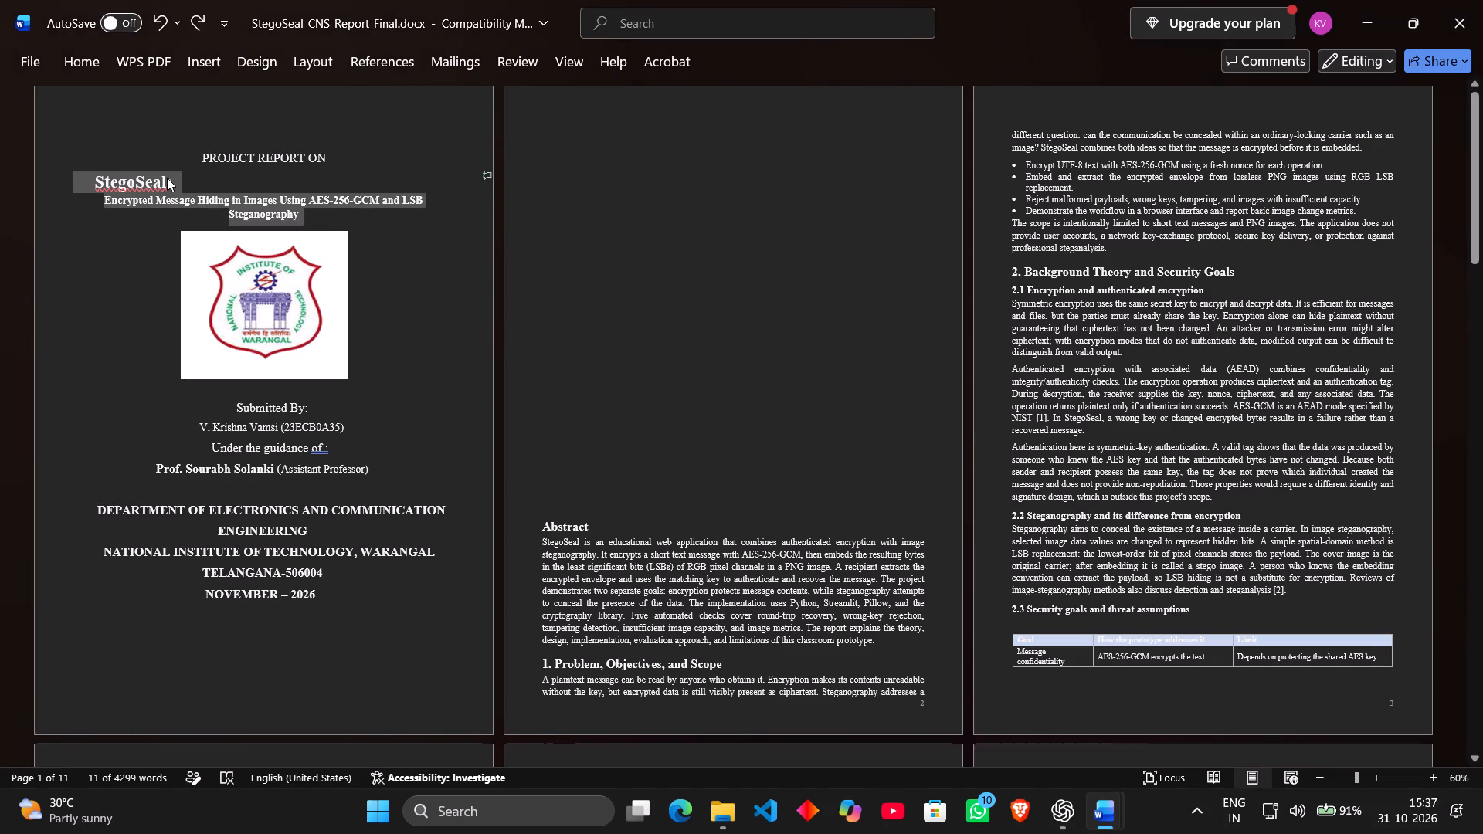
Set the font size of the "StegoSeal:" line and its subtitle to 16.
click(76, 179)
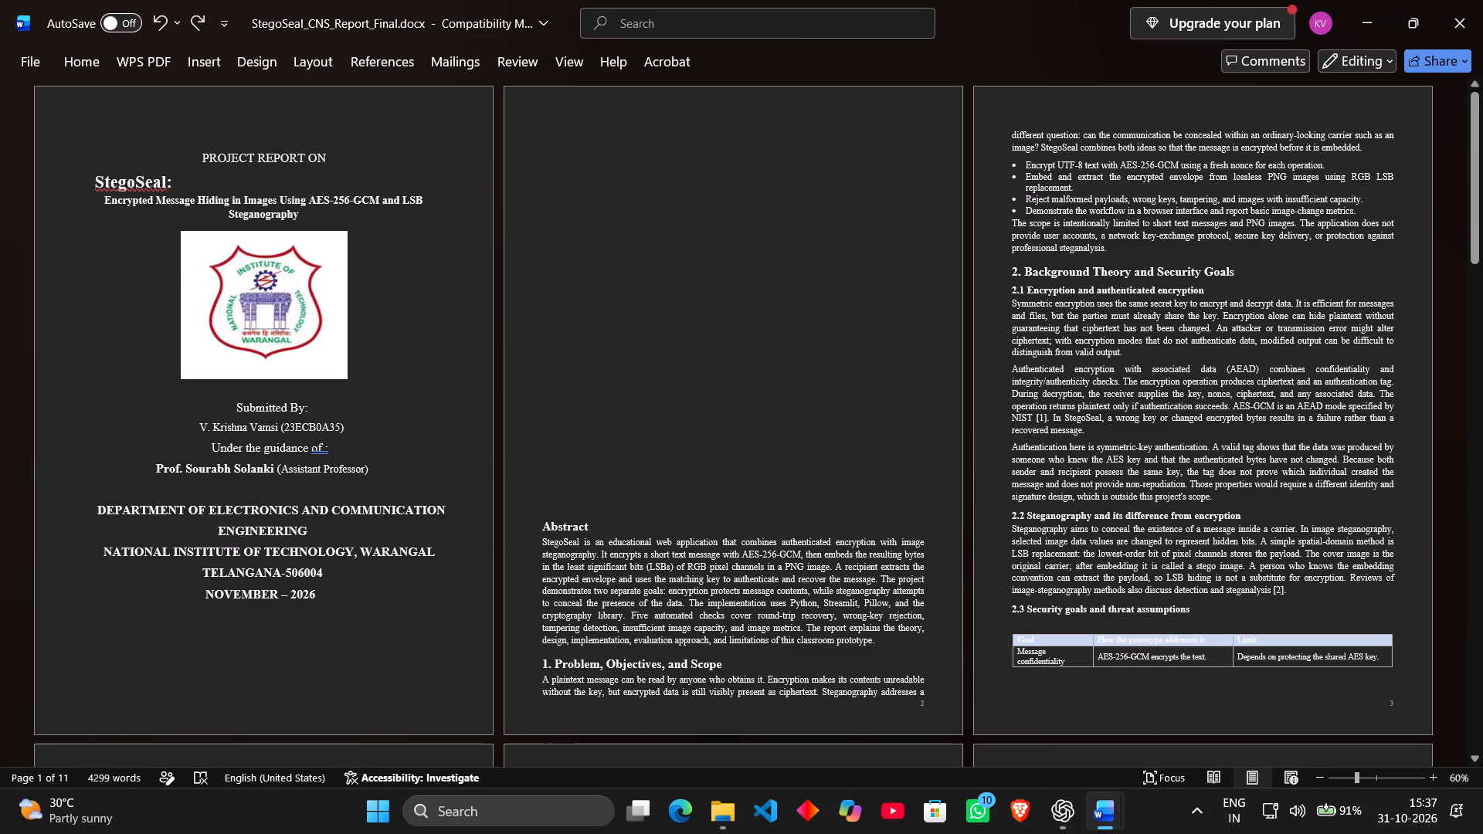
drag(88, 181, 341, 217)
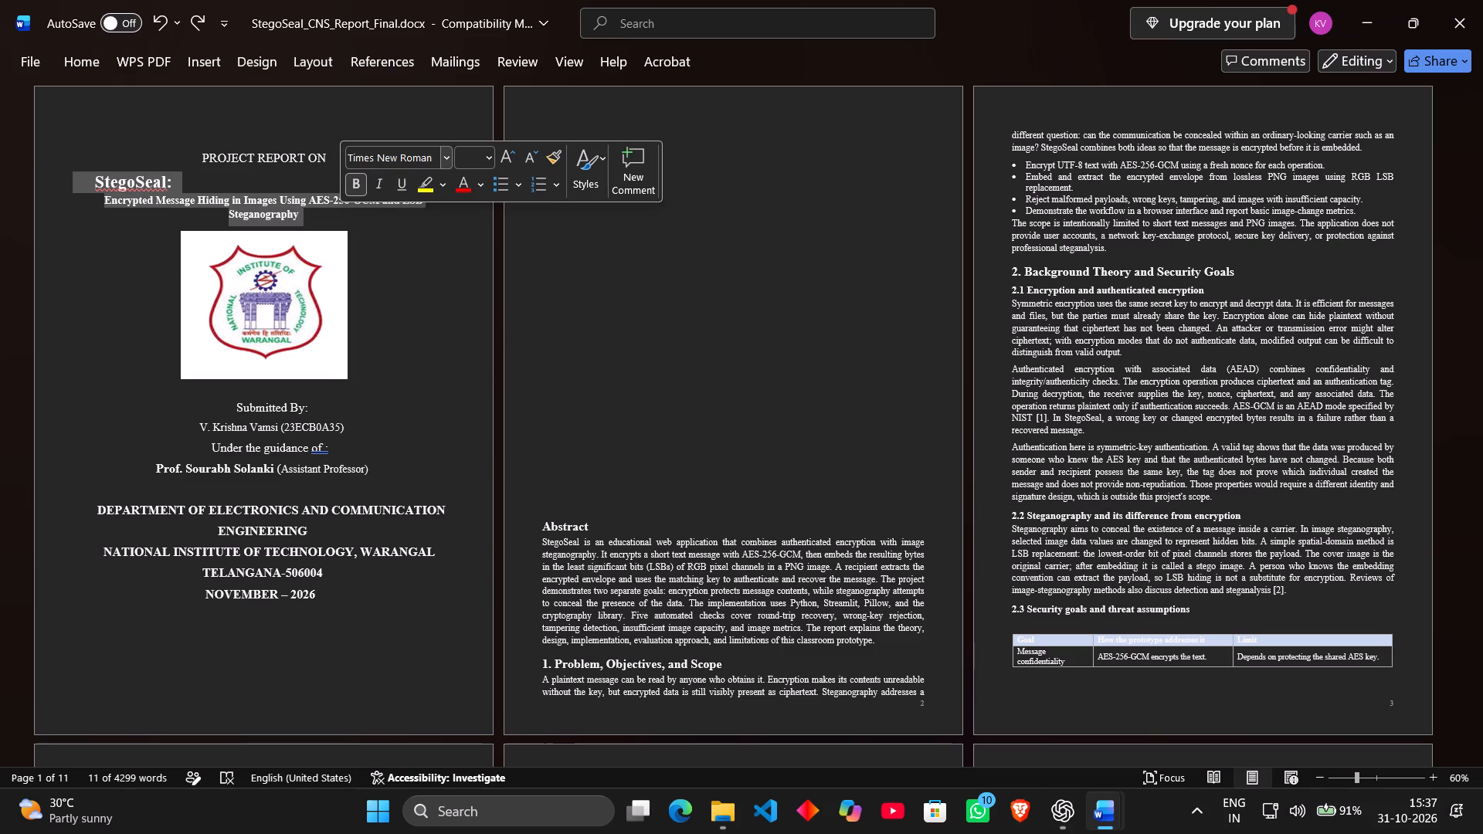
click(468, 159)
key(1)
key(6)
key(Return)
click(175, 164)
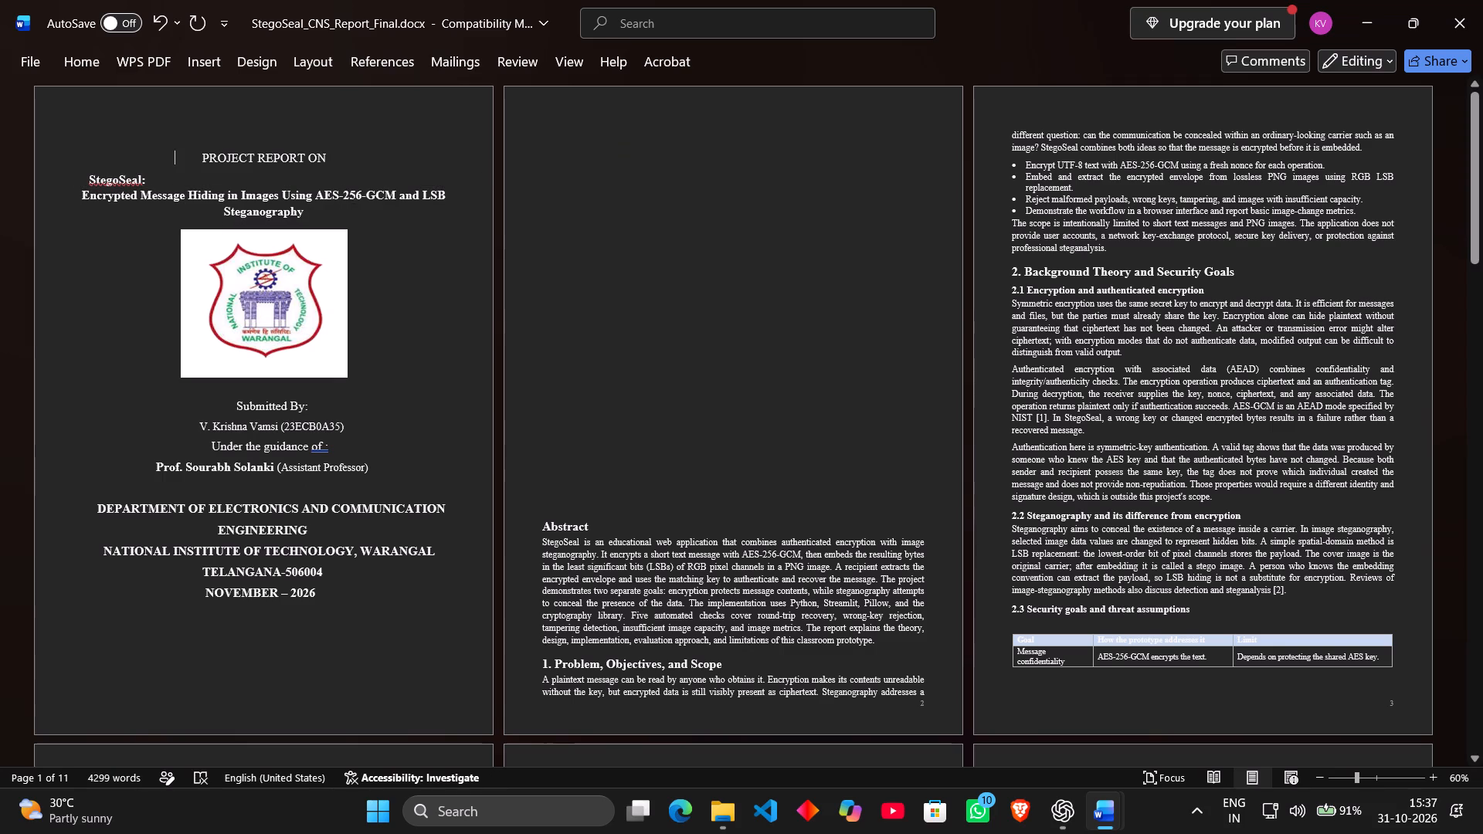
Merge the subtitle onto the "StegoSeal:" line to form one continuous title, and check its formatting.
click(83, 197)
key(BackSpace)
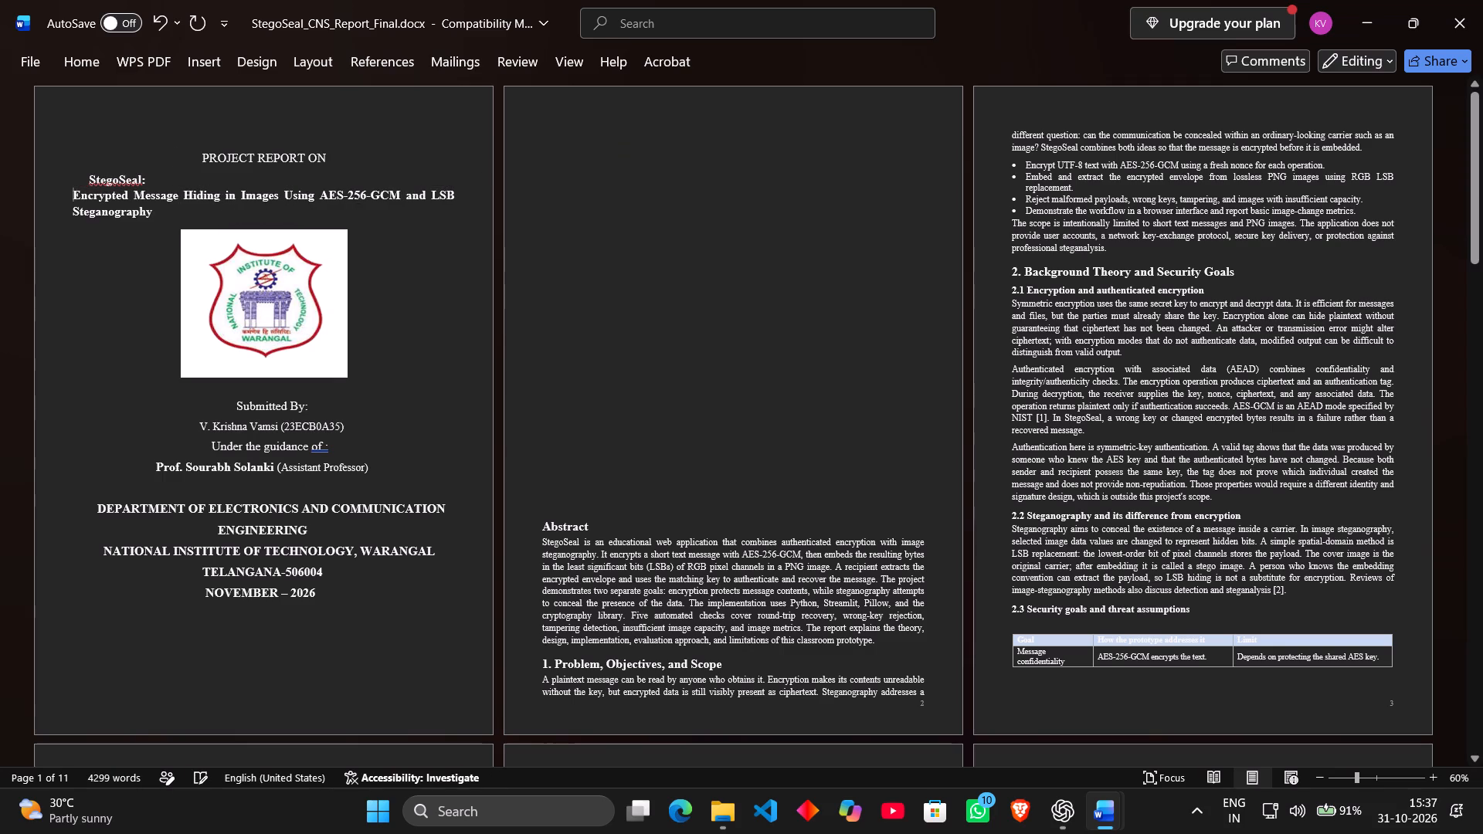
key(BackSpace)
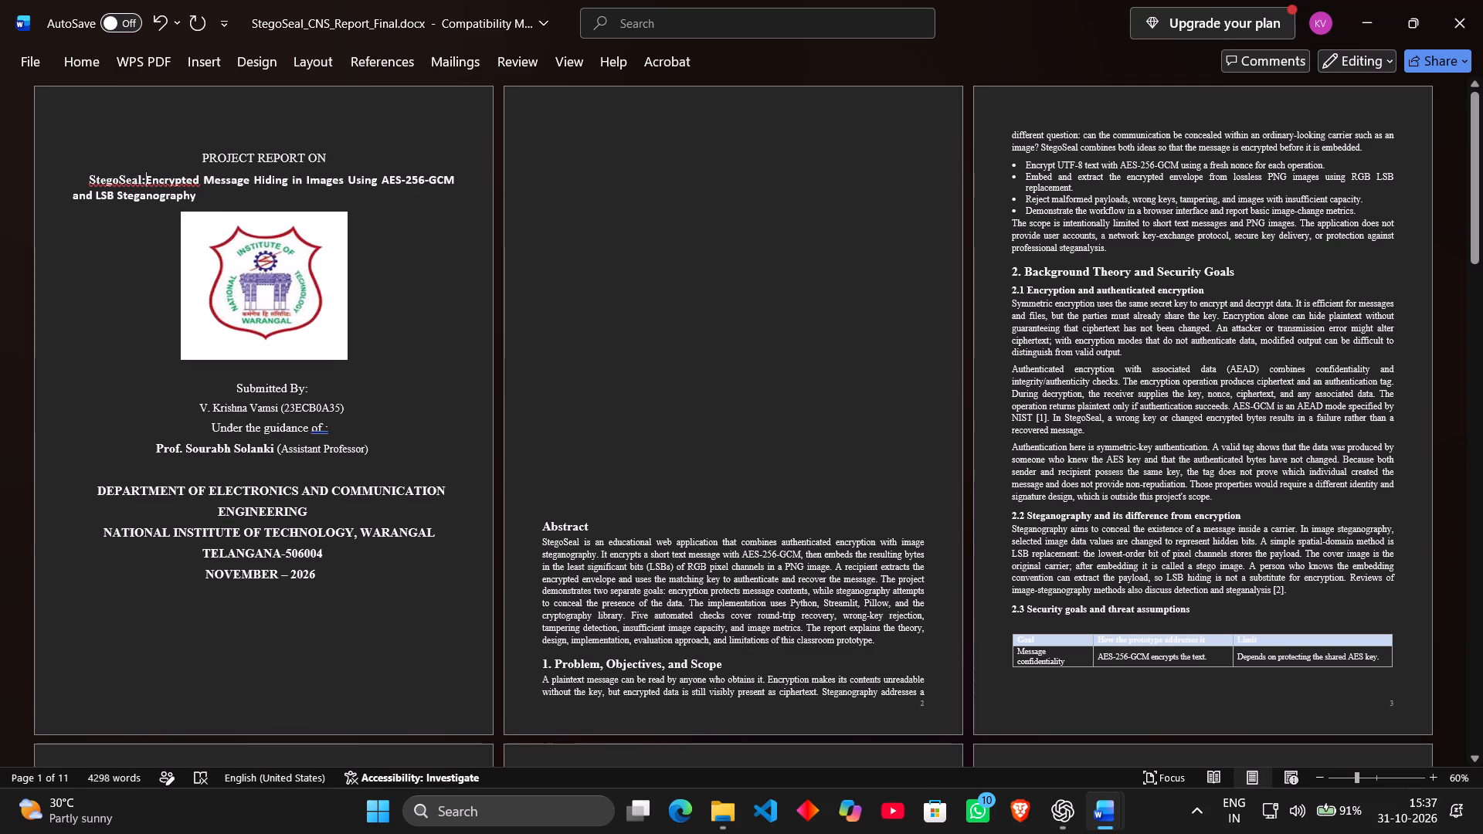
drag(86, 181, 207, 210)
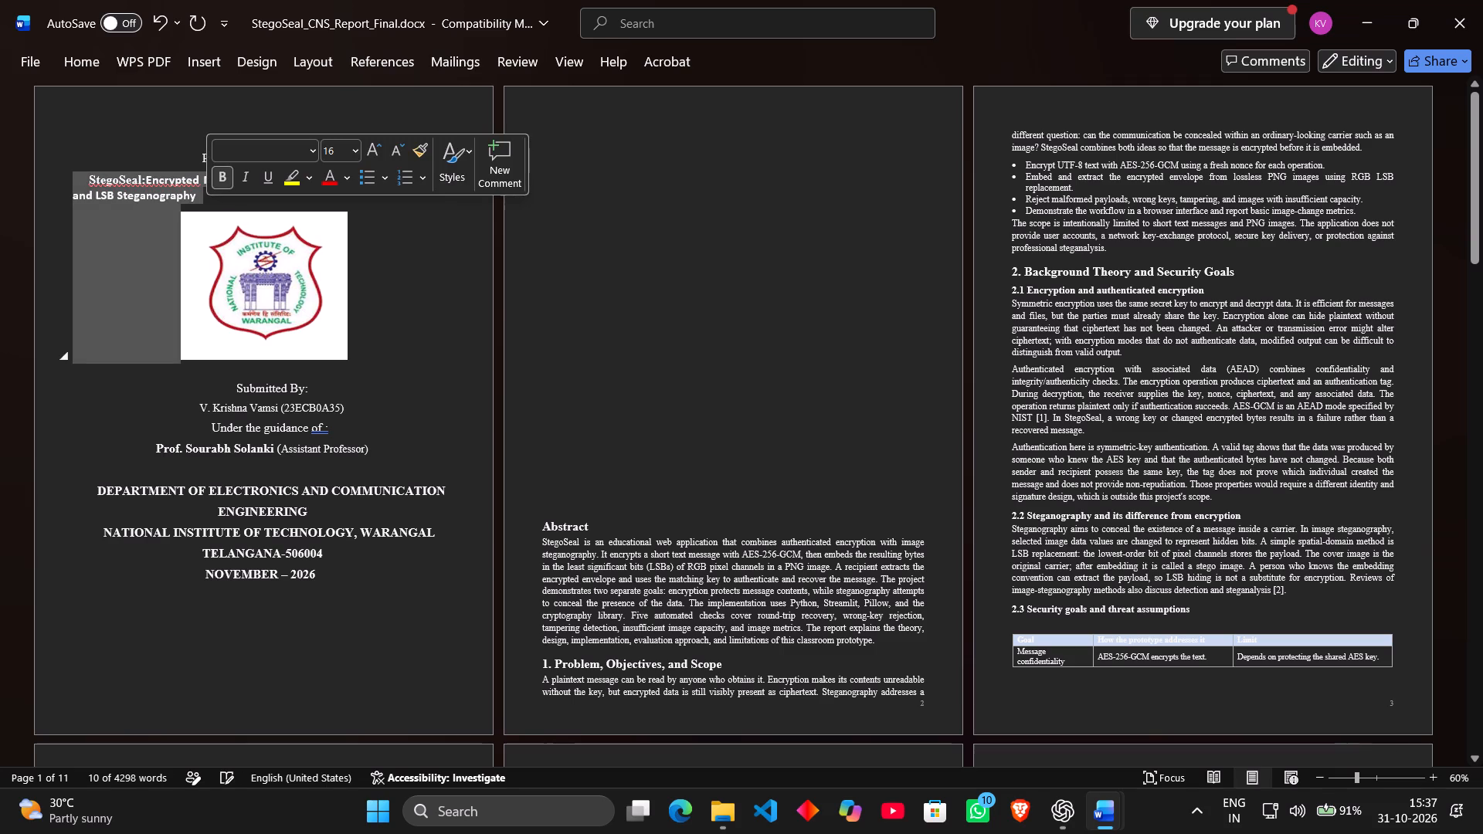
click(467, 244)
scroll(384, 271, up, 1)
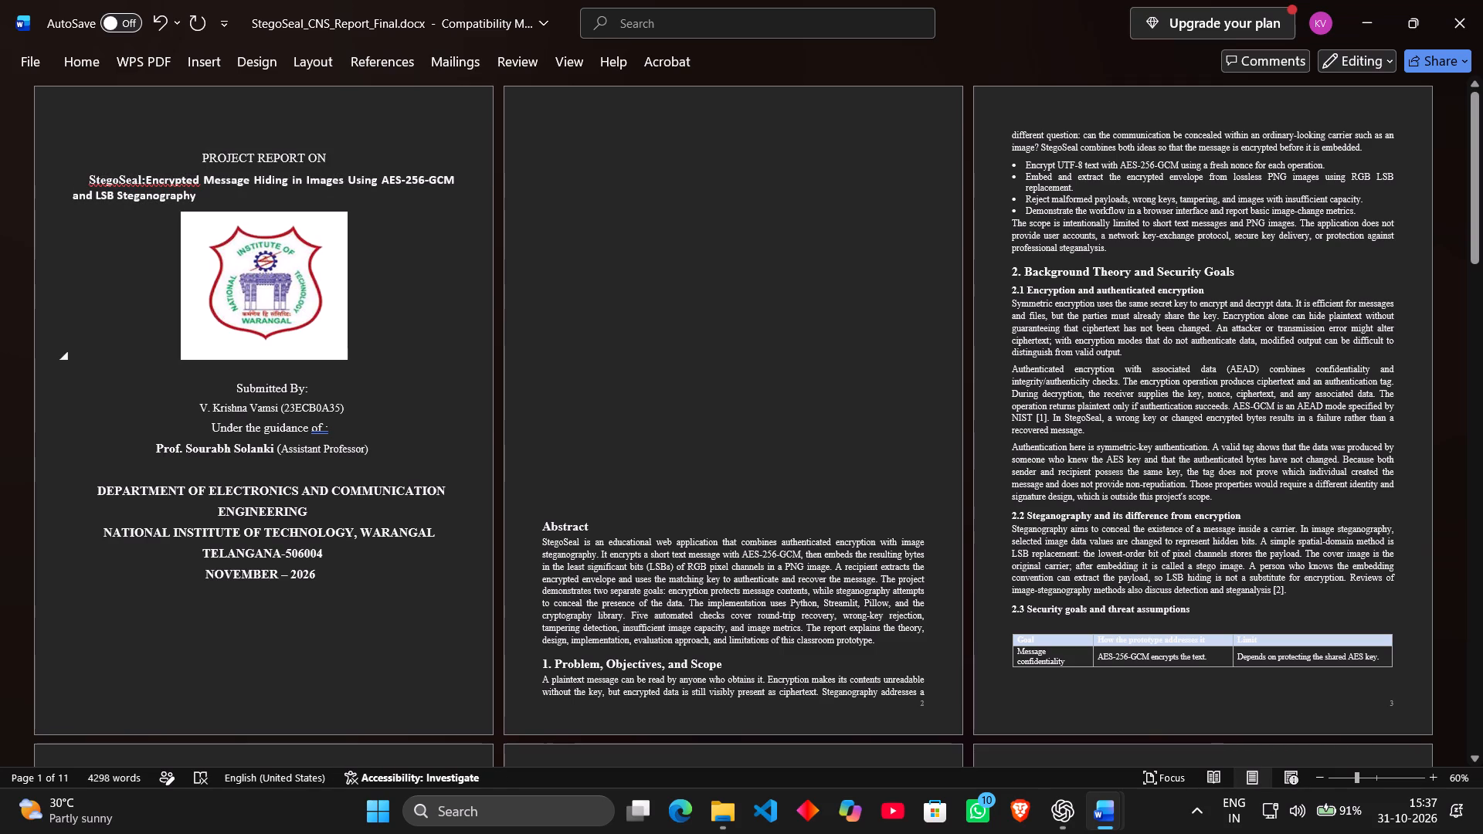
Replace the merged StegoSeal title on the cover with the two-line glaucoma title copied from report.docx.
key(alt+Tab)
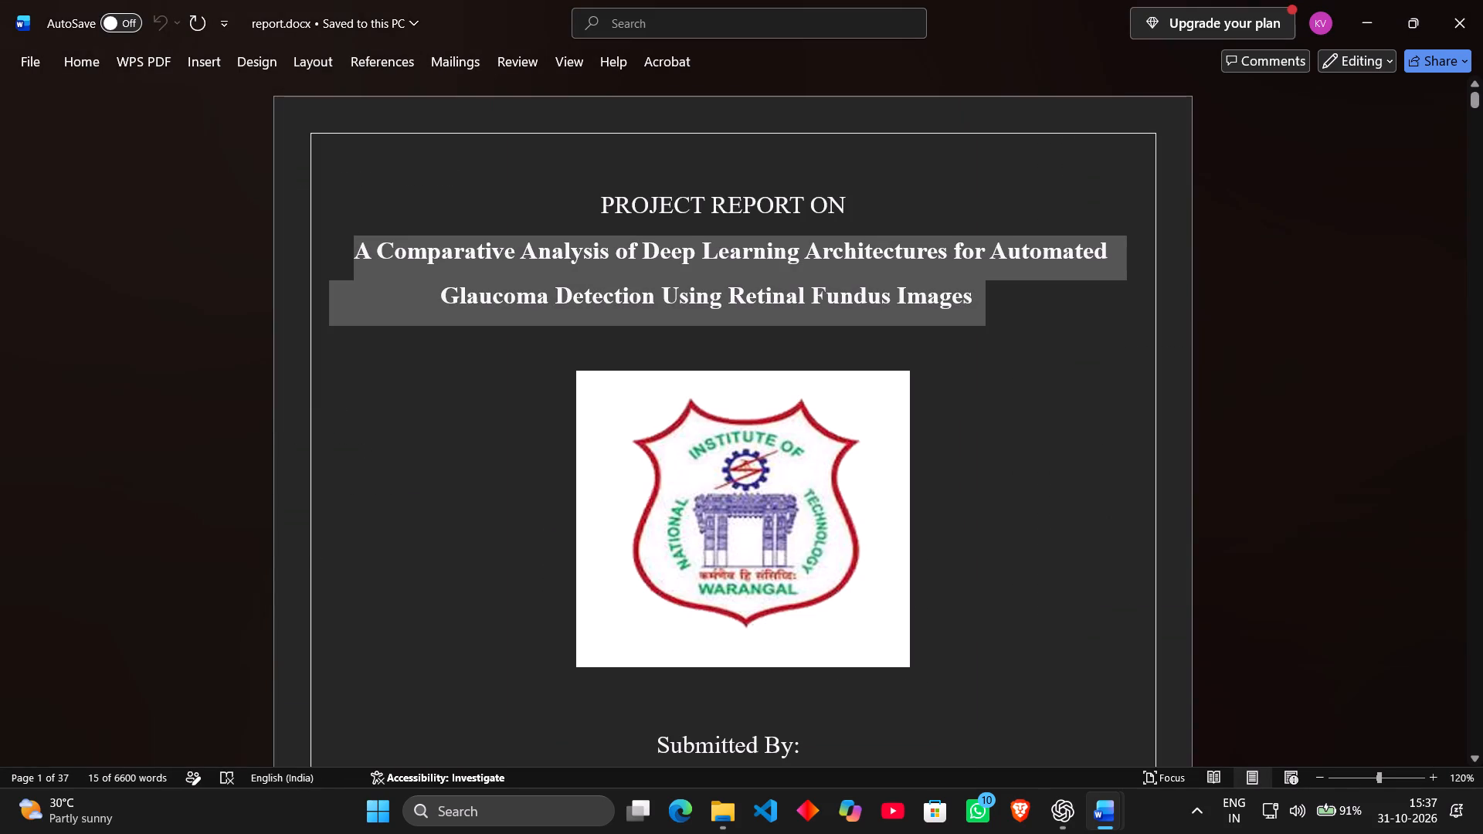
key(ctrl+c)
key(alt+Tab)
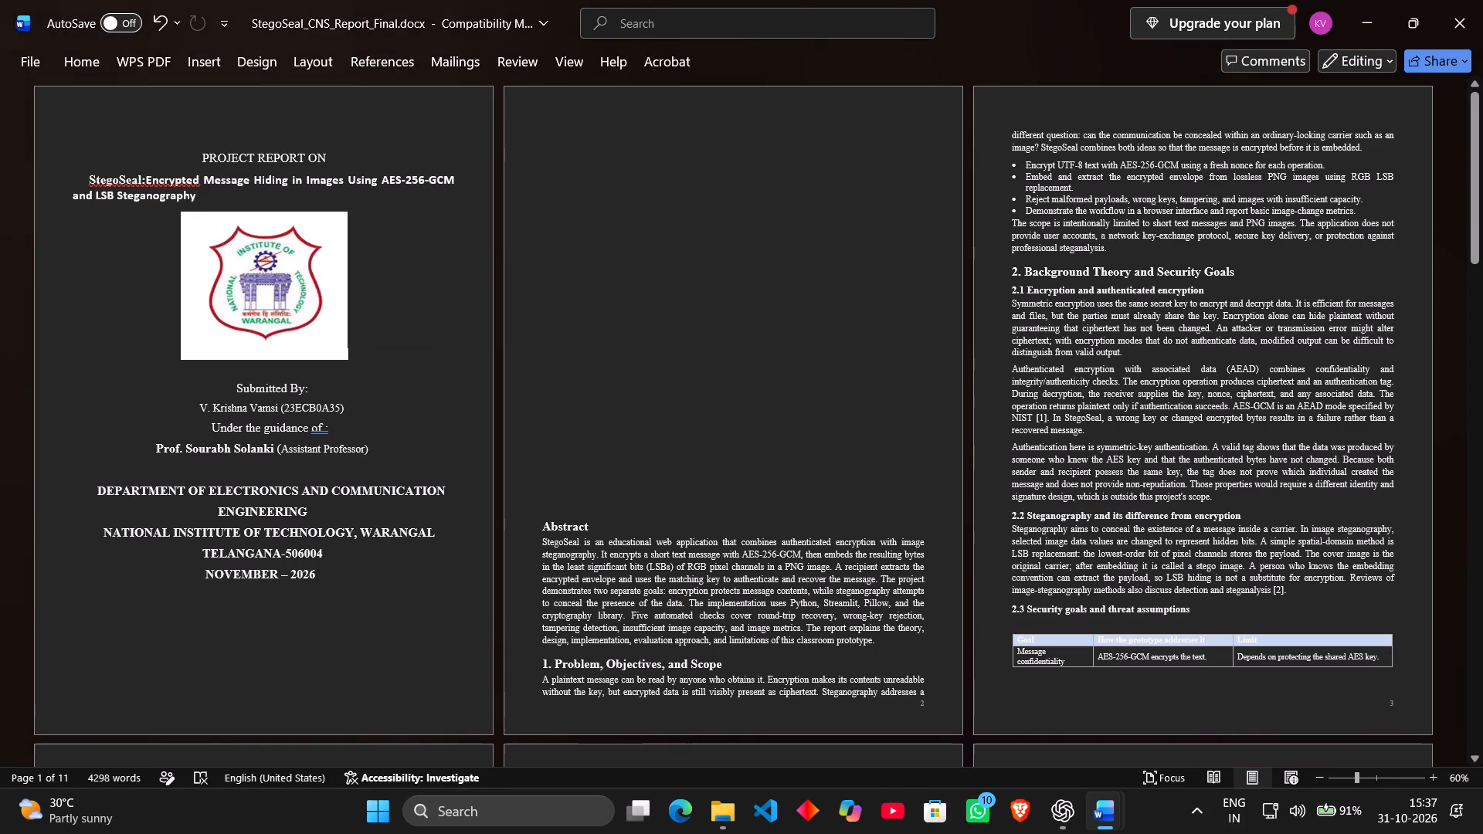
click(86, 175)
drag(86, 175, 193, 203)
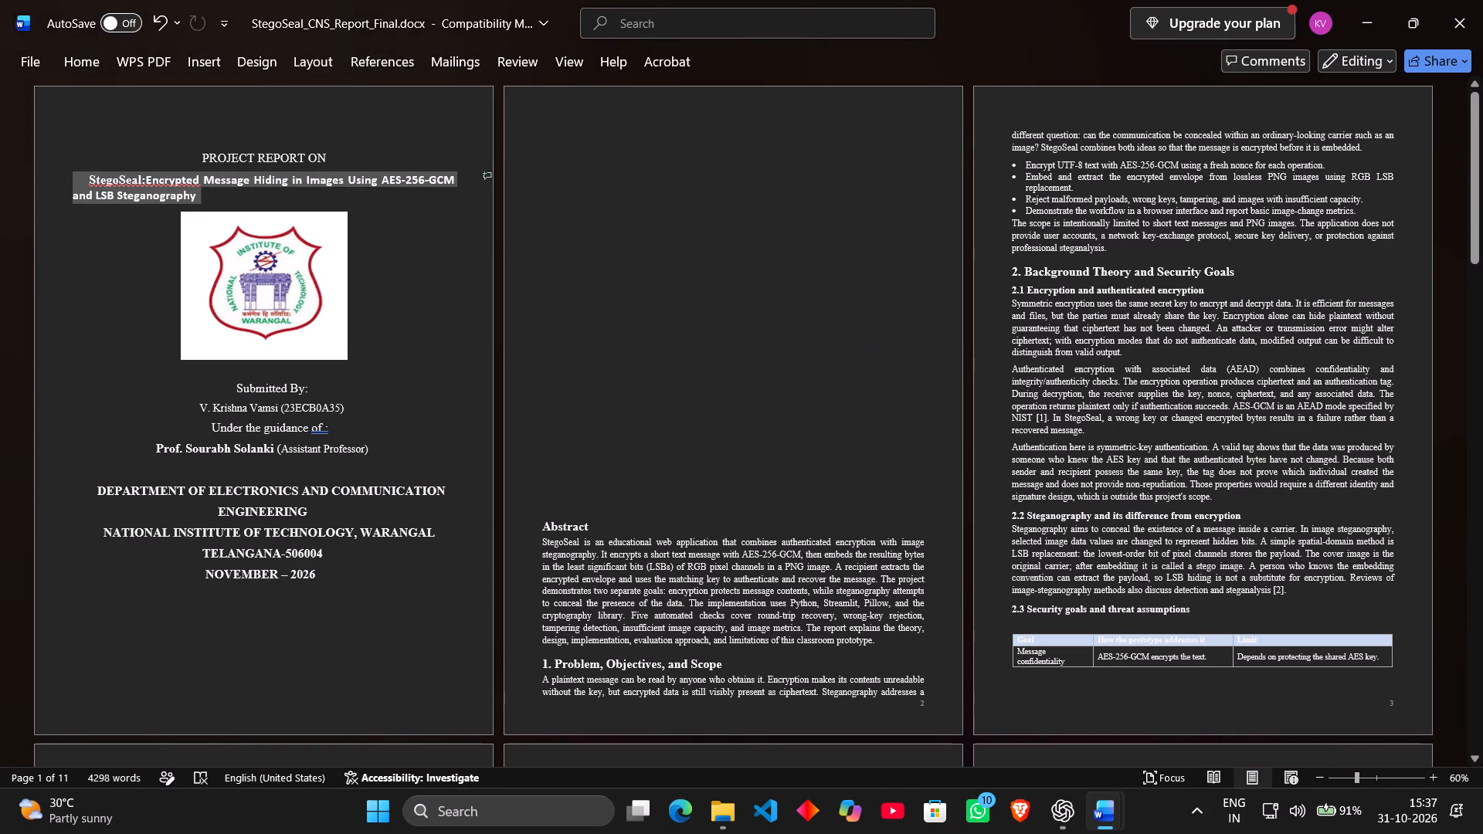
drag(193, 203, 215, 202)
key(ctrl+v)
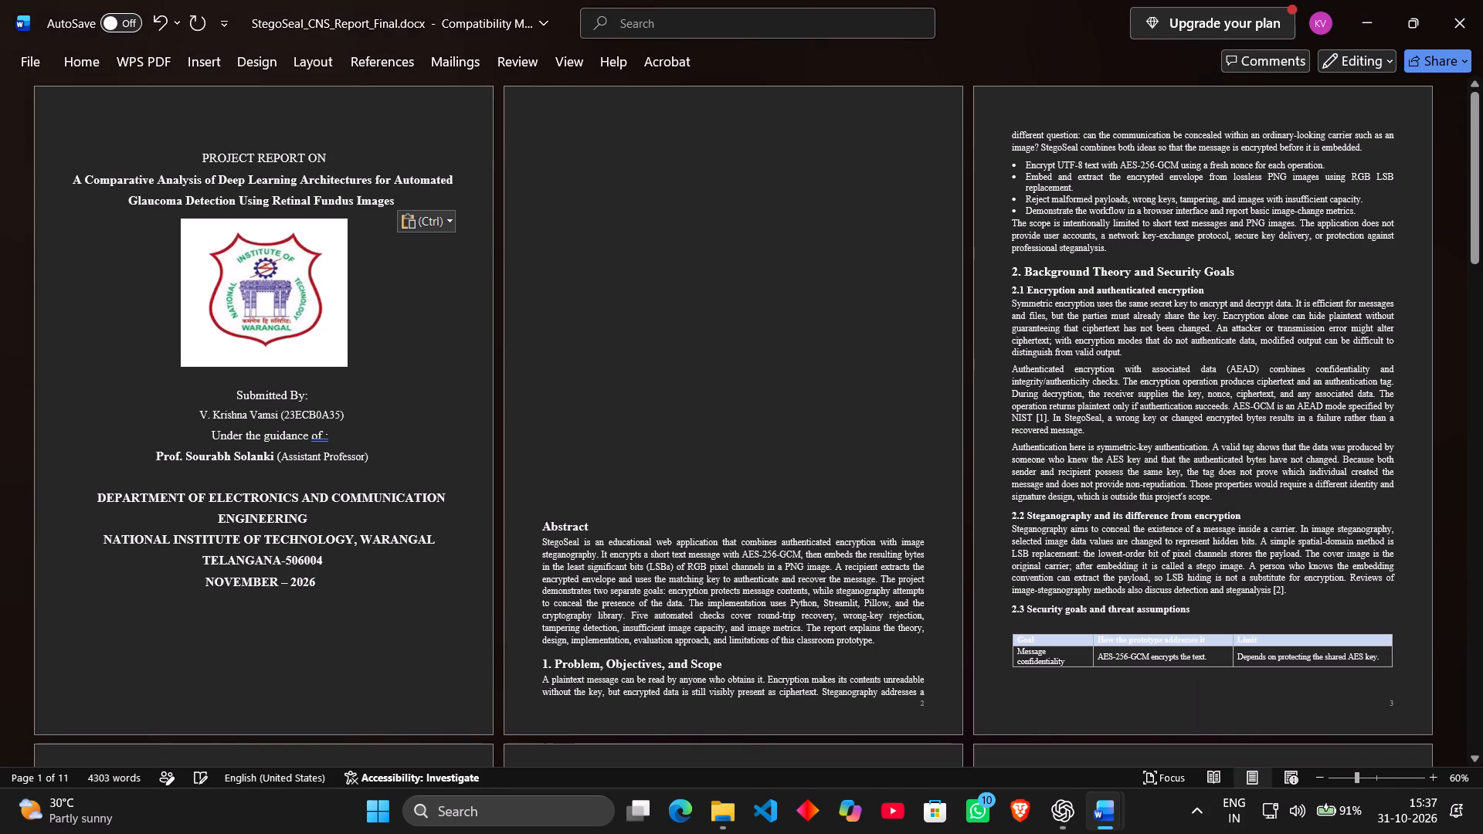
scroll(166, 184, up, 1)
click(341, 156)
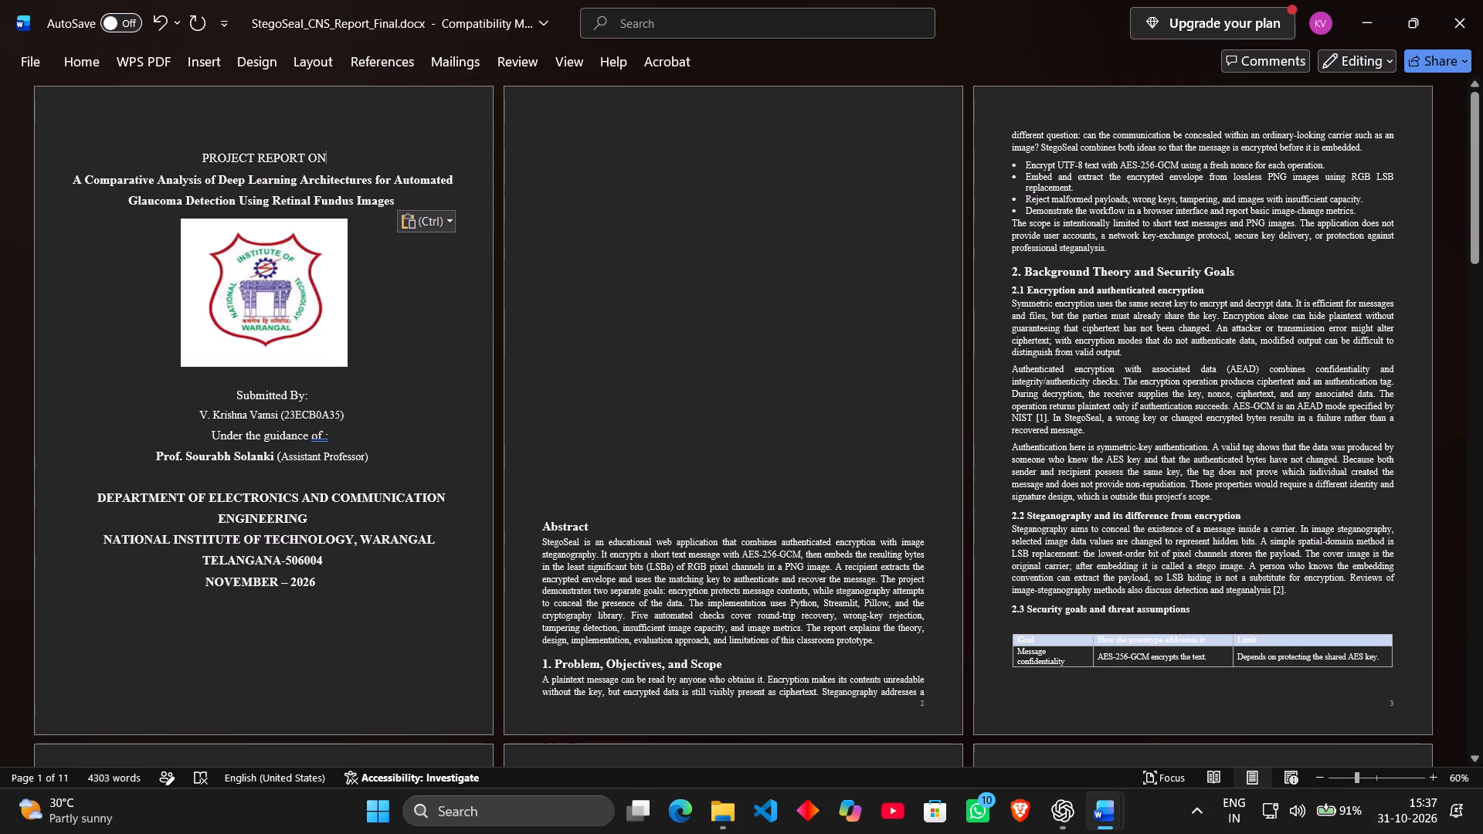
click(154, 175)
key(BackSpace)
key(BackSpace)
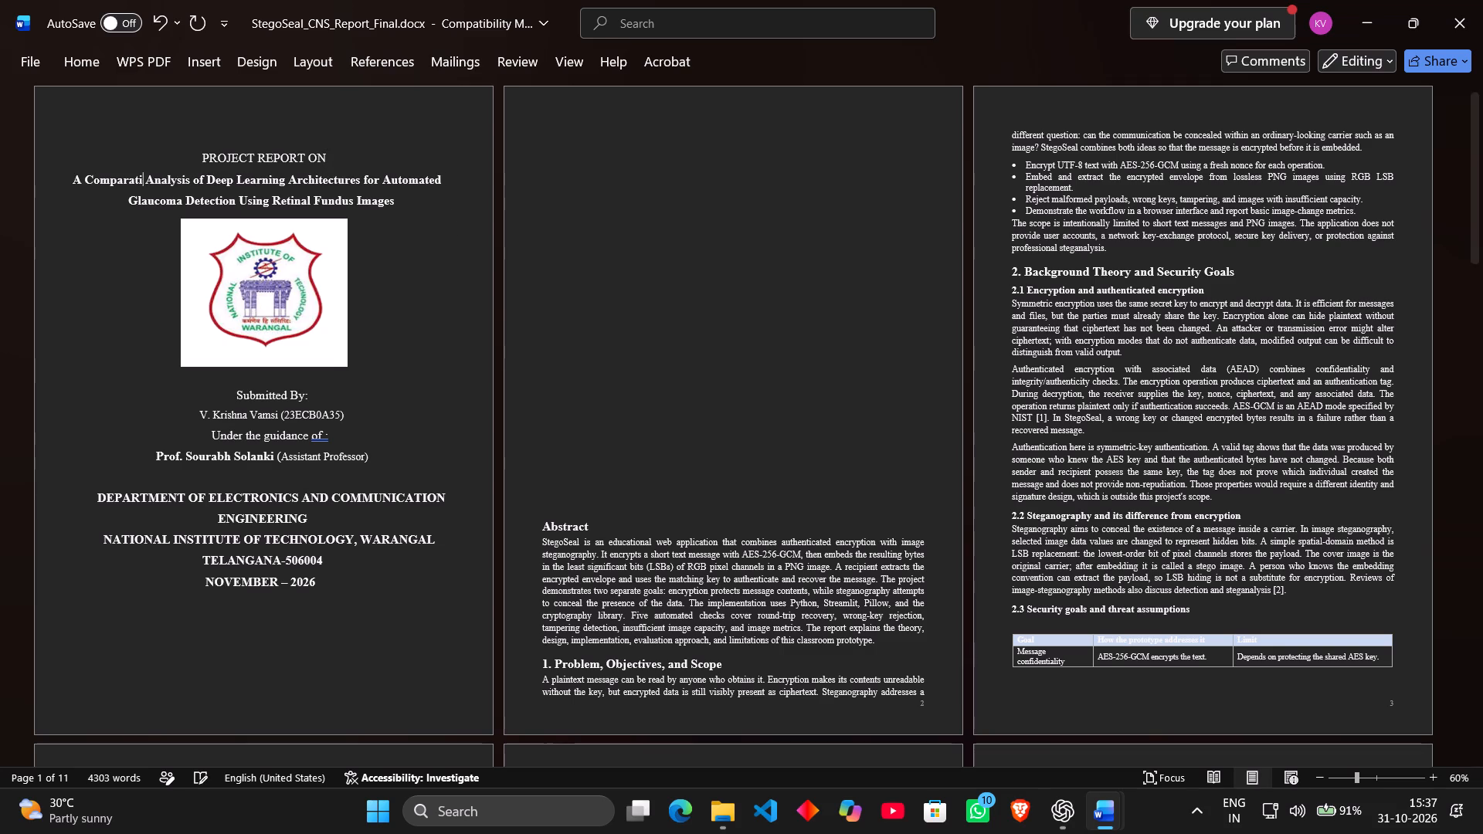
key(BackSpace)
key(BackSpace)
key(BackSpace)
key(BackSpace)
key(BackSpace)
key(BackSpace)
key(BackSpace)
key(BackSpace)
key(BackSpace)
key(BackSpace)
key(BackSpace)
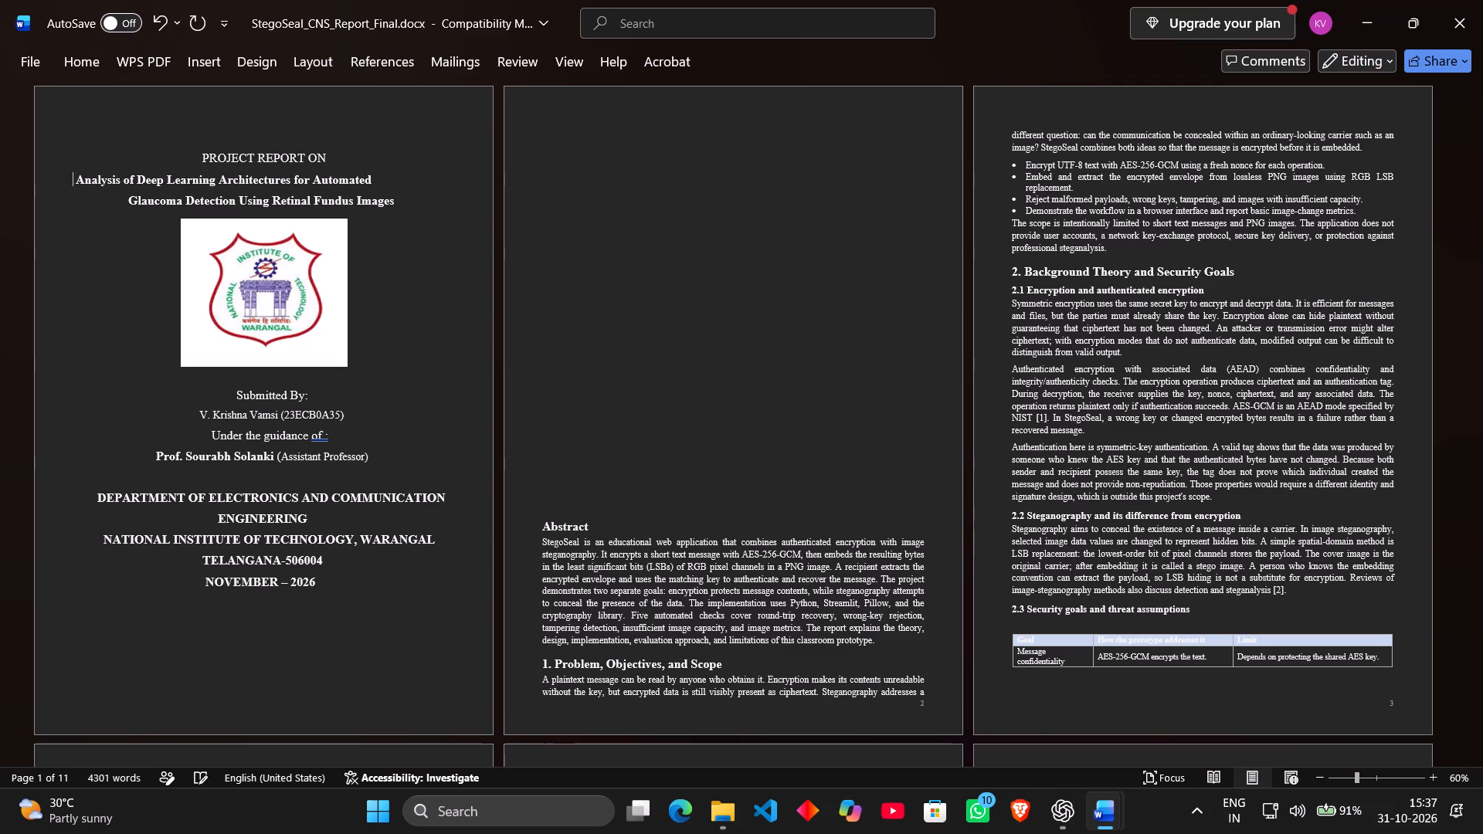
key(alt+Tab)
key(alt+Tab)
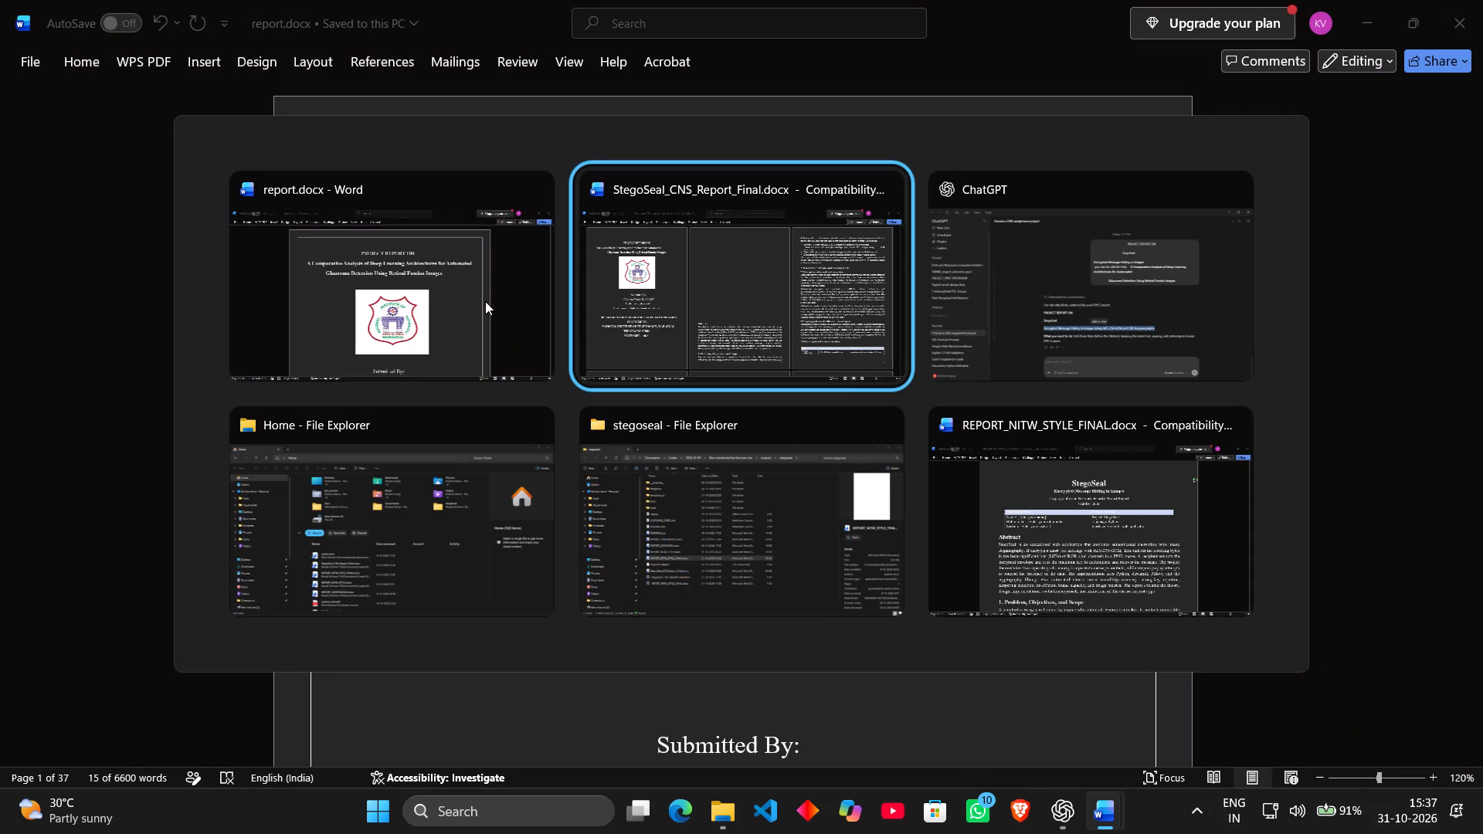